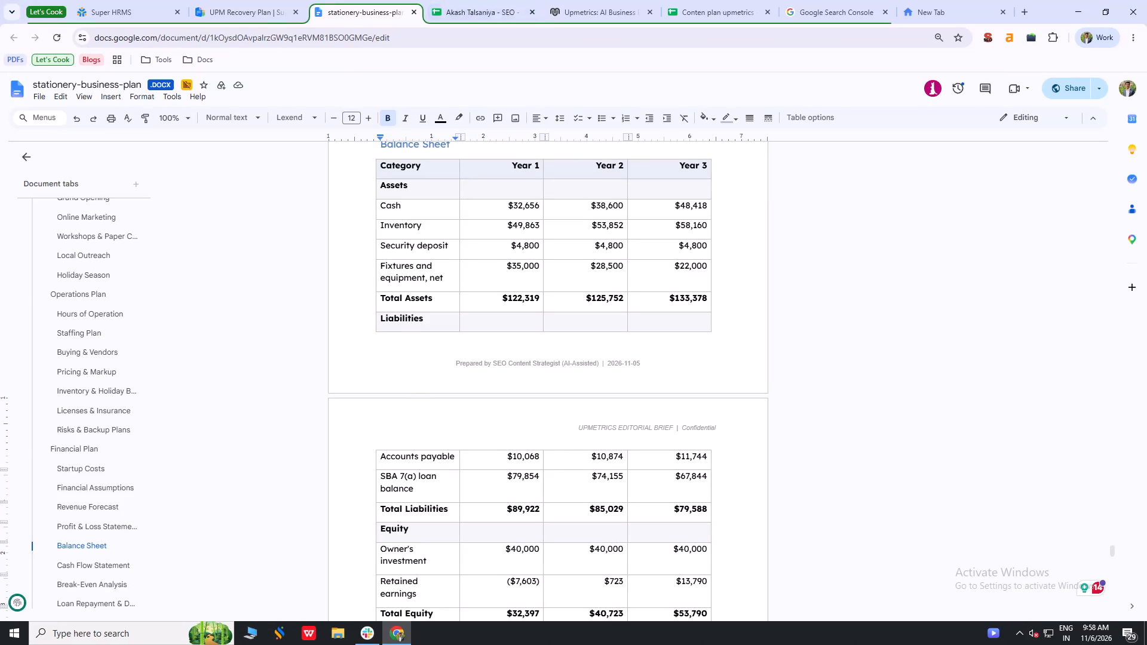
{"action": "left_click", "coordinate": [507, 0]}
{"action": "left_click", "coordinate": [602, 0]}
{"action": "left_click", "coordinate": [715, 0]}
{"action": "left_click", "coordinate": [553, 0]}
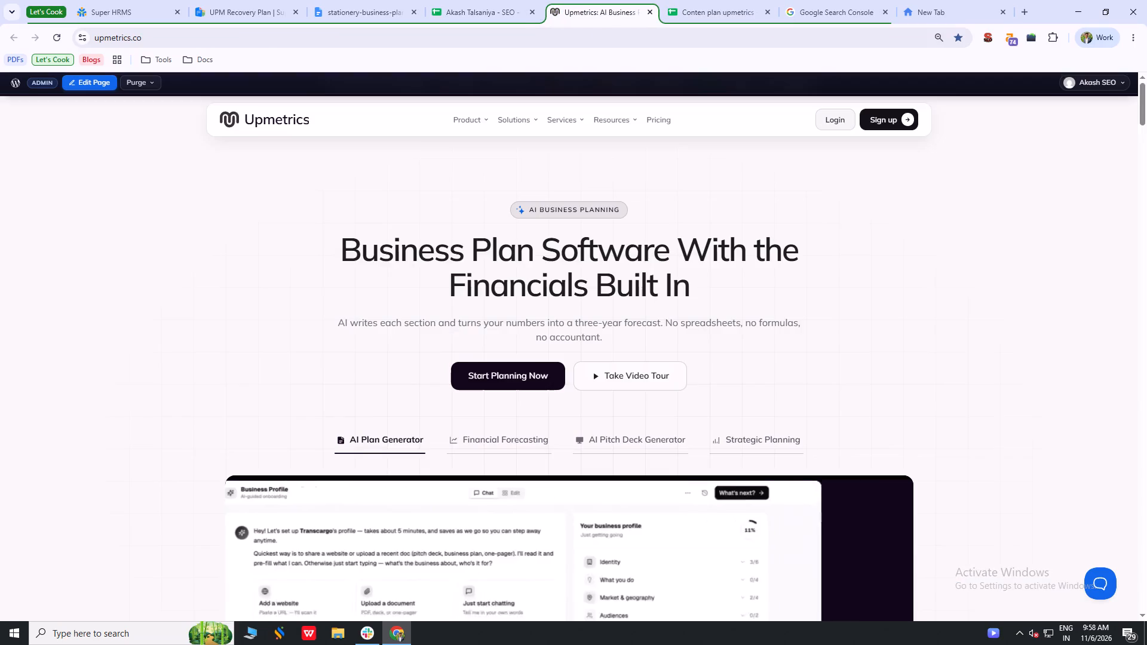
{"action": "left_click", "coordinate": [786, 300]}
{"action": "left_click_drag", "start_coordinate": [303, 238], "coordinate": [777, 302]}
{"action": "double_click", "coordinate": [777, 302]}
Close the Google Search Console tab that is stuck on the identity verification page.
{"action": "left_click", "coordinate": [832, 1]}
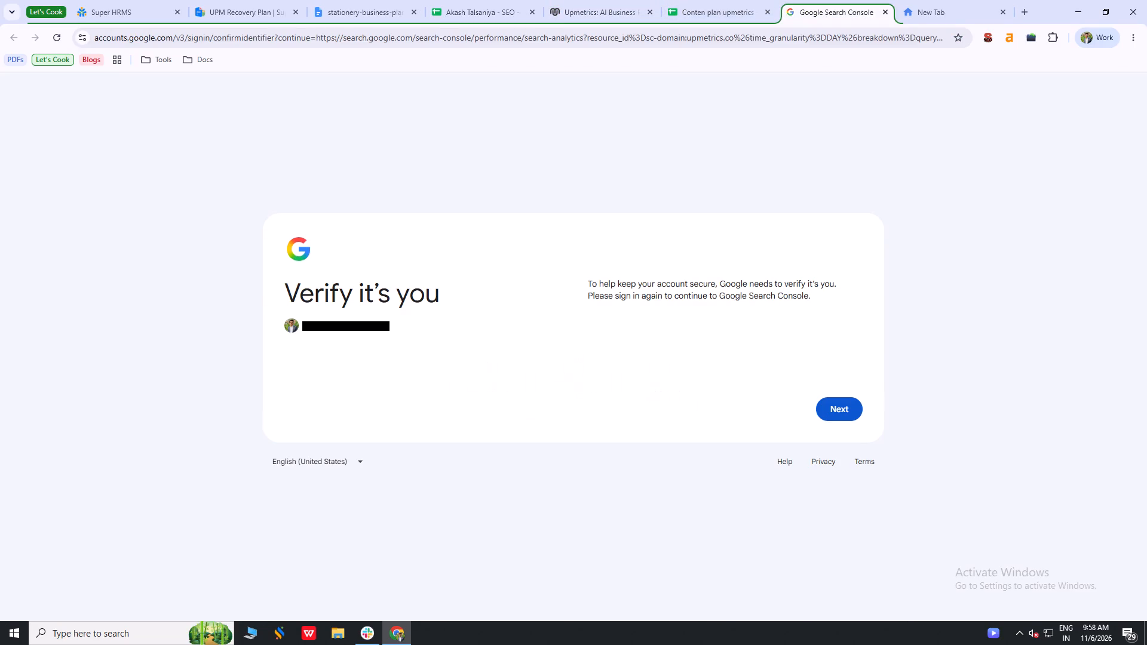
{"action": "middle_click", "coordinate": [836, 0]}
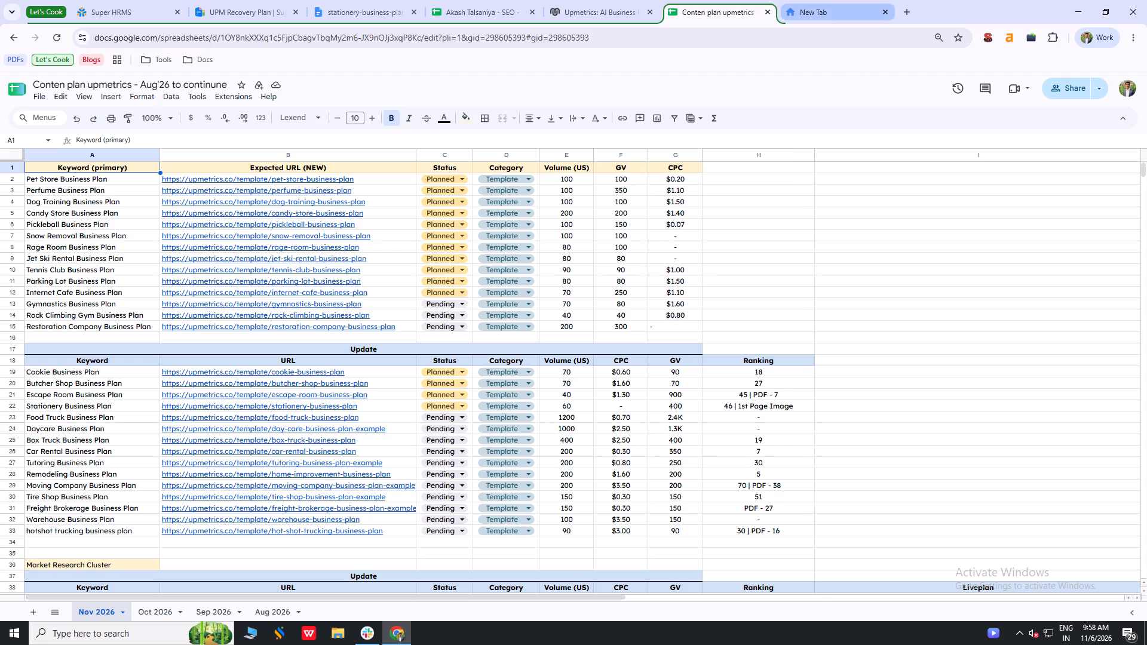
Load the Search Console search results performance report for upmetrics.co in the empty new tab.
{"action": "left_click", "coordinate": [855, 6]}
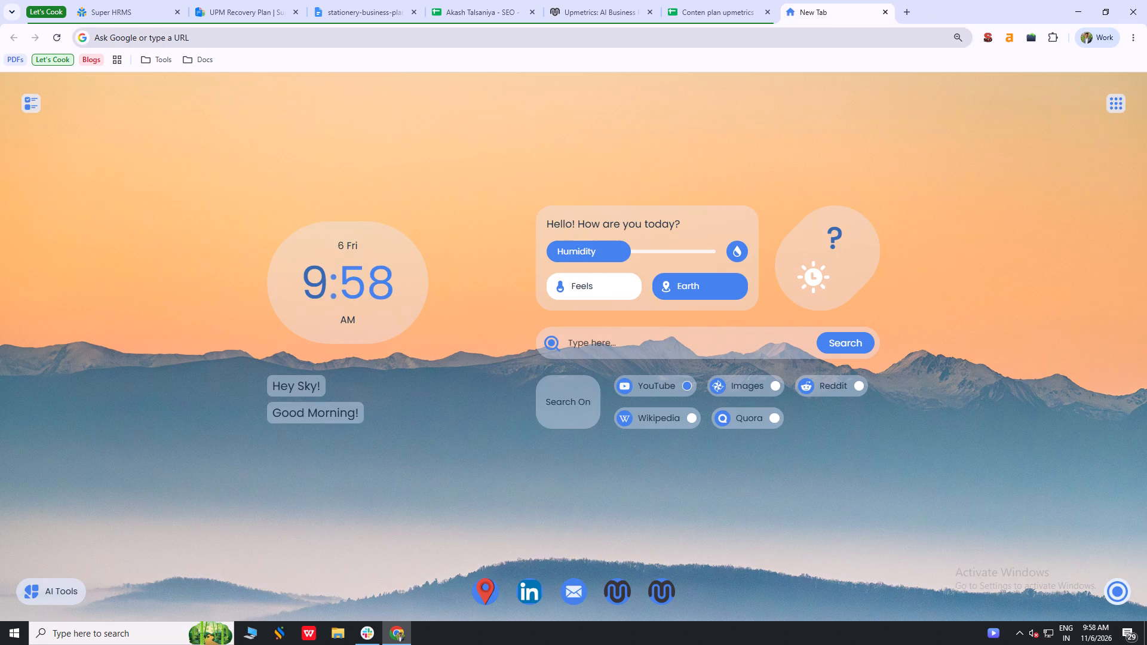
{"action": "left_click", "coordinate": [449, 34]}
{"action": "key", "text": "s"}
{"action": "key", "text": "Return"}
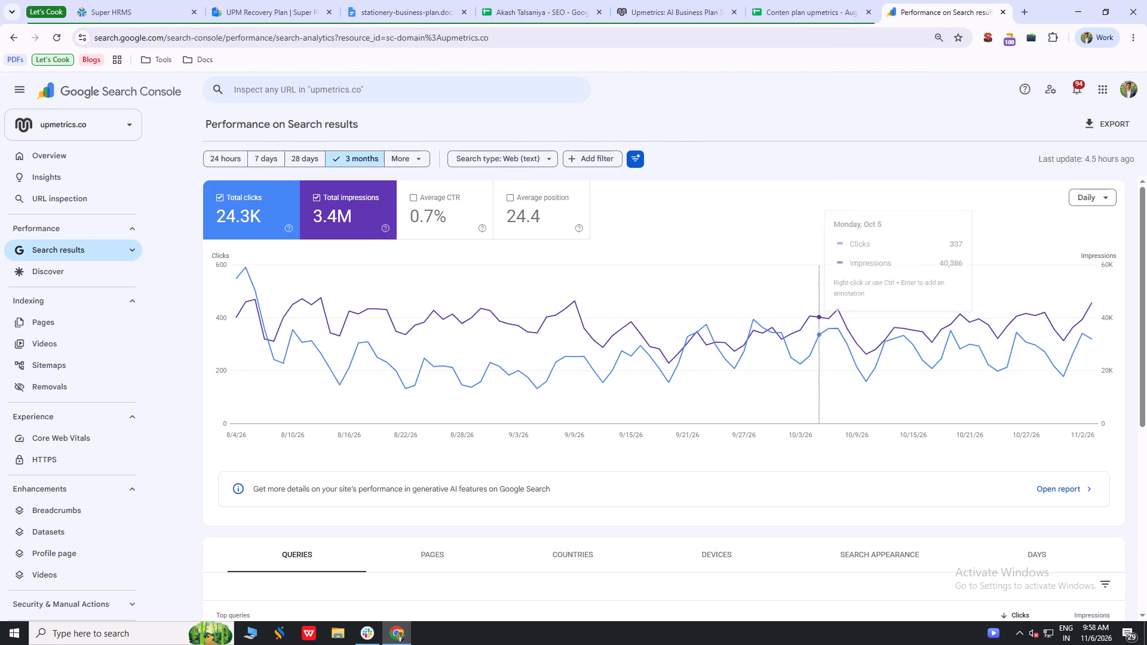
{"action": "left_click", "coordinate": [771, 143]}
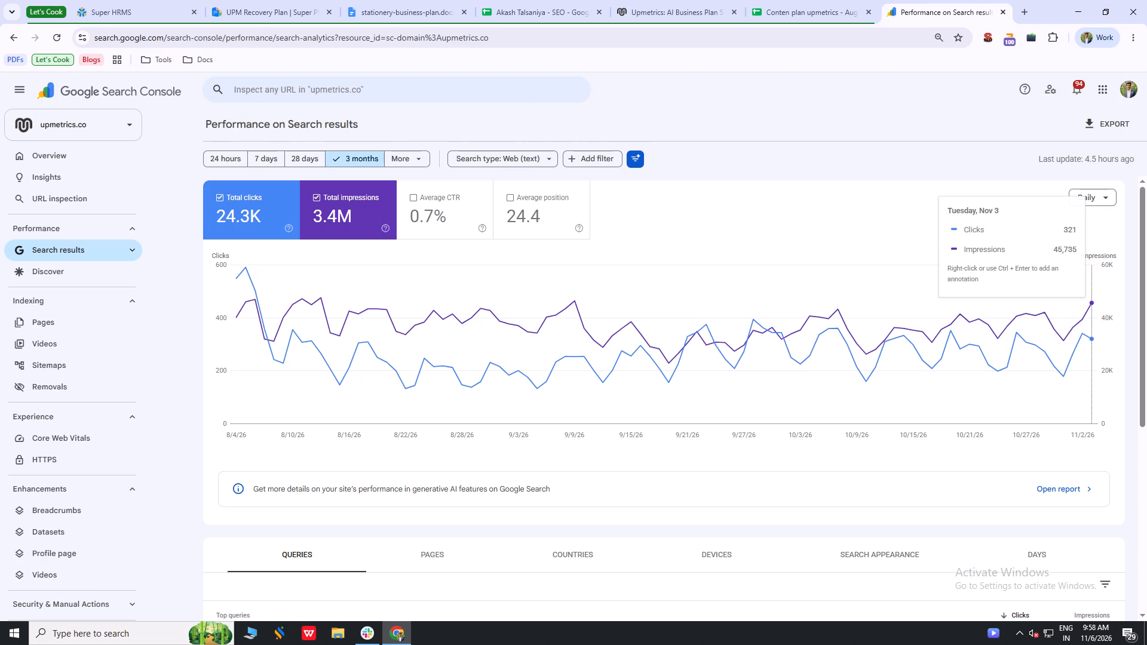
Check the upmetrics.co property overview, and view its Insights report for the last 7 days.
{"action": "left_click", "coordinate": [47, 161]}
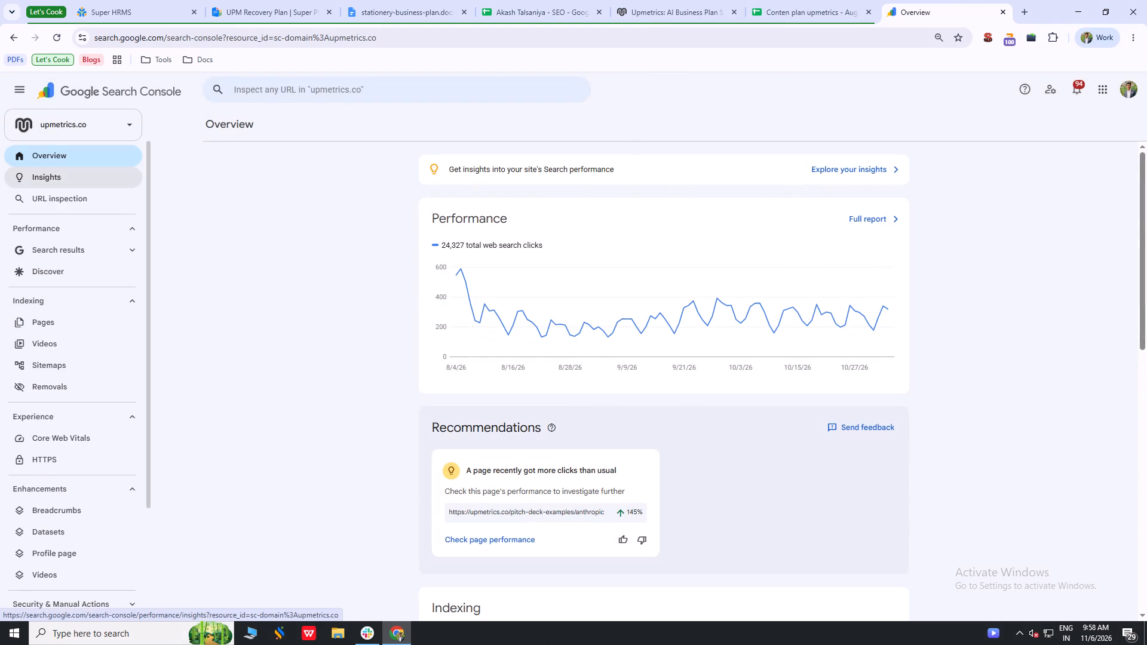
{"action": "left_click", "coordinate": [69, 175]}
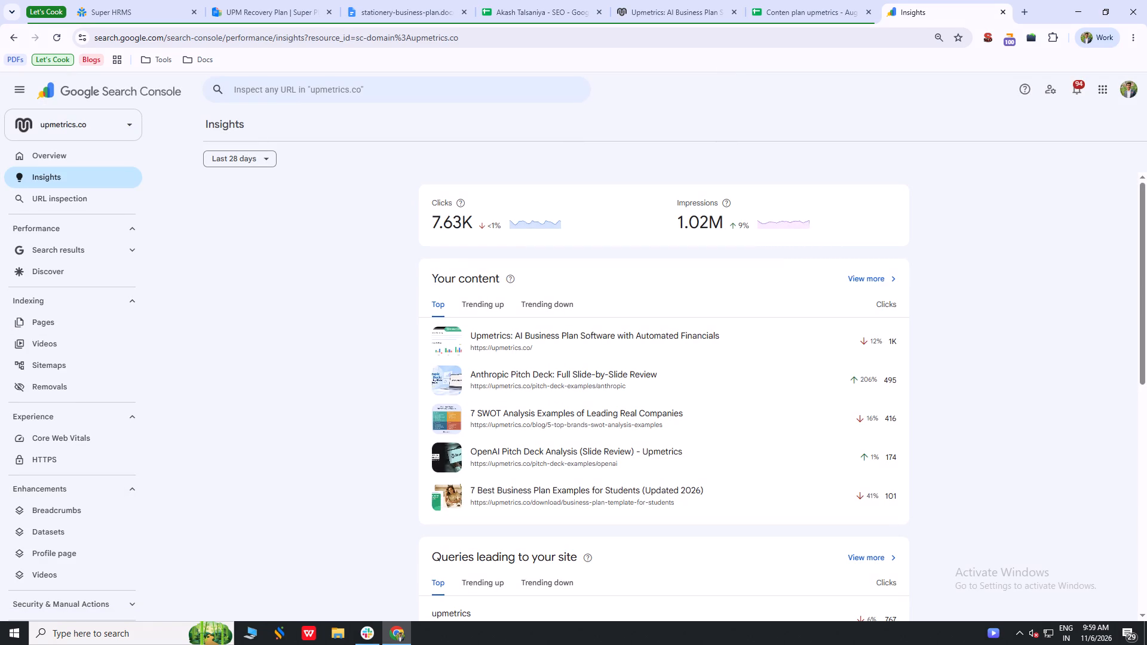
{"action": "left_click", "coordinate": [265, 164]}
{"action": "left_click", "coordinate": [238, 178]}
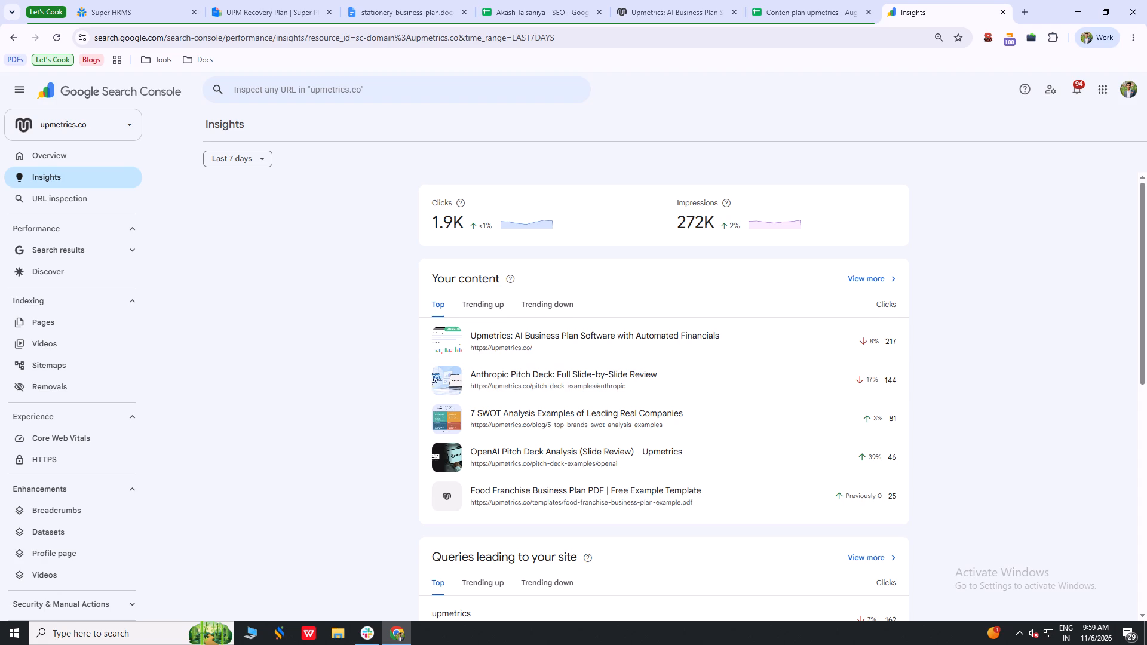
Reopen the search results performance report for upmetrics.co.
{"action": "left_click", "coordinate": [41, 254]}
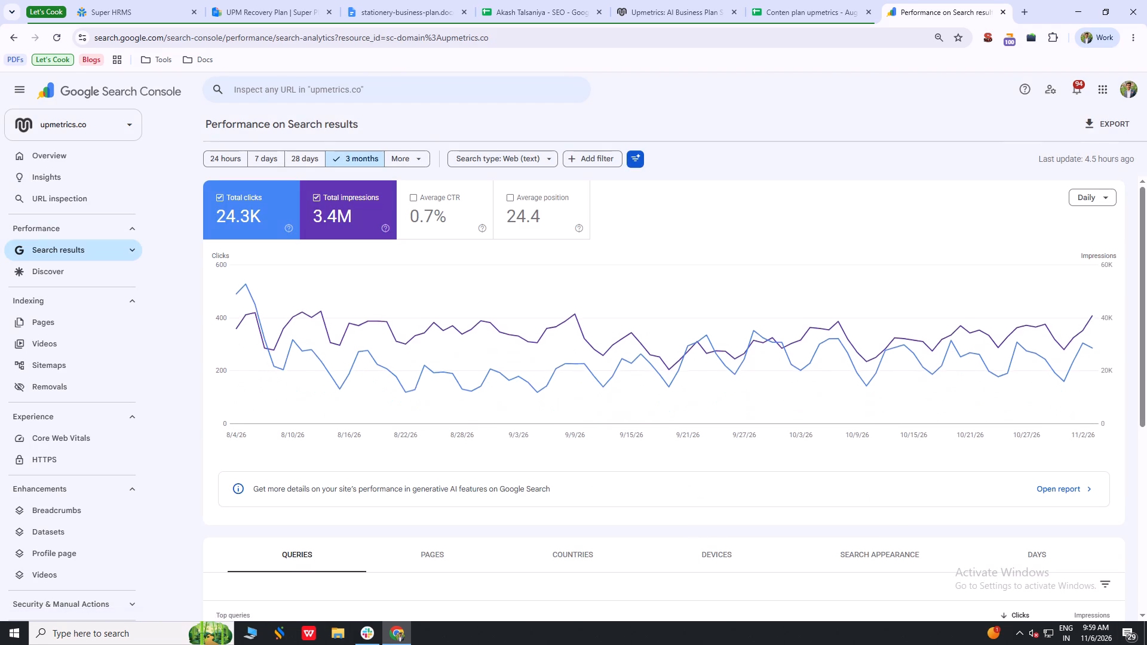
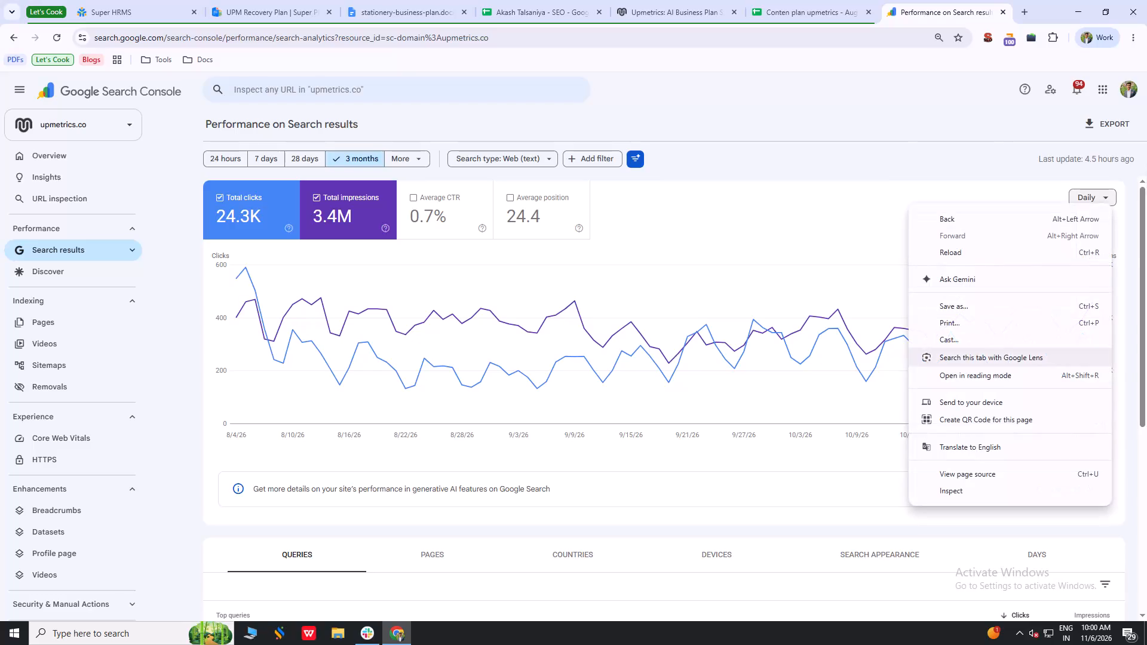
Switch the 3-month performance report to the Pages breakdown and review the top pages by clicks.
{"action": "left_click", "coordinate": [858, 161]}
{"action": "scroll", "coordinate": [919, 185], "scroll_direction": "down", "scroll_amount": 8}
{"action": "scroll", "coordinate": [675, 438], "scroll_direction": "up", "scroll_amount": 4}
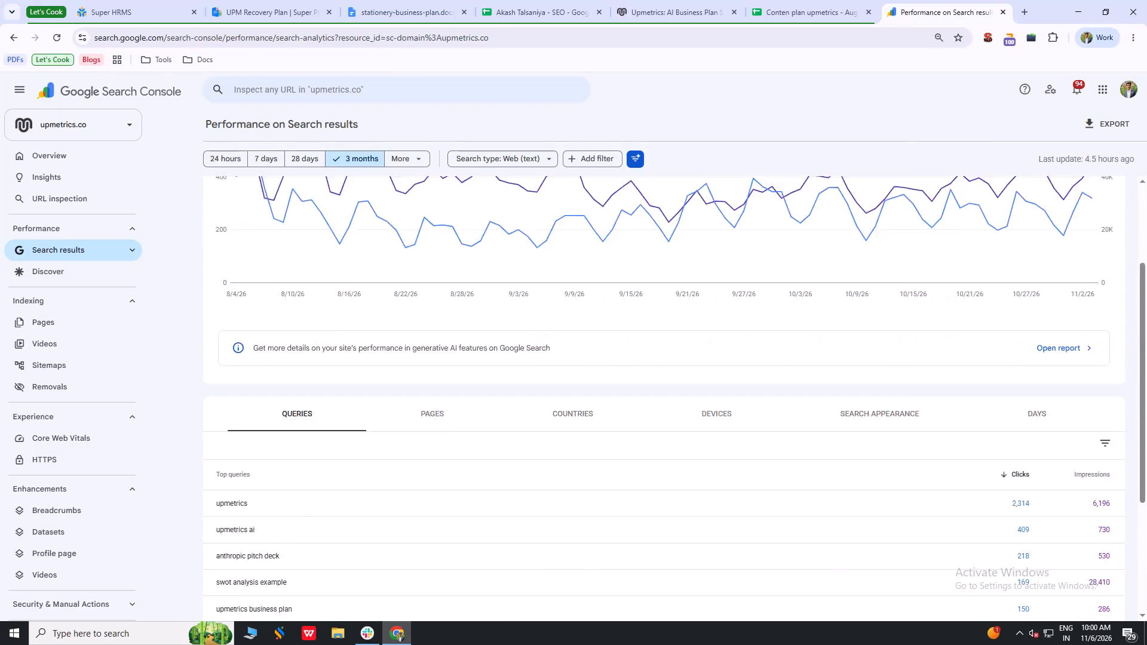
{"action": "scroll", "coordinate": [594, 448], "scroll_direction": "up", "scroll_amount": 2}
{"action": "scroll", "coordinate": [597, 444], "scroll_direction": "down", "scroll_amount": 8}
{"action": "left_click", "coordinate": [425, 214]}
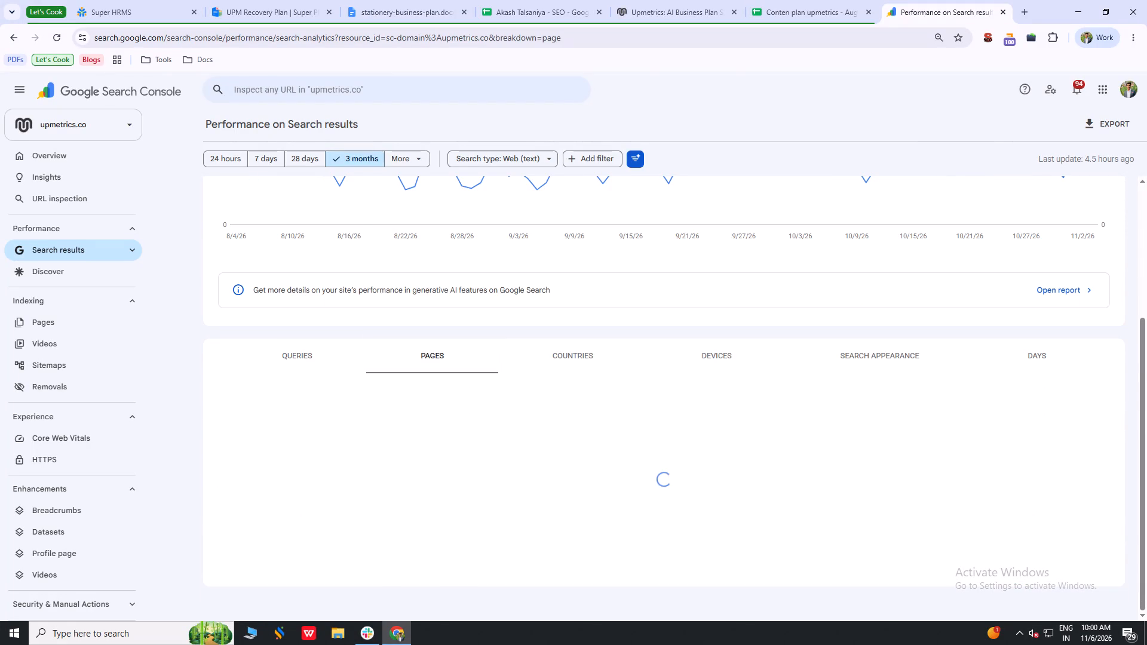
{"action": "scroll", "coordinate": [1037, 382], "scroll_direction": "up", "scroll_amount": 3}
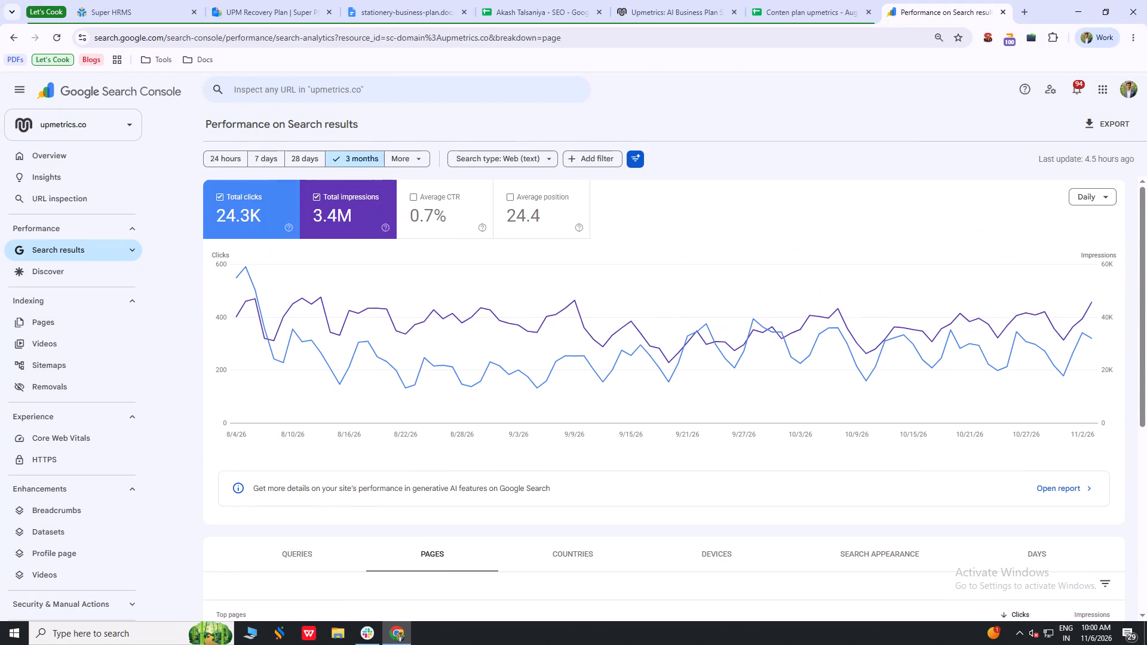
{"action": "scroll", "coordinate": [1012, 423], "scroll_direction": "down", "scroll_amount": 4}
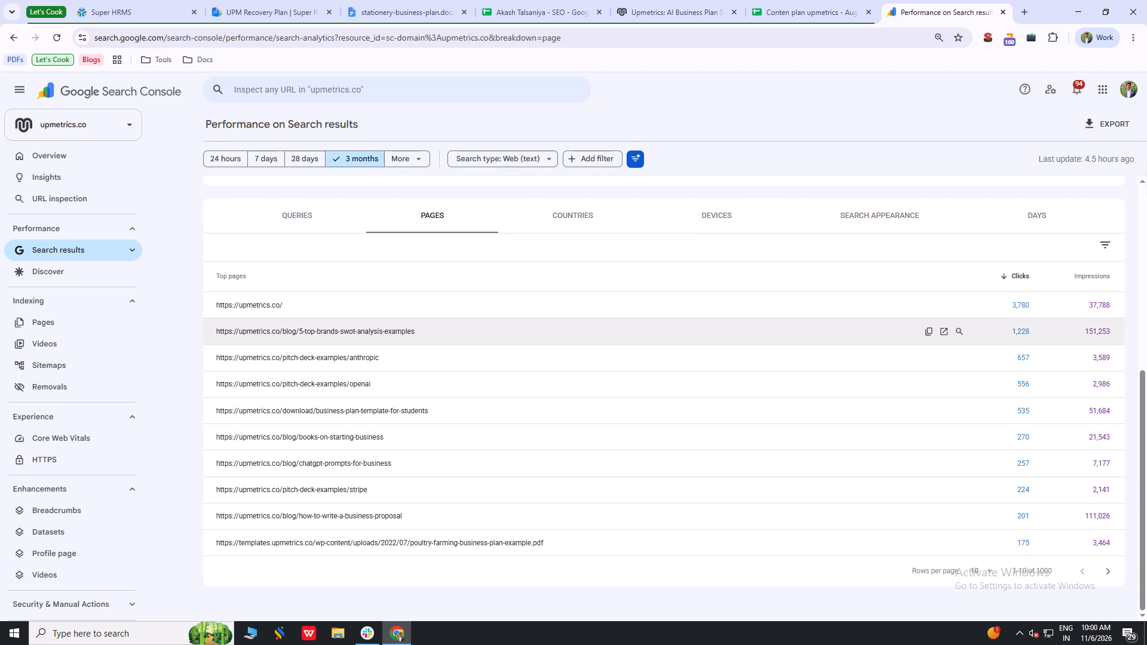
Open the 5-top-brands-swot-analysis-examples page from the pages list and read through its intro and first company examples.
{"action": "left_click", "coordinate": [942, 331]}
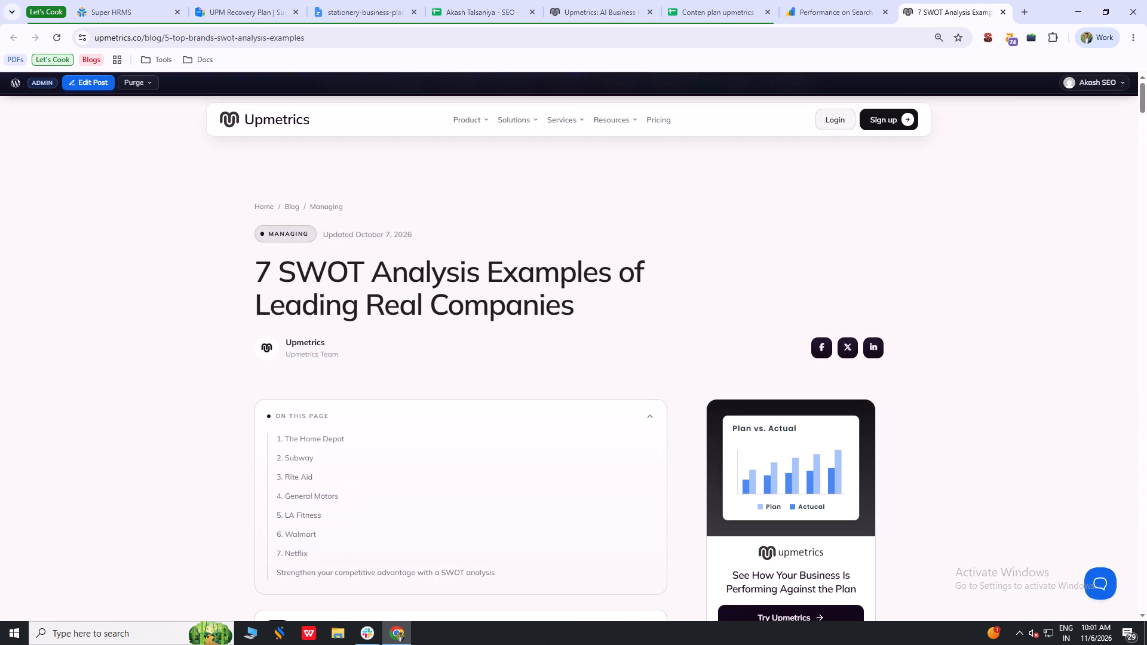
{"action": "scroll", "coordinate": [668, 281], "scroll_direction": "down", "scroll_amount": 4}
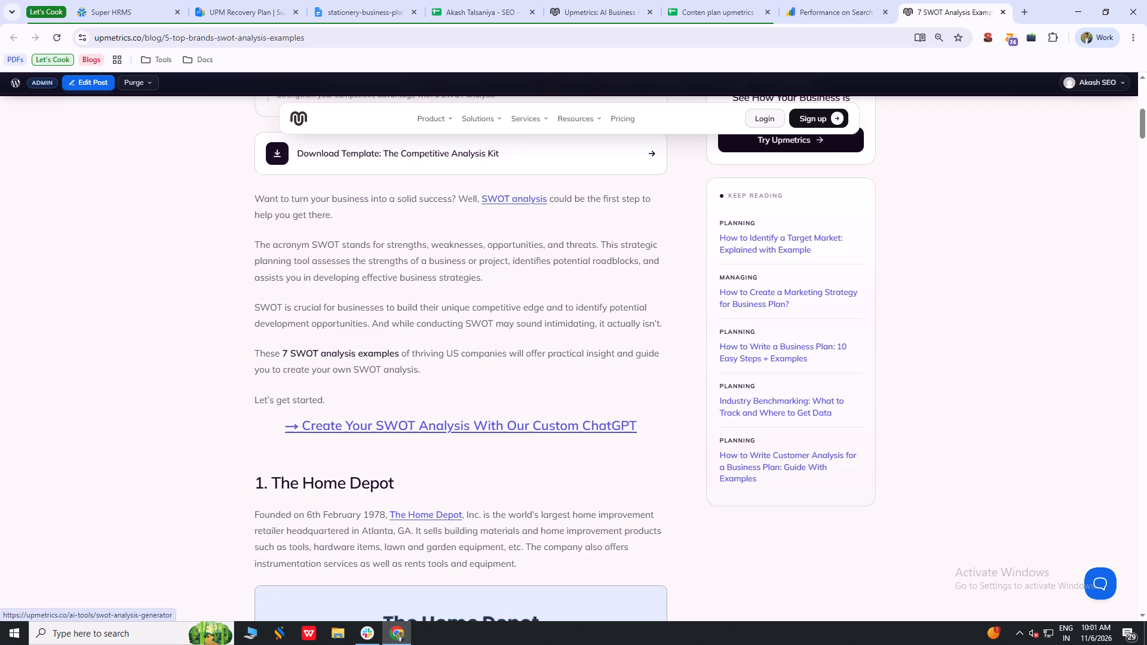
{"action": "scroll", "coordinate": [509, 200], "scroll_direction": "up", "scroll_amount": 1}
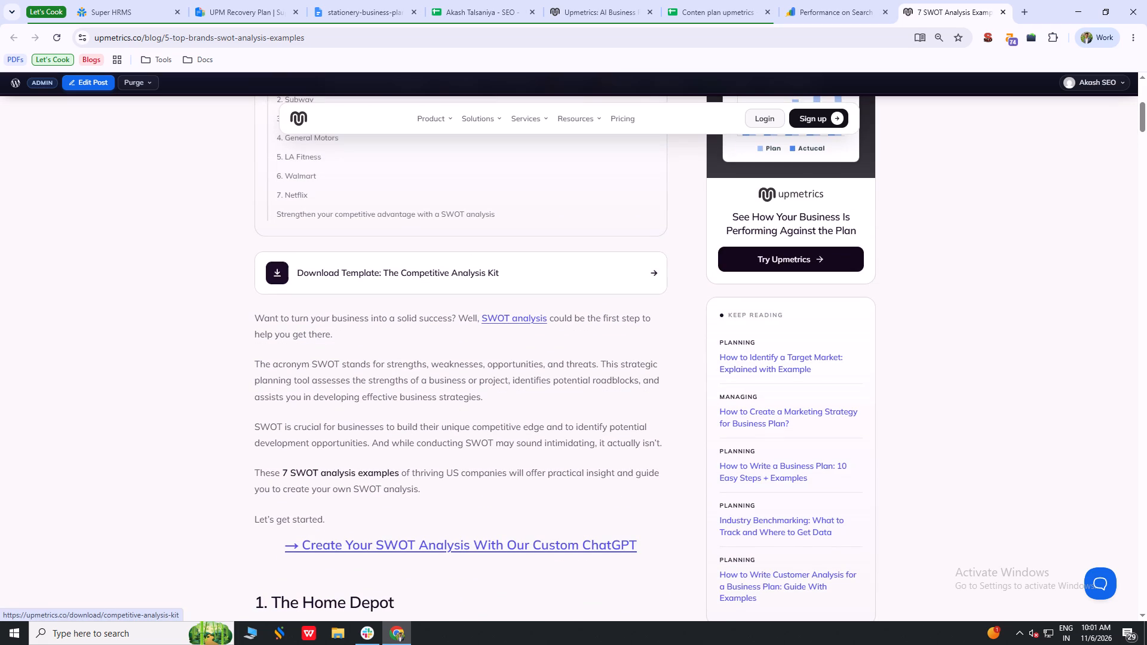
{"action": "scroll", "coordinate": [373, 279], "scroll_direction": "down", "scroll_amount": 2}
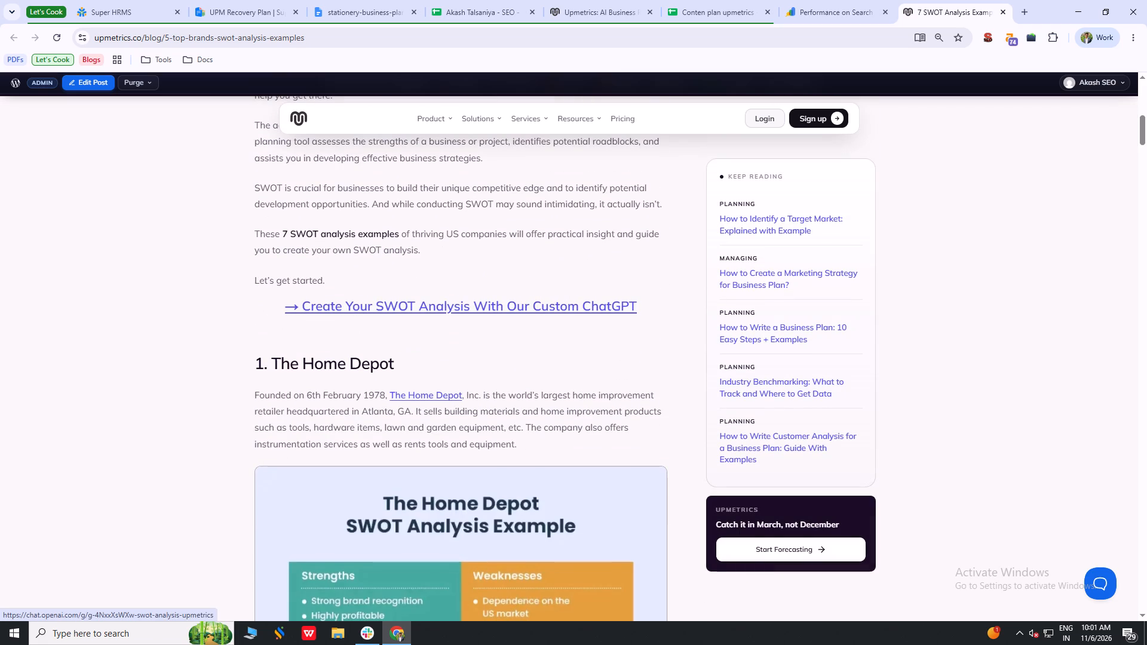
{"action": "scroll", "coordinate": [434, 356], "scroll_direction": "down", "scroll_amount": 1}
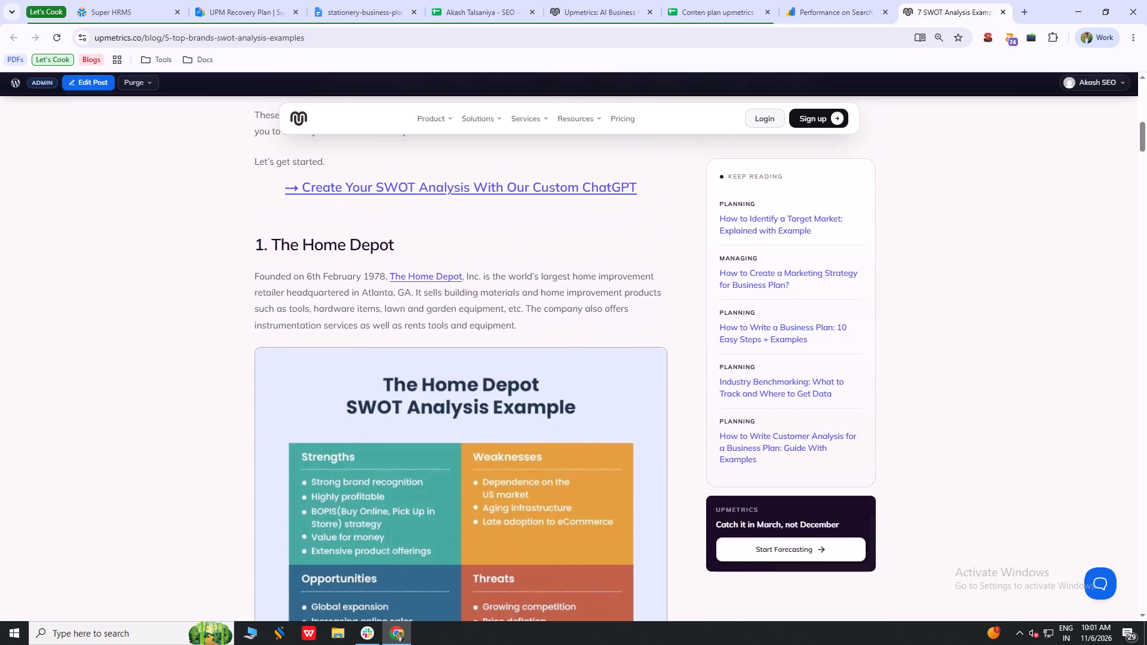
{"action": "scroll", "coordinate": [410, 275], "scroll_direction": "down", "scroll_amount": 3}
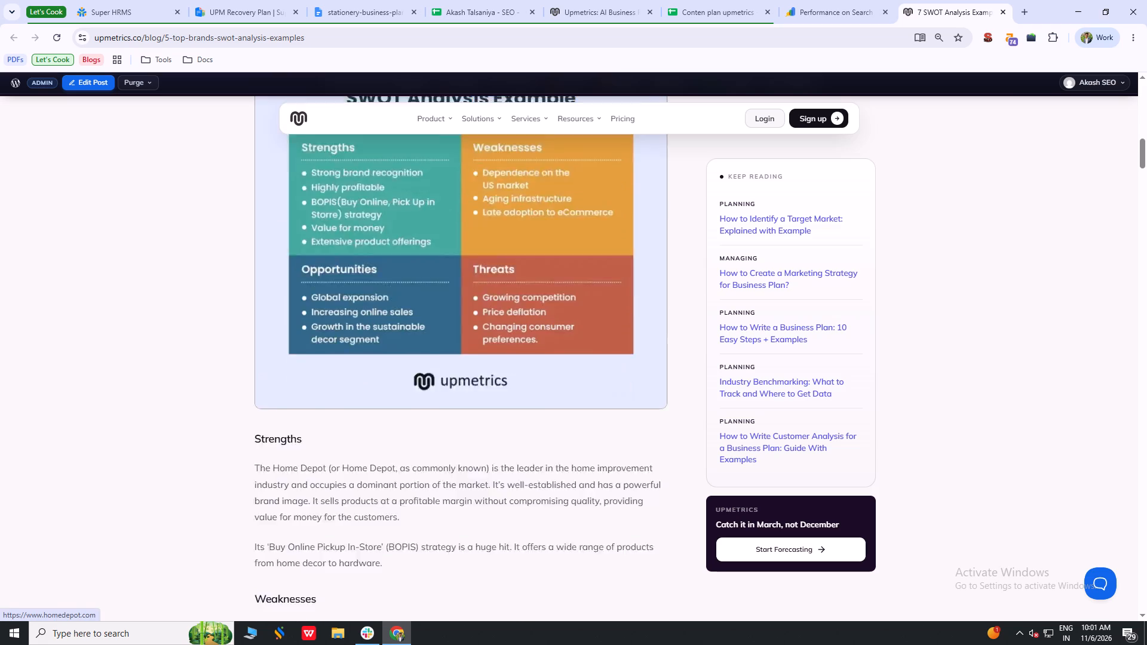
{"action": "scroll", "coordinate": [410, 276], "scroll_direction": "down", "scroll_amount": 13}
{"action": "scroll", "coordinate": [535, 285], "scroll_direction": "up", "scroll_amount": 6}
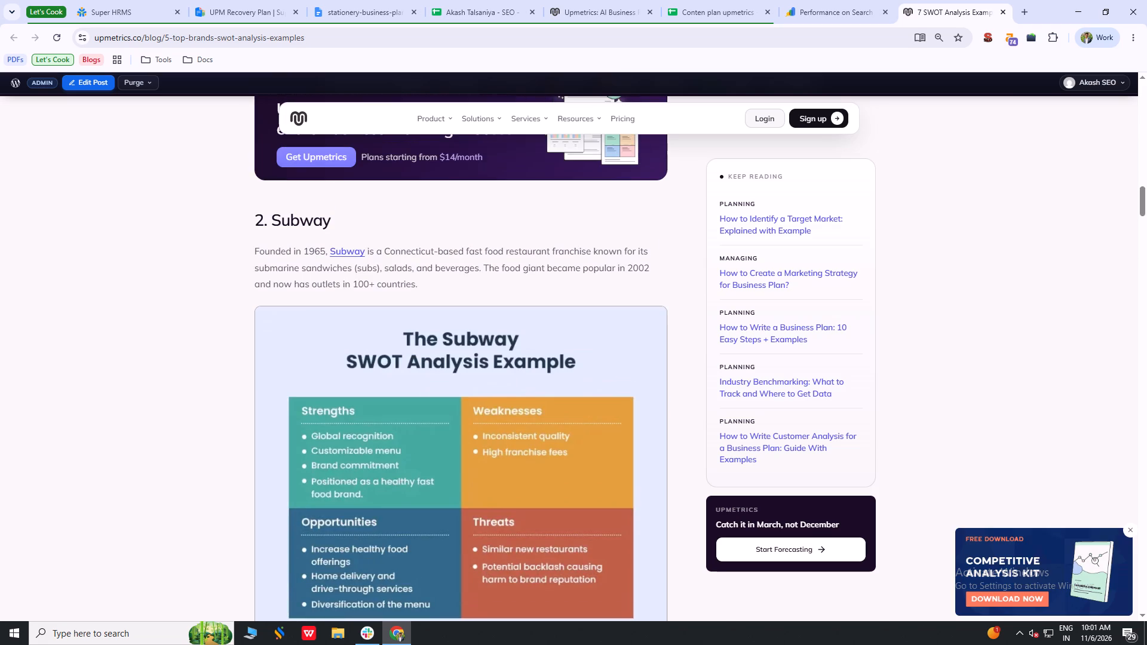
Back in the Search Console performance report, add the Average CTR metric and check it for the top pages.
{"action": "left_click", "coordinate": [846, 0]}
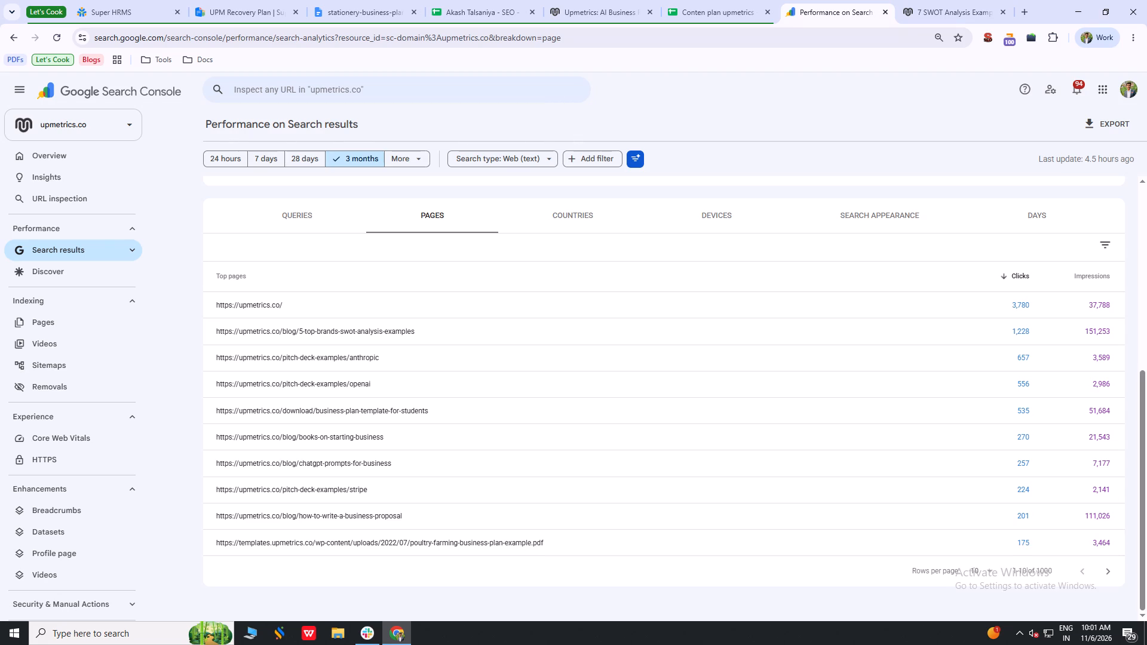
{"action": "scroll", "coordinate": [827, 385], "scroll_direction": "up", "scroll_amount": 7}
{"action": "left_click", "coordinate": [430, 222]}
{"action": "scroll", "coordinate": [1046, 575], "scroll_direction": "down", "scroll_amount": 2}
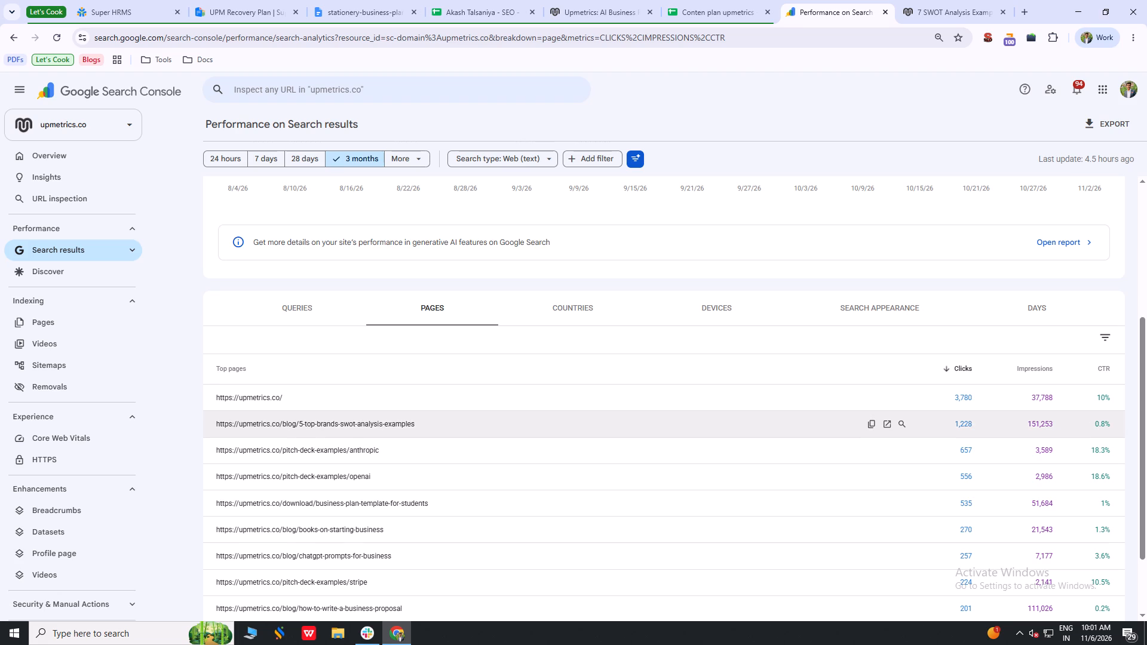
{"action": "scroll", "coordinate": [956, 426], "scroll_direction": "up", "scroll_amount": 5}
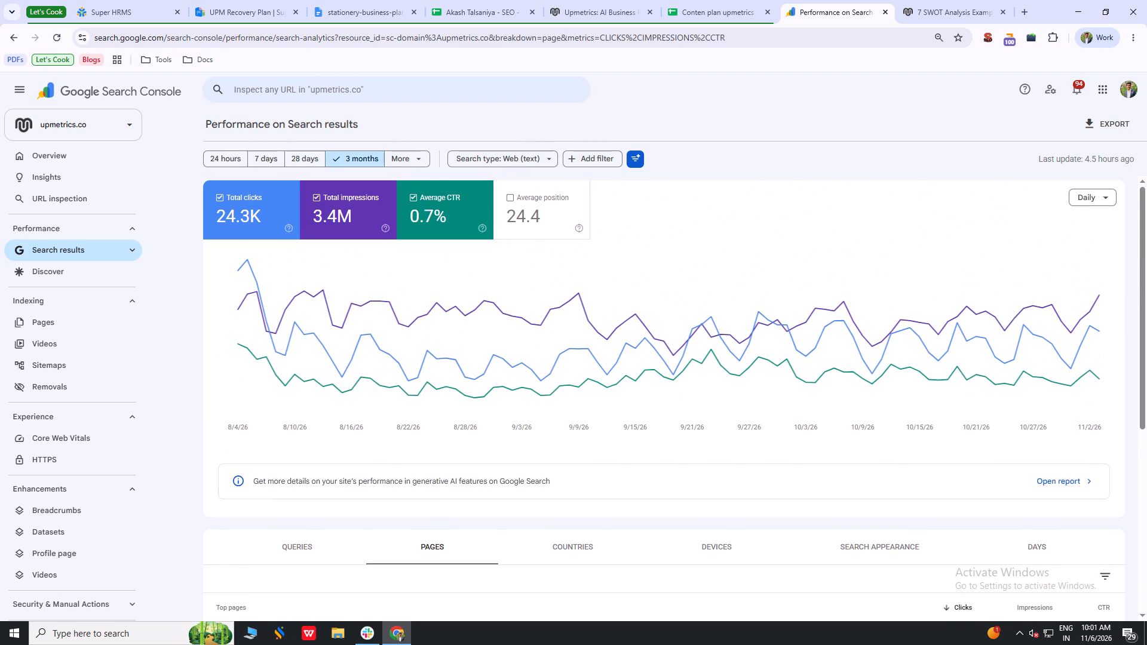
Close the SWOT analysis examples article tab.
{"action": "left_click", "coordinate": [948, 4]}
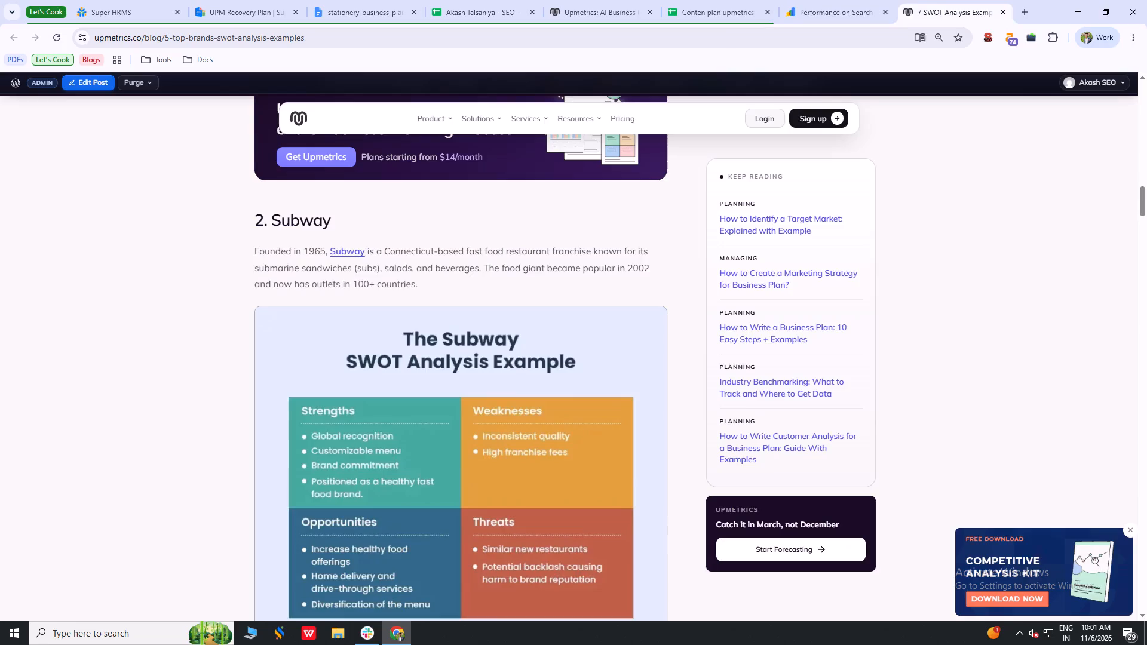
{"action": "middle_click", "coordinate": [948, 8]}
Open a browser window under the Ahref Chrome profile.
{"action": "left_click", "coordinate": [1087, 42]}
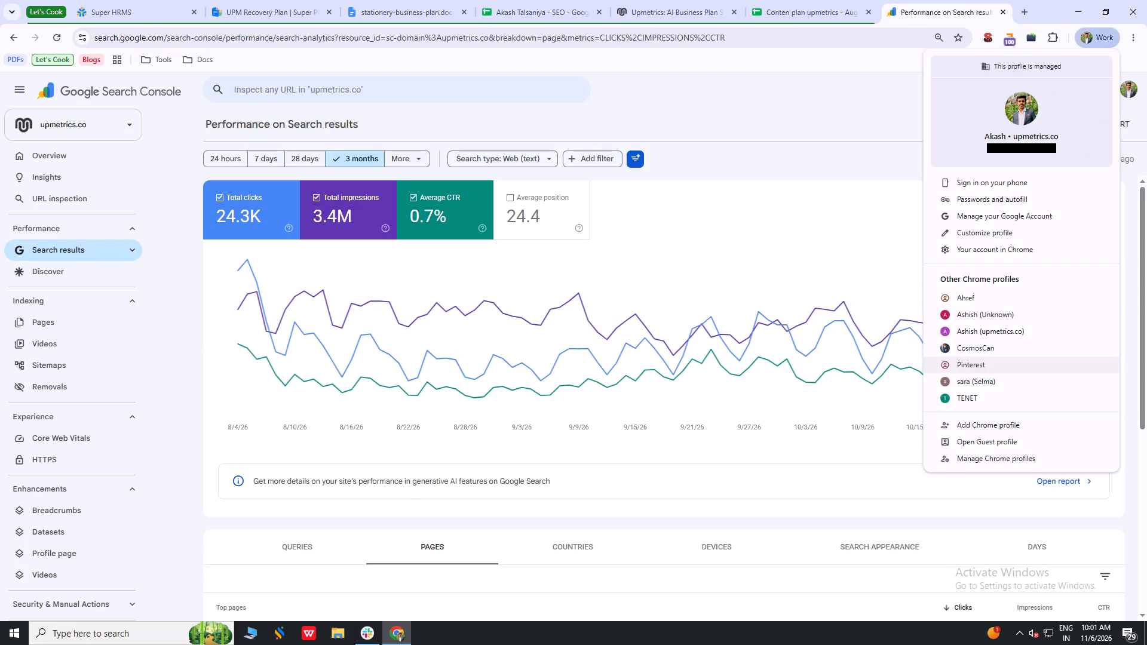
{"action": "left_click", "coordinate": [990, 293]}
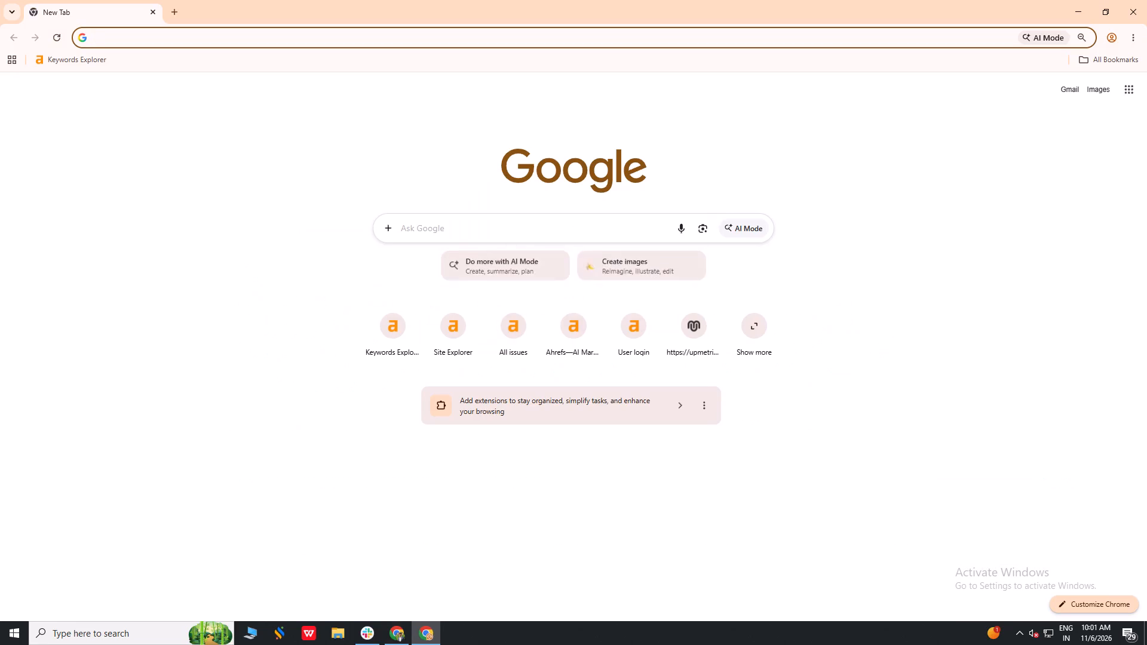
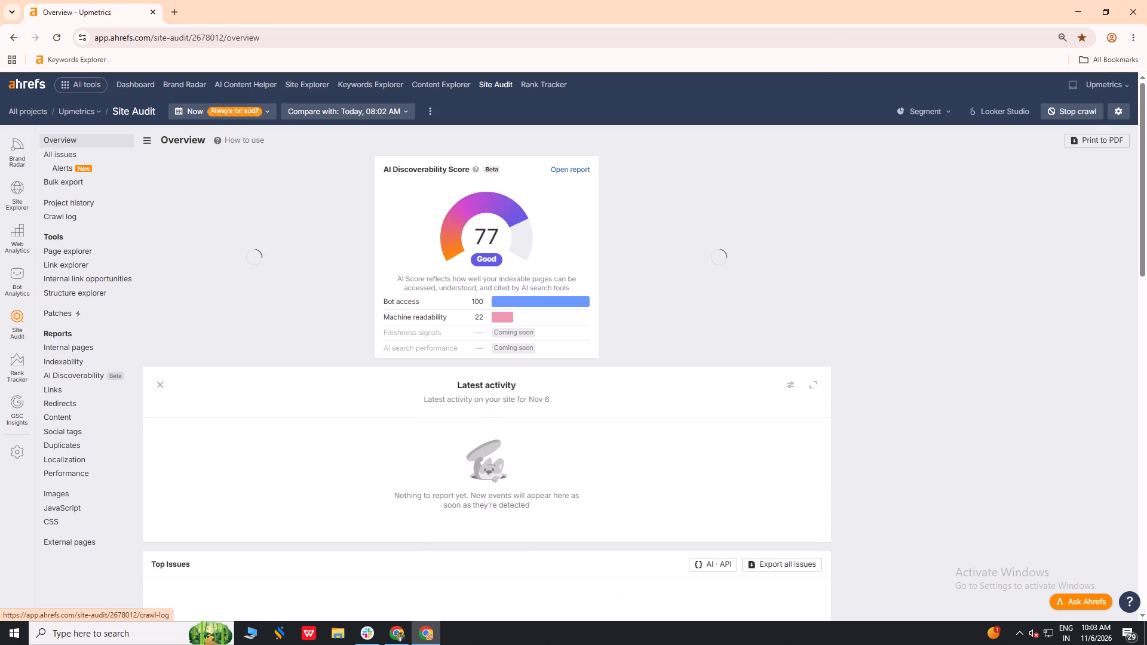
Look over the Site Audit overview and open the "Orphan page (has no incoming internal links)" issue from the top issues.
{"action": "scroll", "coordinate": [821, 297], "scroll_direction": "down", "scroll_amount": 5}
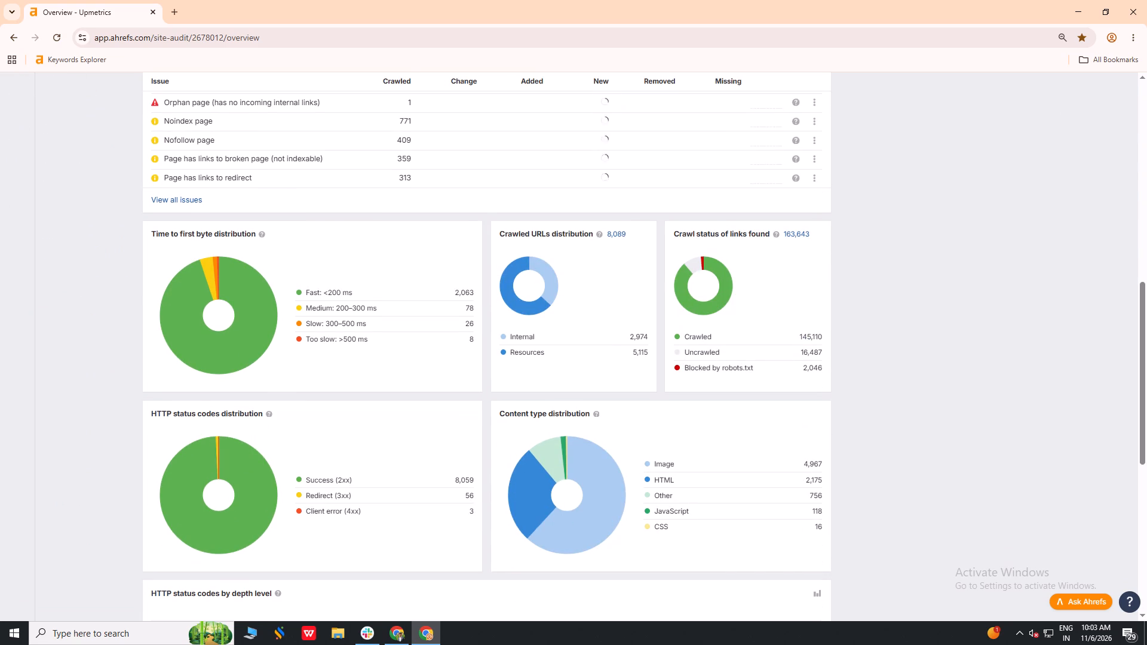
{"action": "scroll", "coordinate": [818, 361], "scroll_direction": "up", "scroll_amount": 1}
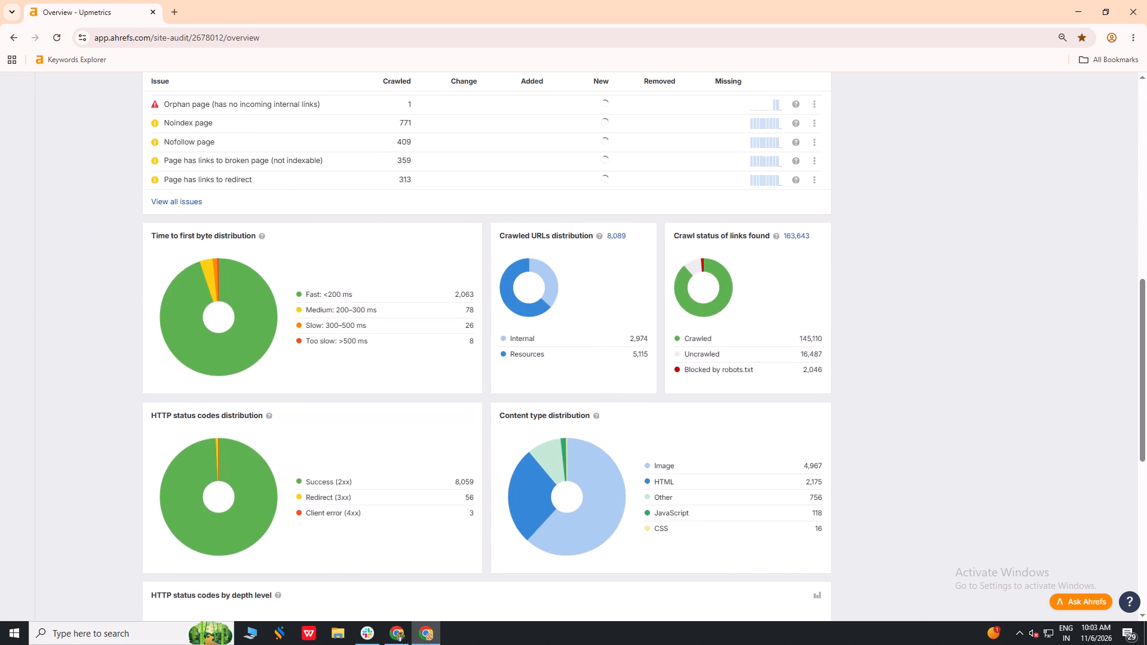
{"action": "scroll", "coordinate": [818, 361], "scroll_direction": "up", "scroll_amount": 1}
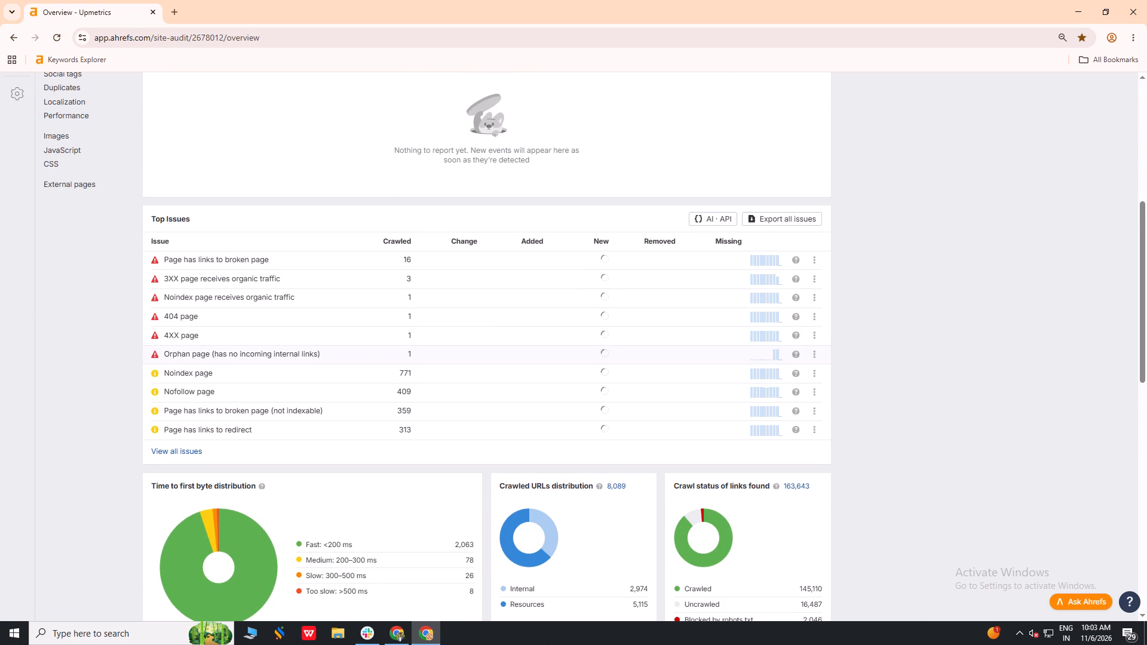
{"action": "left_click", "coordinate": [324, 356]}
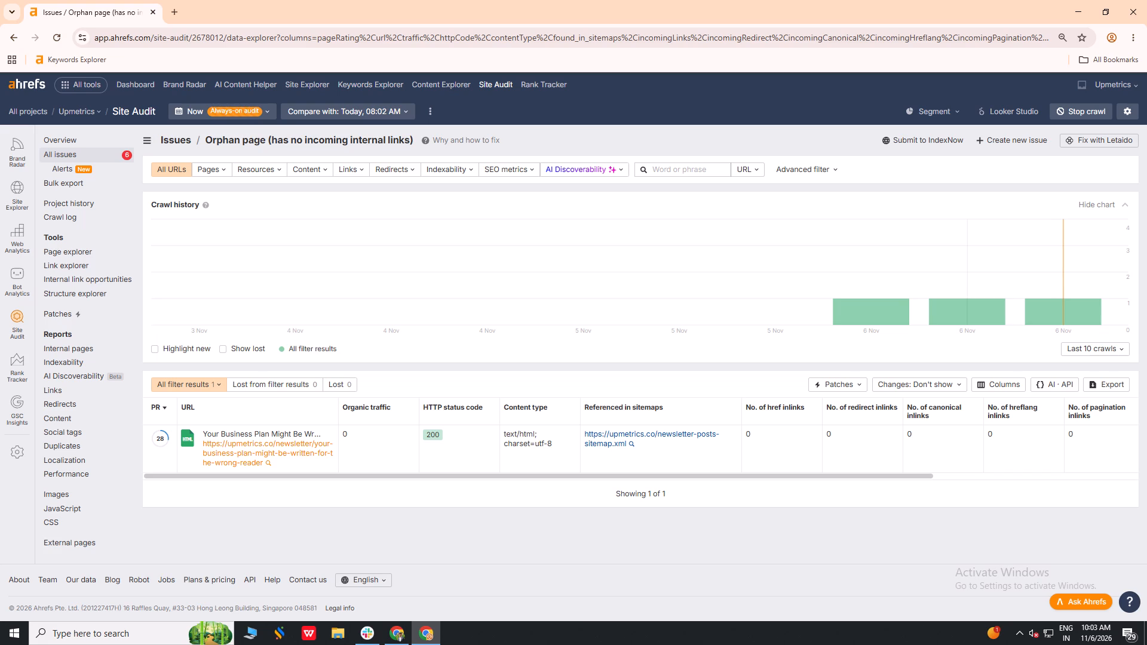
Open the orphan newsletter URL's audit details and visit its live page from the Full URL link.
{"action": "middle_click", "coordinate": [232, 453]}
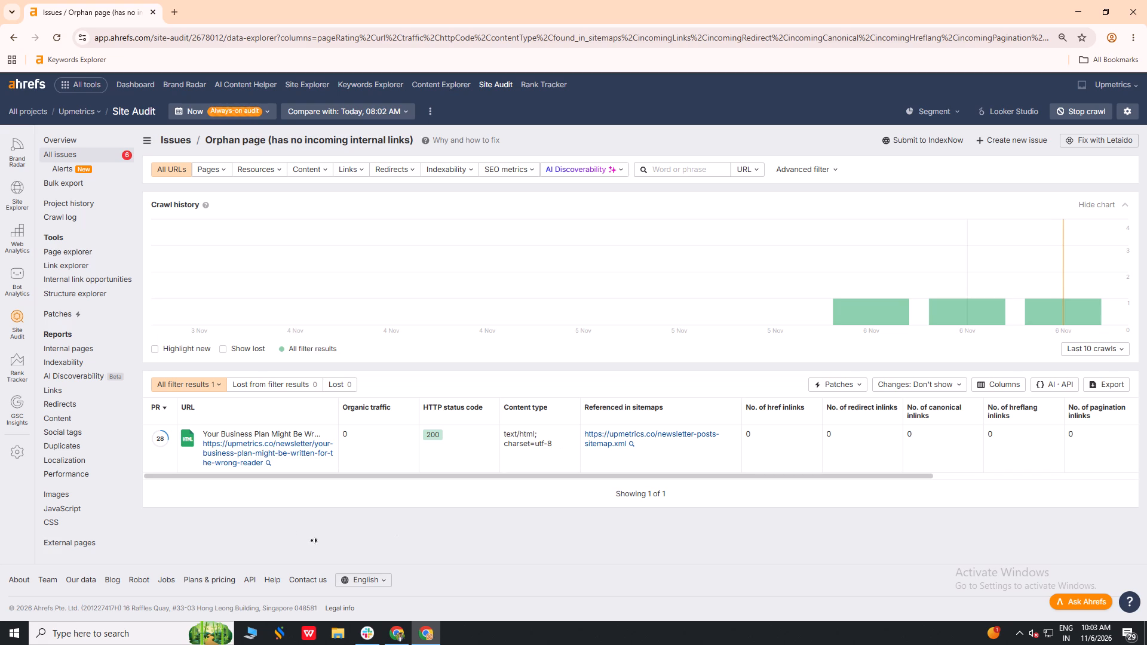
{"action": "middle_click", "coordinate": [297, 523]}
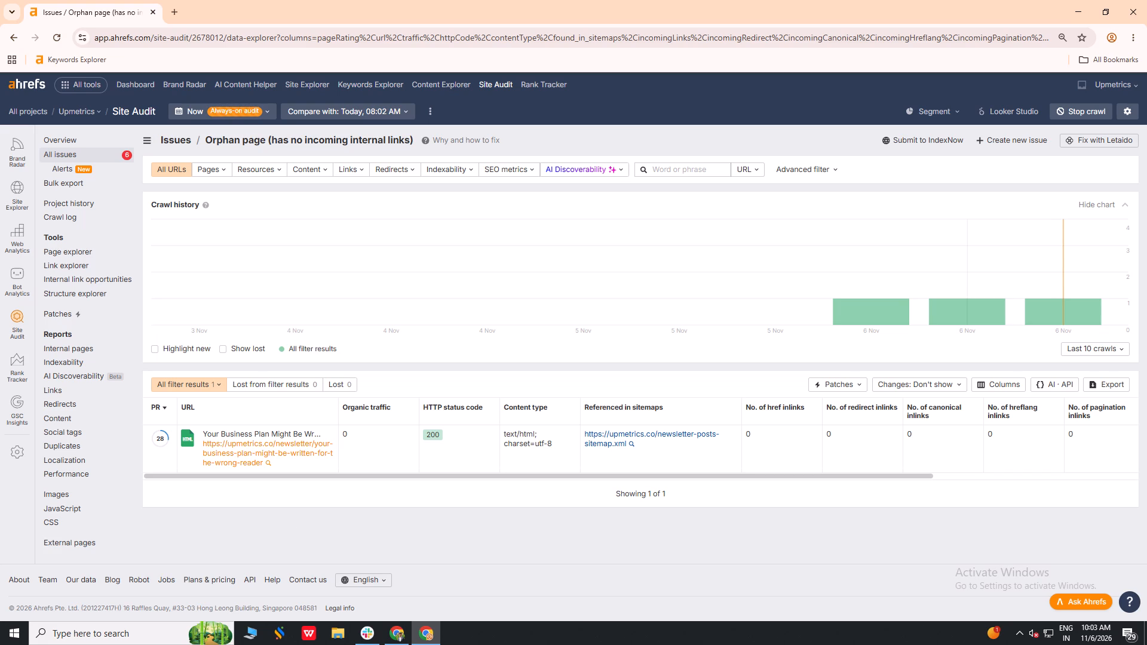
{"action": "left_click", "coordinate": [258, 455]}
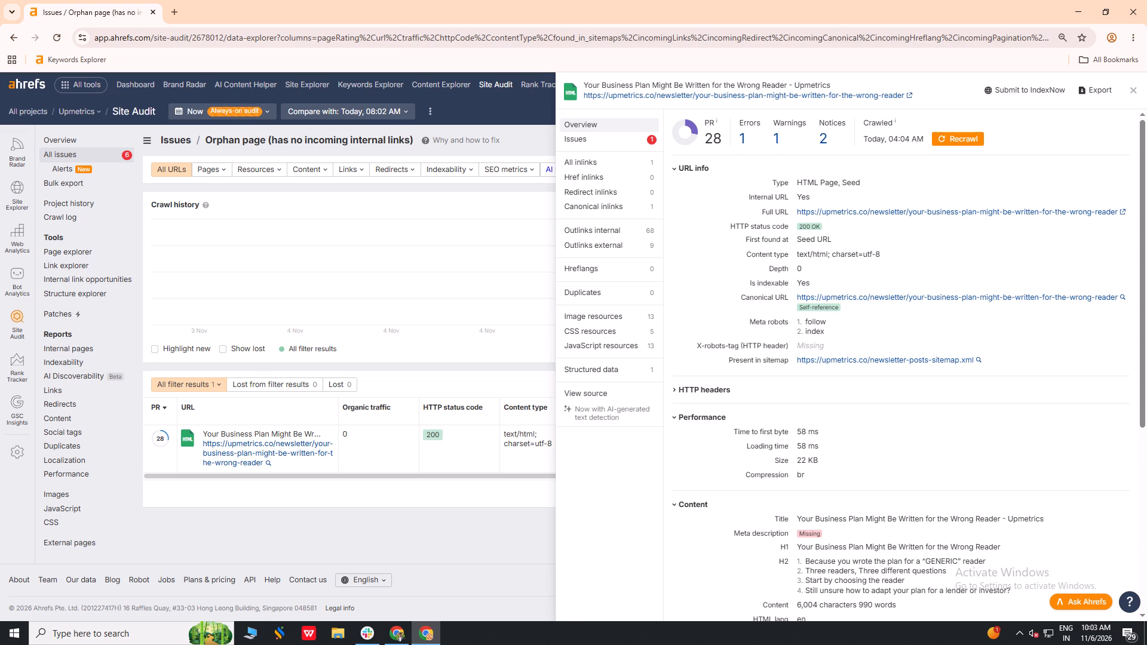
{"action": "left_click", "coordinate": [858, 209]}
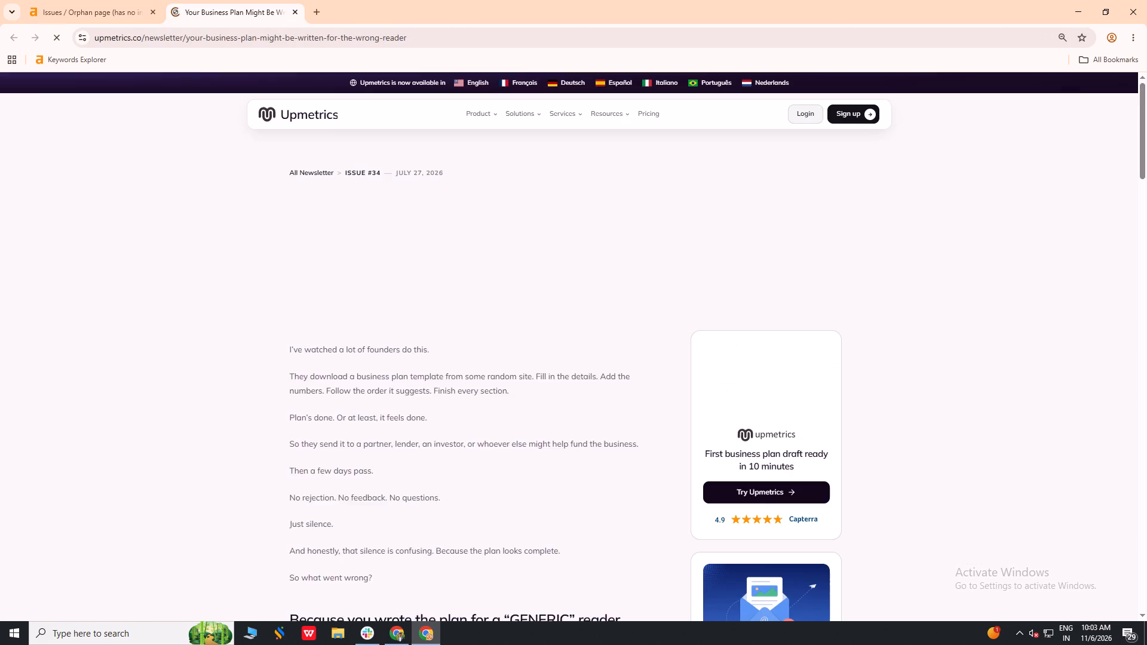
Skim the "Your Business Plan Might Be Written for the Wrong Reader" newsletter, reload it and return to its title.
{"action": "left_click_drag", "start_coordinate": [282, 211], "coordinate": [612, 231]}
{"action": "left_click", "coordinate": [612, 231]}
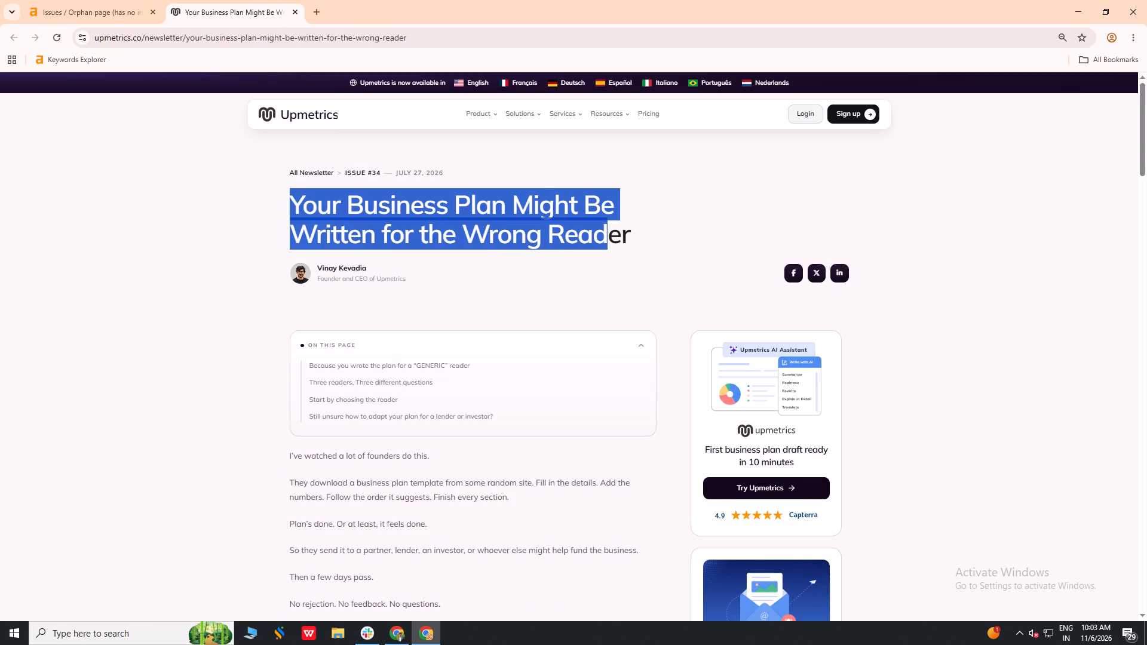
{"action": "scroll", "coordinate": [612, 231], "scroll_direction": "down", "scroll_amount": 6}
{"action": "key", "text": "F5"}
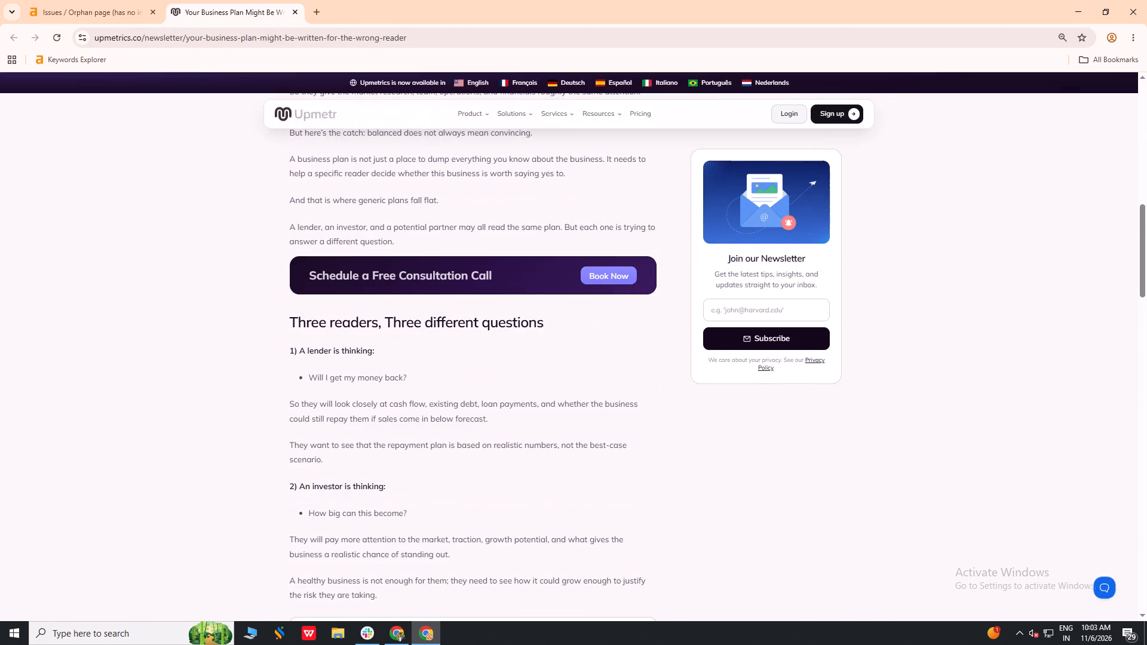
{"action": "scroll", "coordinate": [415, 253], "scroll_direction": "up", "scroll_amount": 12}
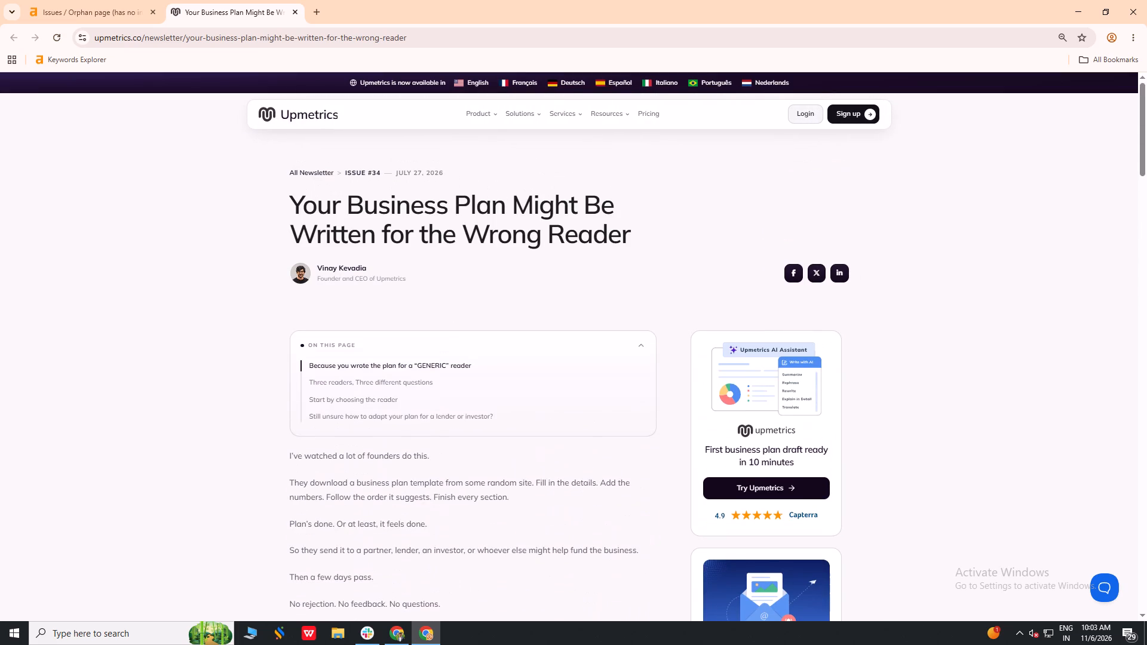
Go to the All Newsletter archive and look for the orphan issue #34 on page 1 and page 2.
{"action": "left_click", "coordinate": [315, 173]}
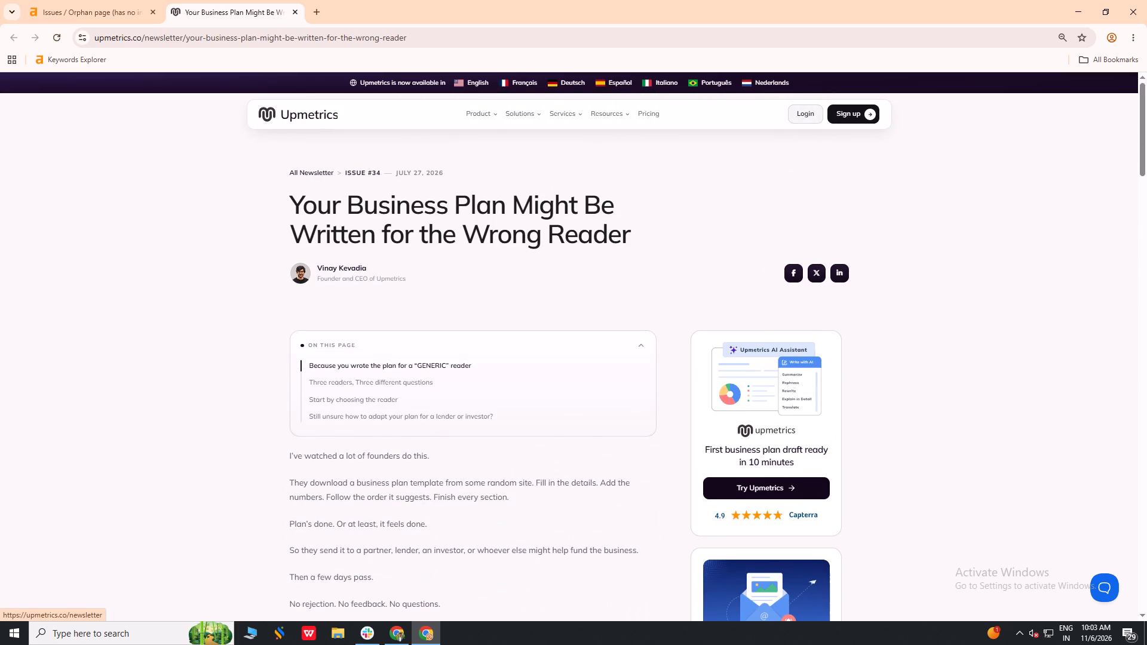
{"action": "scroll", "coordinate": [535, 215], "scroll_direction": "down", "scroll_amount": 4}
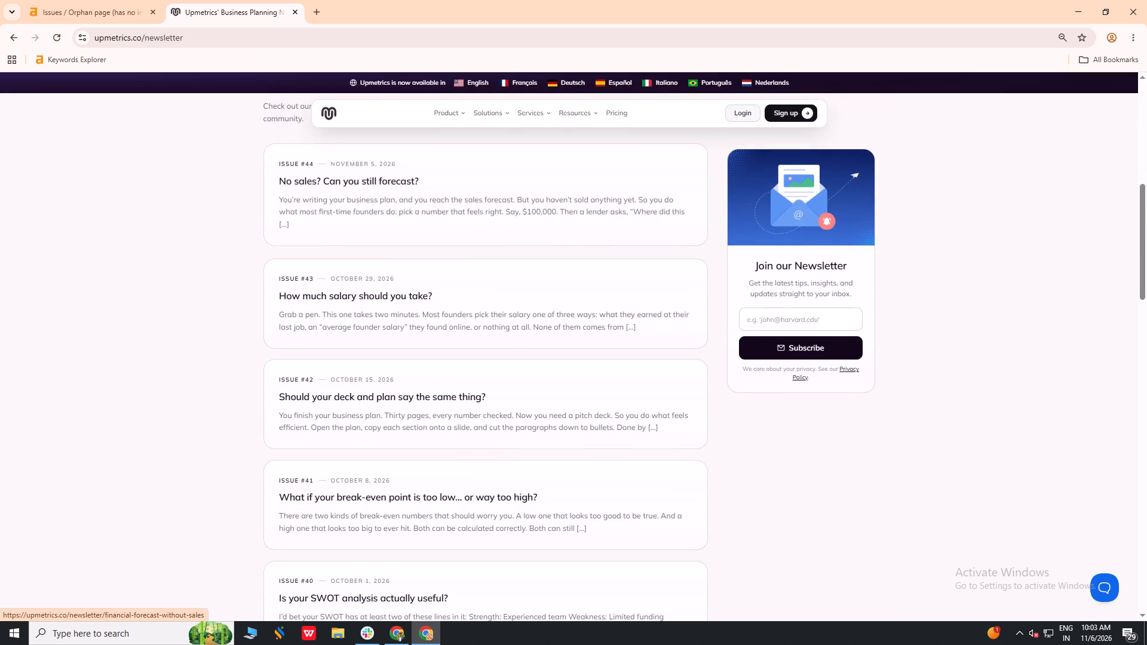
{"action": "scroll", "coordinate": [536, 217], "scroll_direction": "down", "scroll_amount": 7}
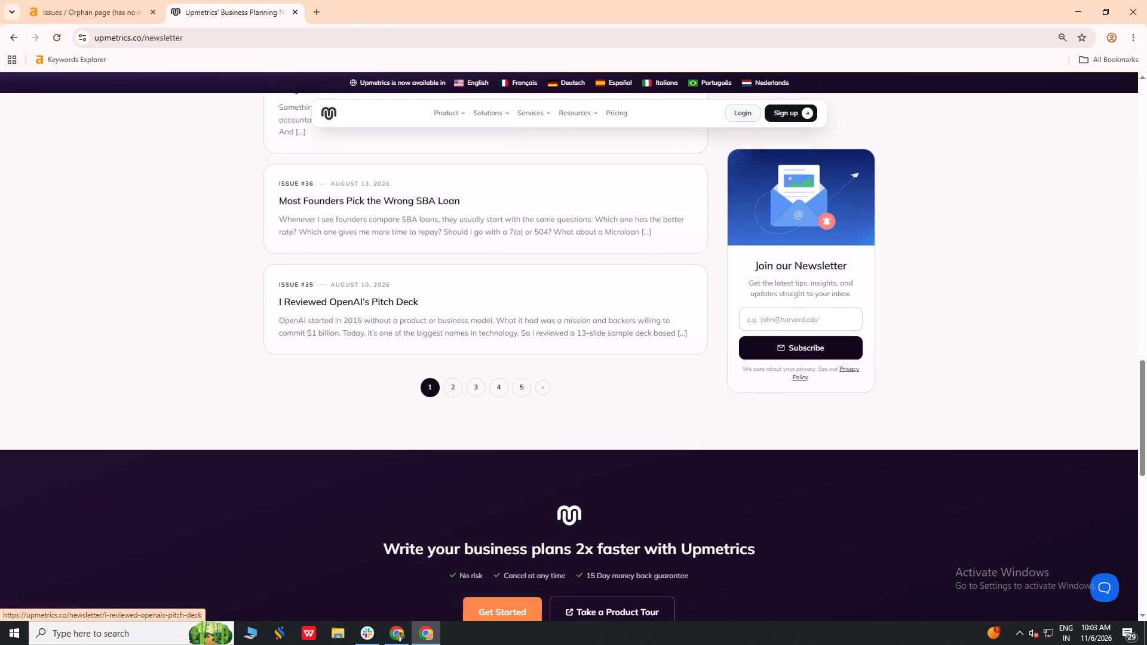
{"action": "left_click", "coordinate": [449, 382]}
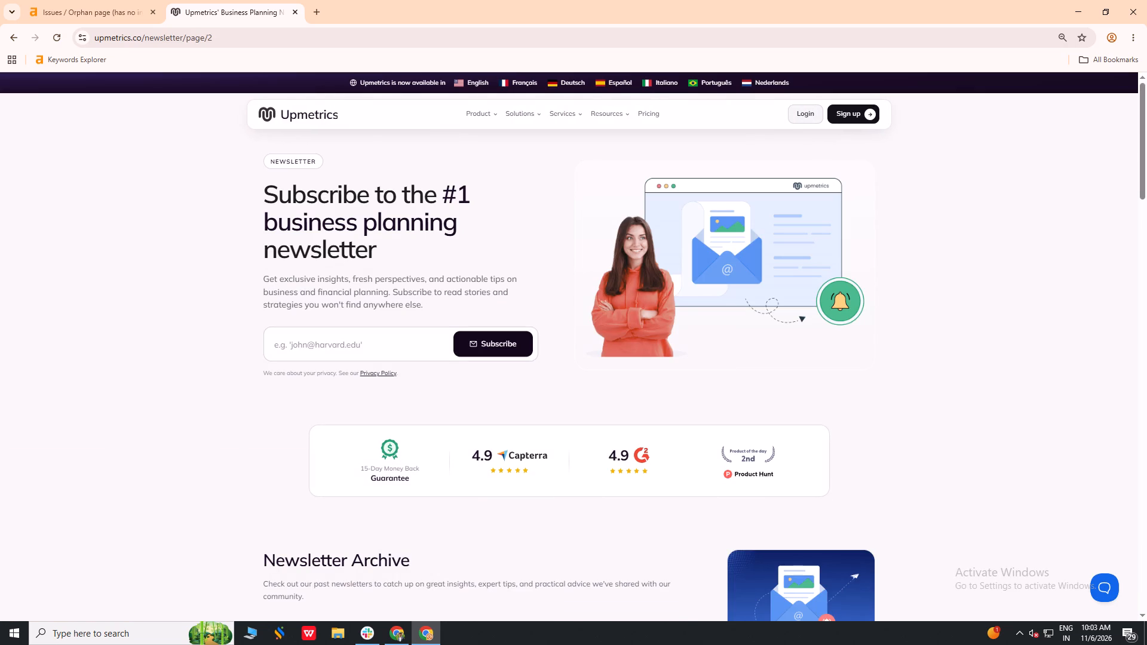
{"action": "scroll", "coordinate": [539, 256], "scroll_direction": "down", "scroll_amount": 4}
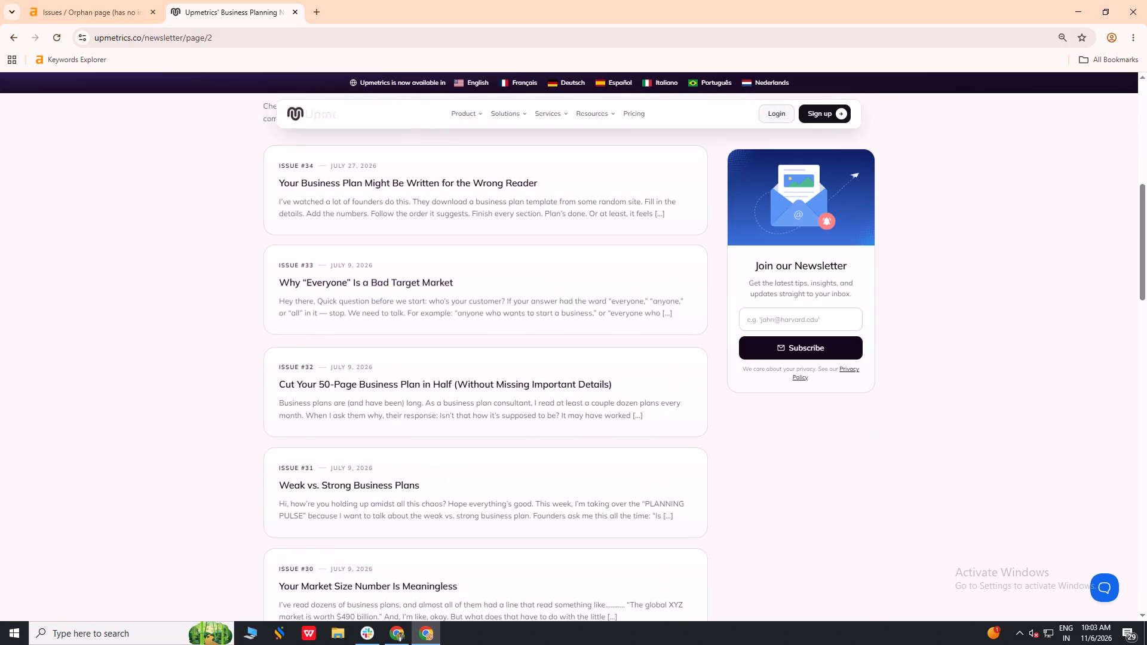
Open the newsletter archive's page 2 URL in a new window of the Work Chrome profile.
{"action": "left_click", "coordinate": [244, 35]}
{"action": "key", "text": "ctrl+c"}
{"action": "key", "text": "alt+Tab"}
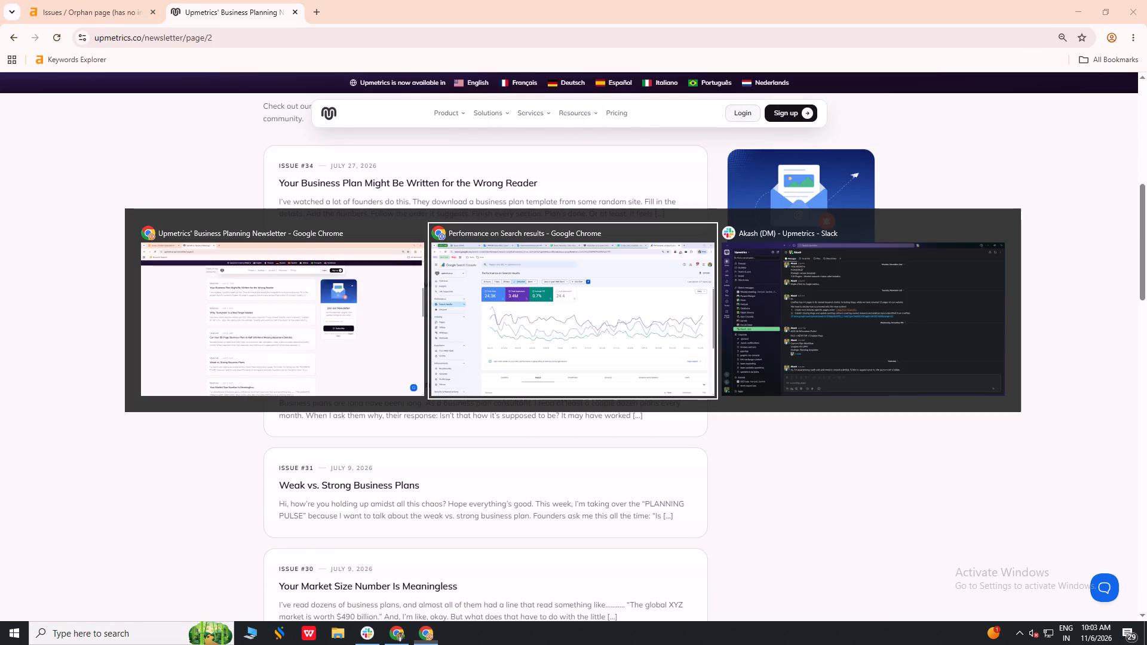
{"action": "key", "text": "ctrl+n"}
{"action": "key", "text": "ctrl+v"}
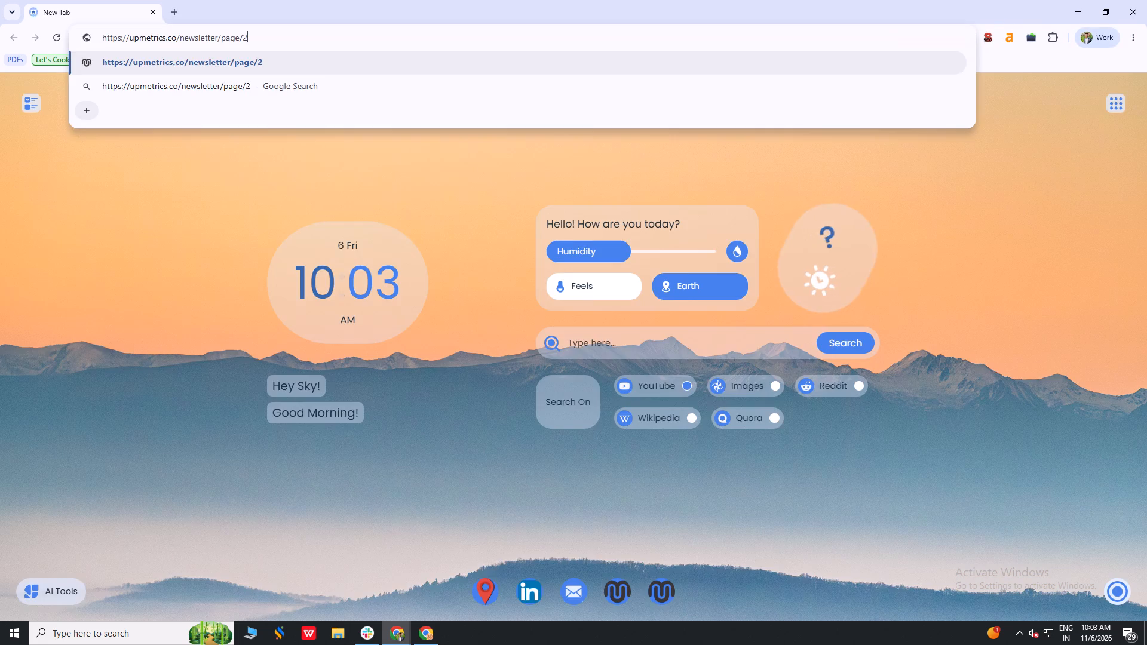
{"action": "key", "text": "Return"}
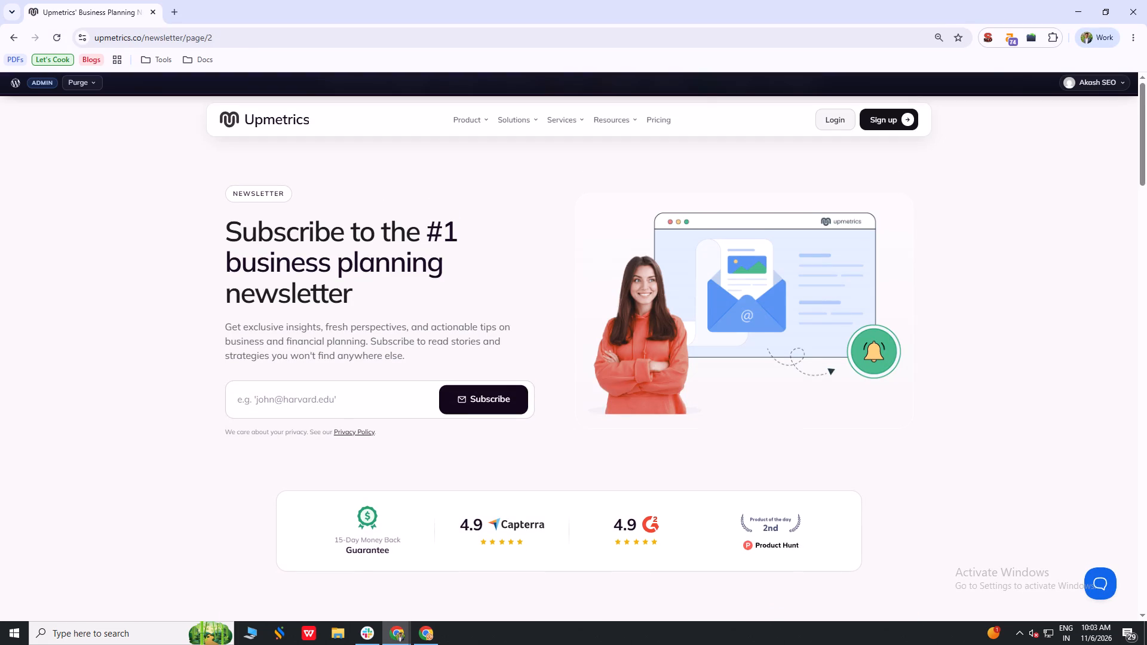
Check the SEO extension summary for newsletter archive page 2, and do the same for page 3.
{"action": "left_click", "coordinate": [986, 42]}
{"action": "left_click", "coordinate": [1053, 318]}
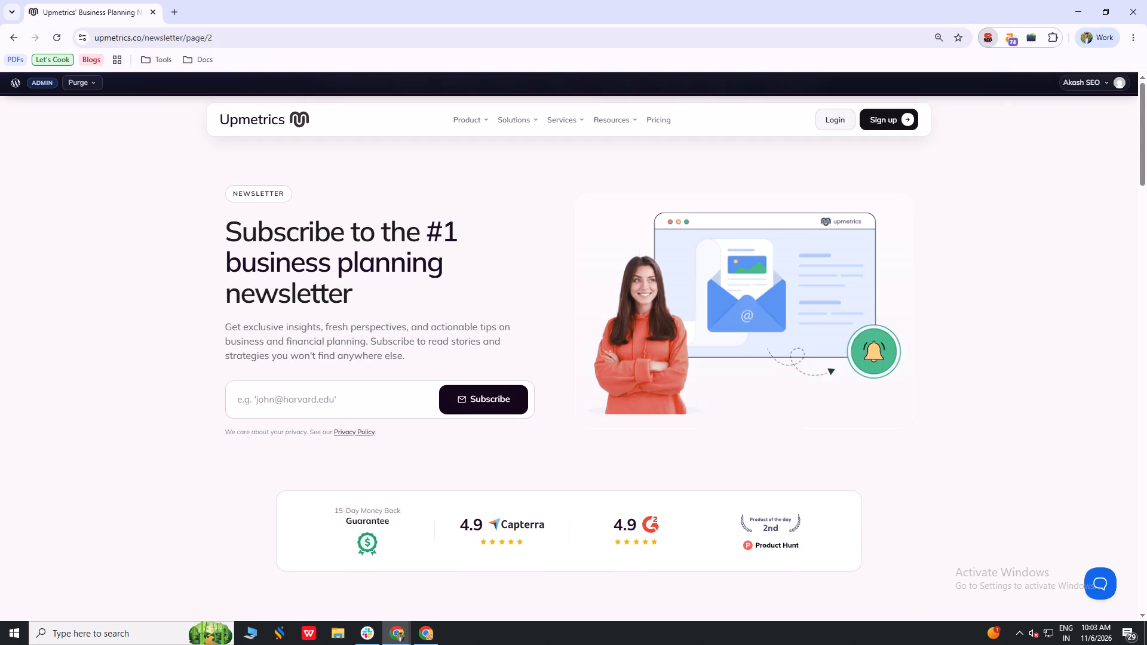
{"action": "scroll", "coordinate": [600, 320], "scroll_direction": "down", "scroll_amount": 15}
{"action": "scroll", "coordinate": [541, 302], "scroll_direction": "up", "scroll_amount": 2}
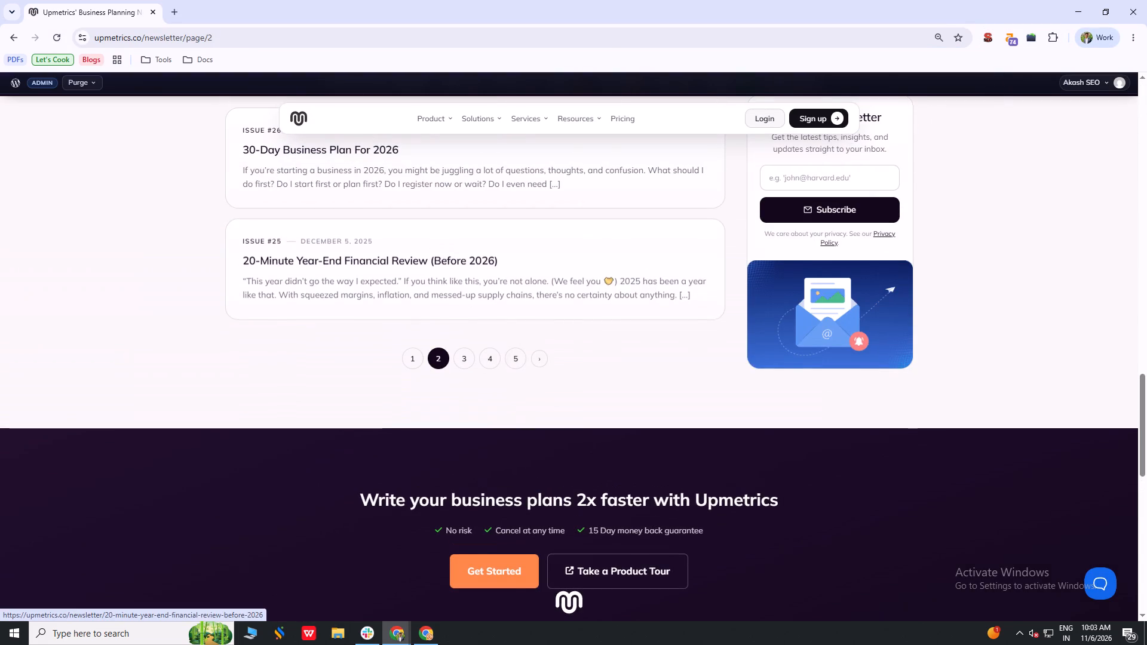
{"action": "left_click", "coordinate": [464, 354]}
{"action": "left_click", "coordinate": [986, 43]}
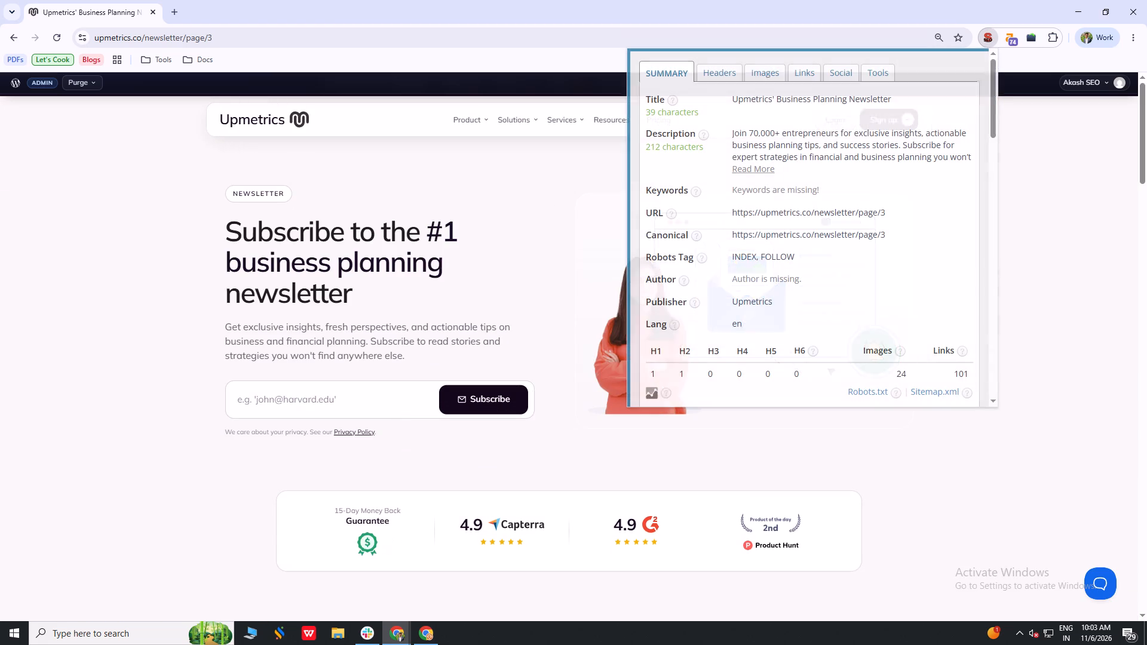
{"action": "left_click", "coordinate": [1057, 337]}
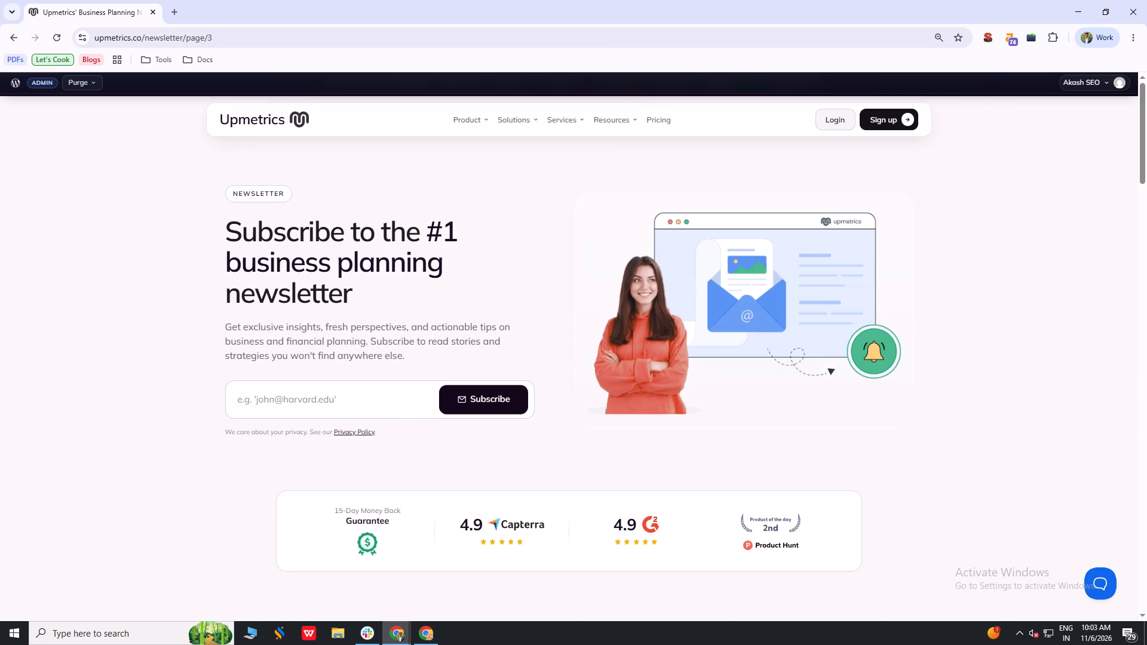
Look through archive page 3 down to the footer, reload it and examine the "Write your business plans 2x faster with Upmetrics" banner.
{"action": "left_click_drag", "start_coordinate": [224, 214], "coordinate": [438, 309]}
{"action": "left_click", "coordinate": [440, 309]}
{"action": "scroll", "coordinate": [514, 307], "scroll_direction": "down", "scroll_amount": 14}
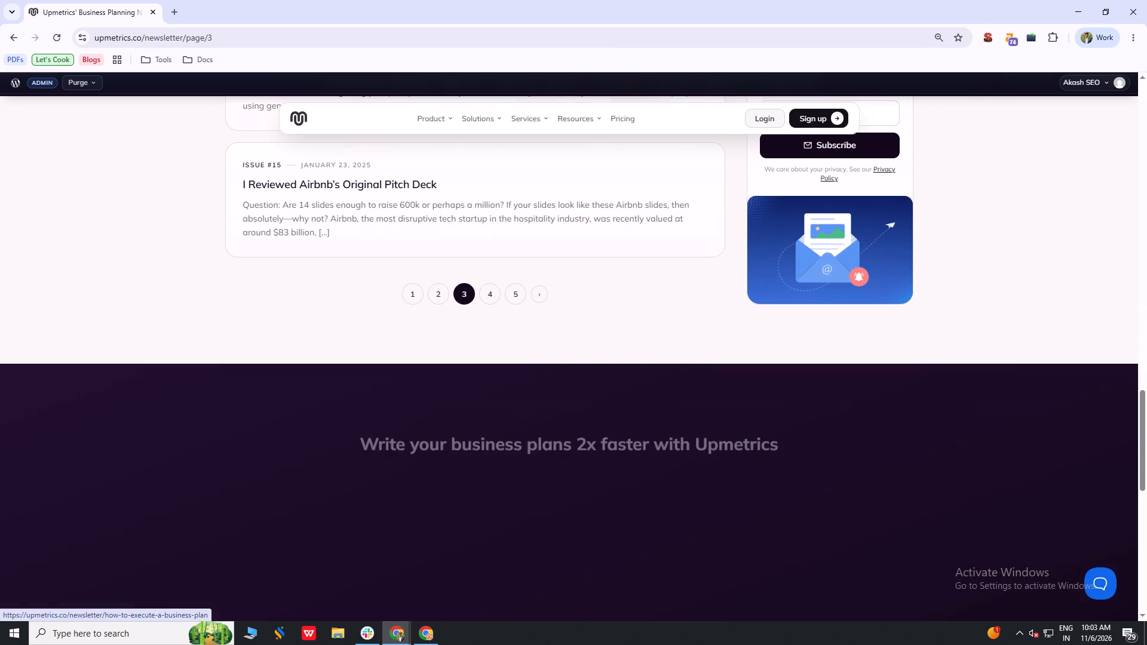
{"action": "scroll", "coordinate": [549, 312], "scroll_direction": "up", "scroll_amount": 2}
{"action": "scroll", "coordinate": [550, 319], "scroll_direction": "down", "scroll_amount": 4}
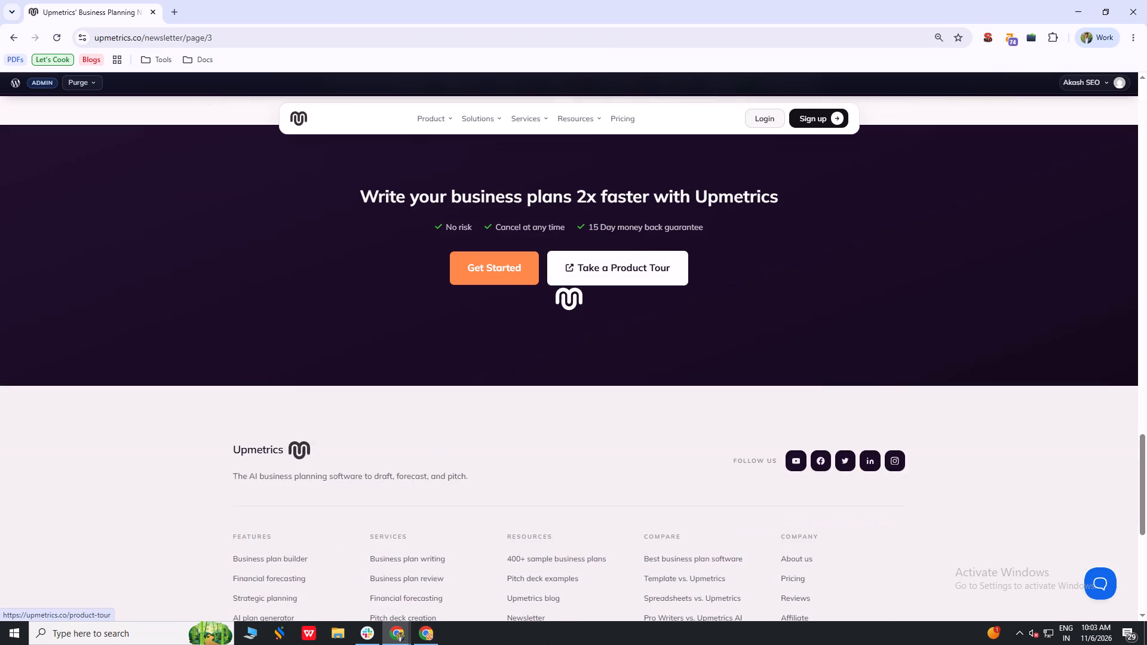
{"action": "key", "text": "F5"}
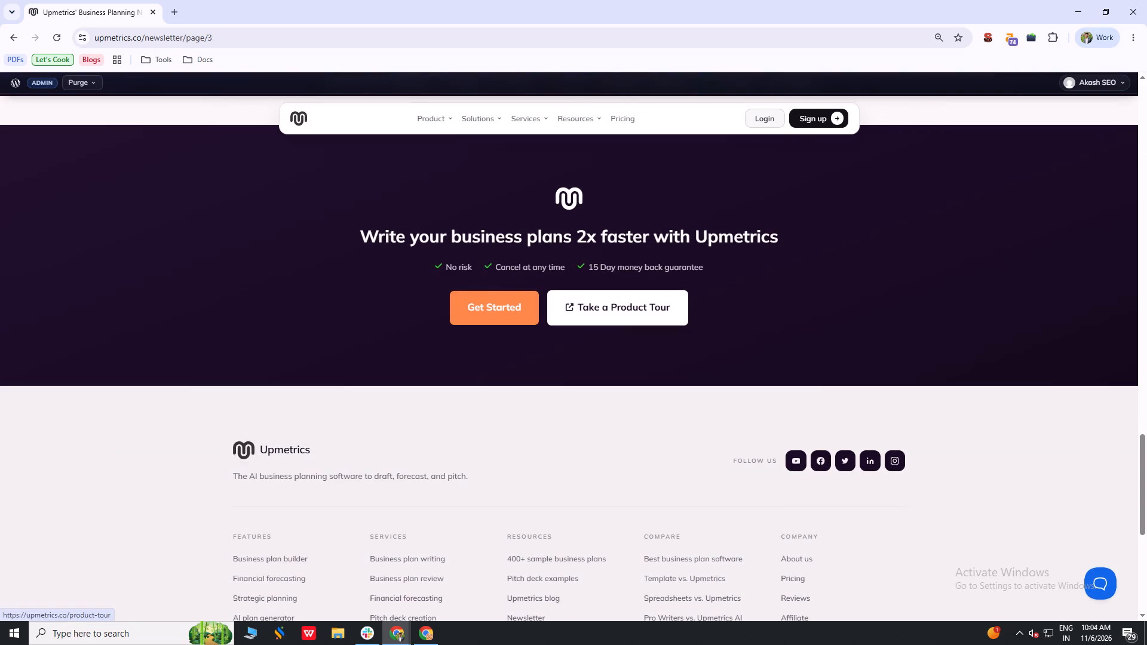
{"action": "left_click_drag", "start_coordinate": [400, 241], "coordinate": [749, 244]}
{"action": "left_click", "coordinate": [749, 244]}
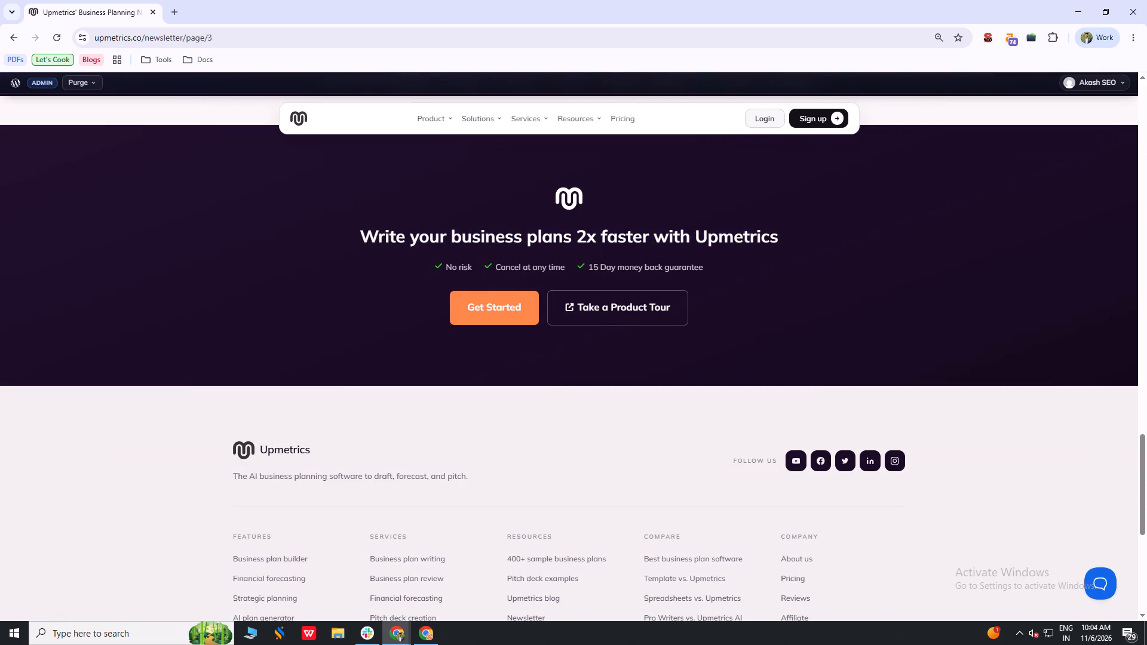
{"action": "left_click_drag", "start_coordinate": [789, 244], "coordinate": [366, 235]}
{"action": "left_click", "coordinate": [366, 235]}
{"action": "left_click_drag", "start_coordinate": [366, 235], "coordinate": [716, 235]}
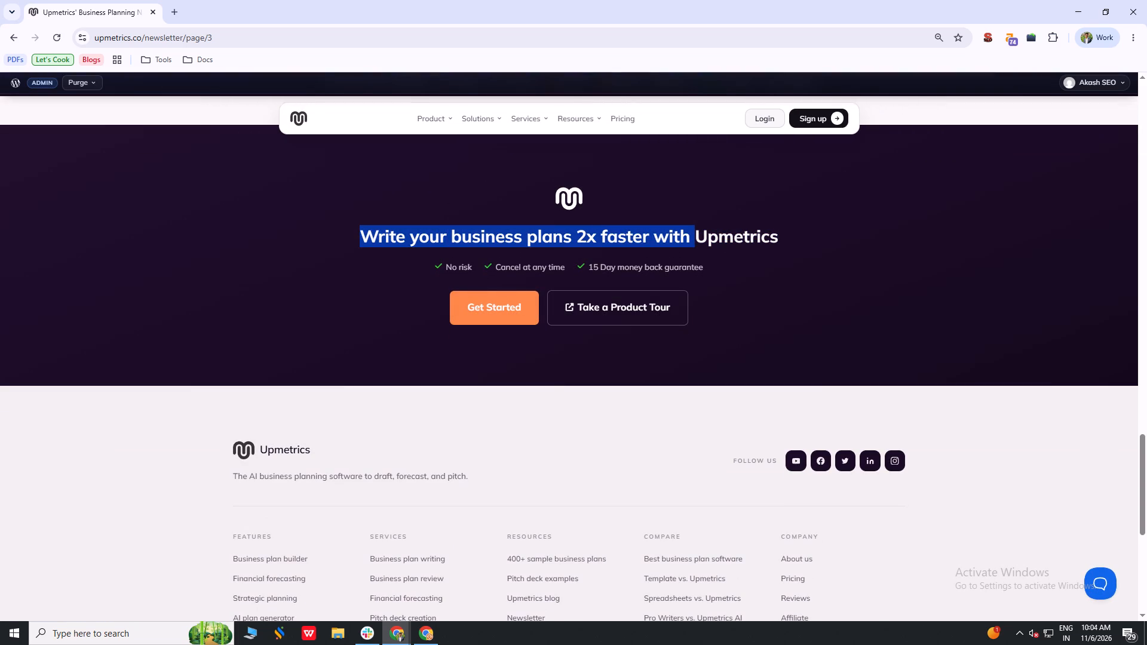
{"action": "left_click_drag", "start_coordinate": [716, 235], "coordinate": [762, 234]}
{"action": "left_click", "coordinate": [777, 234]}
{"action": "double_click", "coordinate": [814, 236]}
{"action": "left_click_drag", "start_coordinate": [814, 236], "coordinate": [640, 239]}
Review archive page 3's ratings strip, Newsletter Archive section and issue list through to the pagination.
{"action": "scroll", "coordinate": [741, 251], "scroll_direction": "up", "scroll_amount": 3}
{"action": "scroll", "coordinate": [473, 428], "scroll_direction": "up", "scroll_amount": 1}
{"action": "scroll", "coordinate": [328, 434], "scroll_direction": "up", "scroll_amount": 1}
{"action": "scroll", "coordinate": [443, 429], "scroll_direction": "up", "scroll_amount": 3}
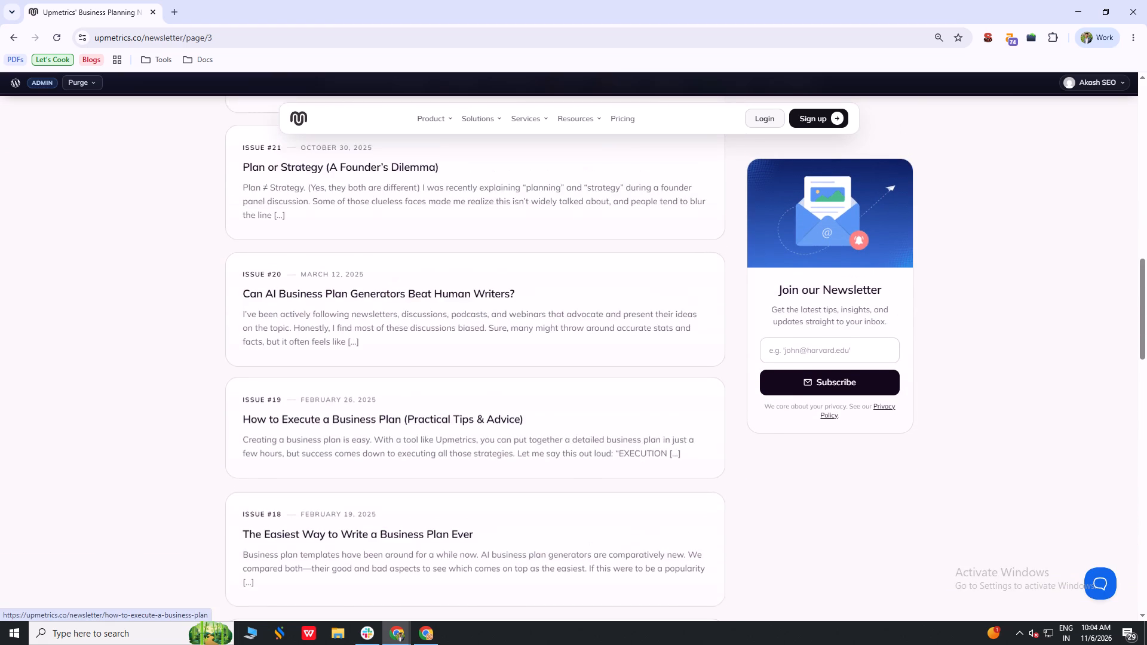
{"action": "scroll", "coordinate": [541, 420], "scroll_direction": "up", "scroll_amount": 4}
{"action": "scroll", "coordinate": [593, 410], "scroll_direction": "up", "scroll_amount": 2}
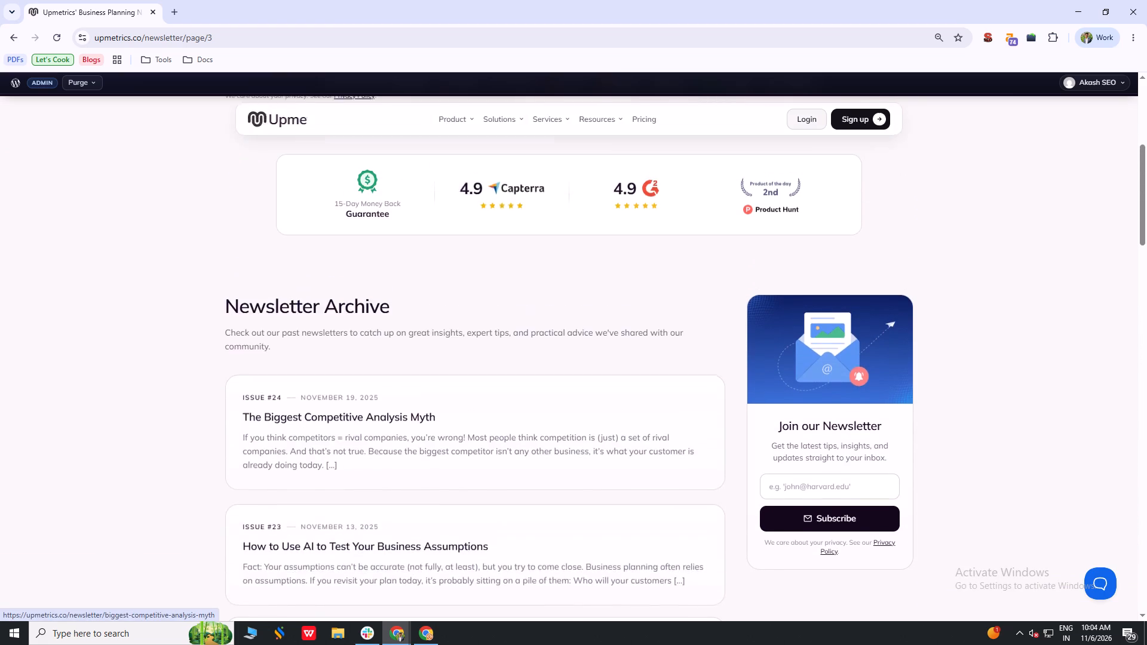
{"action": "left_click_drag", "start_coordinate": [328, 282], "coordinate": [975, 343]}
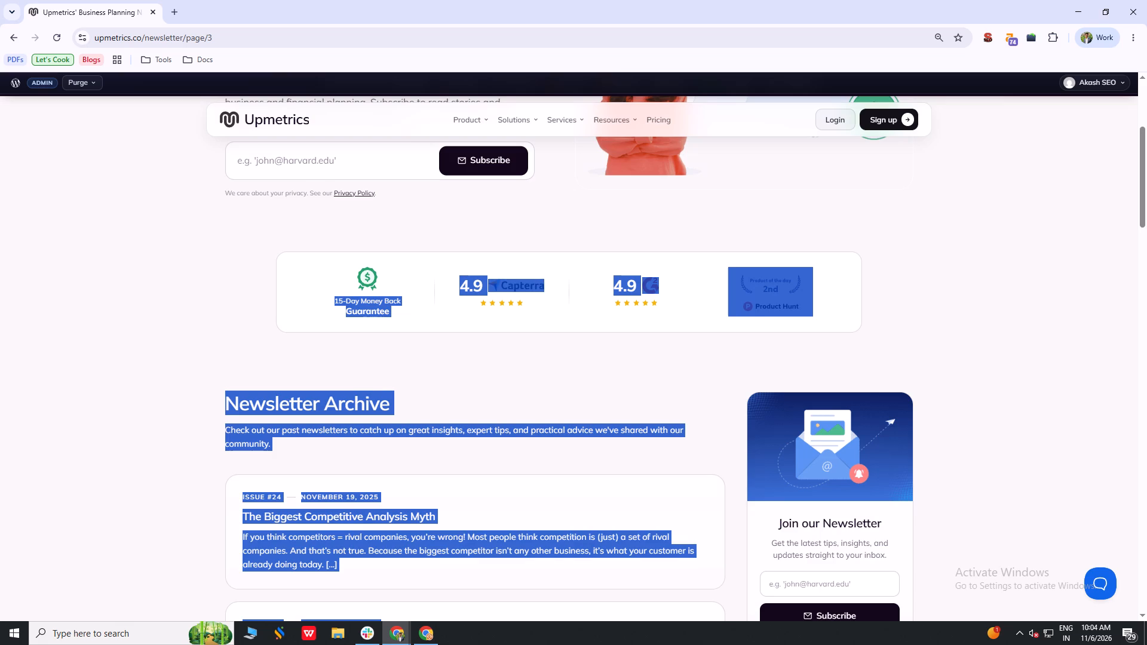
{"action": "left_click_drag", "start_coordinate": [975, 343], "coordinate": [976, 333]}
{"action": "left_click", "coordinate": [976, 331]}
{"action": "left_click_drag", "start_coordinate": [881, 308], "coordinate": [281, 288]}
{"action": "left_click", "coordinate": [407, 358]}
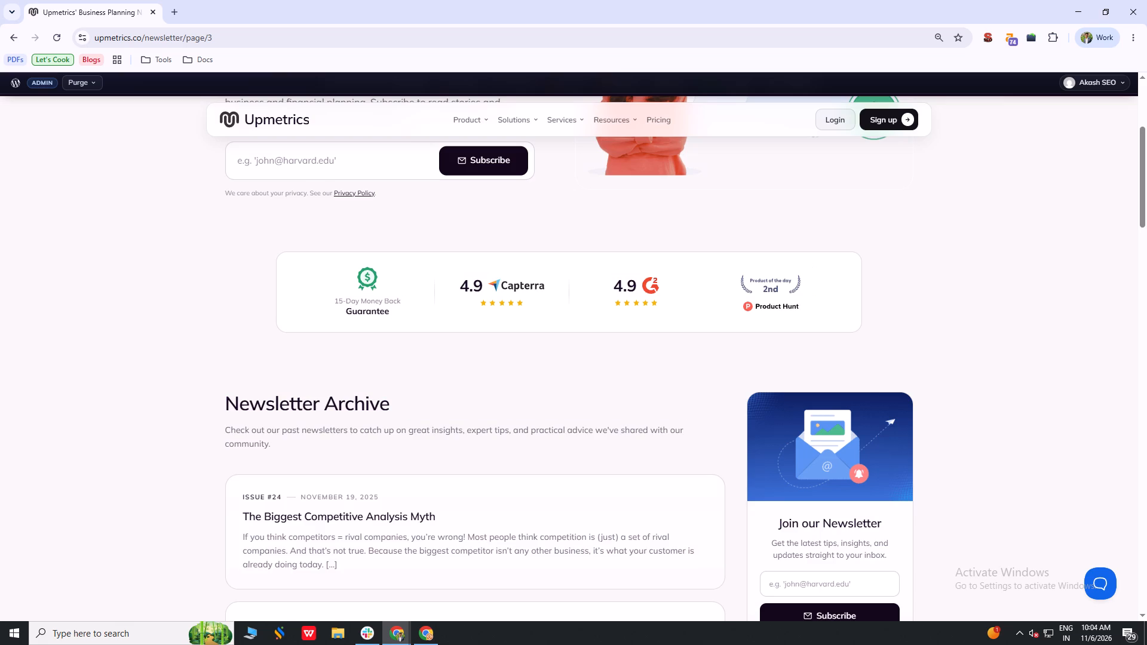
{"action": "left_click_drag", "start_coordinate": [225, 407], "coordinate": [344, 453]}
{"action": "left_click", "coordinate": [344, 453]}
{"action": "scroll", "coordinate": [423, 428], "scroll_direction": "down", "scroll_amount": 1}
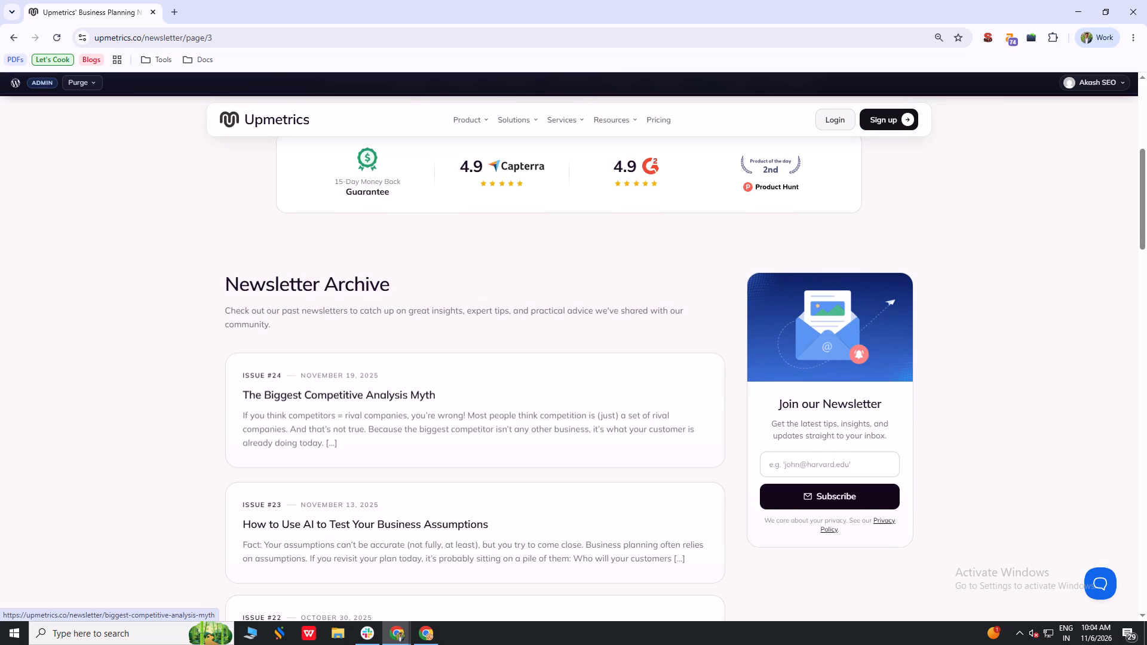
{"action": "left_click_drag", "start_coordinate": [278, 392], "coordinate": [496, 392]}
{"action": "scroll", "coordinate": [520, 262], "scroll_direction": "down", "scroll_amount": 1}
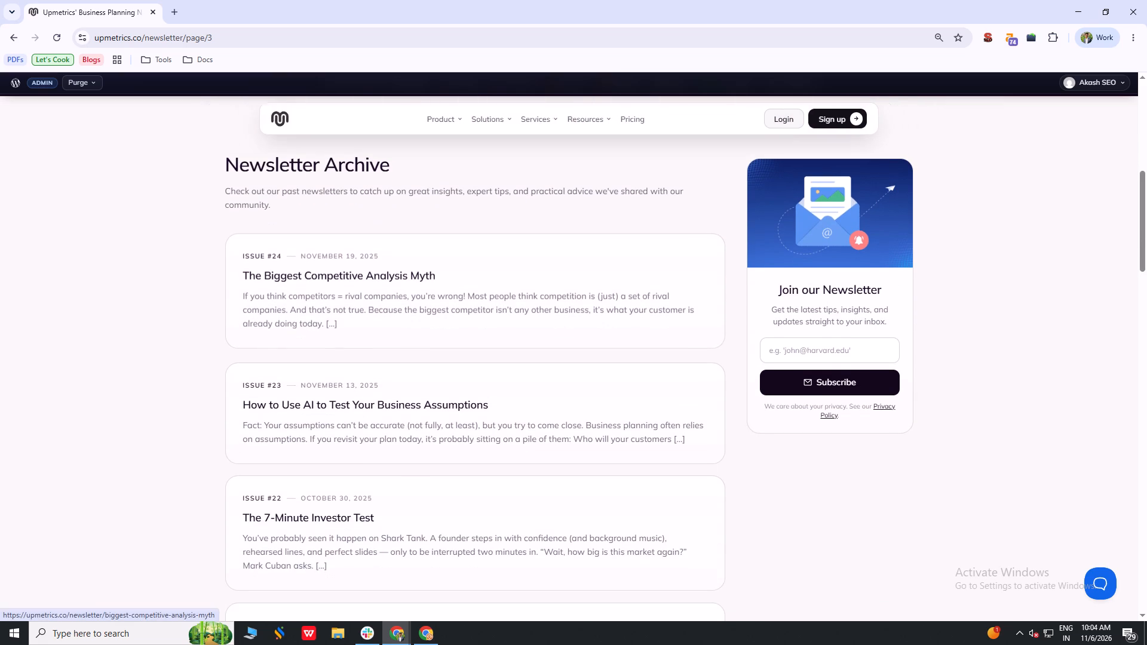
{"action": "scroll", "coordinate": [513, 283], "scroll_direction": "down", "scroll_amount": 11}
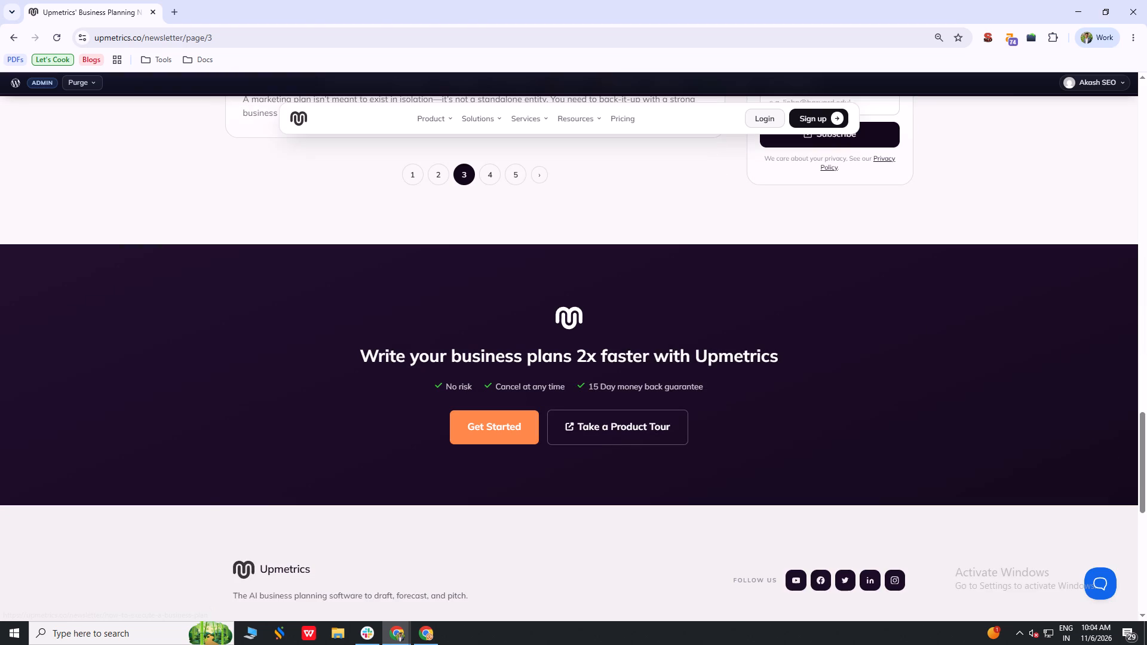
Return to page 1 of the newsletter archive, reload it and look through its list of issues.
{"action": "left_click", "coordinate": [411, 180]}
{"action": "scroll", "coordinate": [424, 192], "scroll_direction": "down", "scroll_amount": 4}
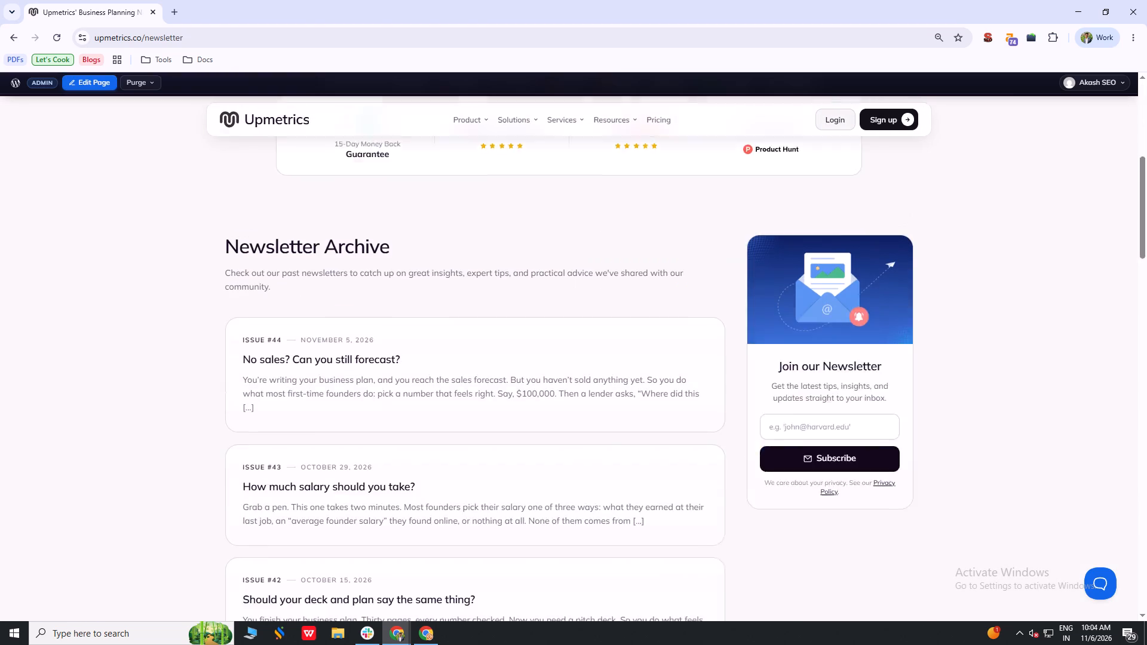
{"action": "key", "text": "F5"}
{"action": "scroll", "coordinate": [427, 200], "scroll_direction": "down", "scroll_amount": 7}
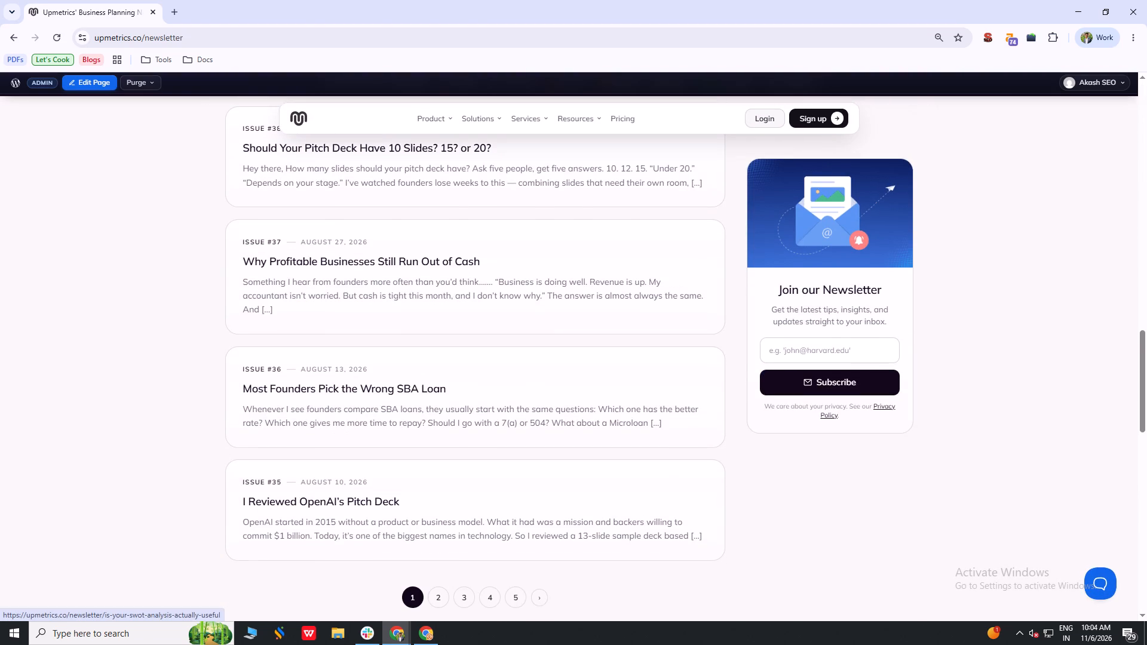
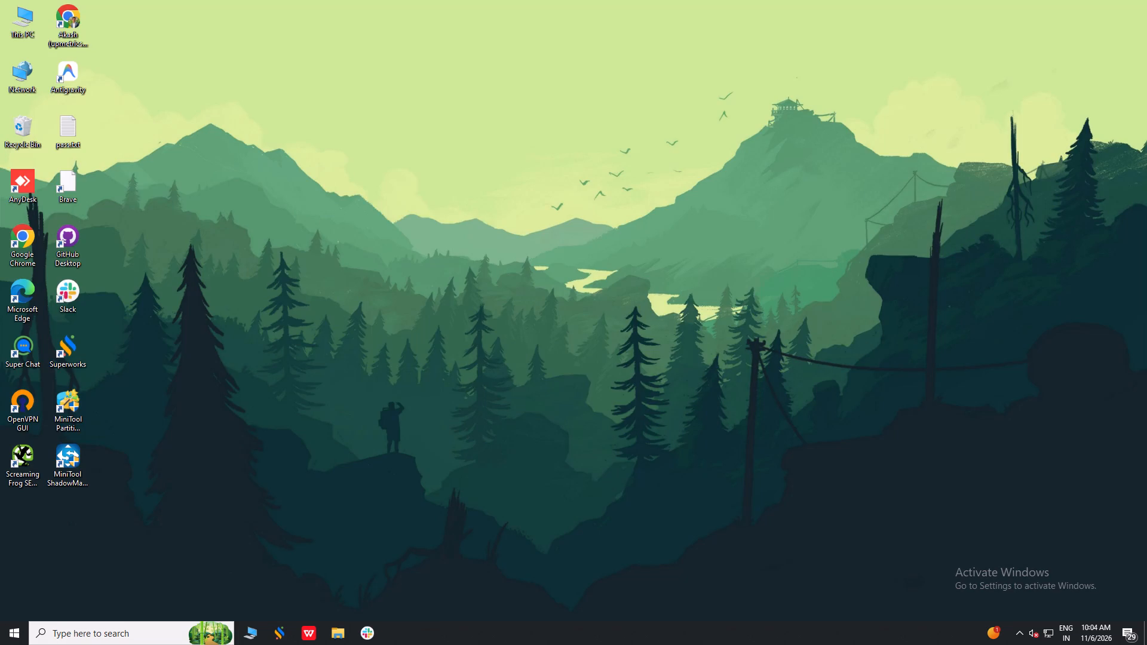
Launch Google Chrome from the desktop and open it with the CosmosCan profile.
{"action": "left_click", "coordinate": [579, 198]}
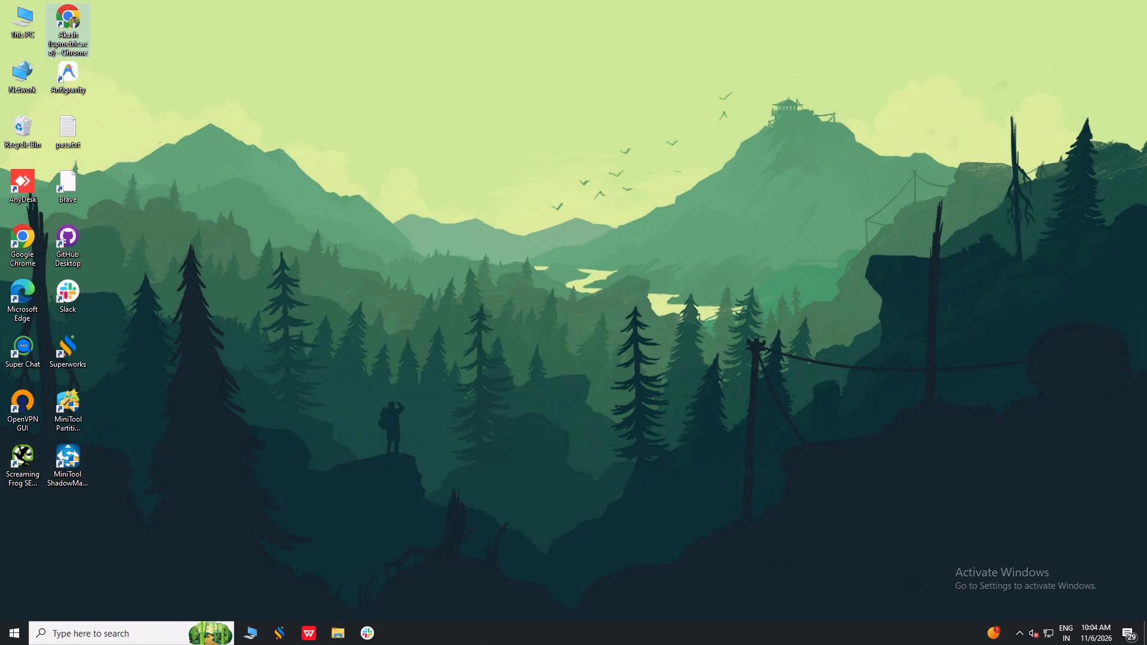
{"action": "key", "text": "XF86HomePage"}
{"action": "left_click", "coordinate": [546, 301]}
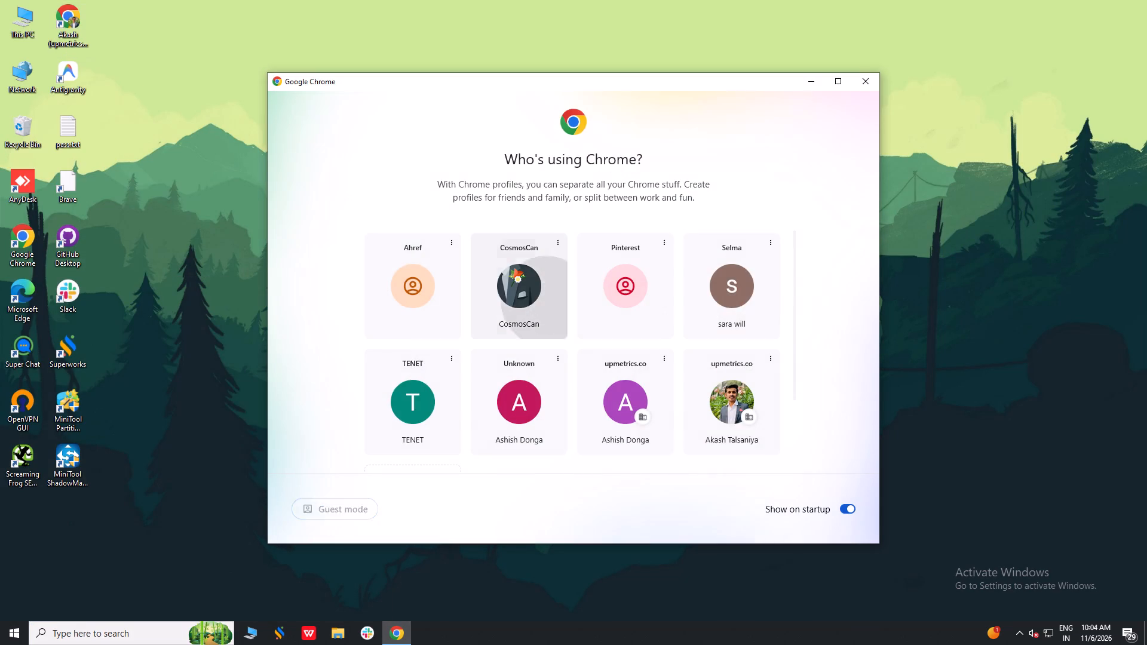
{"action": "left_click", "coordinate": [430, 374]}
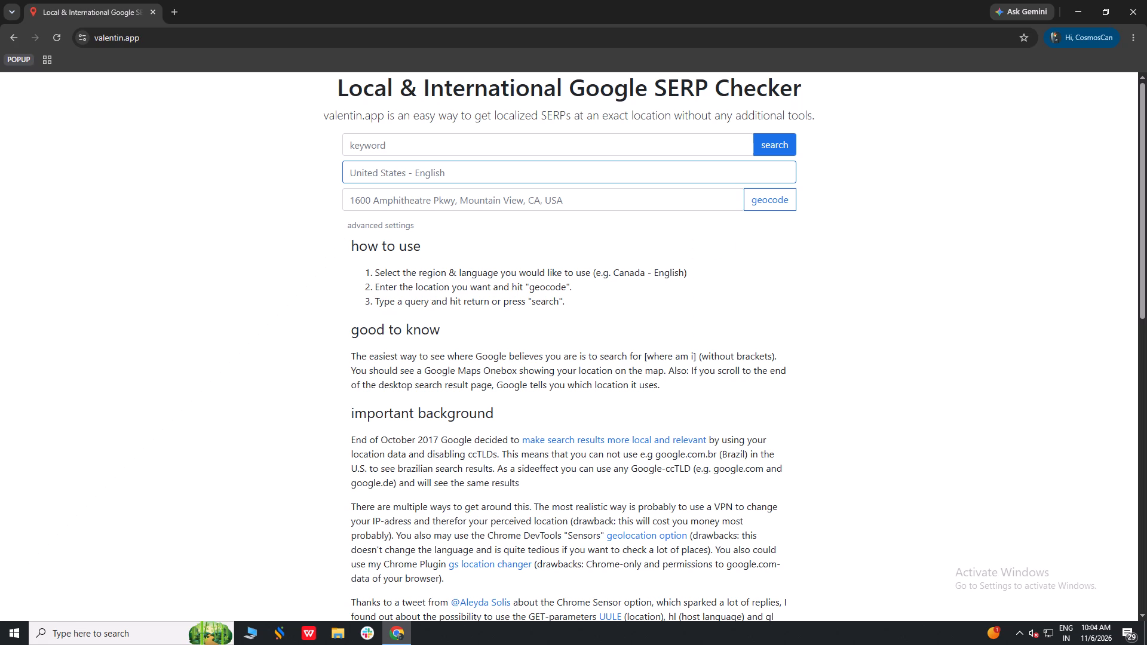
Search Windows for "k" and open the best match.
{"action": "key", "text": "k"}
{"action": "key", "text": "Return"}
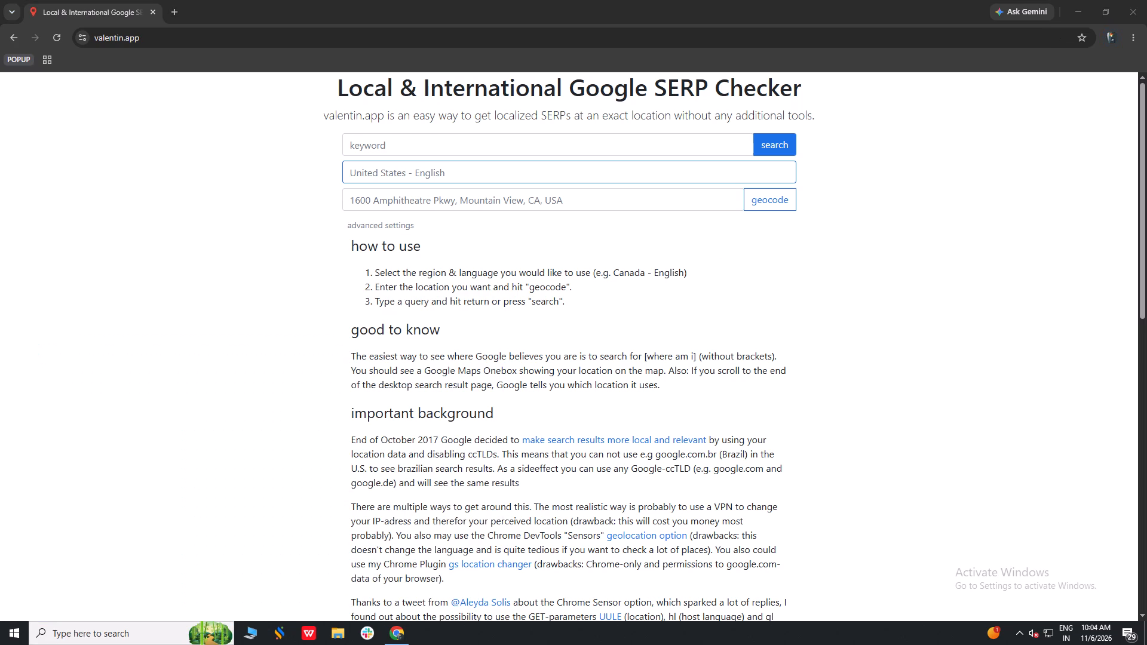
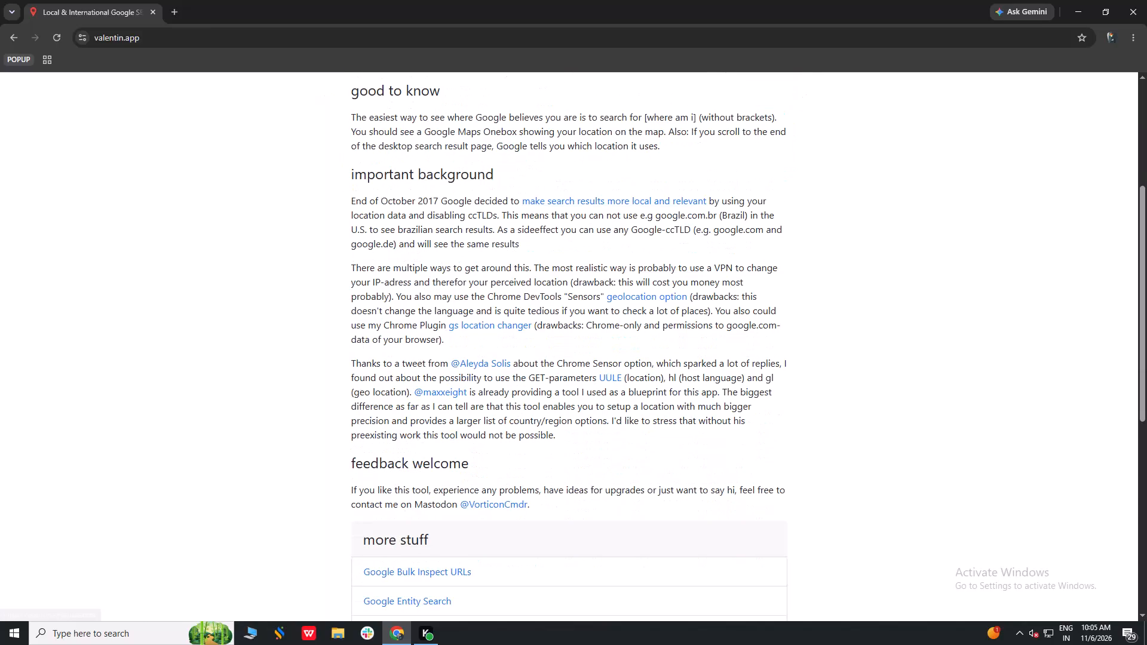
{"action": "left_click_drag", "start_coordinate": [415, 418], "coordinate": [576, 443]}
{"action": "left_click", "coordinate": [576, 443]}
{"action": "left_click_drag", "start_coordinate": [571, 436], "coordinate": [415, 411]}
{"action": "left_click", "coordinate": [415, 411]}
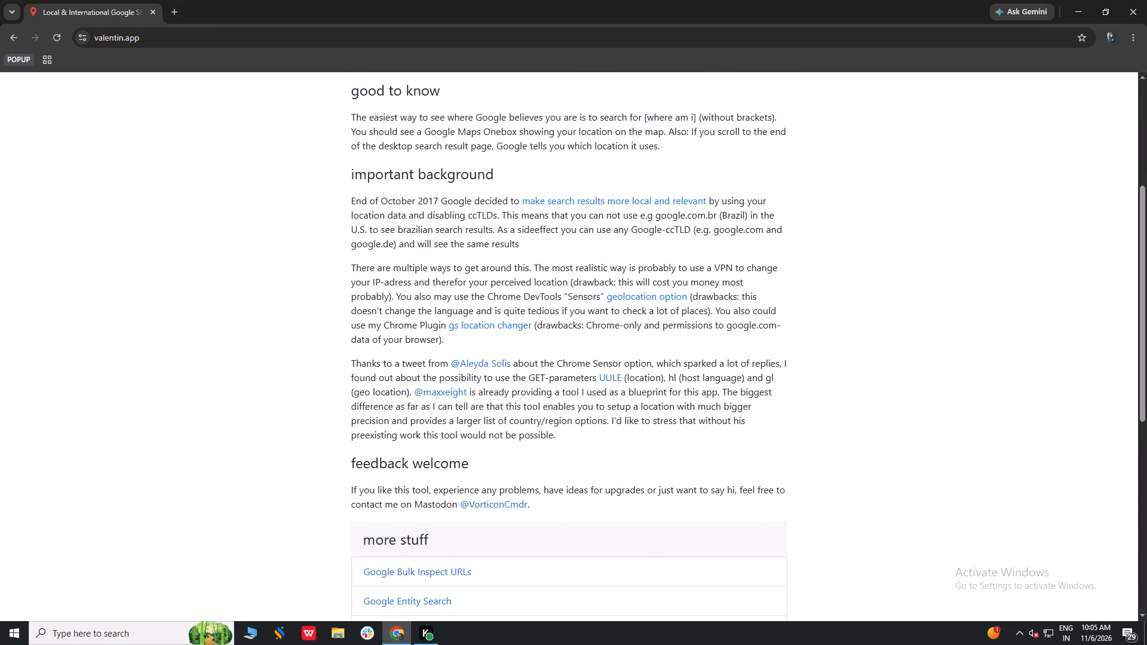
Switch to the Work-profile Chrome window and chart upmetrics.co's search performance with average position instead of average CTR for 28 days.
{"action": "key", "text": "super+Tab"}
{"action": "left_click", "coordinate": [94, 52]}
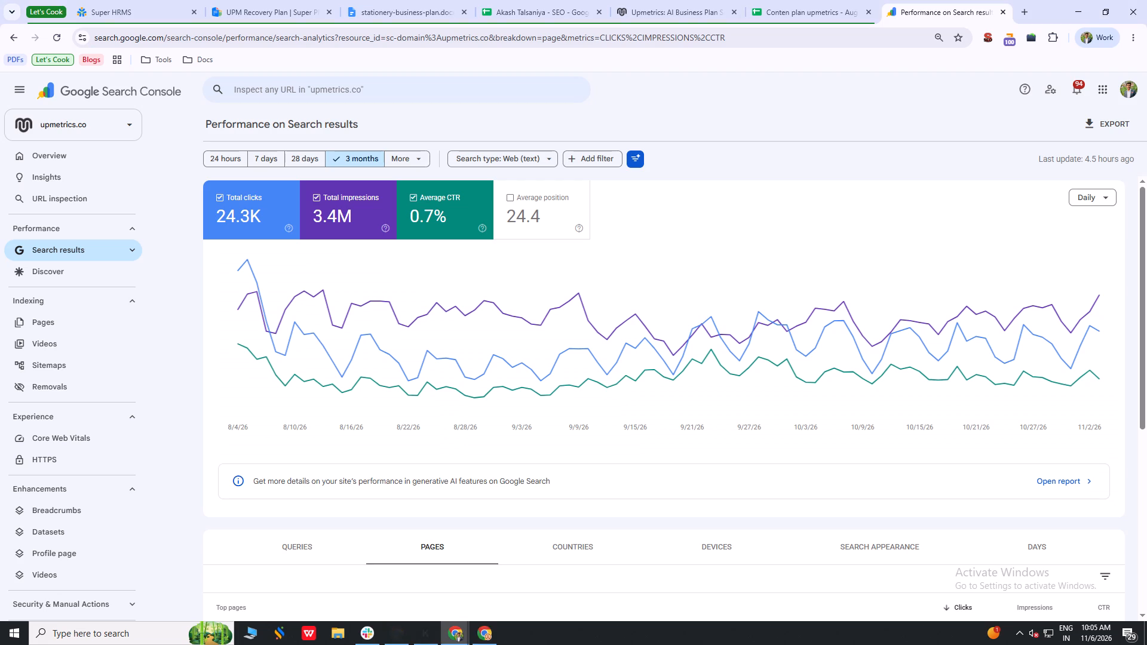
{"action": "left_click", "coordinate": [748, 121]}
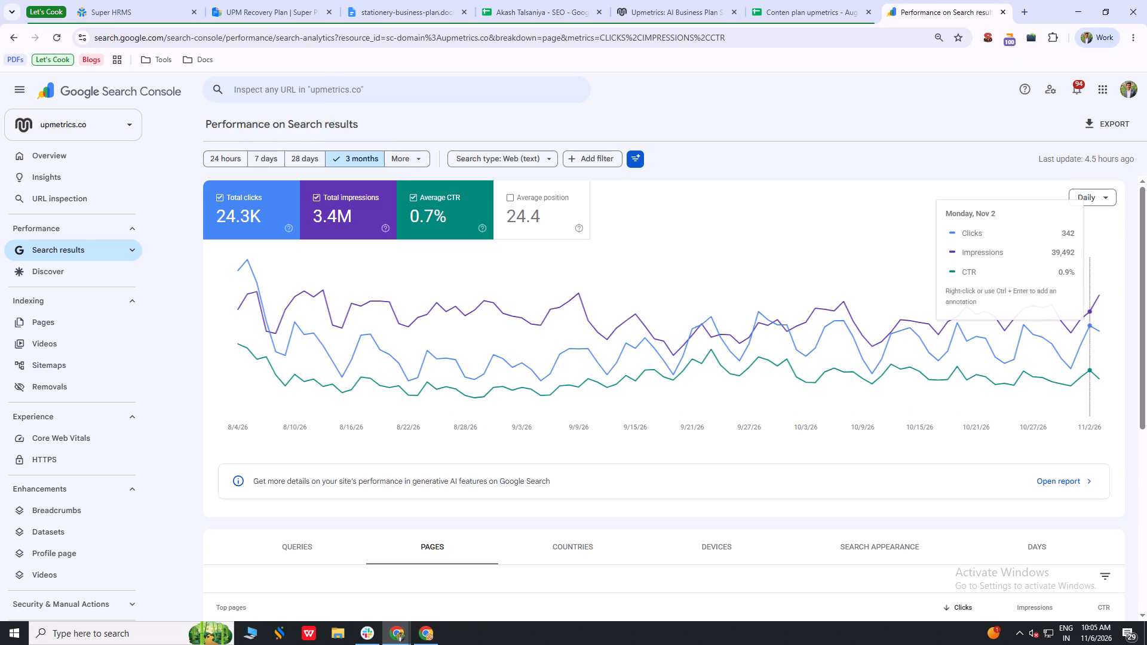
{"action": "left_click", "coordinate": [446, 217]}
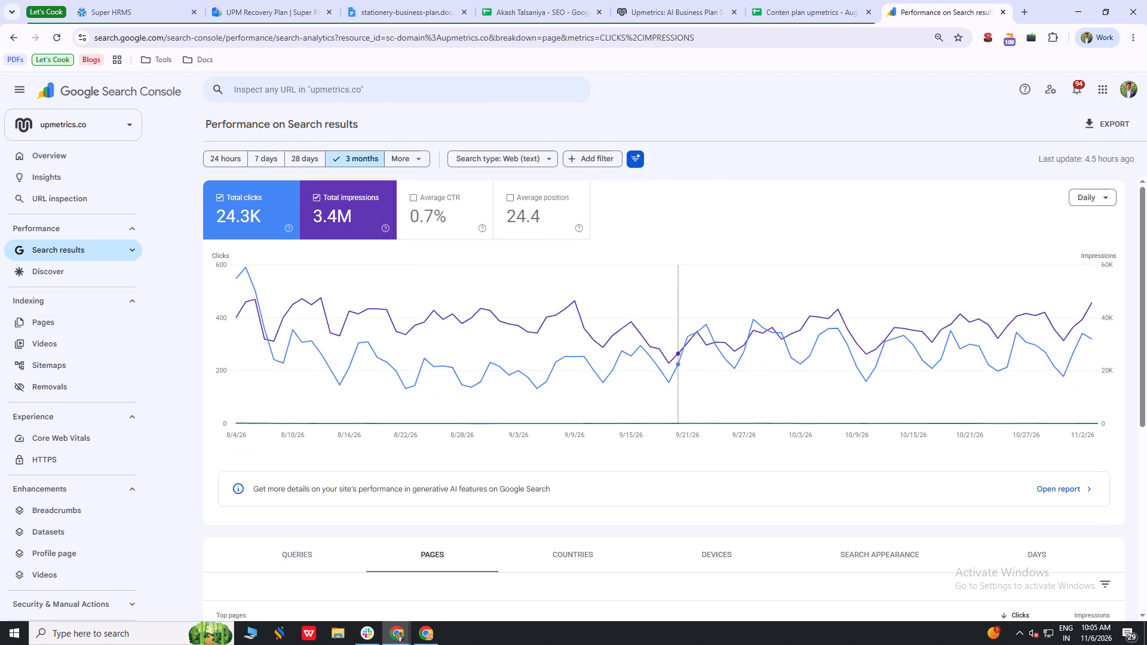
{"action": "left_click", "coordinate": [531, 214]}
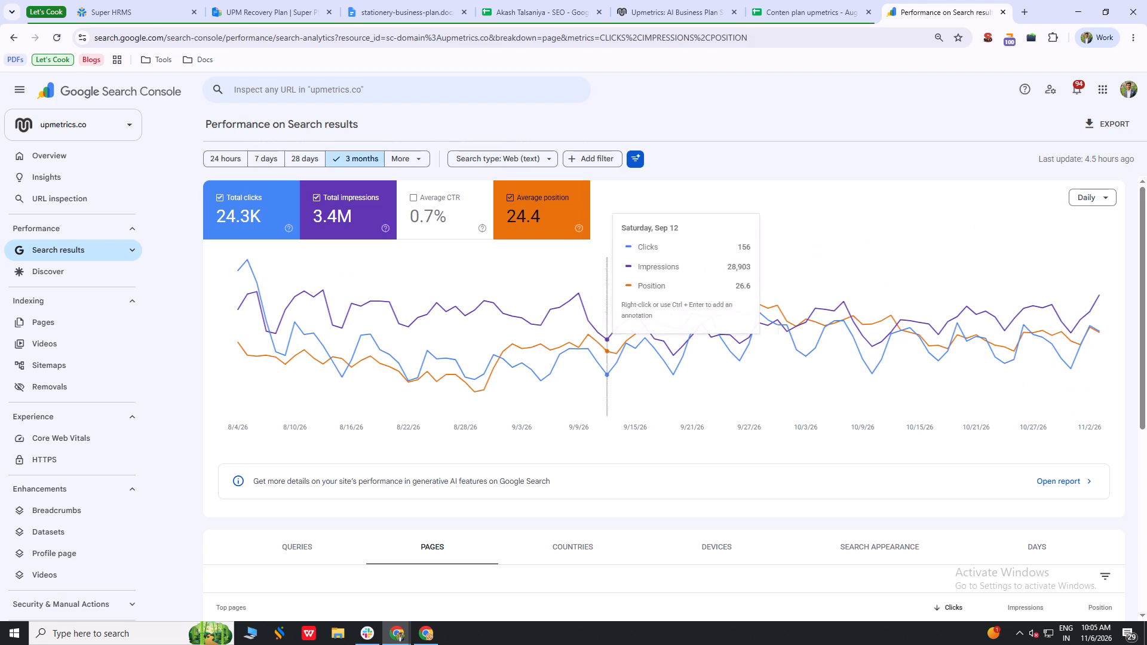
{"action": "left_click", "coordinate": [305, 165]}
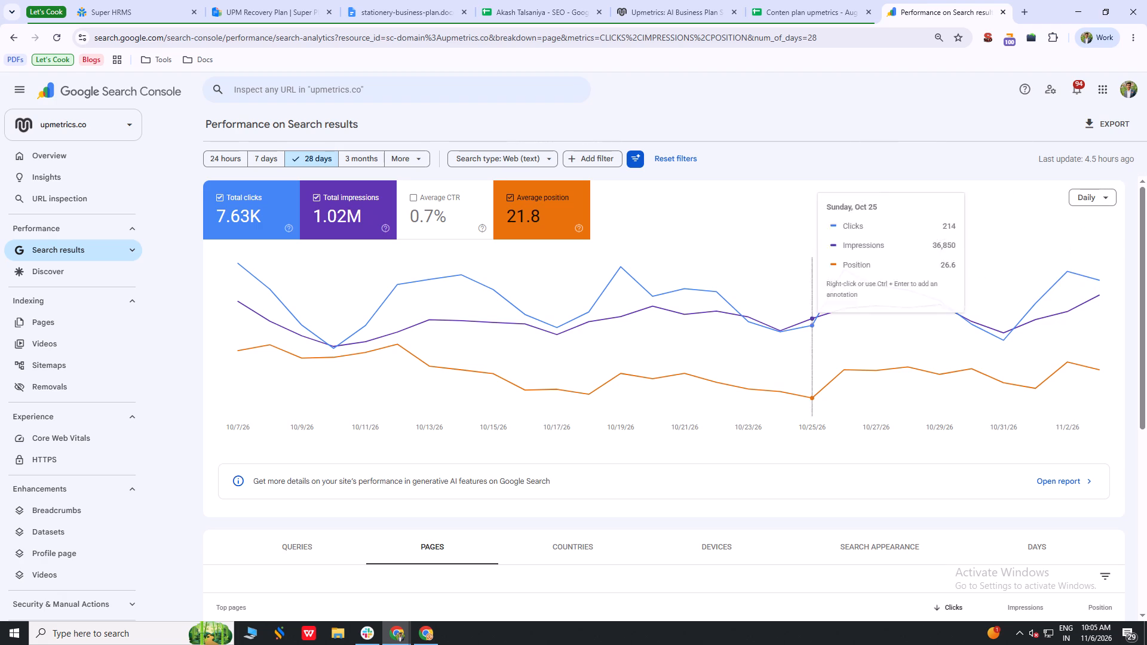
{"action": "left_click", "coordinate": [964, 97]}
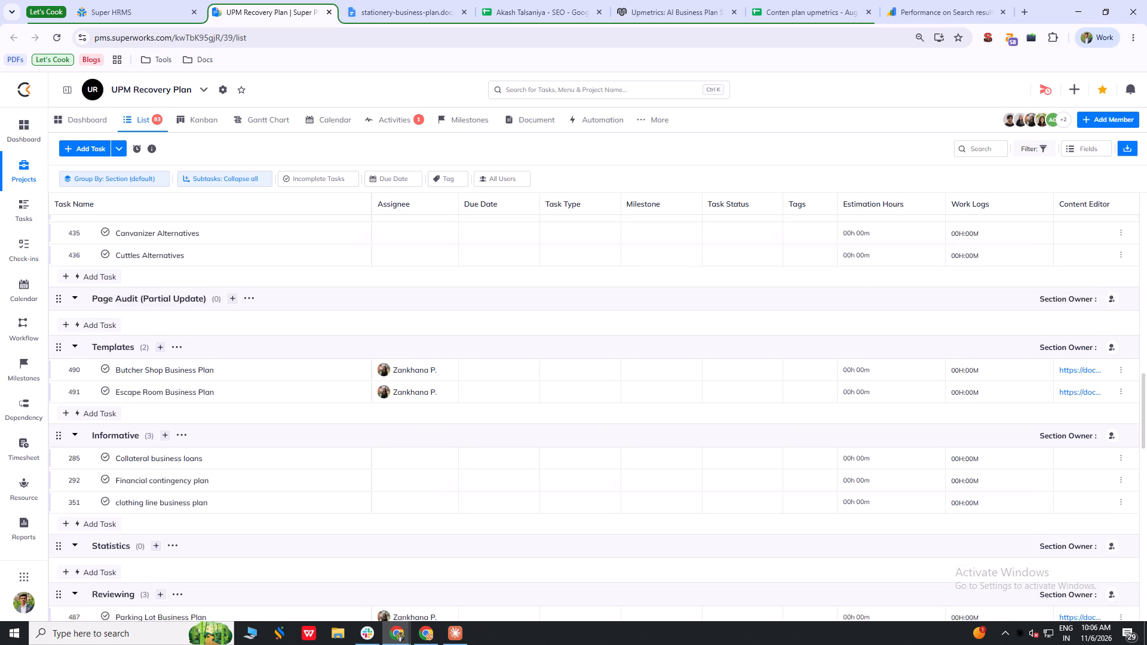
{"action": "scroll", "coordinate": [352, 435], "scroll_direction": "down", "scroll_amount": 2}
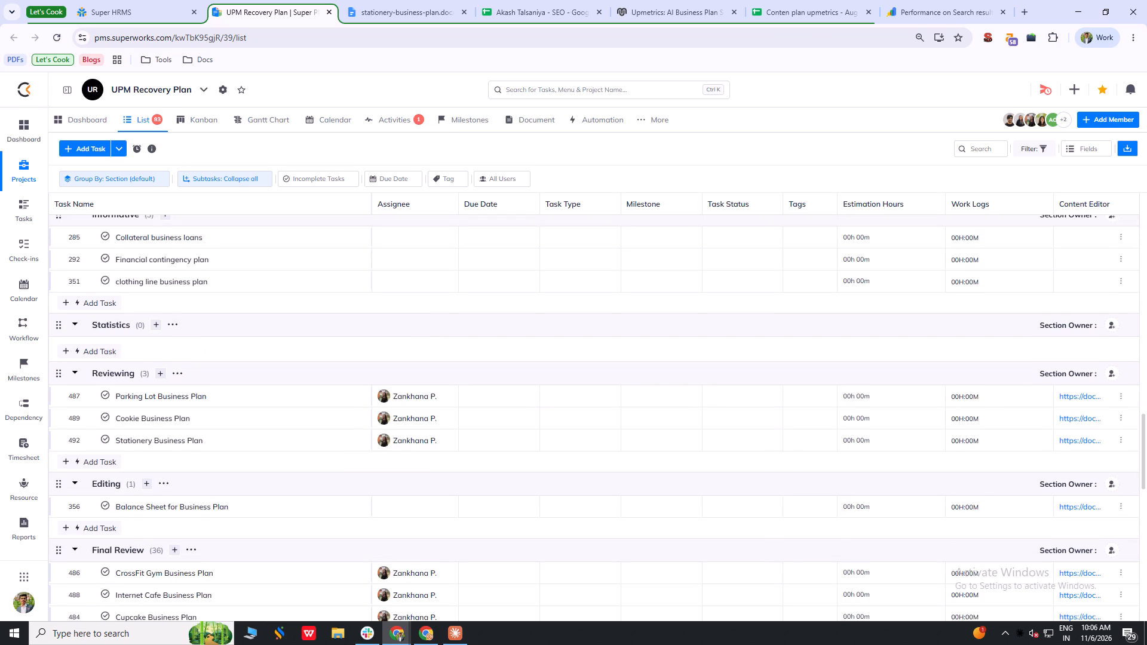
{"action": "scroll", "coordinate": [403, 350], "scroll_direction": "up", "scroll_amount": 2}
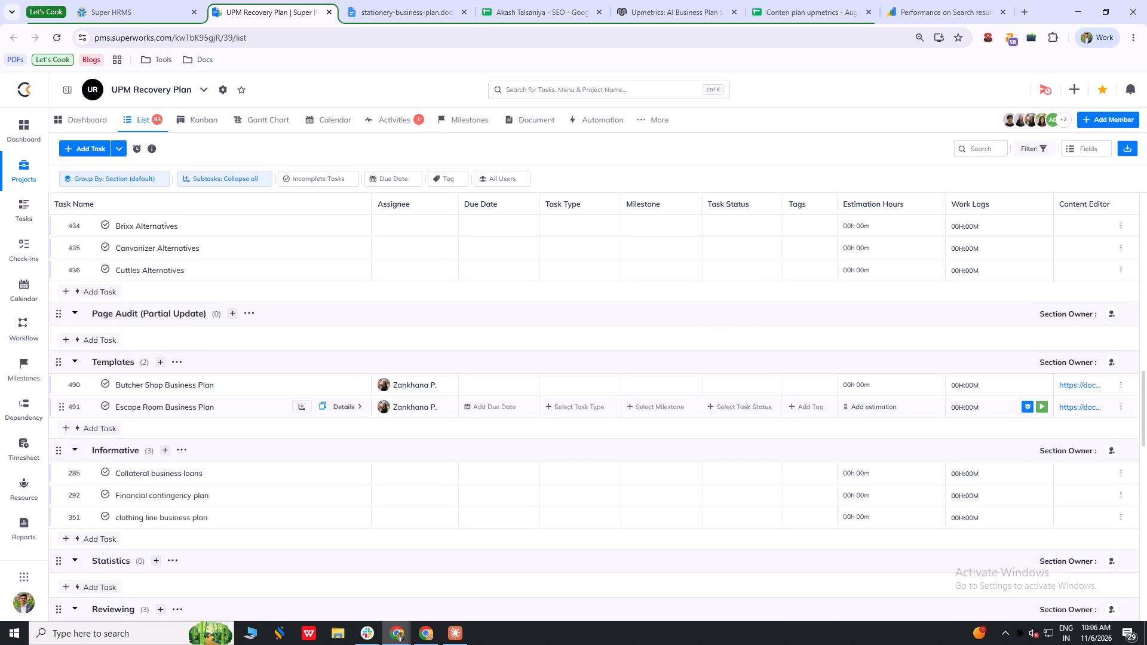
Close the Upmetrics AI Business Plan page and arrange the content plan spreadsheet just before the Search Console report.
{"action": "left_click", "coordinate": [394, 0]}
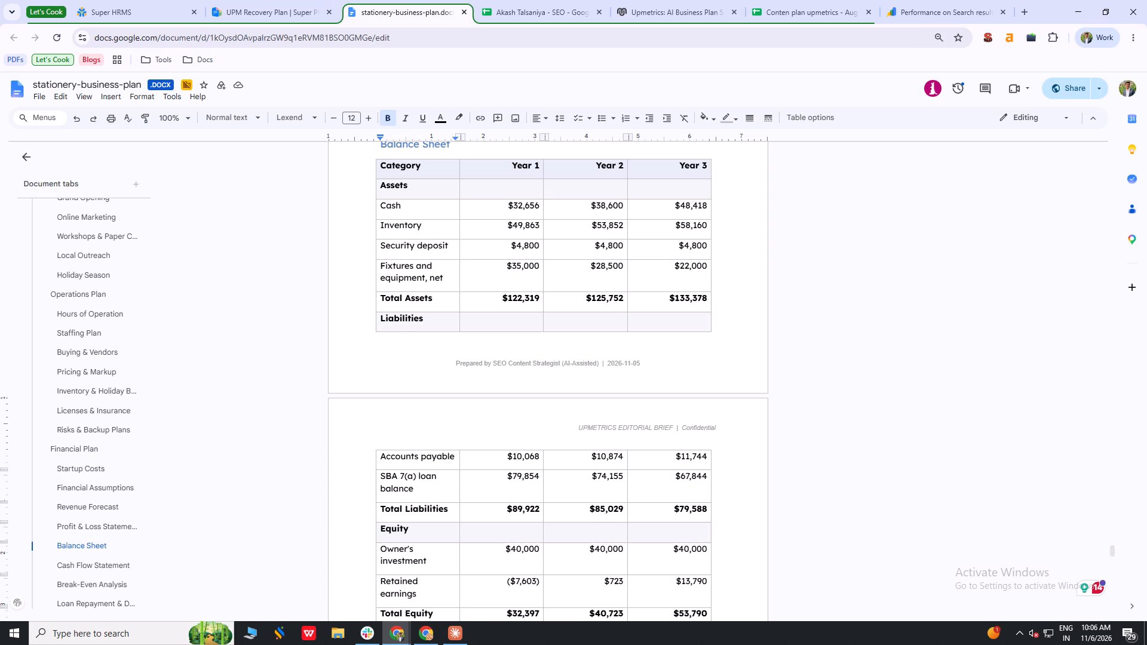
{"action": "left_click", "coordinate": [536, 0]}
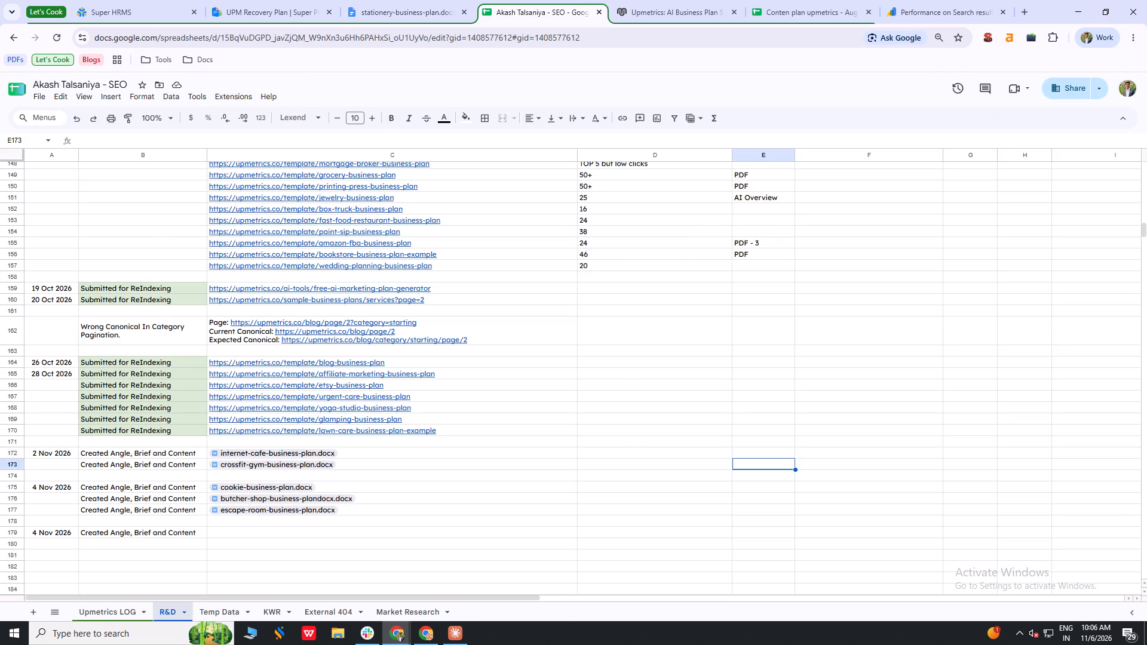
{"action": "left_click_drag", "start_coordinate": [781, 0], "coordinate": [652, 0]}
{"action": "middle_click", "coordinate": [770, 0]}
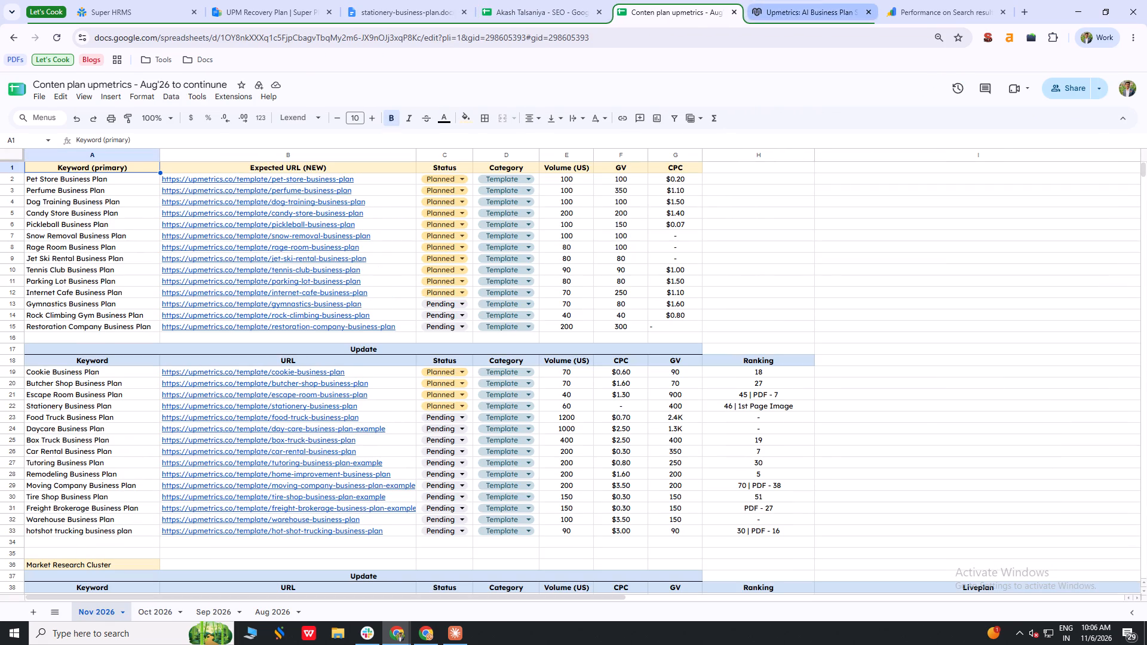
{"action": "left_click_drag", "start_coordinate": [839, 0], "coordinate": [803, 4]}
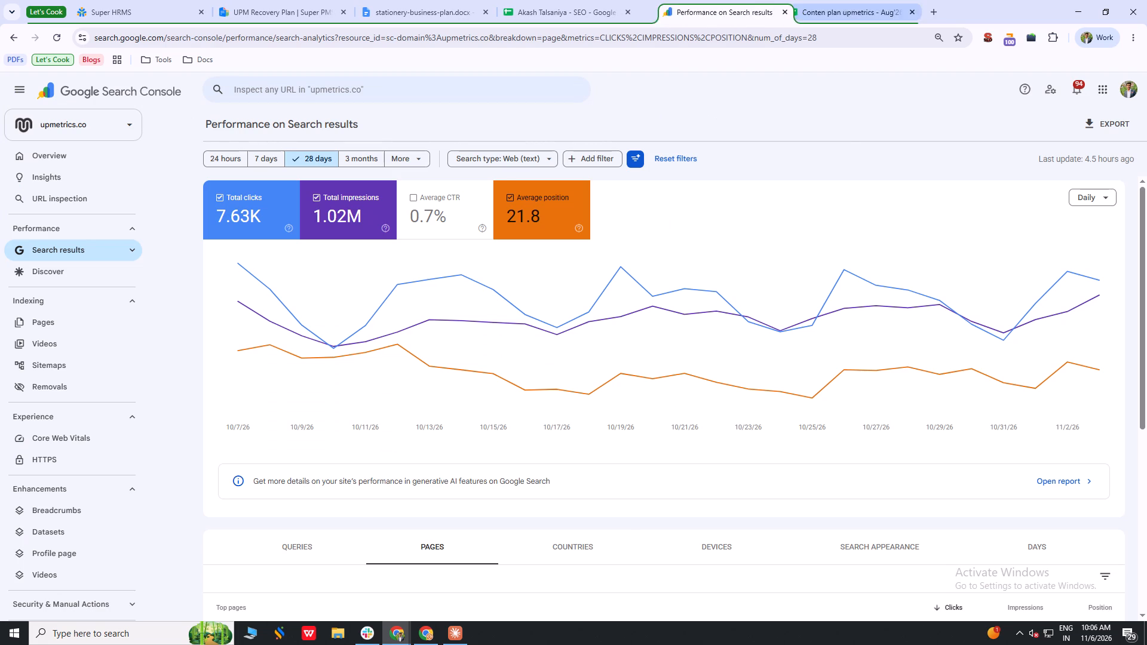
{"action": "left_click_drag", "start_coordinate": [796, 0], "coordinate": [703, 1]}
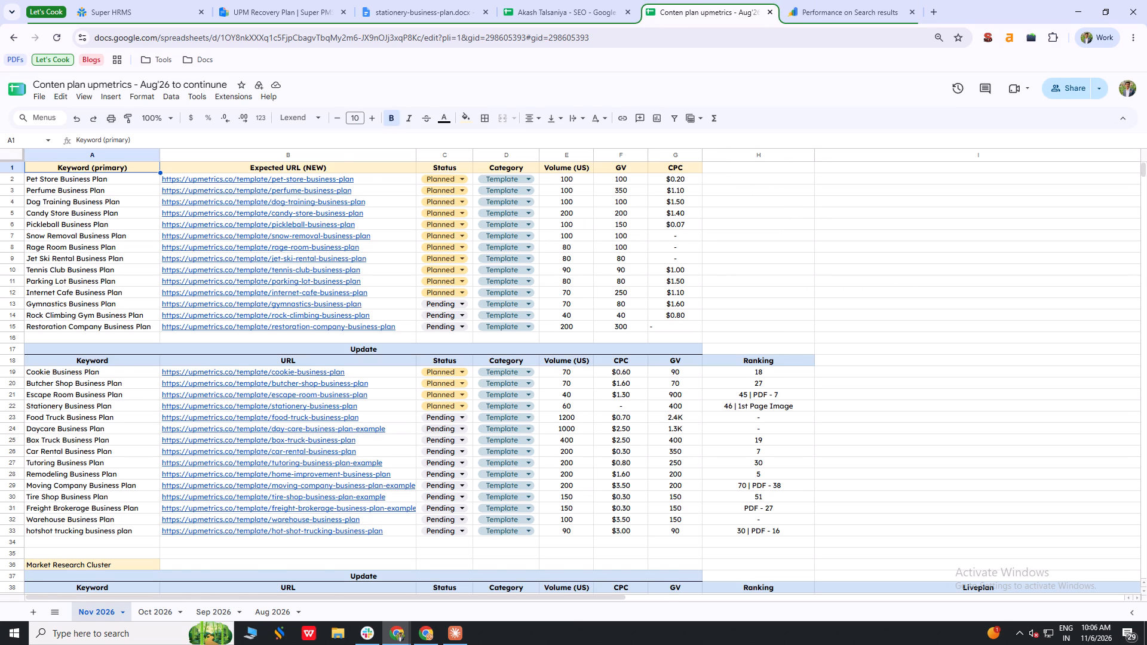
Open the Food Truck Business Plan page linked in the Update table of the Nov 2026 content plan.
{"action": "scroll", "coordinate": [320, 397], "scroll_direction": "down", "scroll_amount": 2}
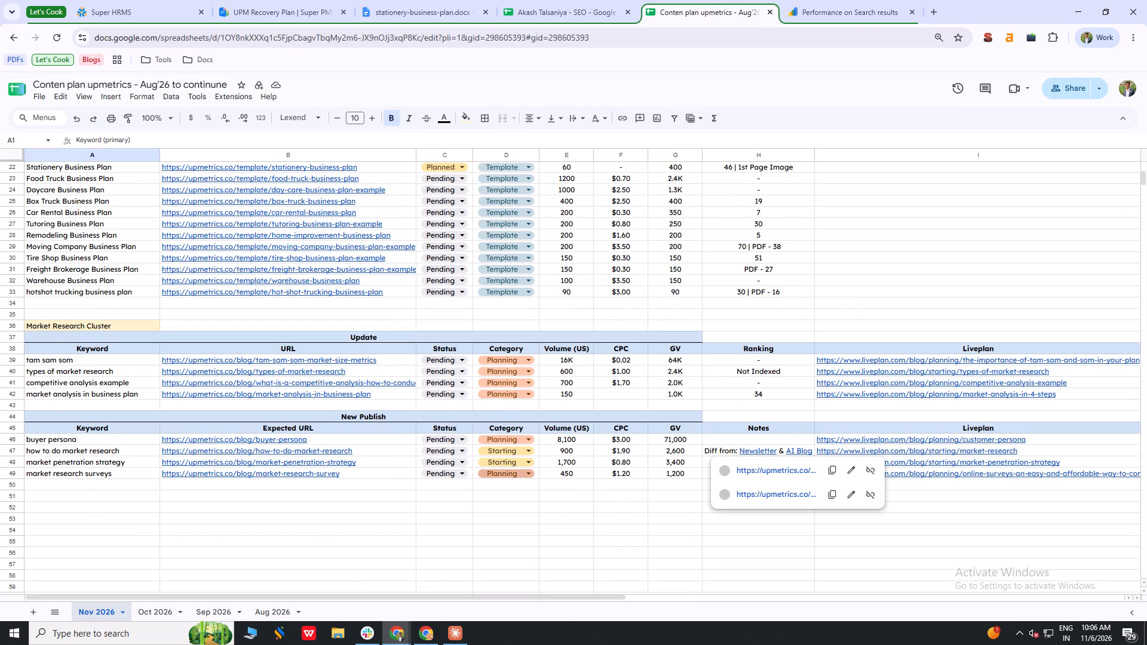
{"action": "scroll", "coordinate": [352, 489], "scroll_direction": "up", "scroll_amount": 1}
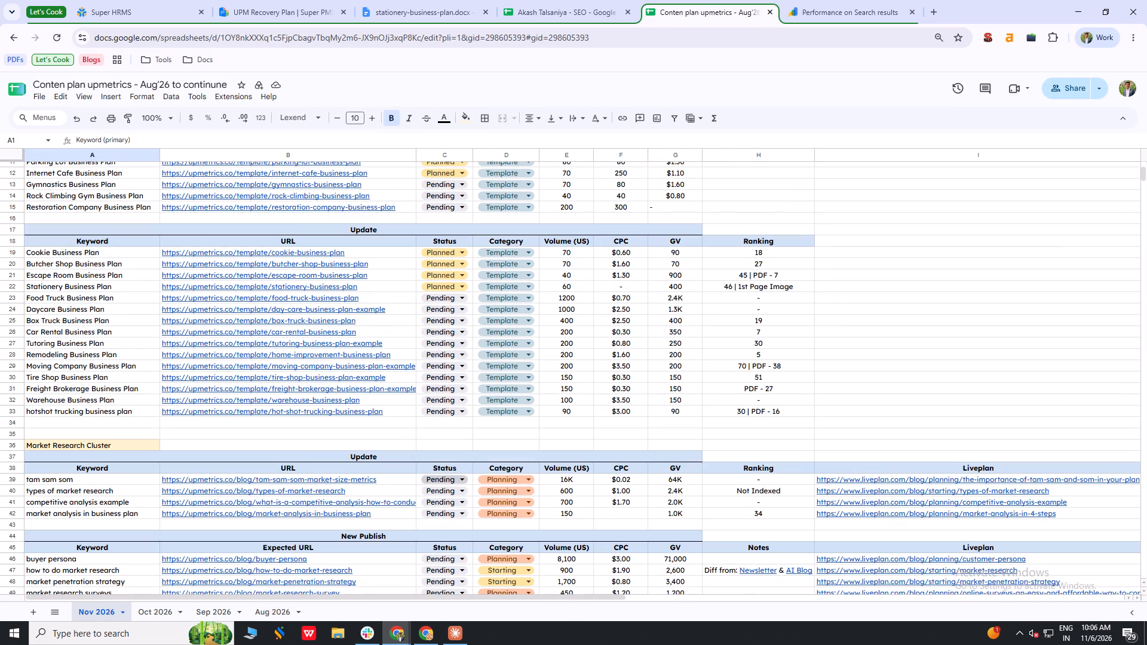
{"action": "left_click_drag", "start_coordinate": [115, 297], "coordinate": [123, 307]}
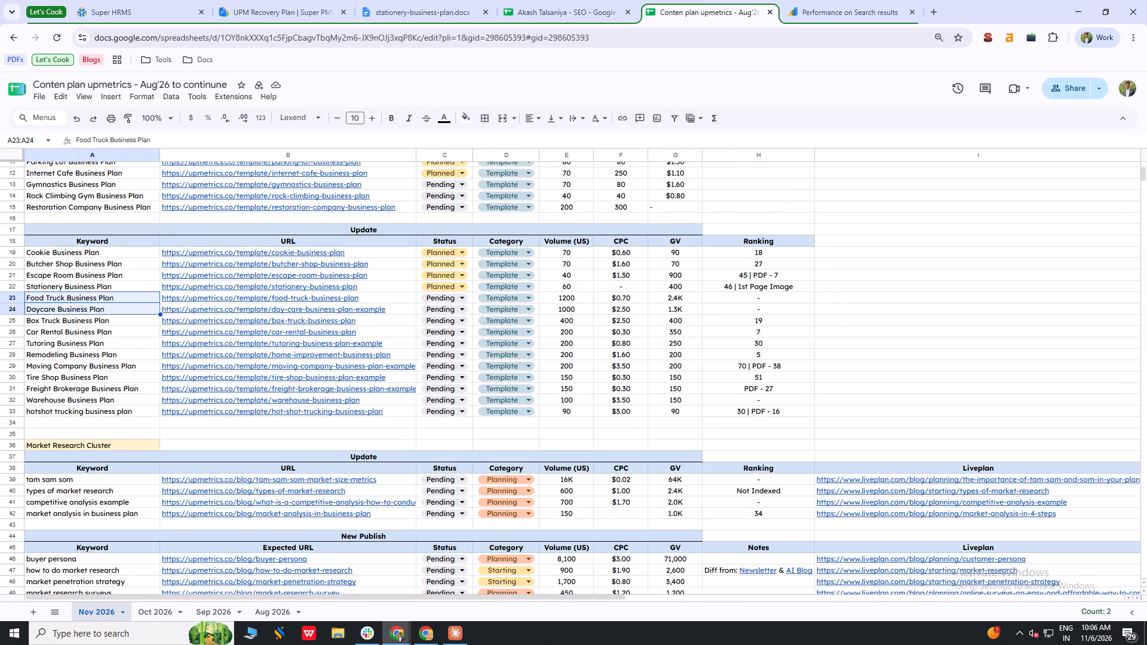
{"action": "left_click", "coordinate": [390, 301]}
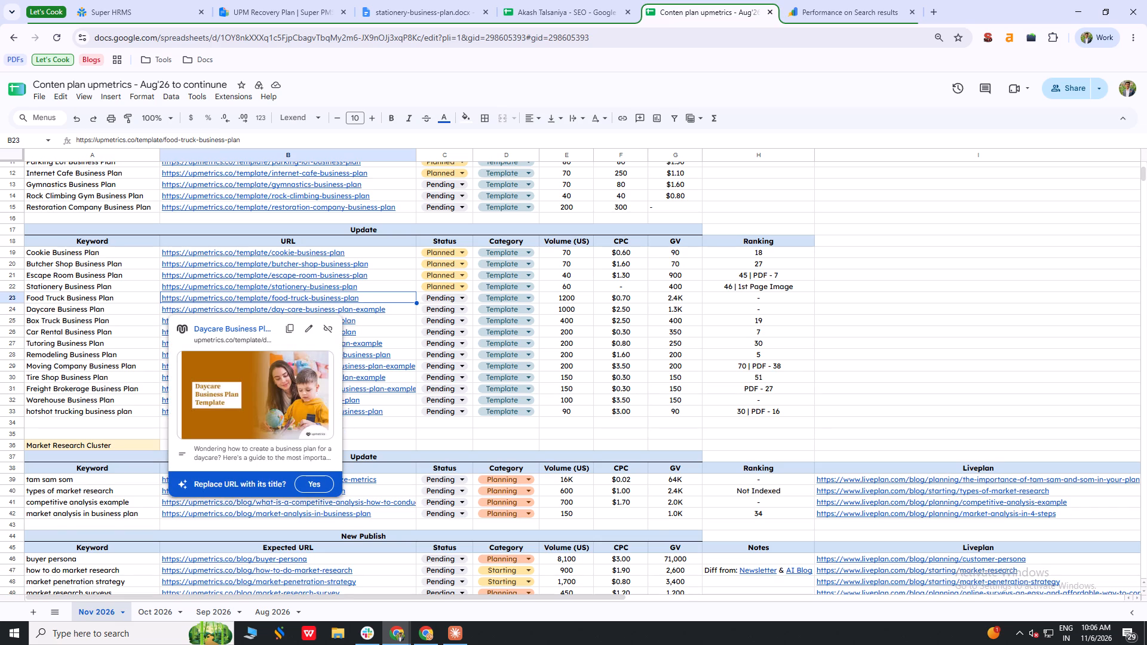
{"action": "left_click", "coordinate": [374, 291]}
{"action": "left_click", "coordinate": [366, 297]}
{"action": "left_click", "coordinate": [223, 320]}
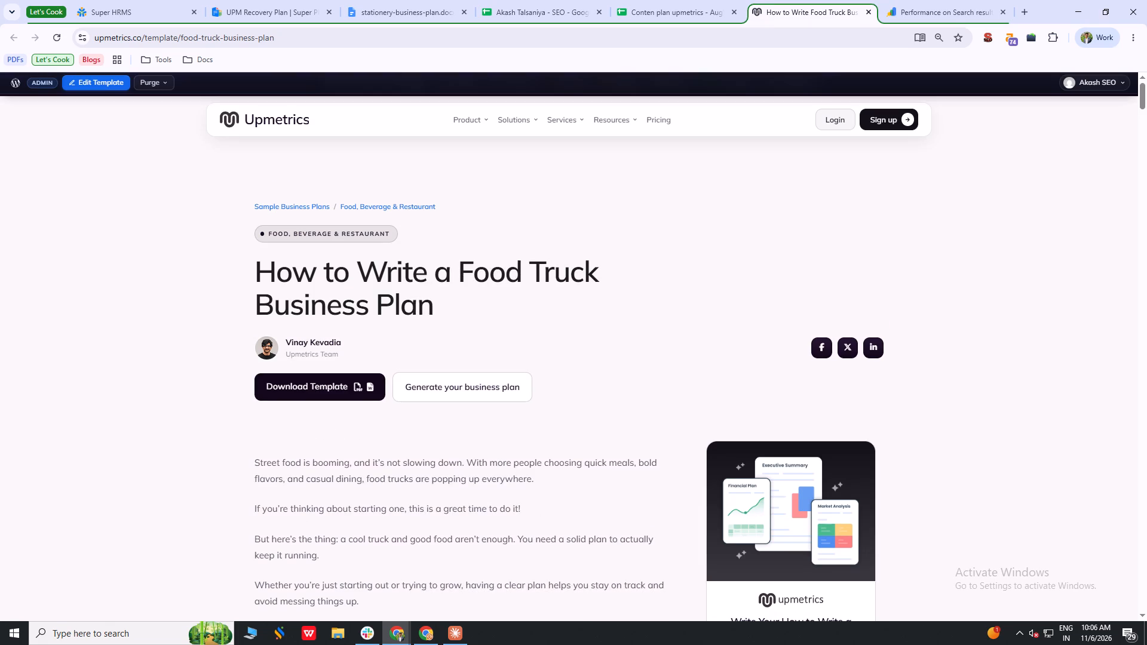
Copy the food truck page's web address and paste it into the Food Truck Business Plan row's URL cell.
{"action": "left_click", "coordinate": [587, 35]}
{"action": "key", "text": "ctrl+c"}
{"action": "key", "text": "ctrl+c"}
{"action": "key", "text": "ctrl+c"}
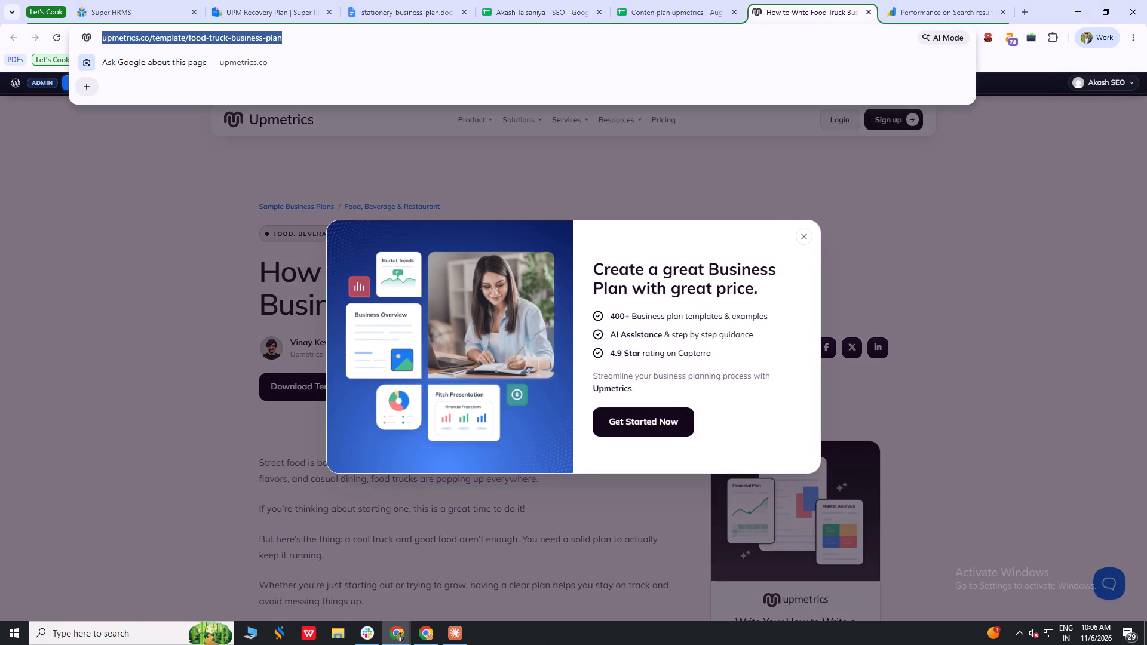
{"action": "key", "text": "ctrl+c"}
{"action": "left_click", "coordinate": [648, 0]}
{"action": "key", "text": "ctrl+v"}
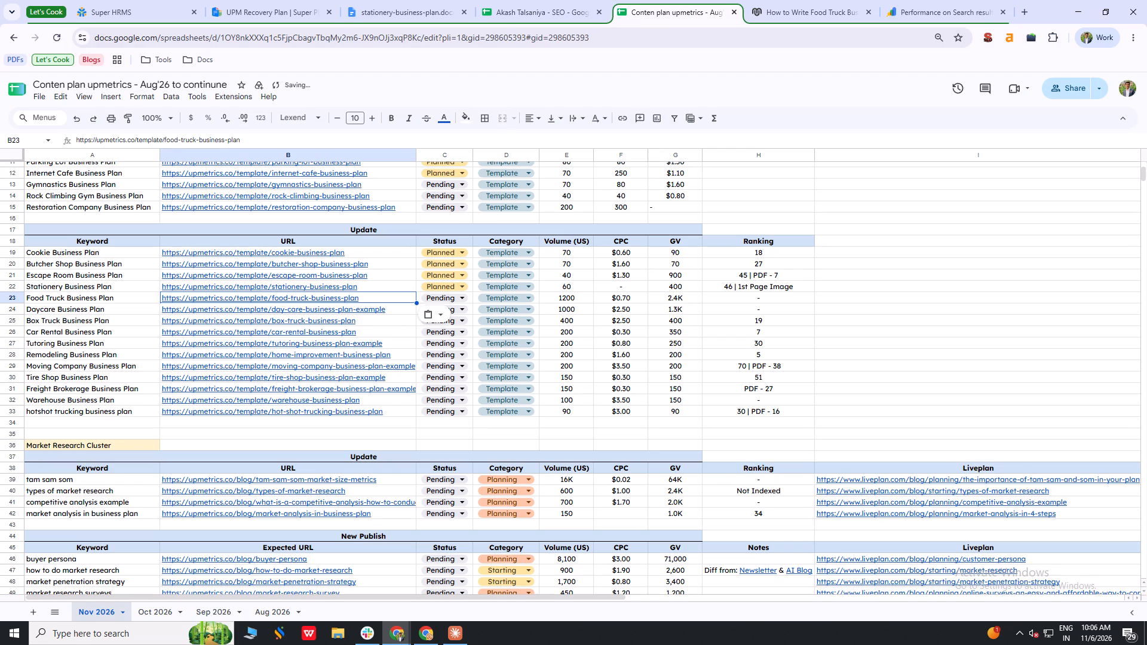
Copy the "Food Truck Business Plan" keyword from the content plan and add it as a task under Templates in UPM Recovery Plan.
{"action": "left_click", "coordinate": [386, 309]}
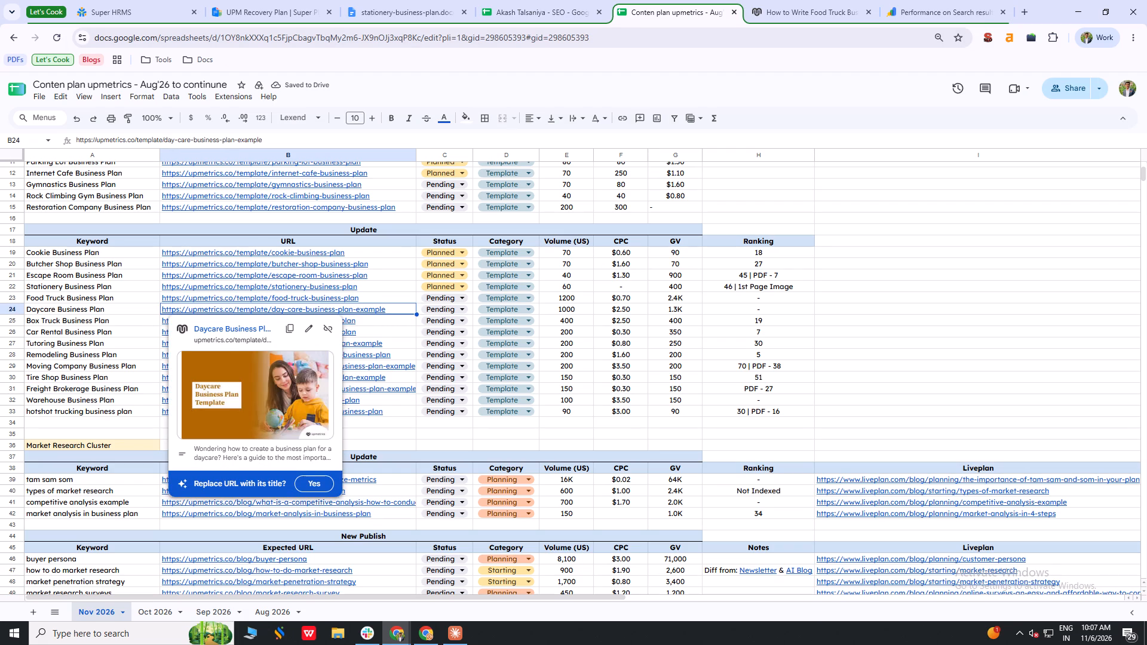
{"action": "left_click", "coordinate": [388, 296]}
{"action": "left_click", "coordinate": [118, 300]}
{"action": "key", "text": "ctrl+c"}
{"action": "key", "text": "ctrl+c"}
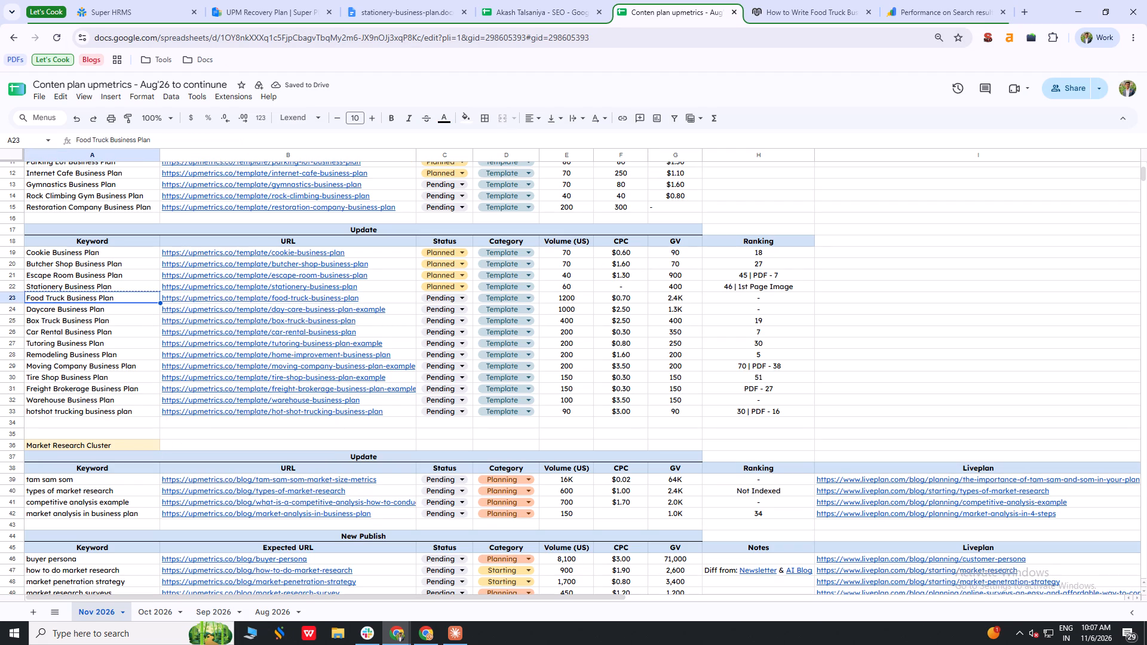
{"action": "key", "text": "ctrl+c"}
{"action": "key", "text": "ctrl+c"}
{"action": "key", "text": "ctrl+c"}
{"action": "left_click", "coordinate": [272, 0]}
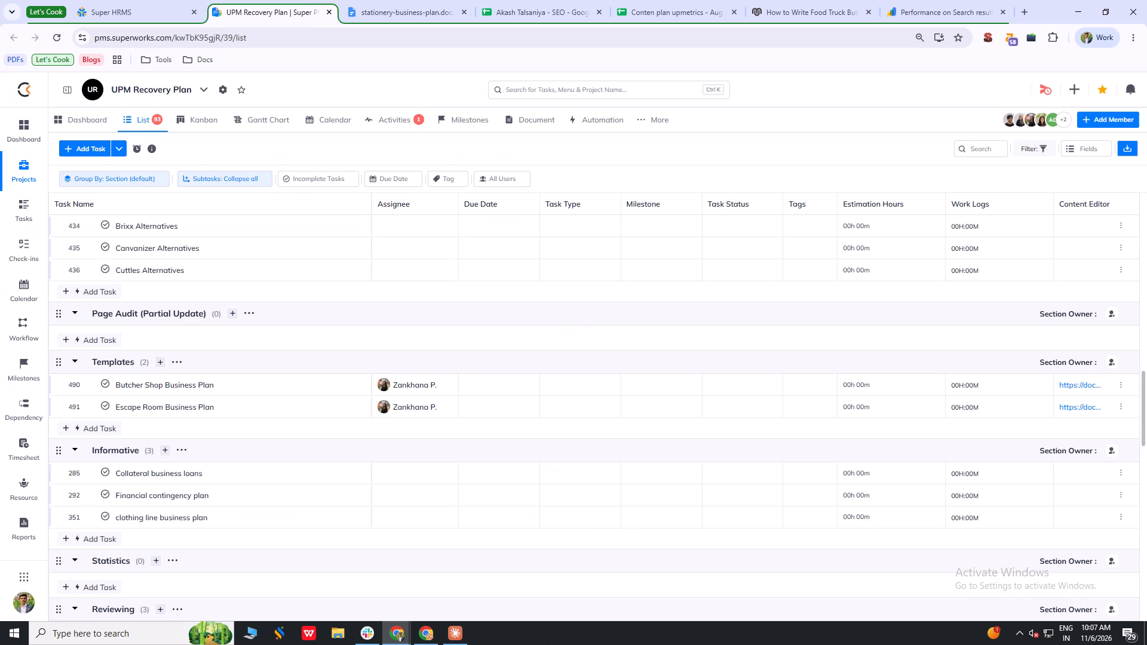
{"action": "left_click", "coordinate": [91, 429]}
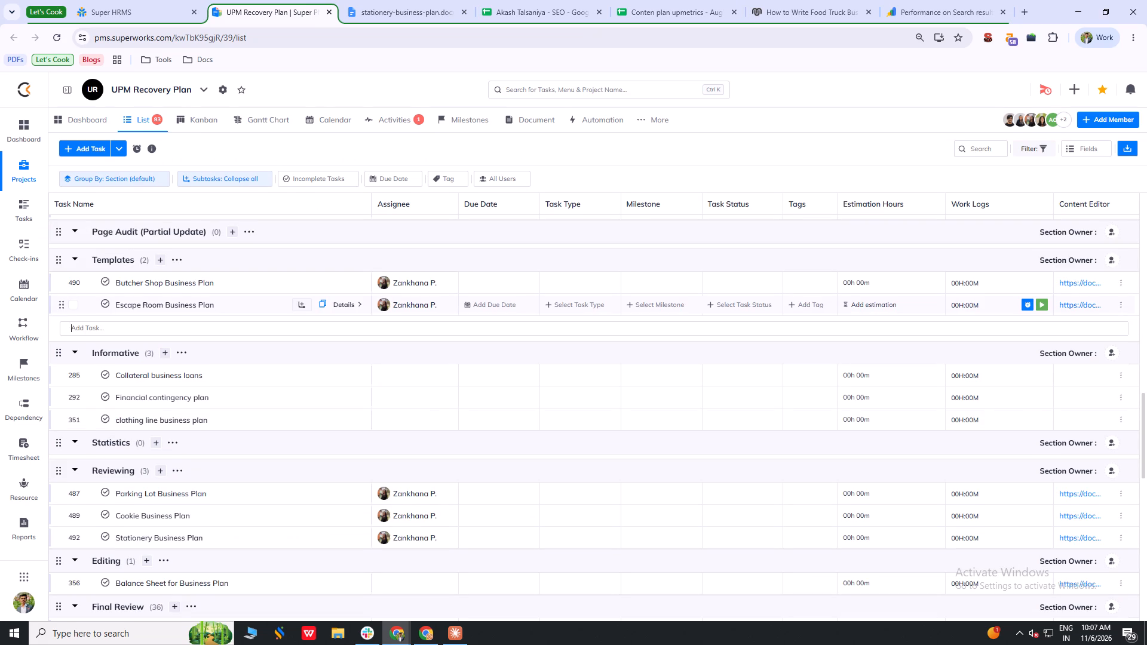
{"action": "key", "text": "ctrl+v"}
{"action": "key", "text": "Return"}
Copy the Food Truck Business Plan URL from the content plan and paste it into the description of its Templates task in UPM Recovery Plan.
{"action": "left_click", "coordinate": [510, 0]}
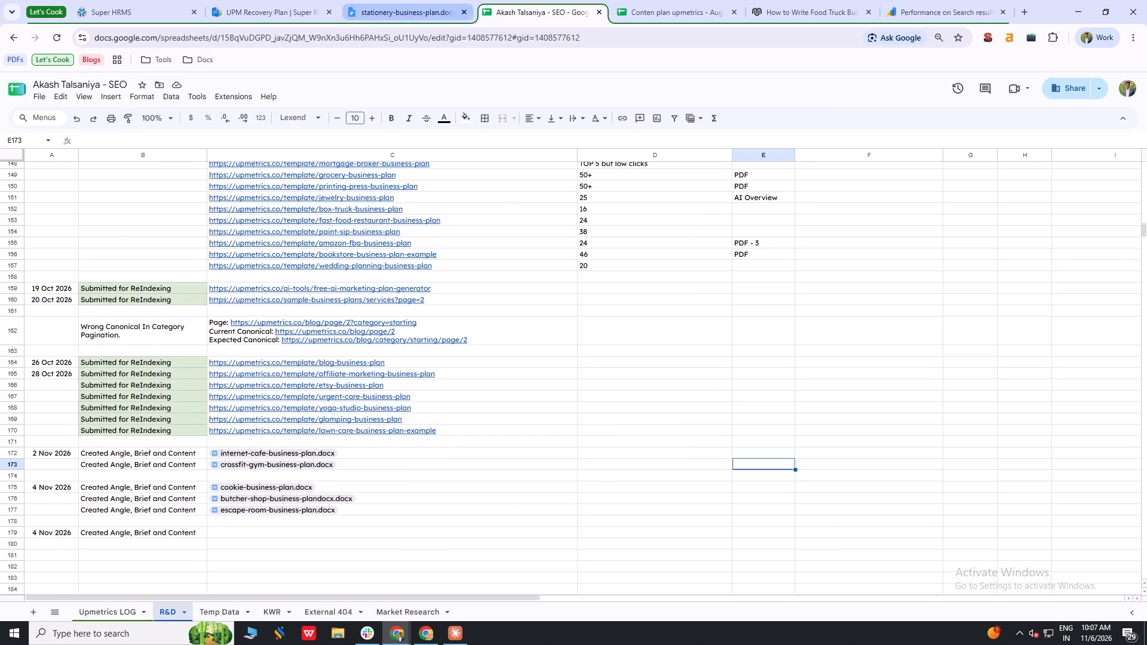
{"action": "left_click", "coordinate": [380, 0]}
{"action": "left_click", "coordinate": [495, 0]}
{"action": "left_click", "coordinate": [658, 0]}
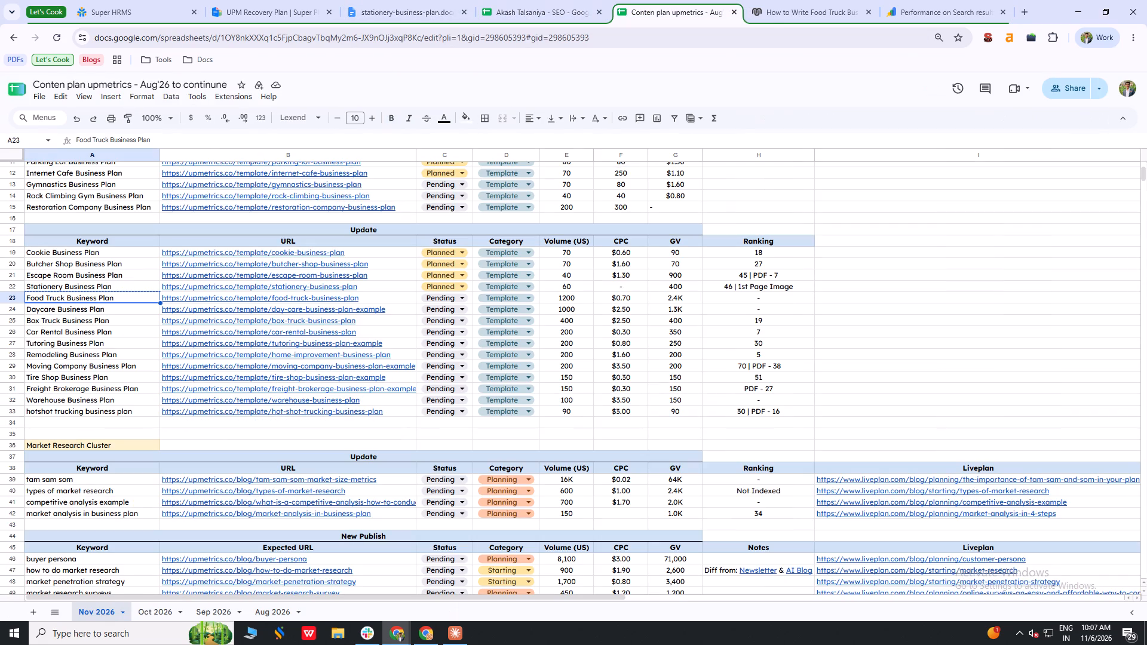
{"action": "left_click", "coordinate": [306, 301]}
{"action": "key", "text": "ctrl+c"}
{"action": "key", "text": "ctrl+c"}
{"action": "key", "text": "ctrl+c"}
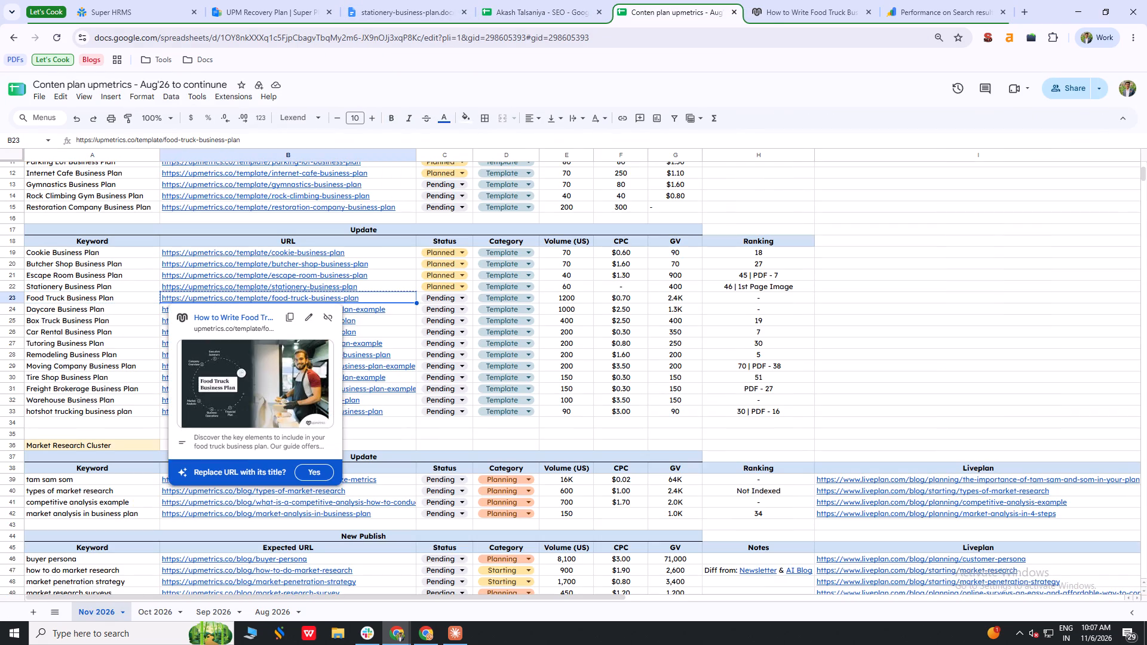
{"action": "key", "text": "ctrl+c"}
{"action": "key", "text": "ctrl+c"}
{"action": "left_click", "coordinate": [269, 0]}
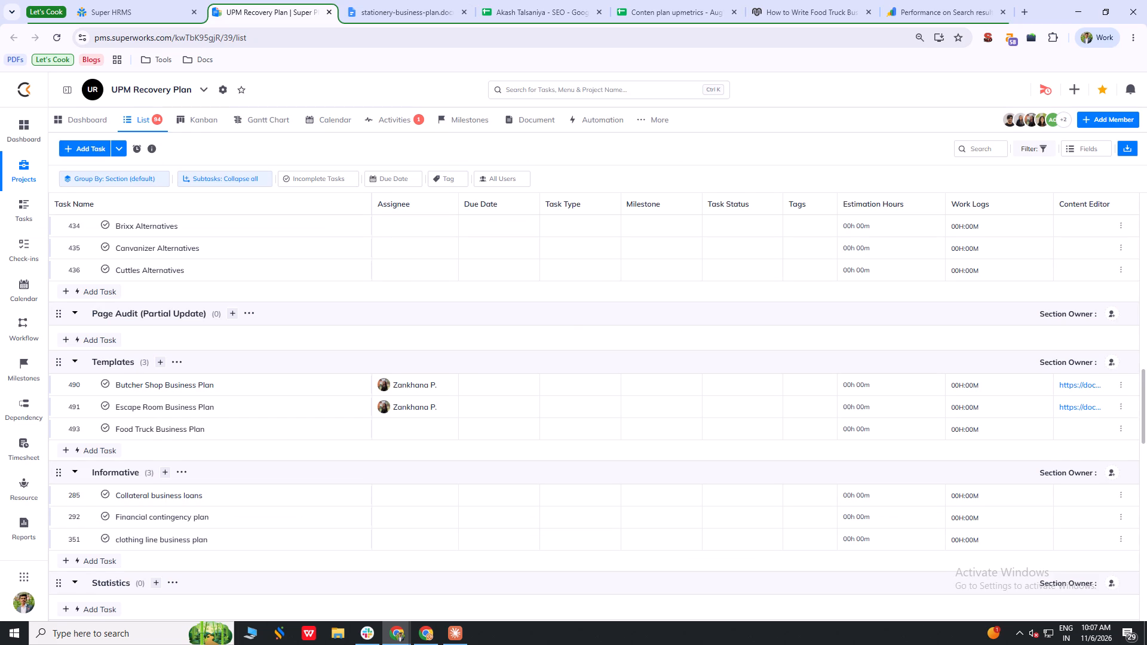
{"action": "left_click", "coordinate": [344, 429]}
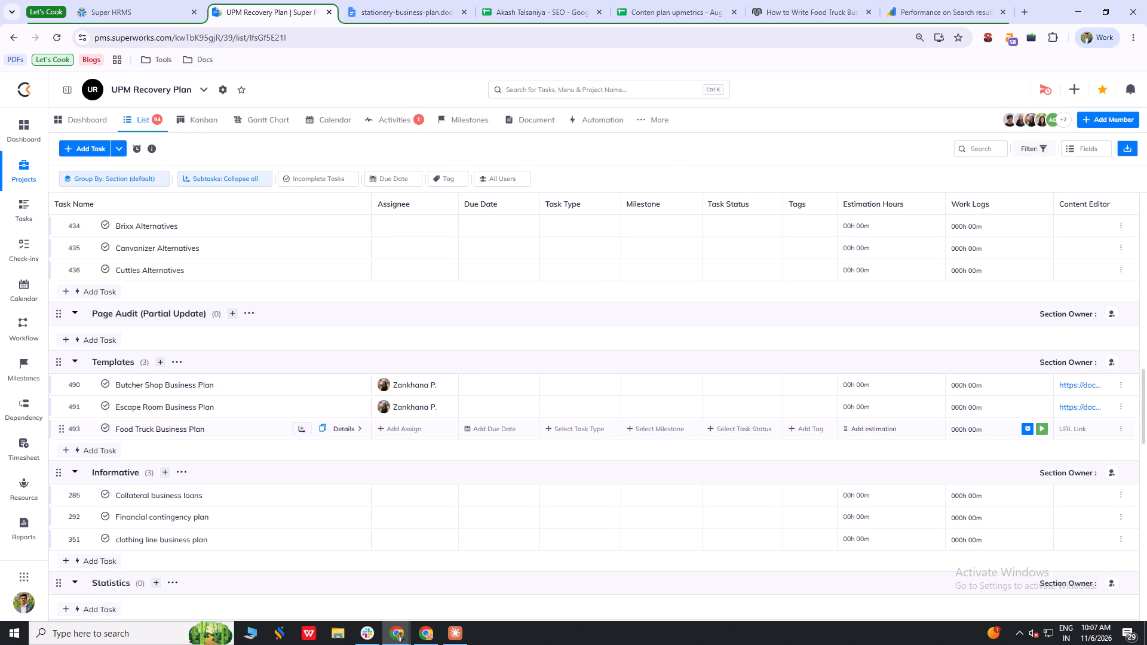
{"action": "scroll", "coordinate": [524, 256], "scroll_direction": "down", "scroll_amount": 8}
{"action": "left_click", "coordinate": [588, 497]}
{"action": "key", "text": "ctrl+v"}
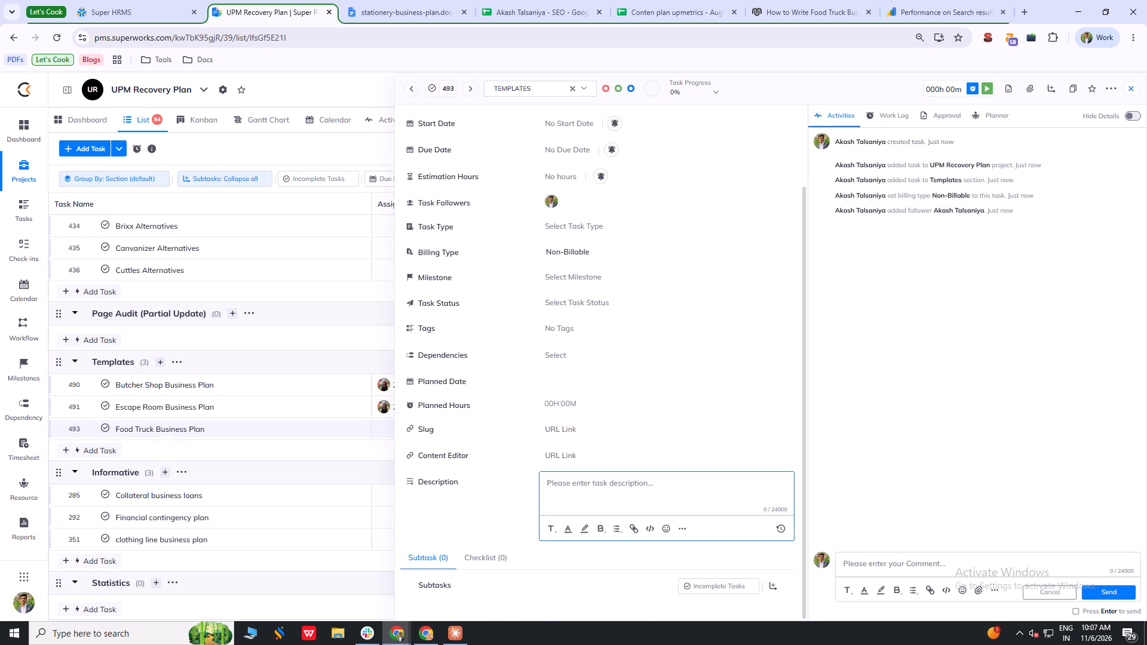
{"action": "left_click", "coordinate": [465, 508]}
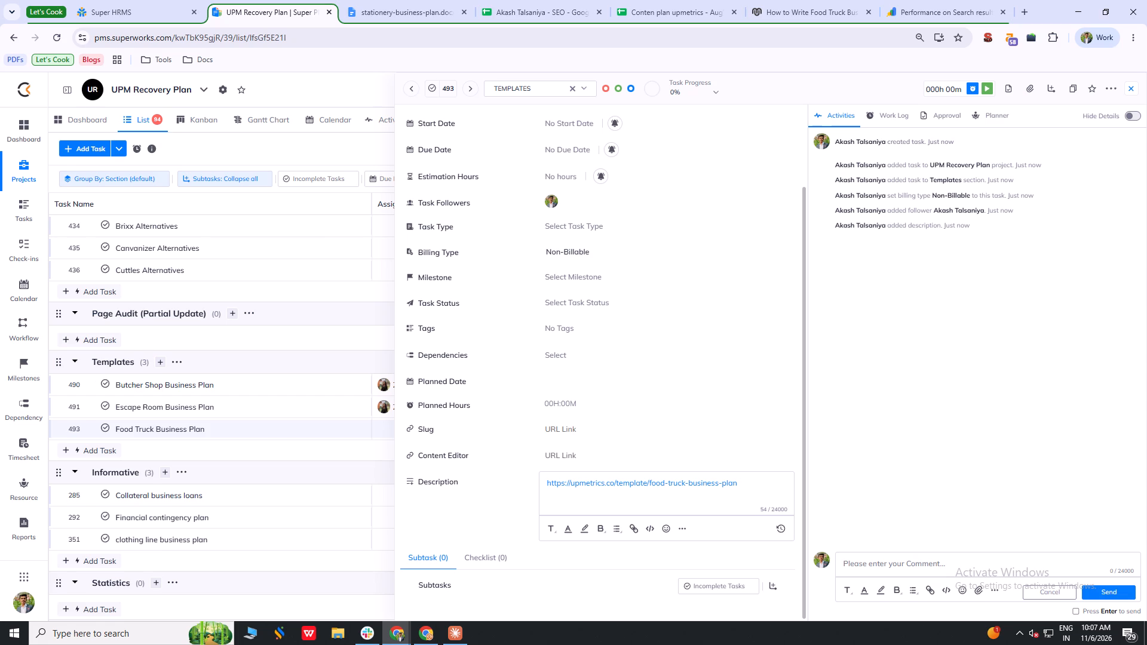
{"action": "left_click", "coordinate": [1131, 89]}
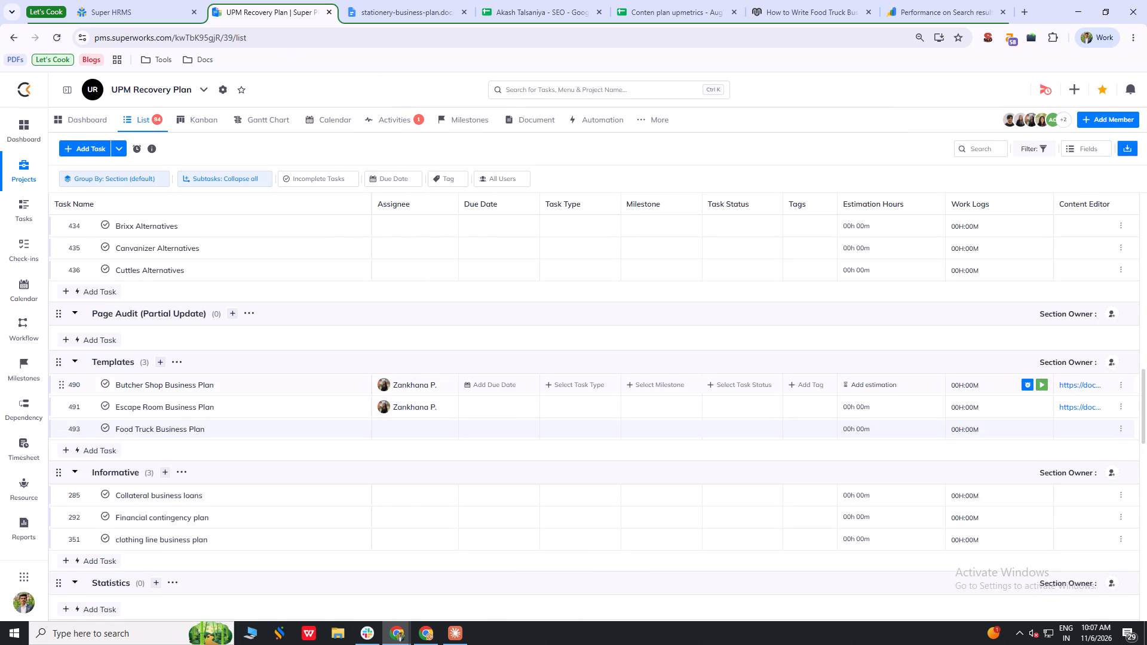
Dismiss the promotional pop-up on the Food Truck Business Plan page and examine its content from the introduction down to the FAQ.
{"action": "left_click", "coordinate": [792, 0]}
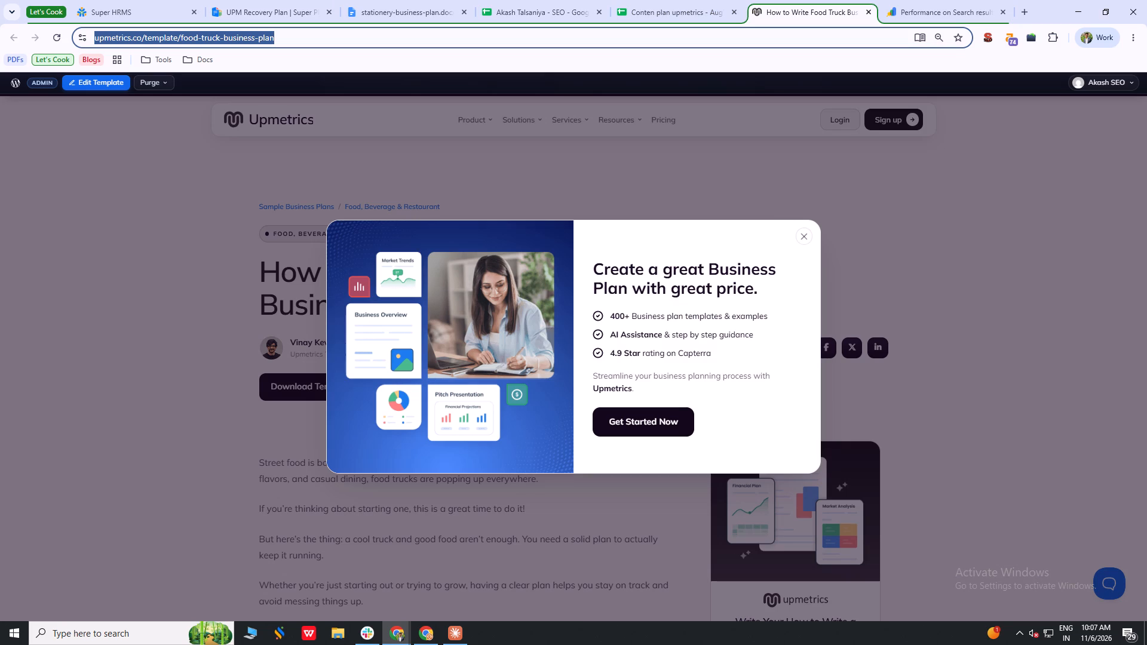
{"action": "left_click", "coordinate": [898, 223]}
{"action": "scroll", "coordinate": [772, 225], "scroll_direction": "down", "scroll_amount": 5}
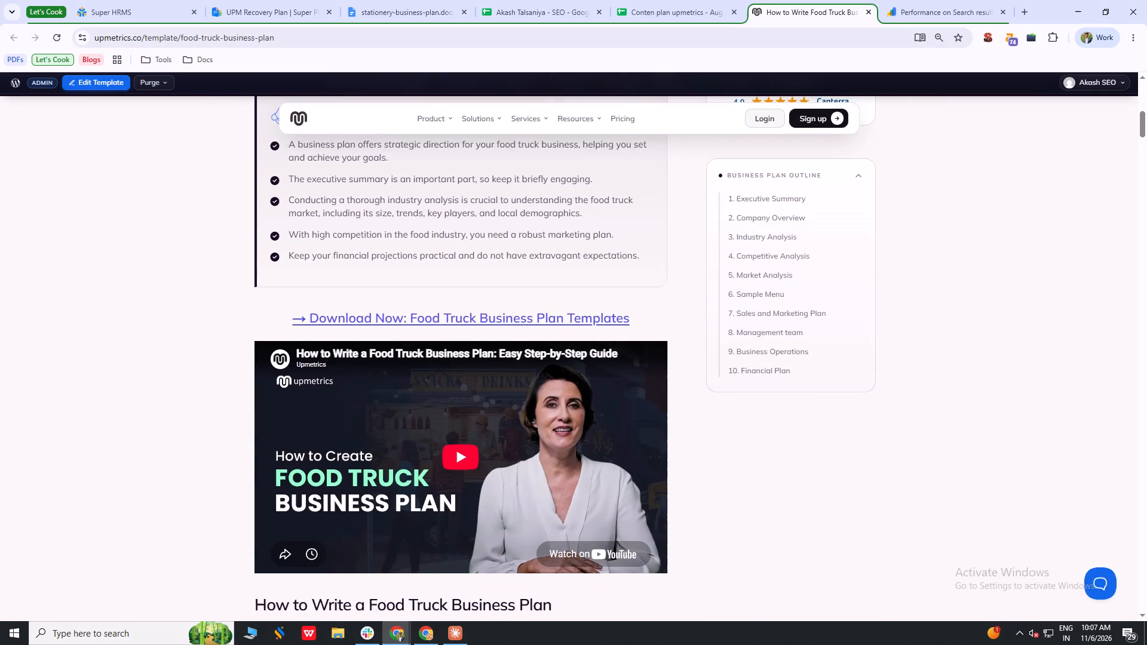
{"action": "scroll", "coordinate": [759, 235], "scroll_direction": "down", "scroll_amount": 3}
{"action": "scroll", "coordinate": [429, 274], "scroll_direction": "down", "scroll_amount": 4}
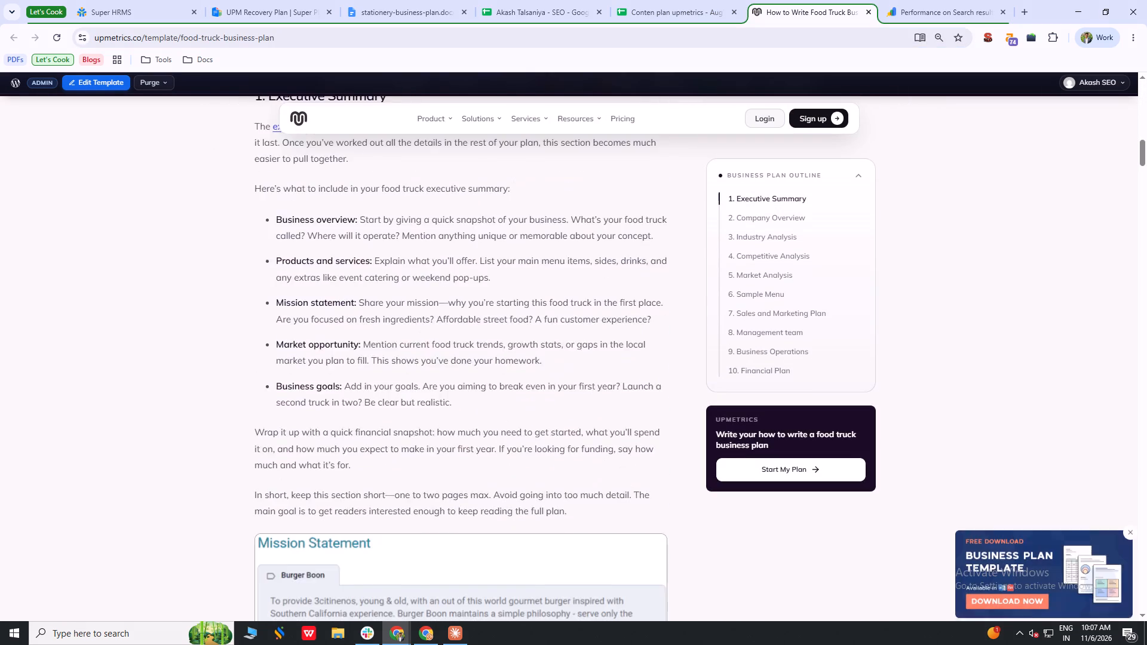
{"action": "scroll", "coordinate": [441, 262], "scroll_direction": "down", "scroll_amount": 8}
{"action": "scroll", "coordinate": [443, 262], "scroll_direction": "down", "scroll_amount": 20}
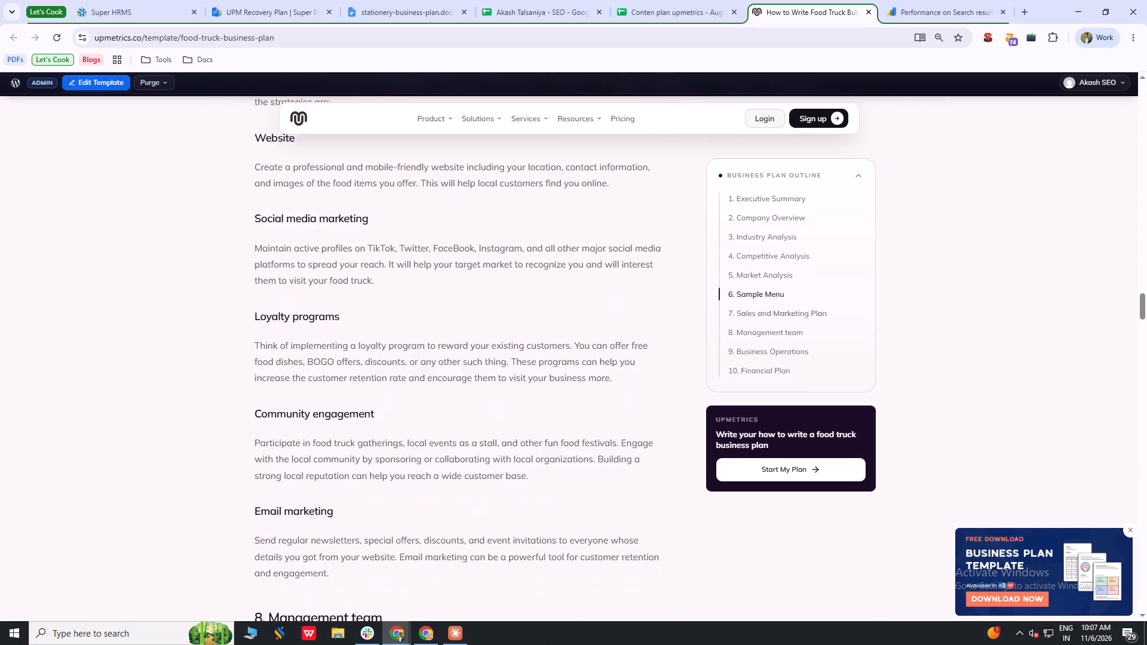
{"action": "scroll", "coordinate": [443, 262], "scroll_direction": "down", "scroll_amount": 14}
{"action": "scroll", "coordinate": [443, 262], "scroll_direction": "down", "scroll_amount": 16}
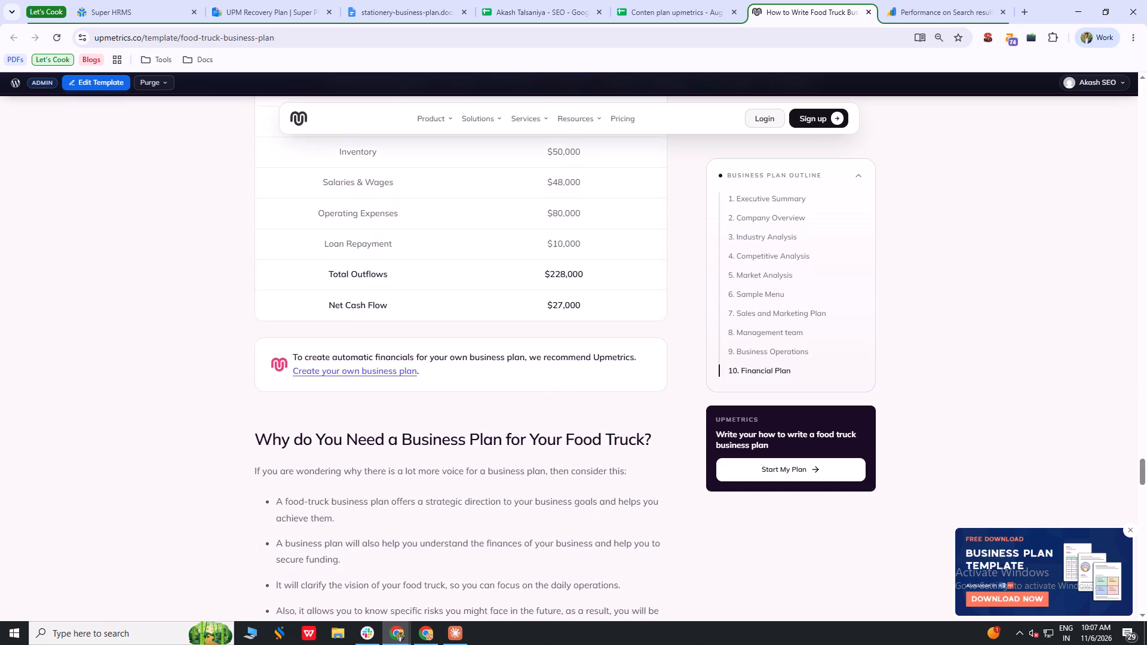
{"action": "scroll", "coordinate": [443, 262], "scroll_direction": "down", "scroll_amount": 10}
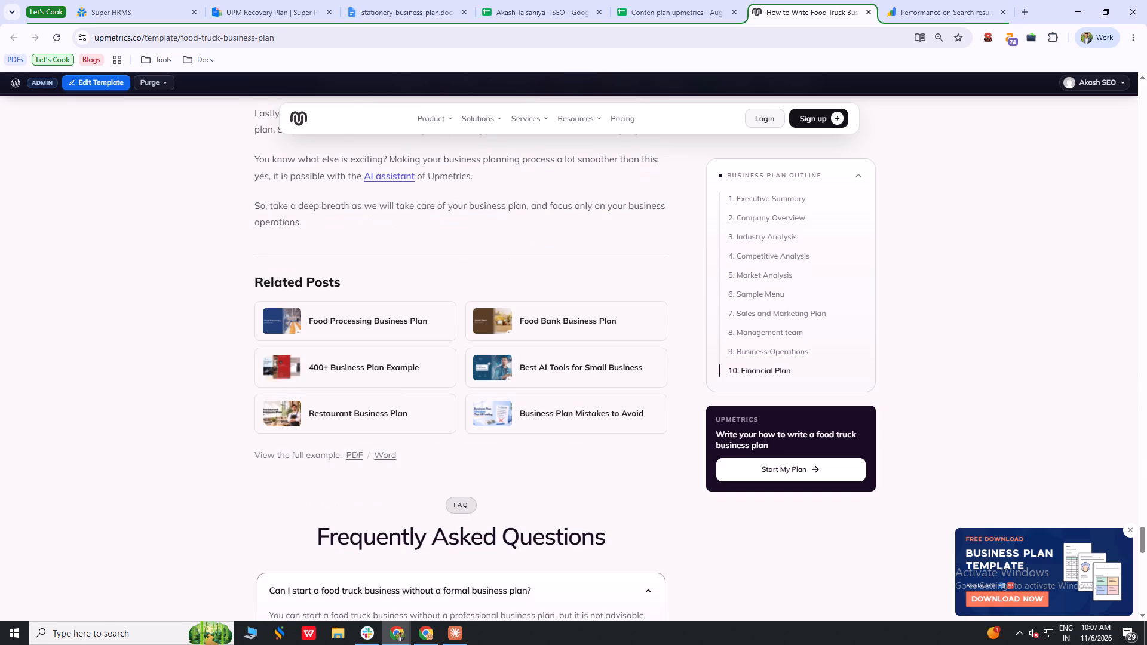
{"action": "scroll", "coordinate": [496, 228], "scroll_direction": "down", "scroll_amount": 3}
{"action": "scroll", "coordinate": [498, 228], "scroll_direction": "up", "scroll_amount": 9}
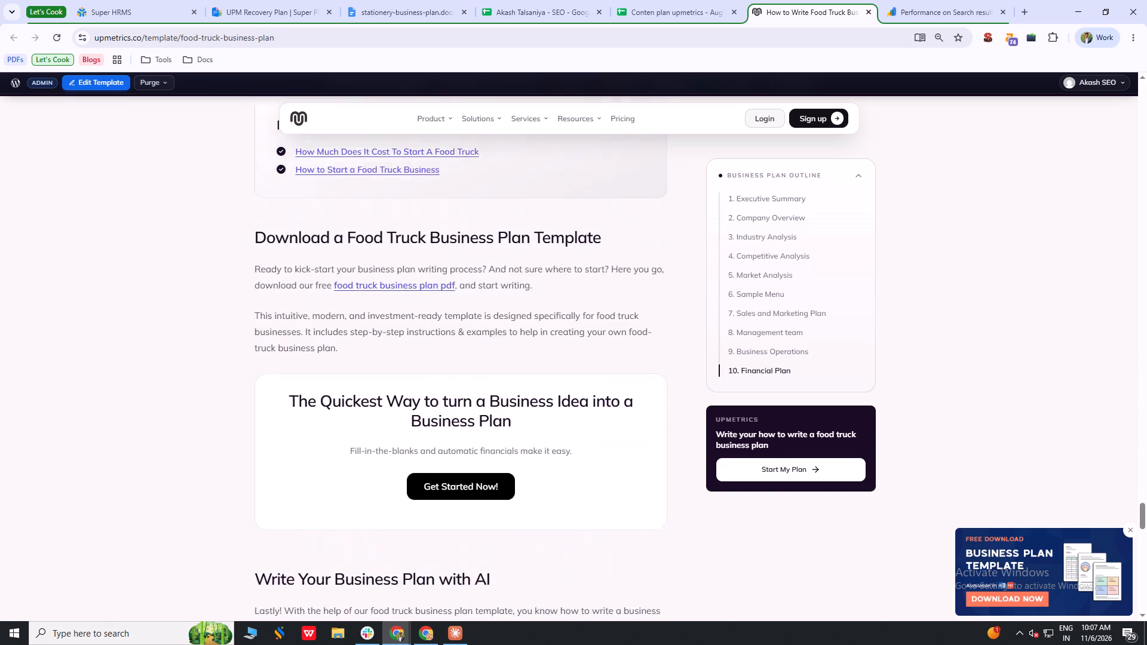
{"action": "scroll", "coordinate": [501, 228], "scroll_direction": "down", "scroll_amount": 7}
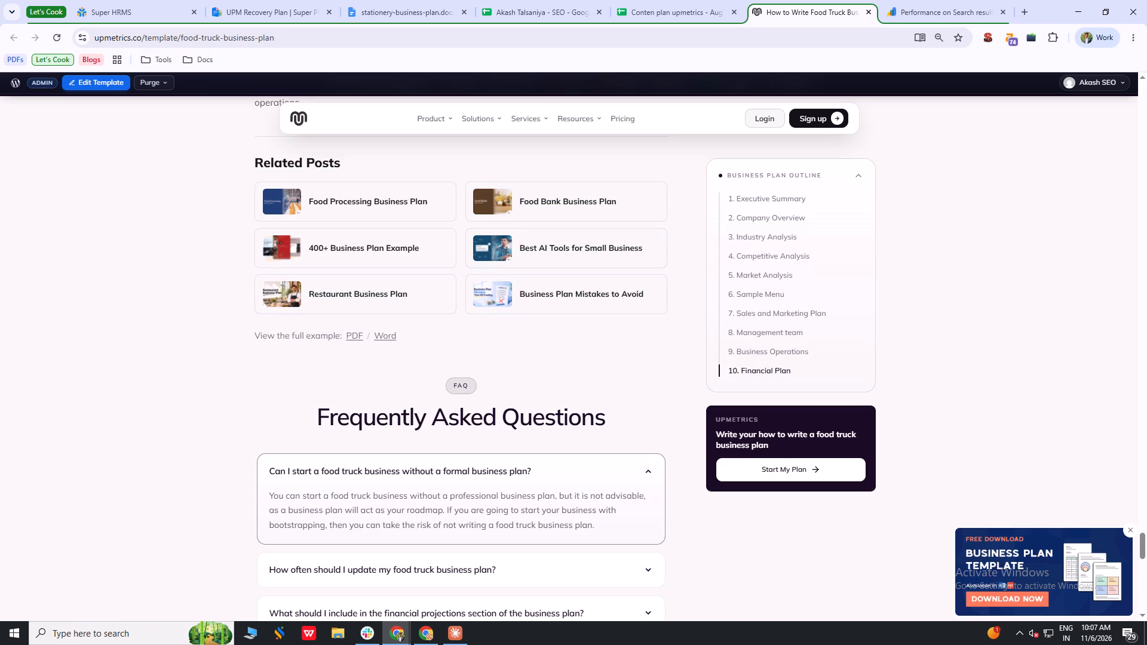
Open the LinkedIn feed in a new tab and browse through its posts.
{"action": "left_click", "coordinate": [1021, 11]}
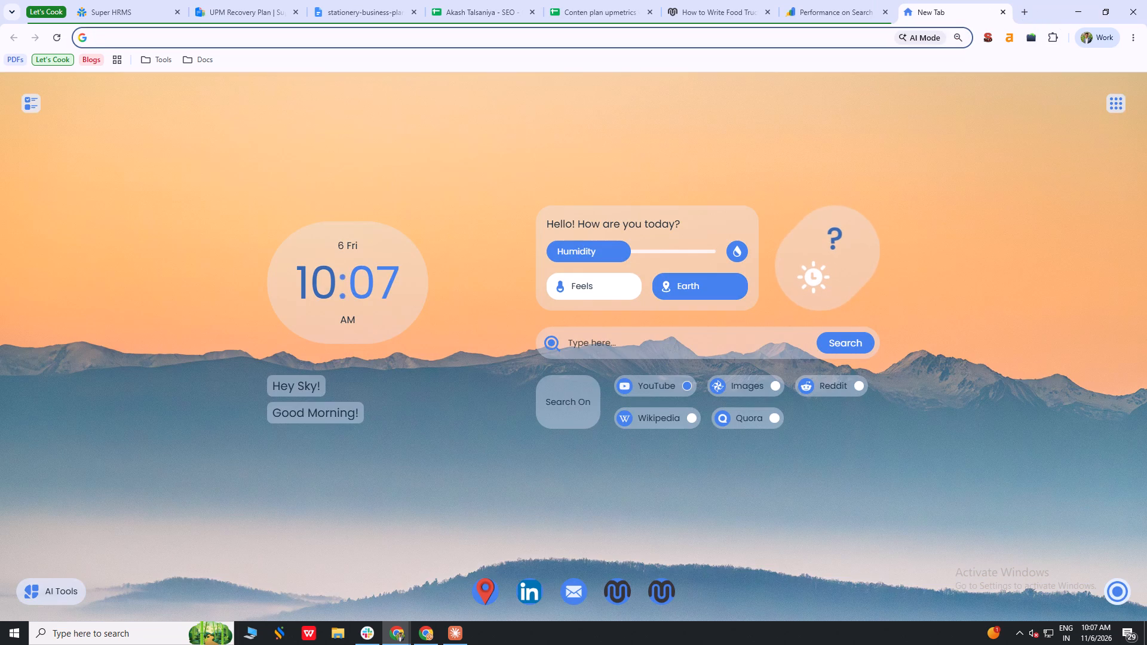
{"action": "left_click", "coordinate": [532, 600]}
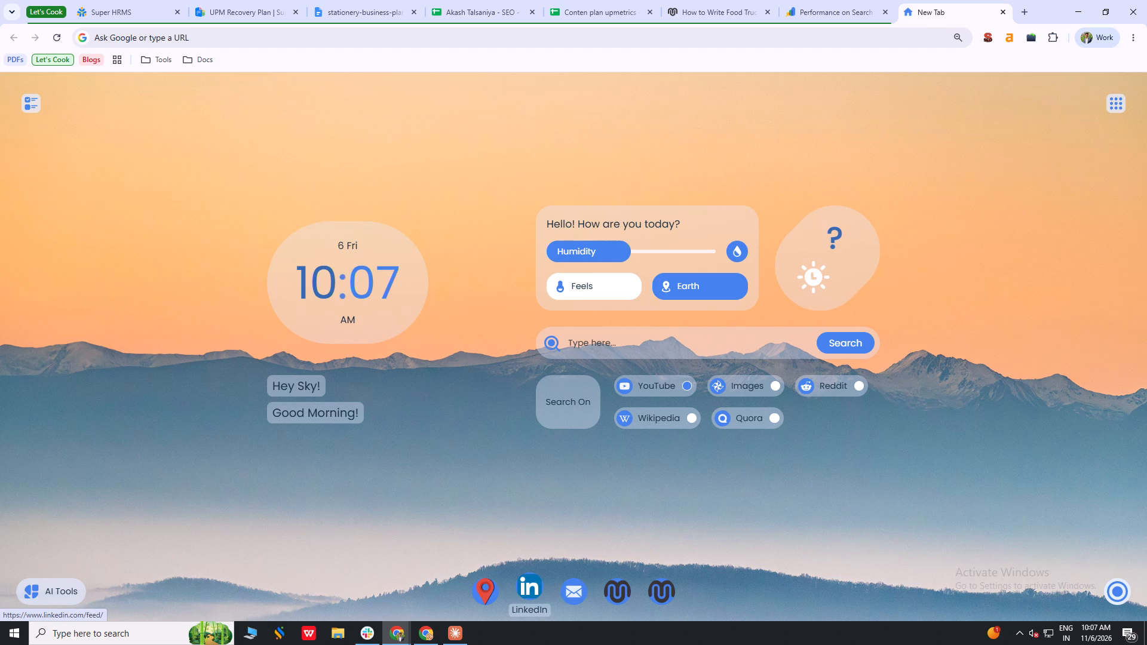
{"action": "left_click", "coordinate": [532, 594]}
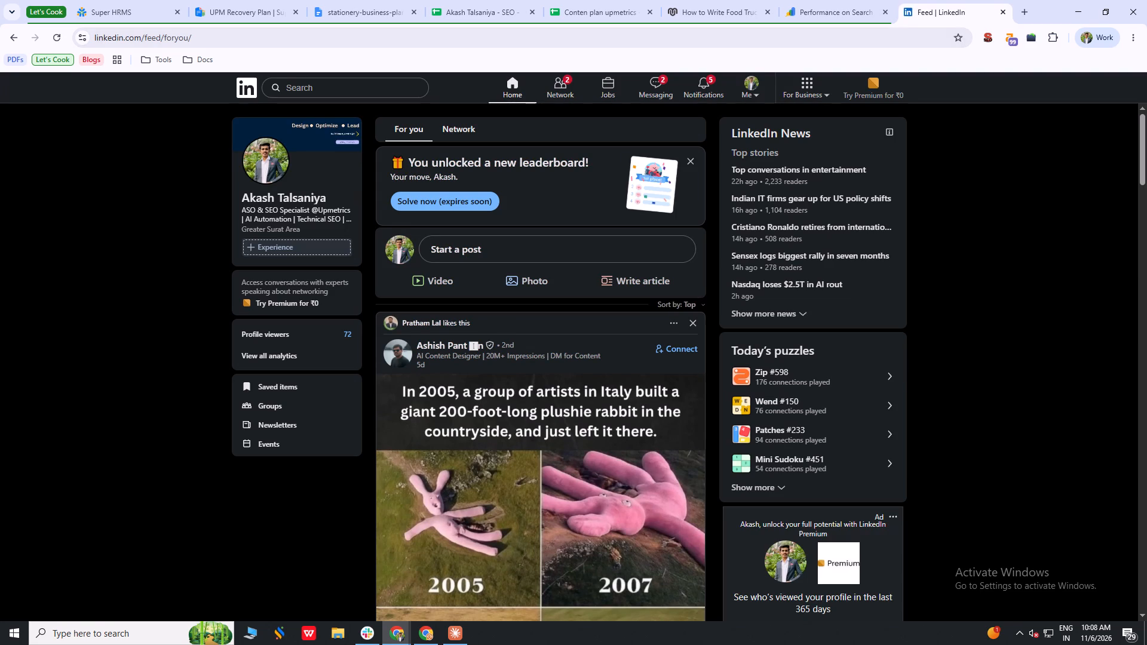
{"action": "scroll", "coordinate": [939, 351], "scroll_direction": "down", "scroll_amount": 1}
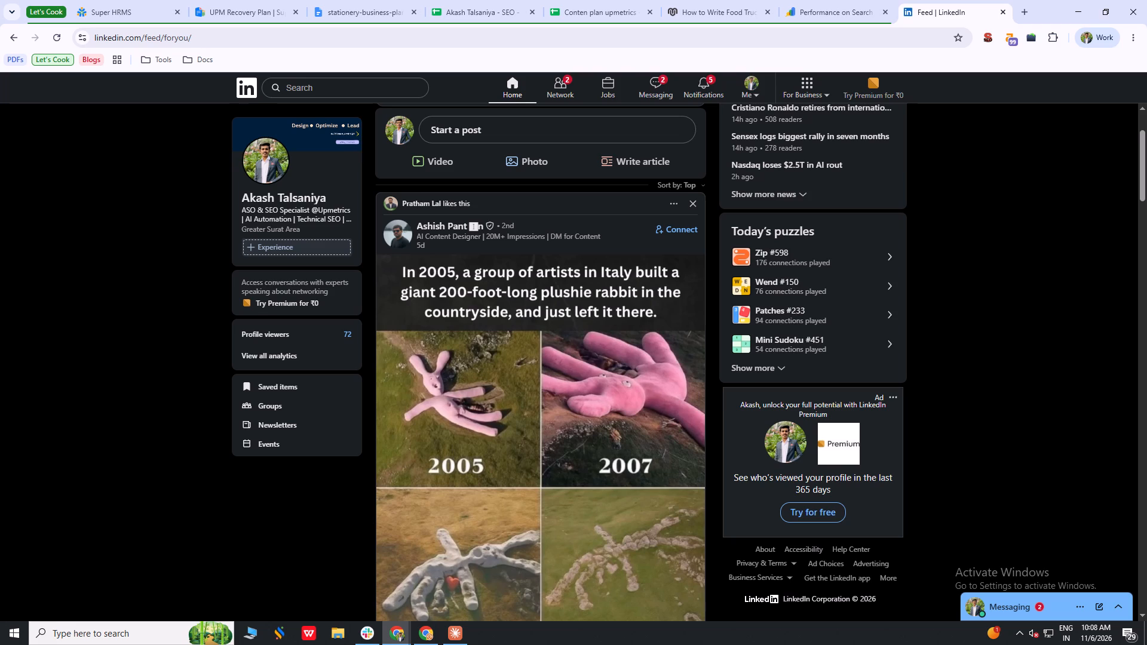
{"action": "scroll", "coordinate": [939, 345], "scroll_direction": "down", "scroll_amount": 1}
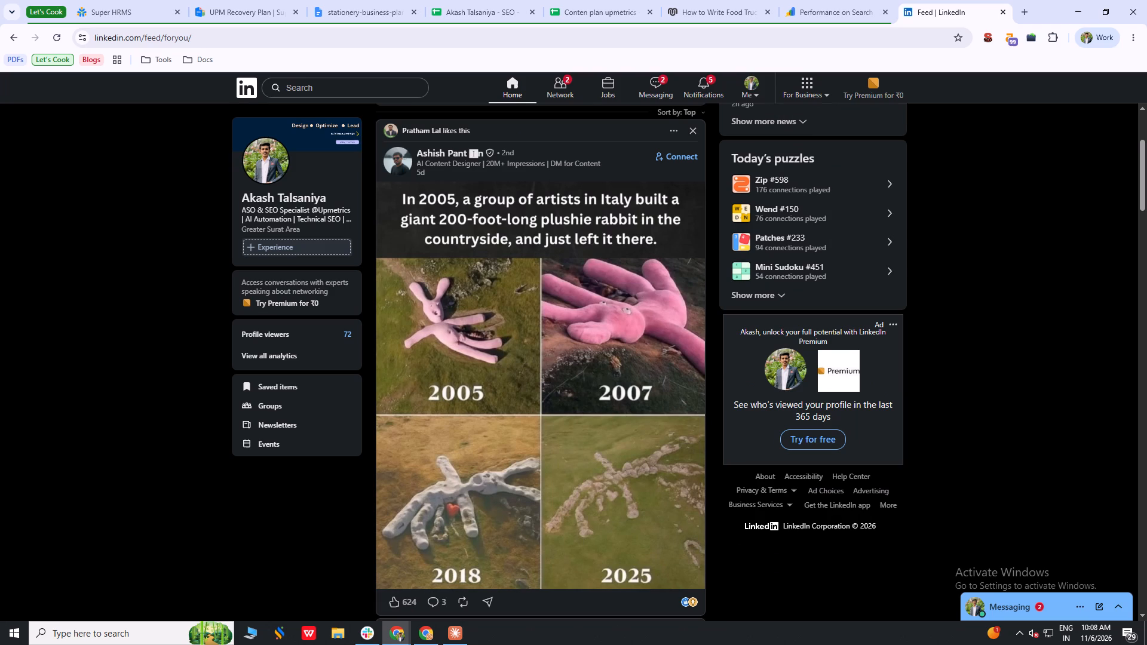
{"action": "scroll", "coordinate": [948, 333], "scroll_direction": "down", "scroll_amount": 7}
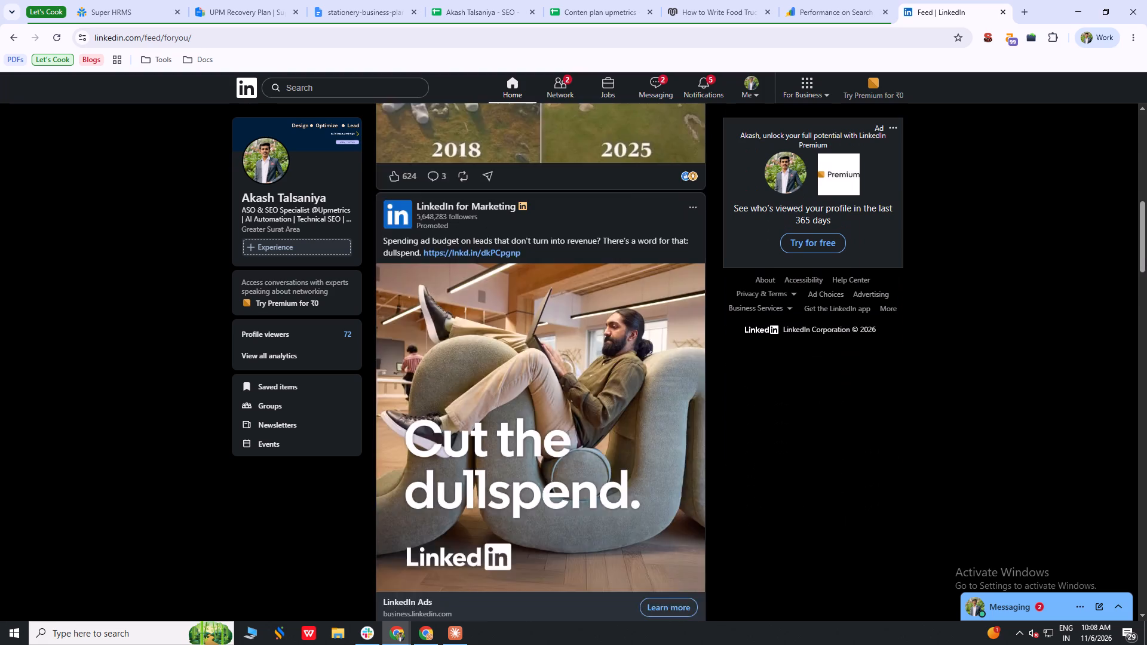
{"action": "scroll", "coordinate": [948, 333], "scroll_direction": "up", "scroll_amount": 3}
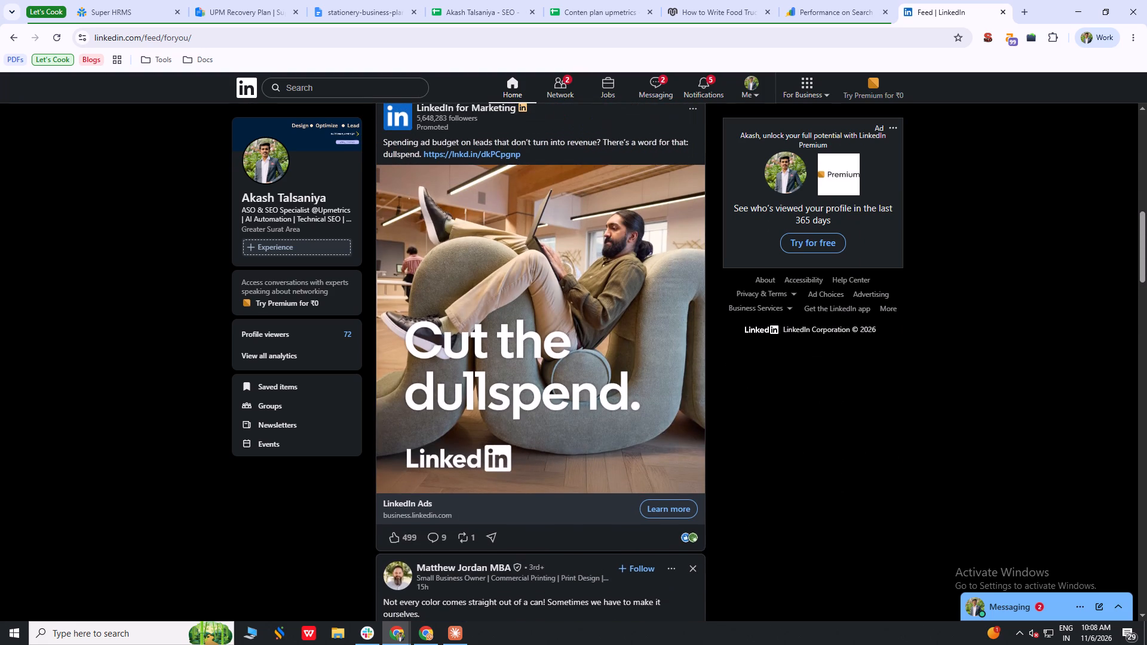
{"action": "scroll", "coordinate": [948, 331], "scroll_direction": "down", "scroll_amount": 3}
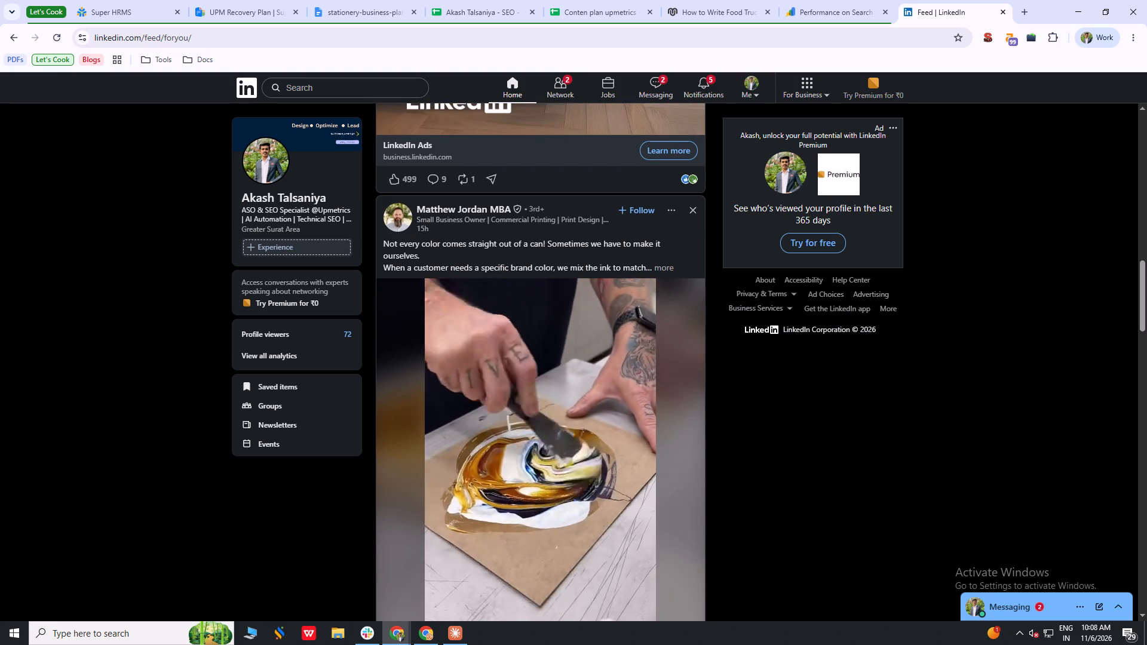
{"action": "scroll", "coordinate": [948, 331], "scroll_direction": "down", "scroll_amount": 9}
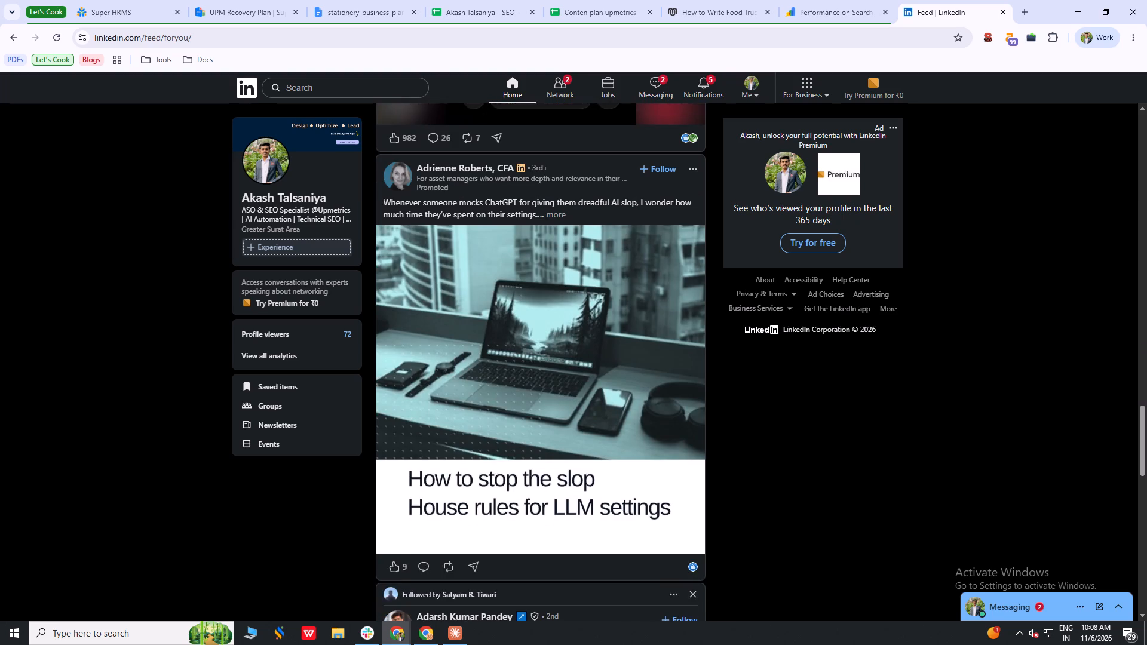
{"action": "scroll", "coordinate": [948, 331], "scroll_direction": "down", "scroll_amount": 4}
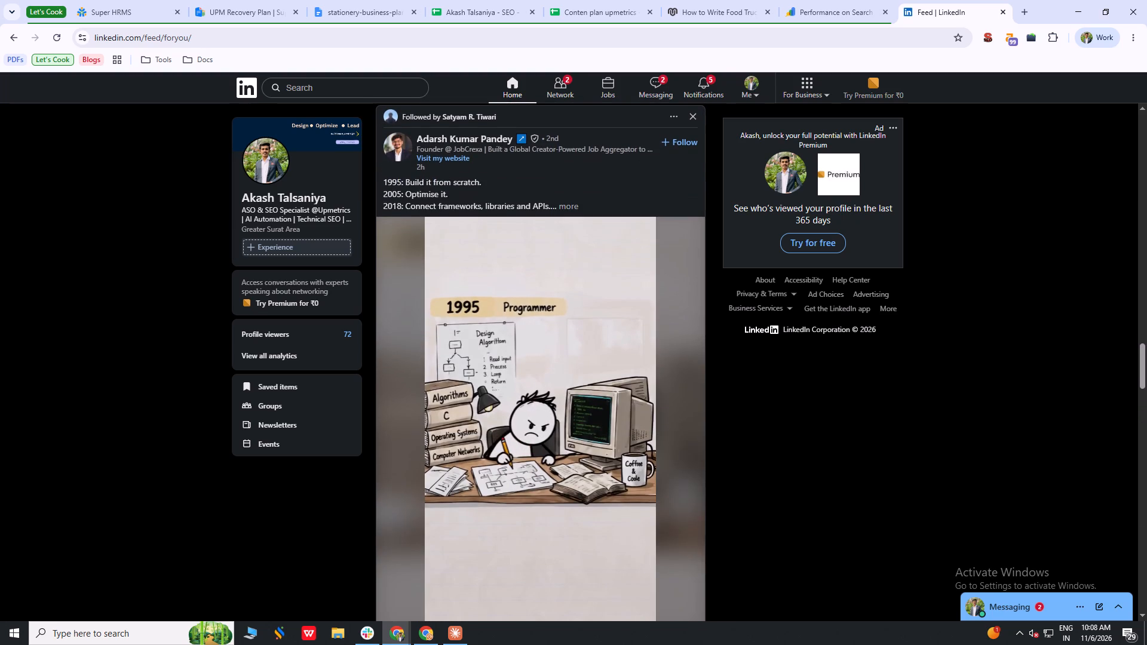
{"action": "scroll", "coordinate": [948, 331], "scroll_direction": "down", "scroll_amount": 1}
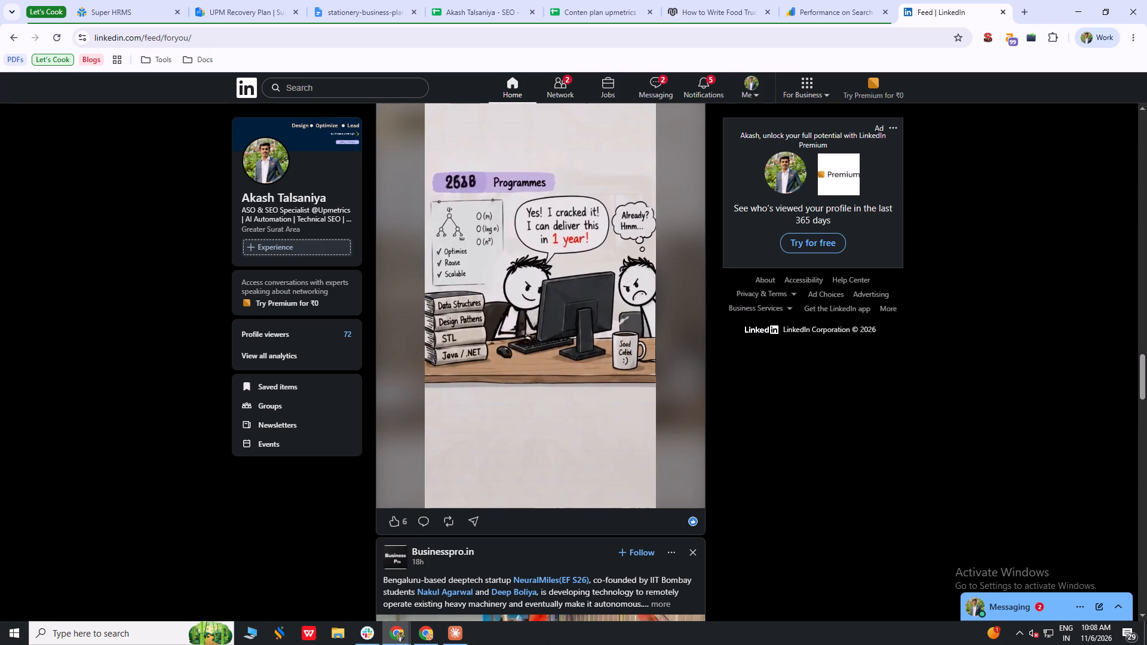
{"action": "scroll", "coordinate": [944, 330], "scroll_direction": "down", "scroll_amount": 5}
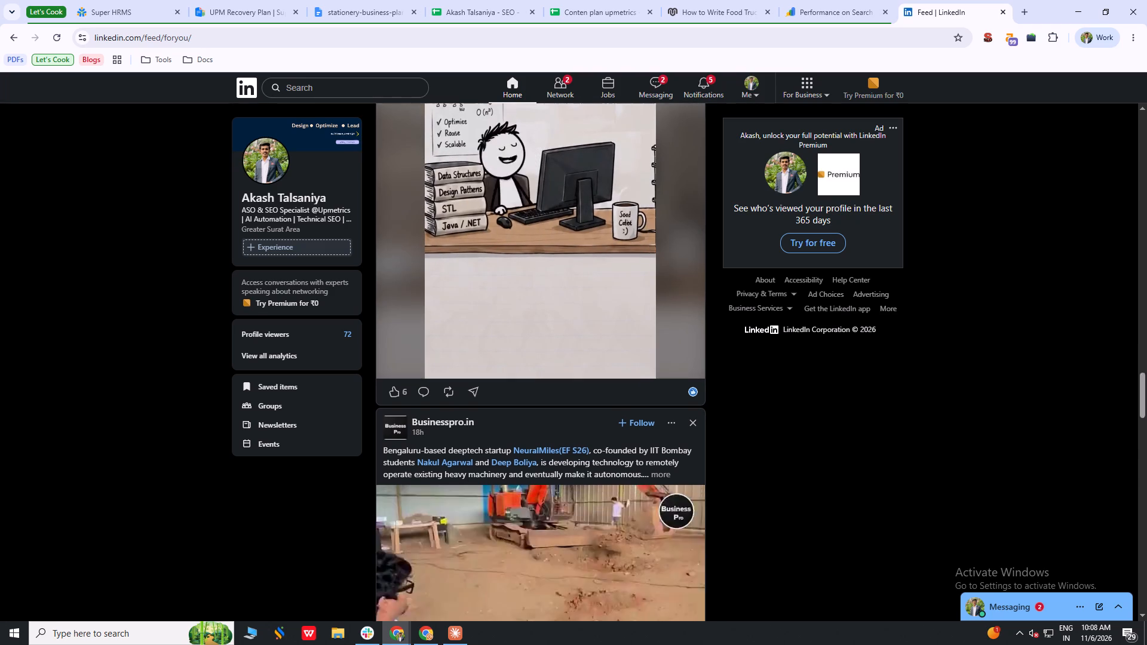
{"action": "scroll", "coordinate": [944, 329], "scroll_direction": "up", "scroll_amount": 1}
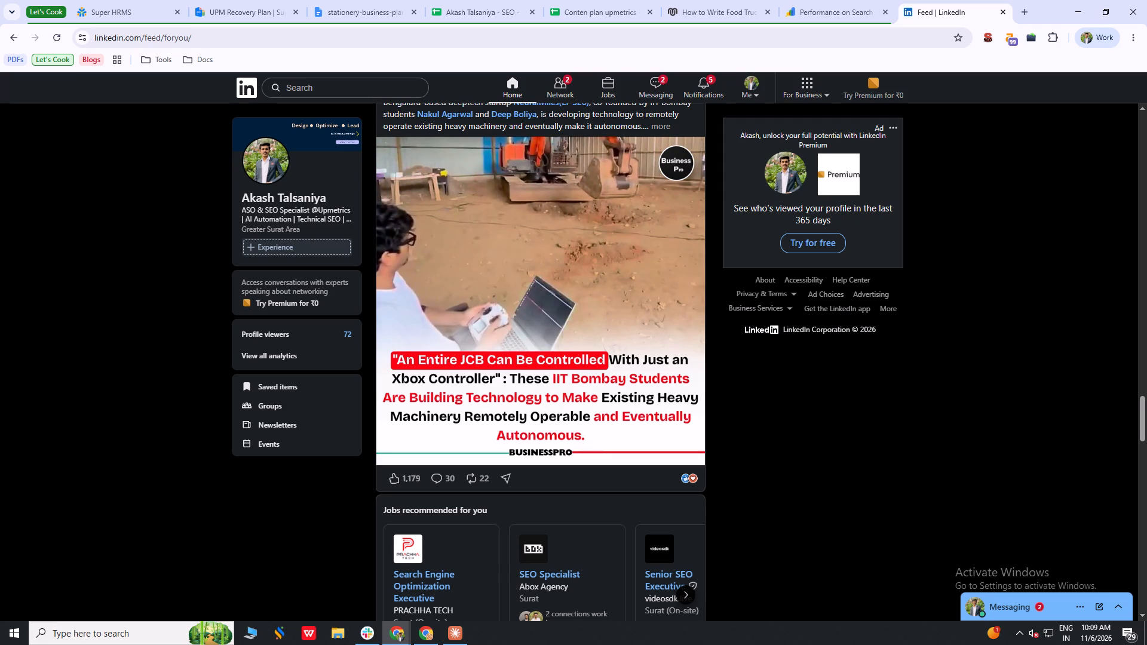
{"action": "scroll", "coordinate": [795, 483], "scroll_direction": "up", "scroll_amount": 1}
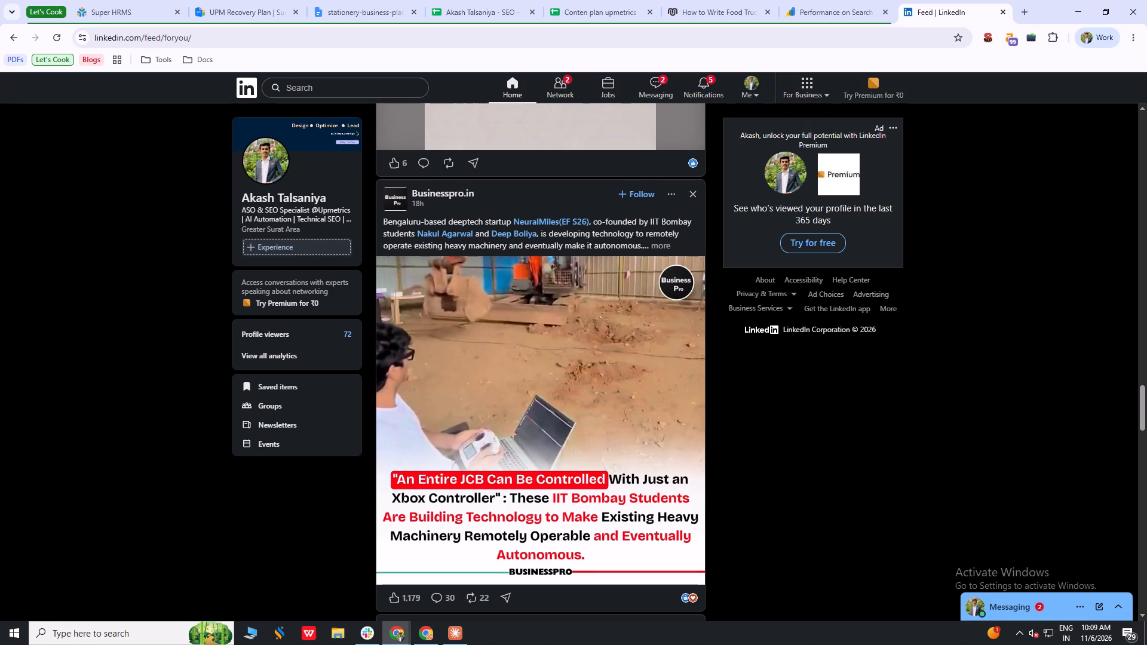
{"action": "scroll", "coordinate": [795, 483], "scroll_direction": "down", "scroll_amount": 4}
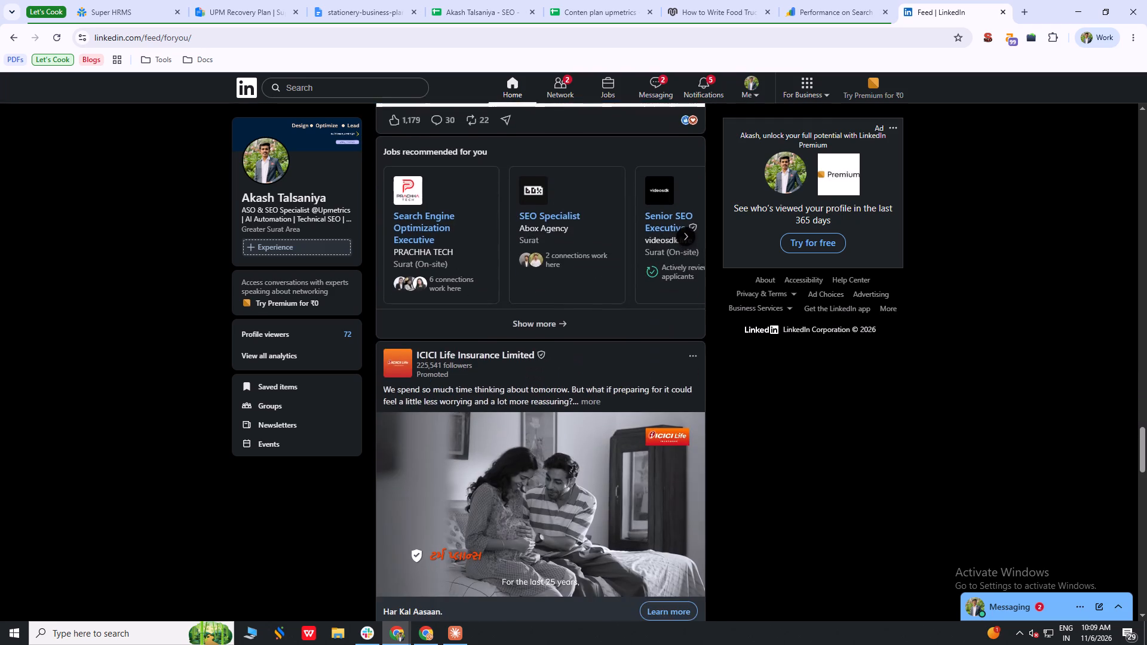
{"action": "scroll", "coordinate": [795, 483], "scroll_direction": "down", "scroll_amount": 10}
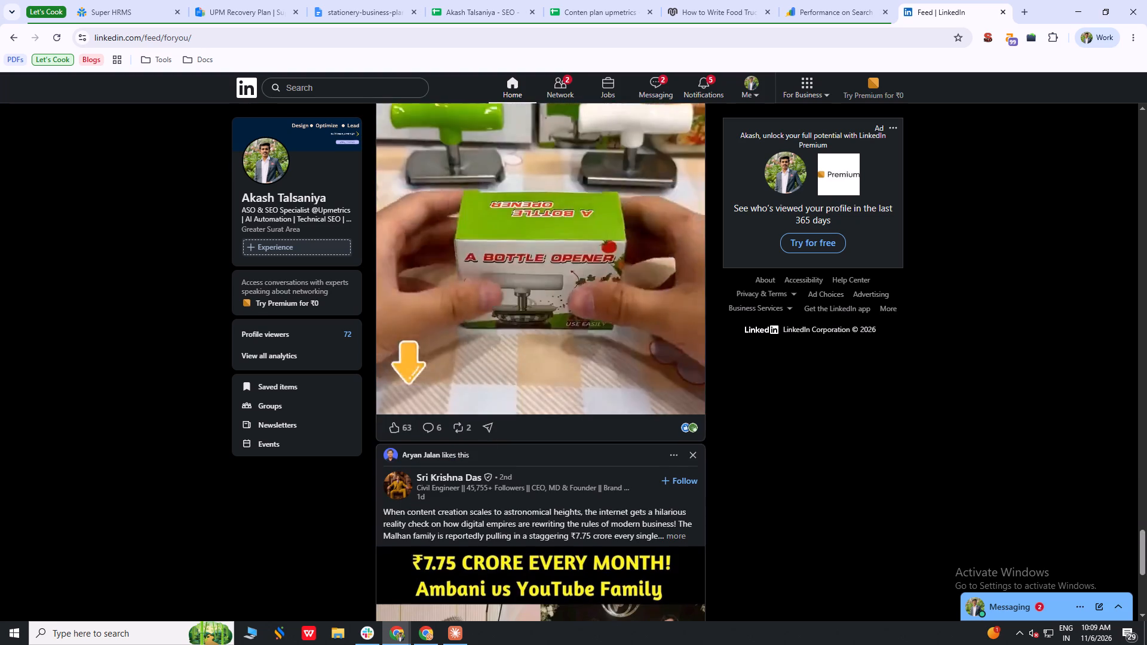
{"action": "scroll", "coordinate": [795, 483], "scroll_direction": "up", "scroll_amount": 1}
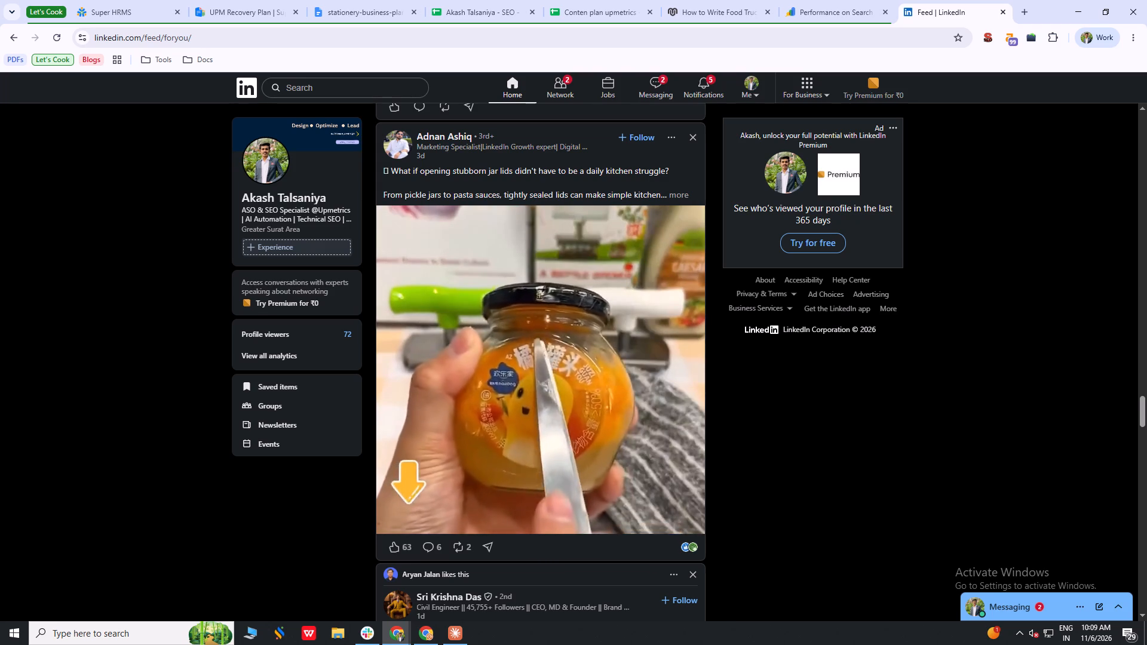
{"action": "scroll", "coordinate": [795, 481], "scroll_direction": "down", "scroll_amount": 4}
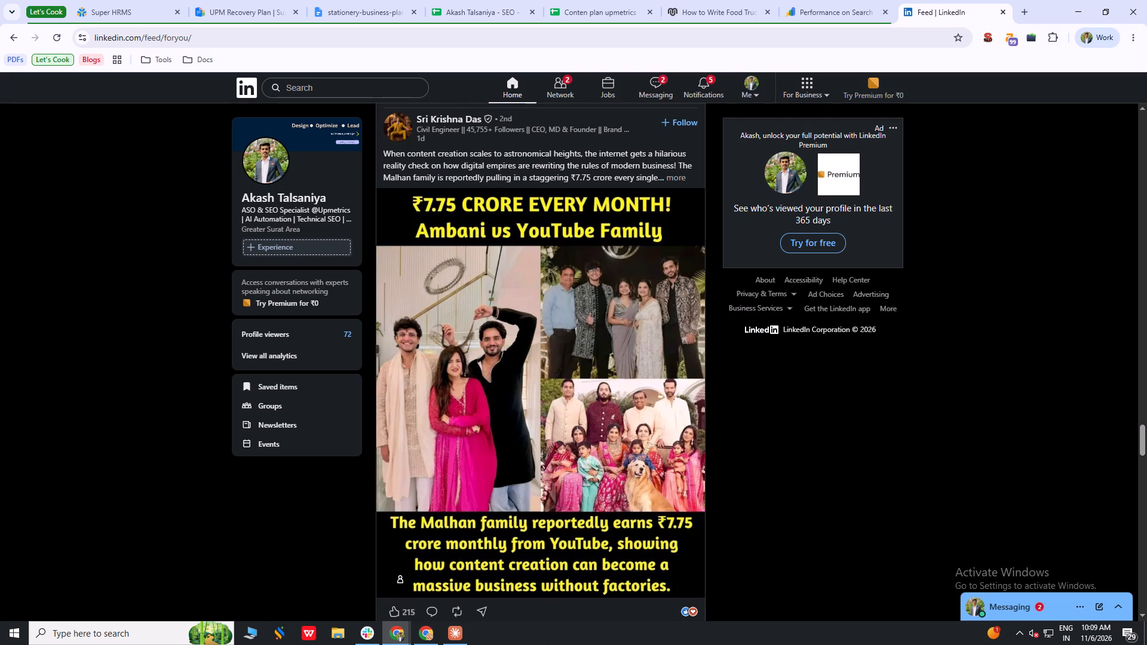
{"action": "scroll", "coordinate": [796, 481], "scroll_direction": "down", "scroll_amount": 9}
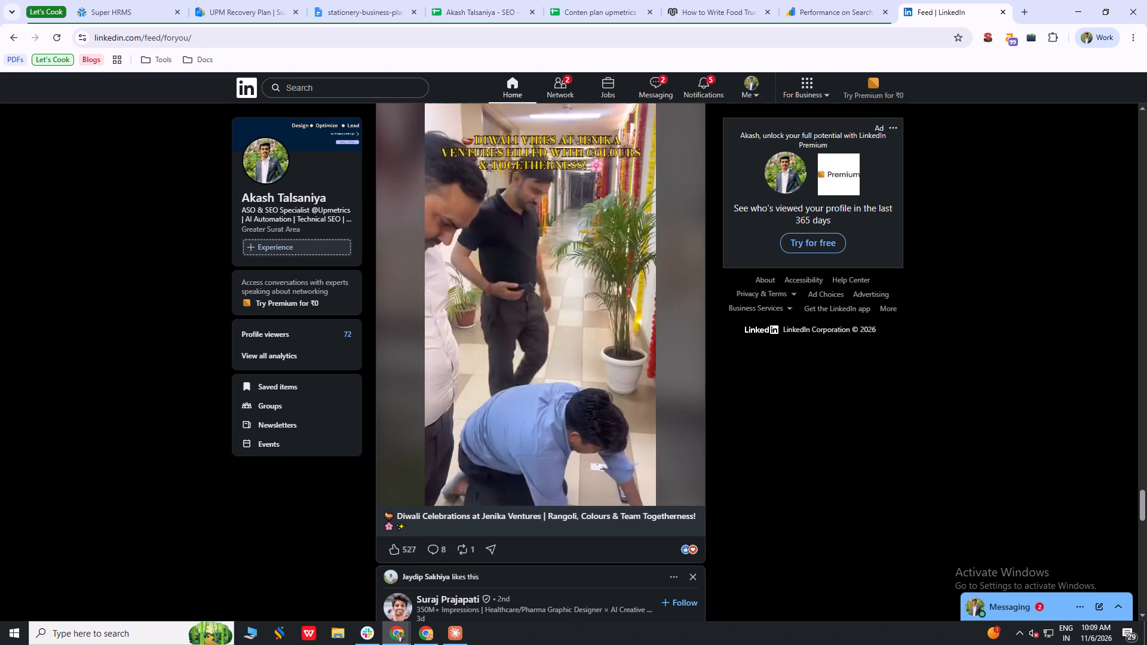
Browse further through the posts in the LinkedIn feed, and close the LinkedIn tab to return to the Food Truck Business Plan page.
{"action": "scroll", "coordinate": [796, 481], "scroll_direction": "down", "scroll_amount": 4}
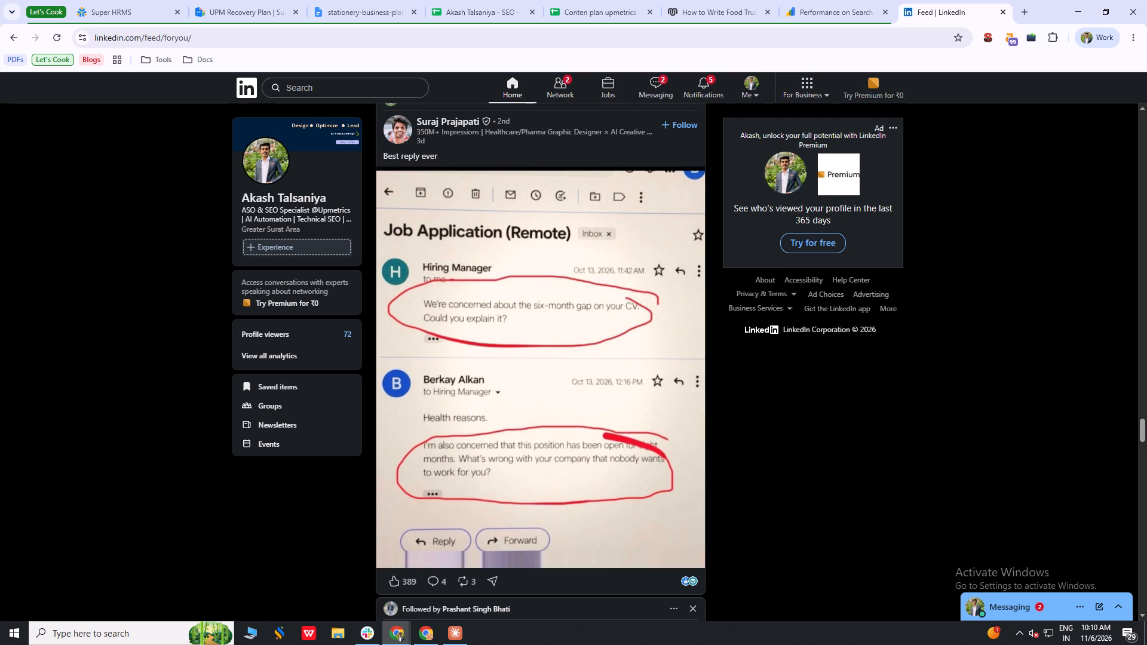
{"action": "scroll", "coordinate": [743, 394], "scroll_direction": "down", "scroll_amount": 4}
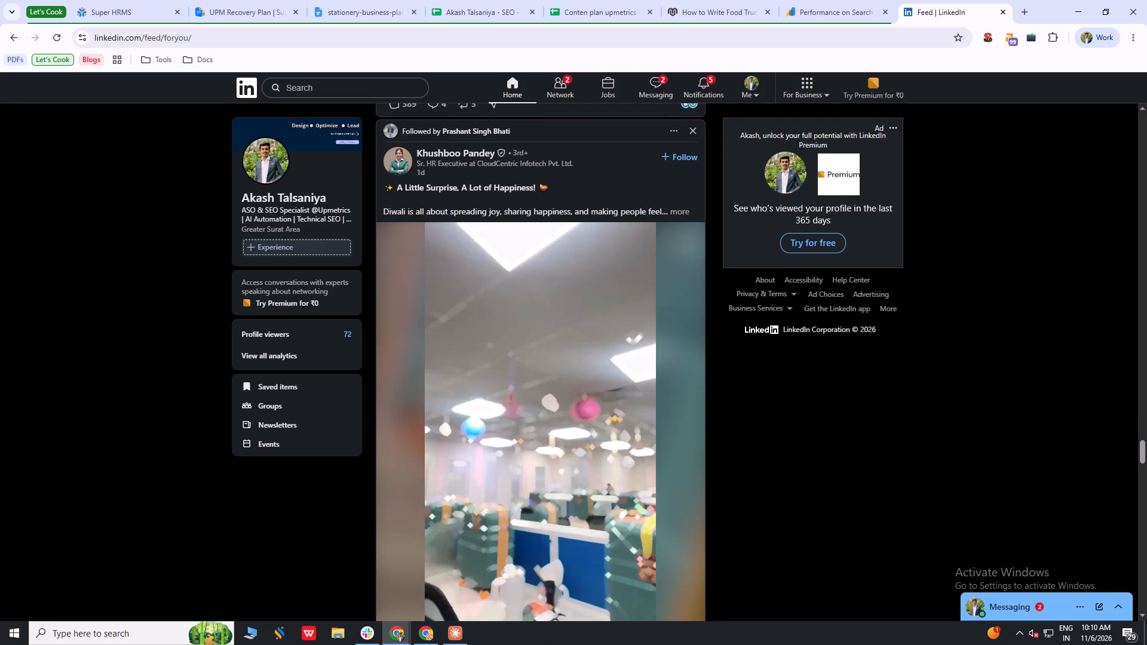
{"action": "scroll", "coordinate": [753, 439], "scroll_direction": "down", "scroll_amount": 1}
{"action": "scroll", "coordinate": [753, 439], "scroll_direction": "up", "scroll_amount": 1}
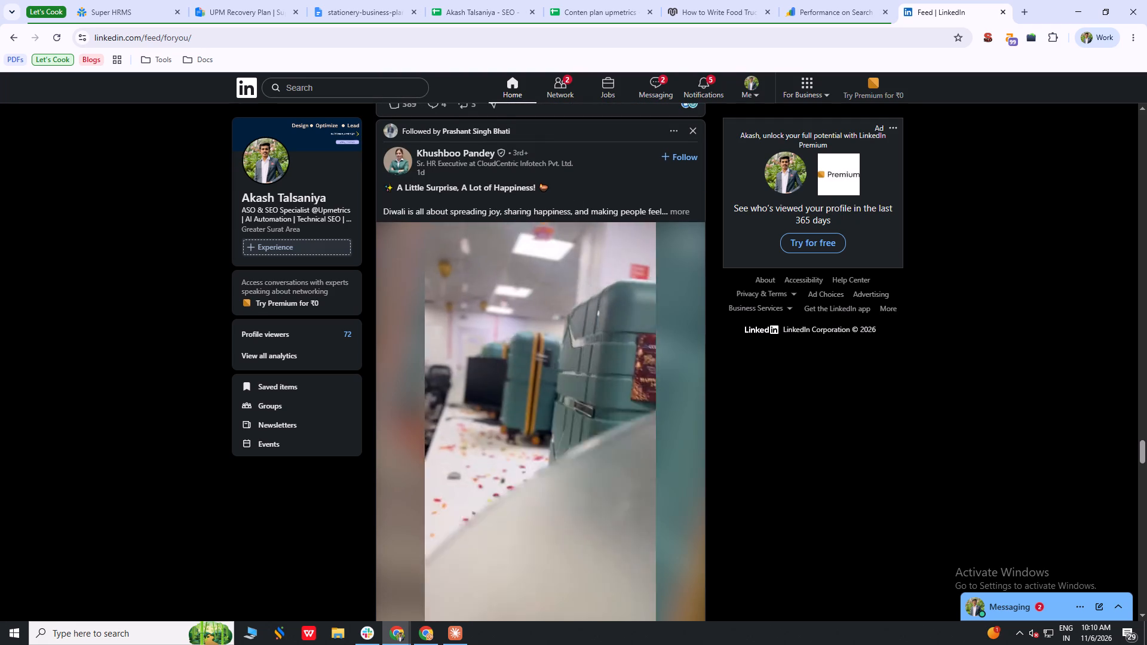
{"action": "scroll", "coordinate": [753, 439], "scroll_direction": "down", "scroll_amount": 9}
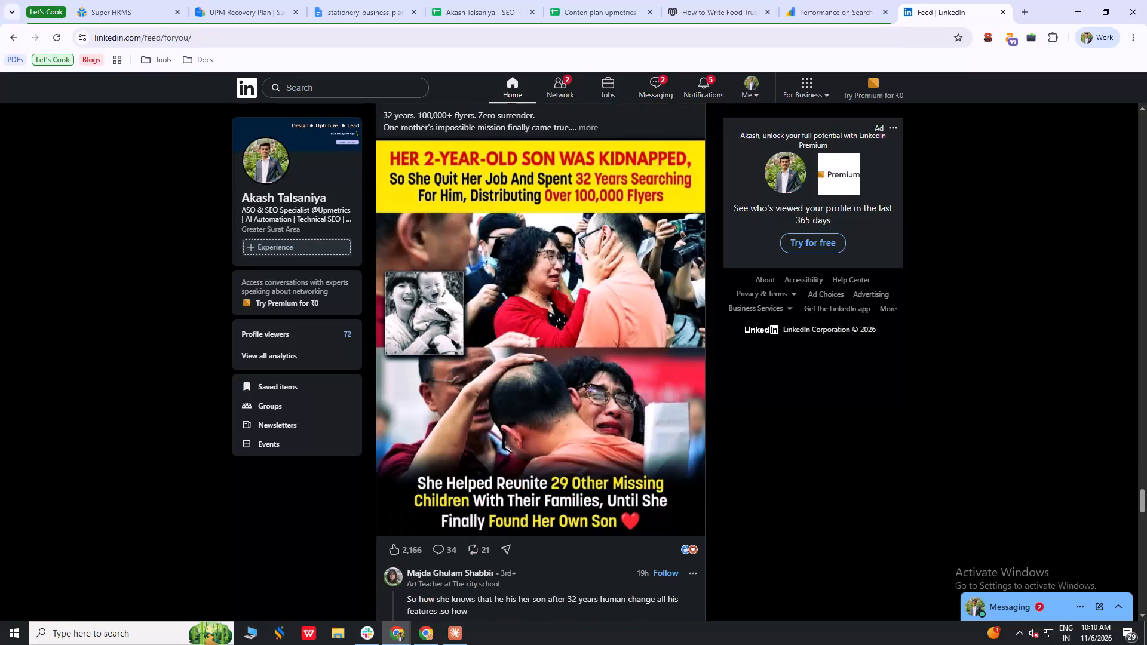
{"action": "scroll", "coordinate": [753, 440], "scroll_direction": "down", "scroll_amount": 5}
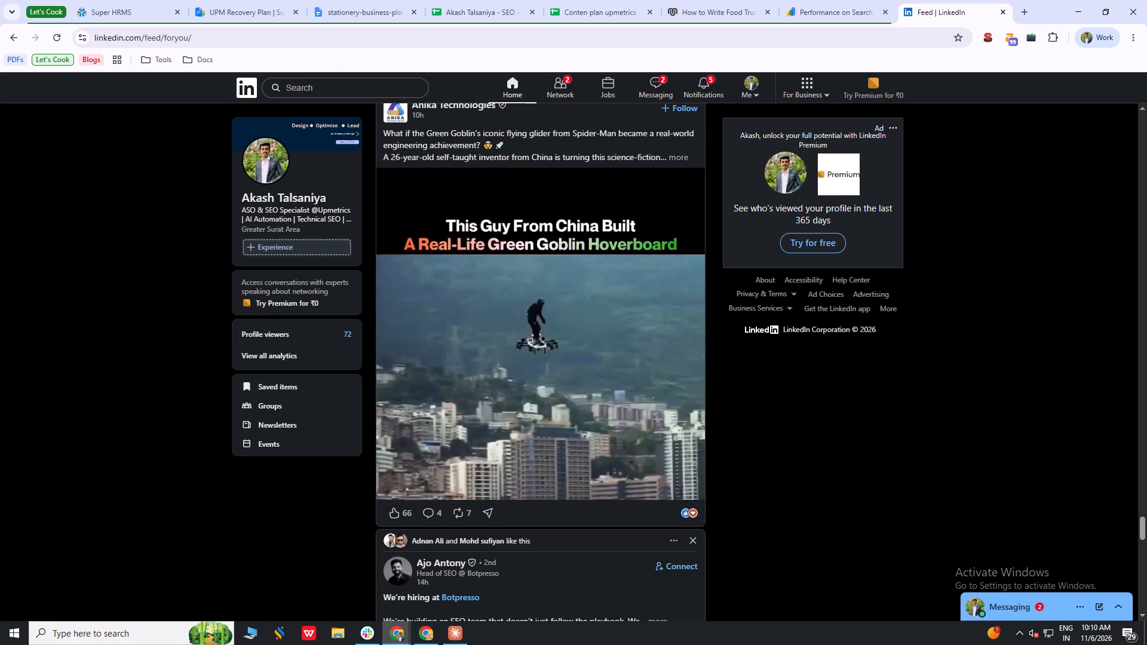
{"action": "scroll", "coordinate": [753, 442], "scroll_direction": "down", "scroll_amount": 6}
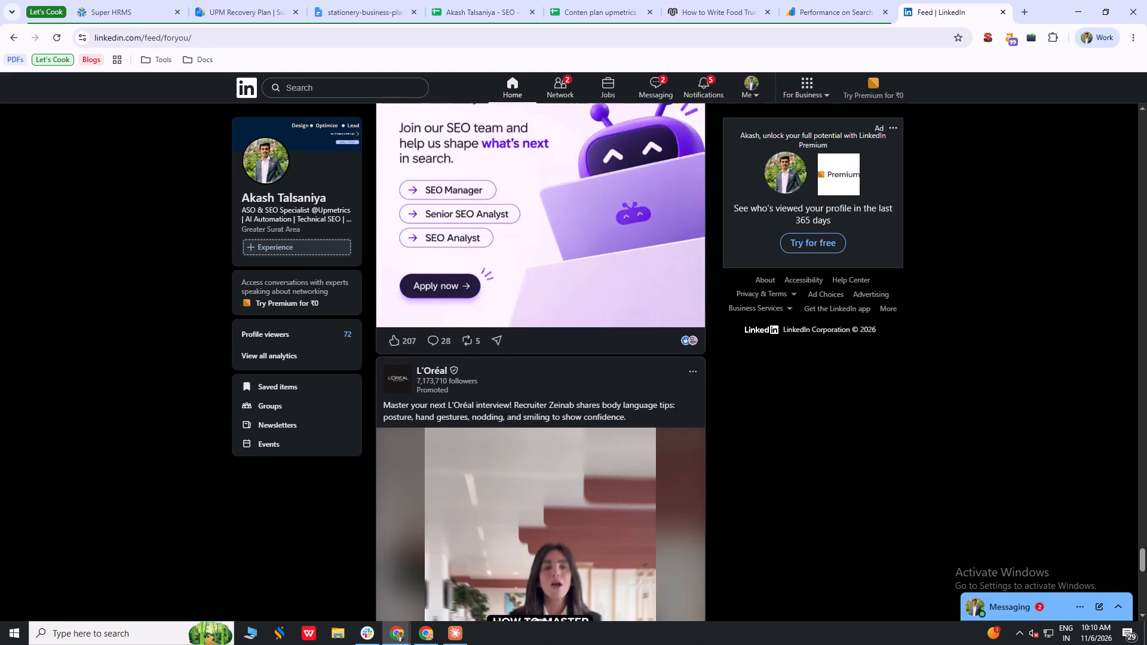
{"action": "scroll", "coordinate": [753, 442], "scroll_direction": "down", "scroll_amount": 7}
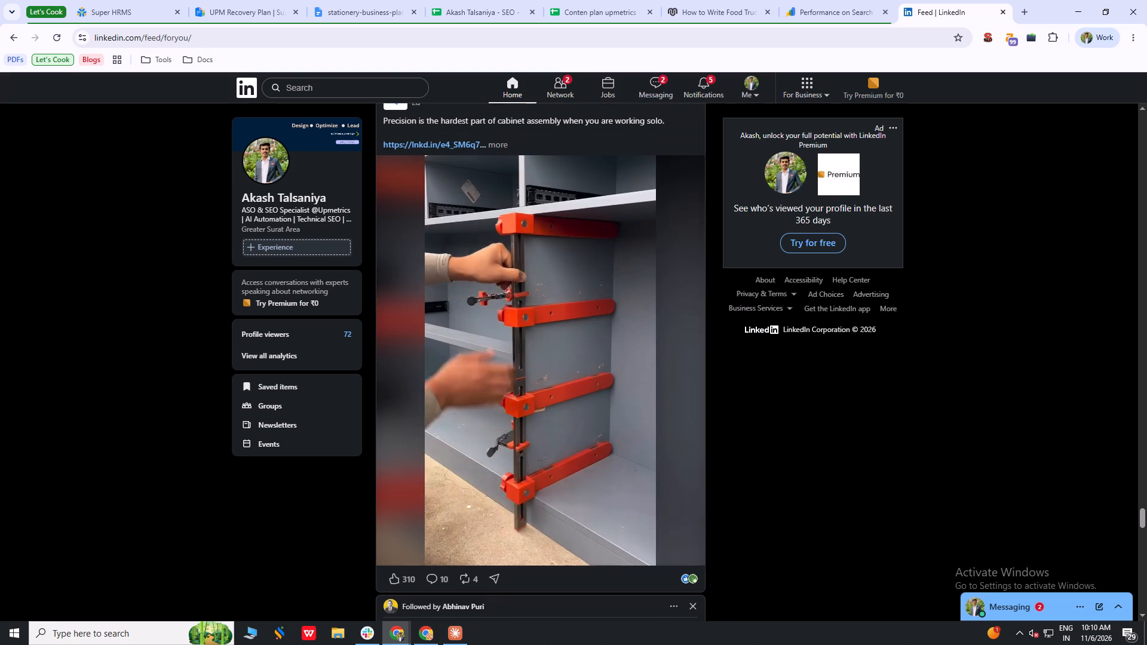
{"action": "scroll", "coordinate": [753, 442], "scroll_direction": "down", "scroll_amount": 10}
{"action": "scroll", "coordinate": [753, 442], "scroll_direction": "up", "scroll_amount": 3}
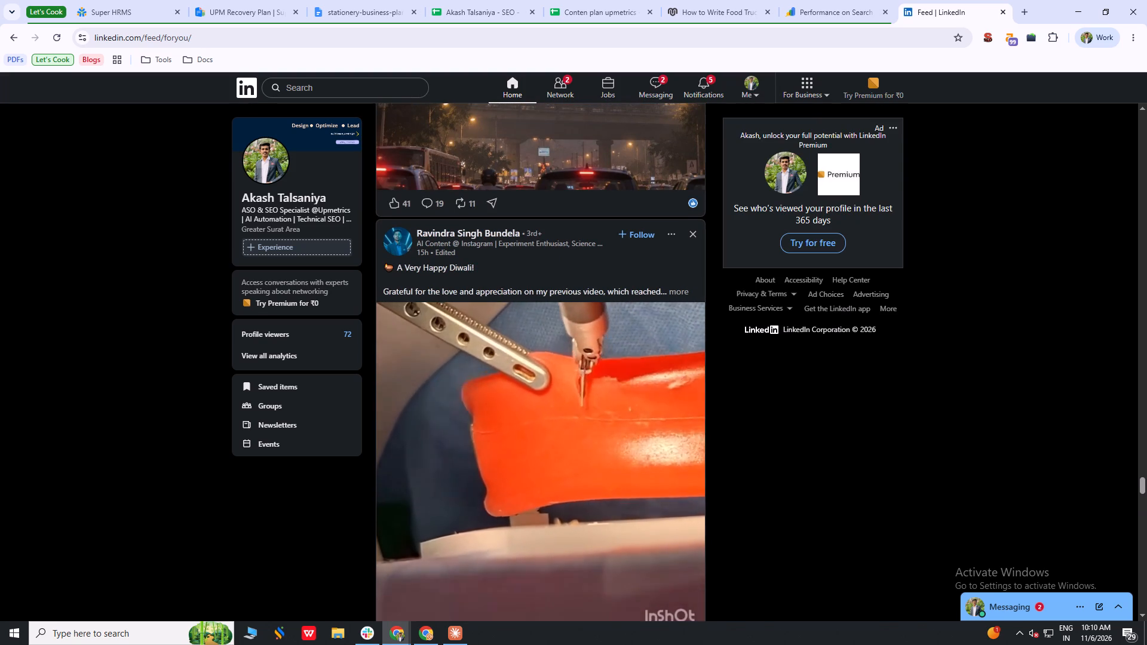
{"action": "scroll", "coordinate": [755, 446], "scroll_direction": "down", "scroll_amount": 5}
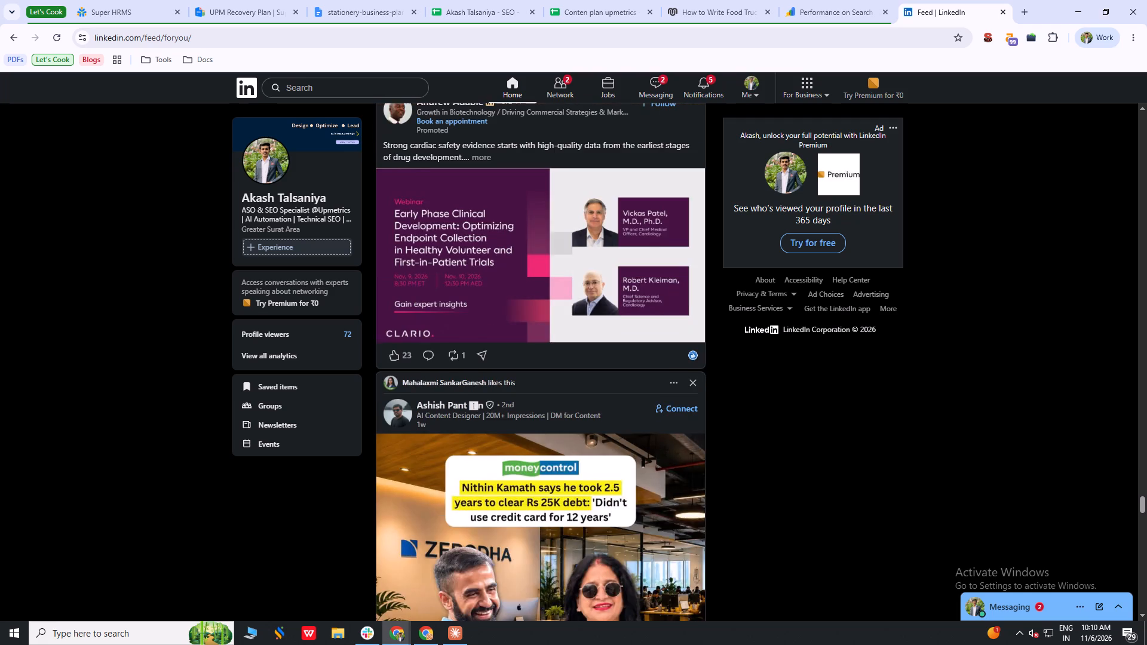
{"action": "scroll", "coordinate": [755, 446], "scroll_direction": "down", "scroll_amount": 13}
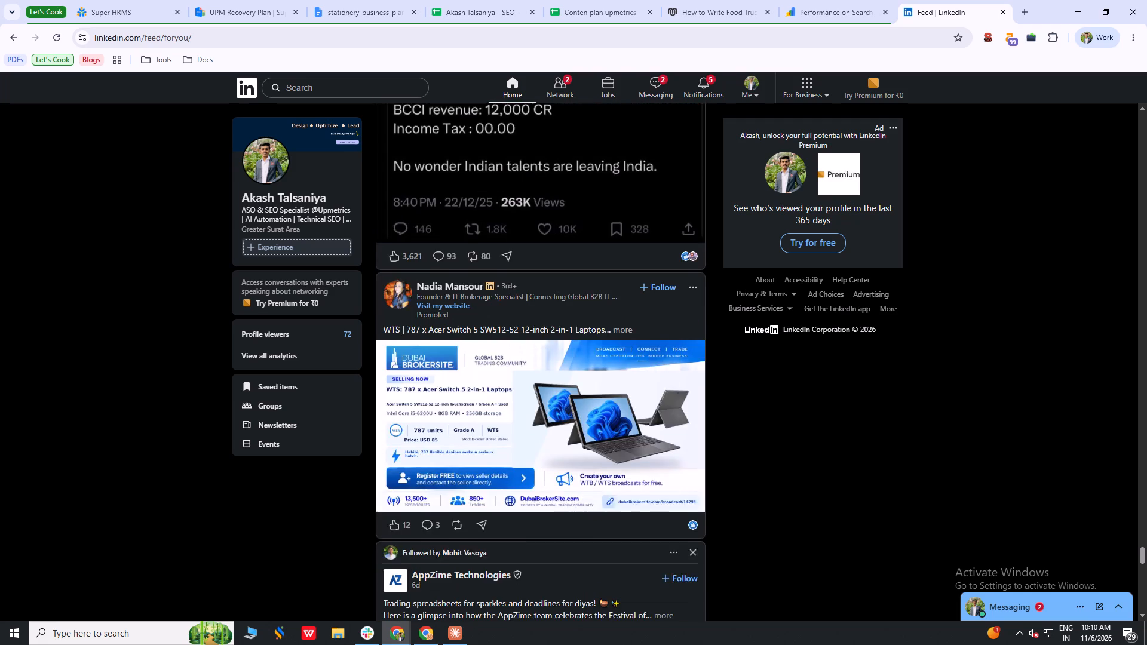
{"action": "scroll", "coordinate": [755, 447], "scroll_direction": "down", "scroll_amount": 8}
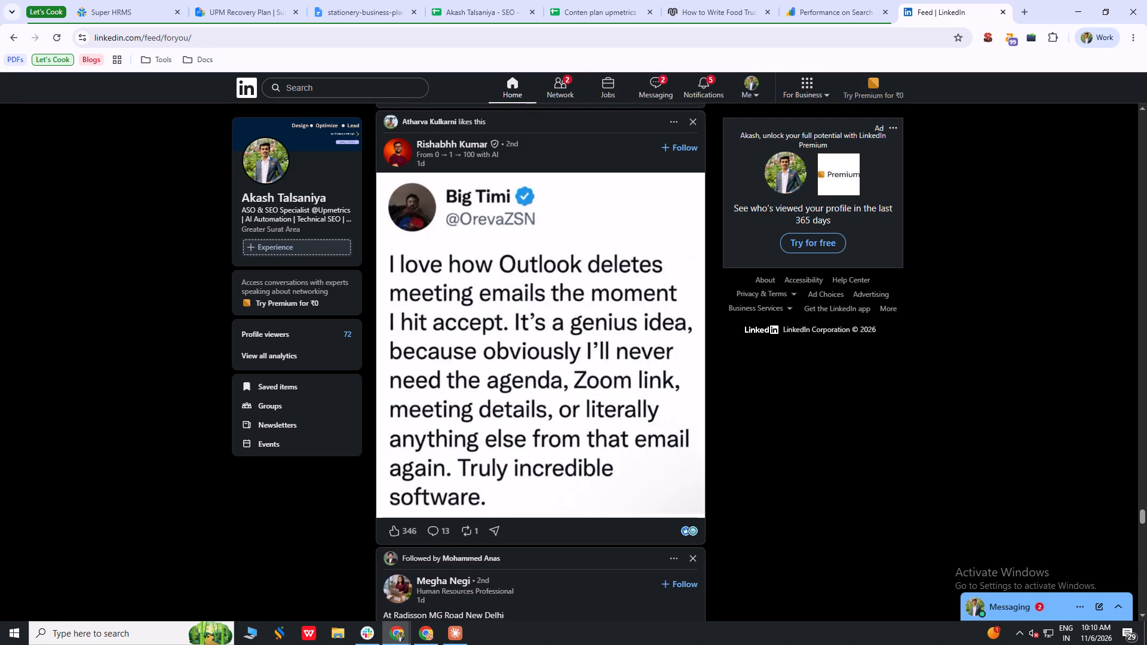
{"action": "scroll", "coordinate": [755, 447], "scroll_direction": "down", "scroll_amount": 4}
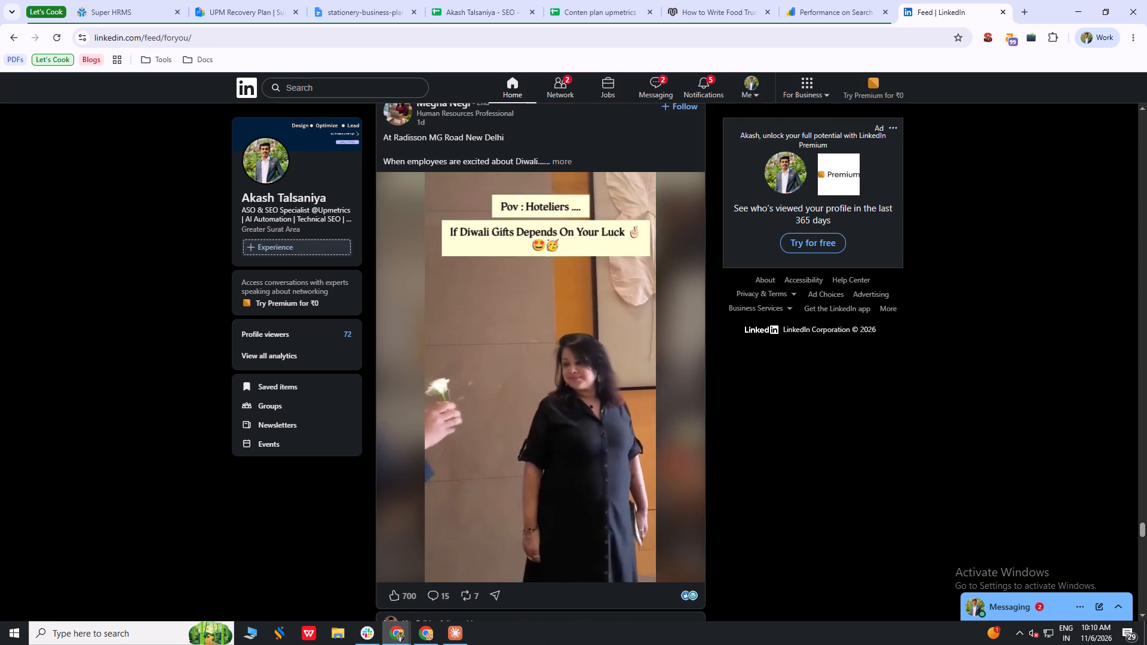
{"action": "middle_click", "coordinate": [955, 5]}
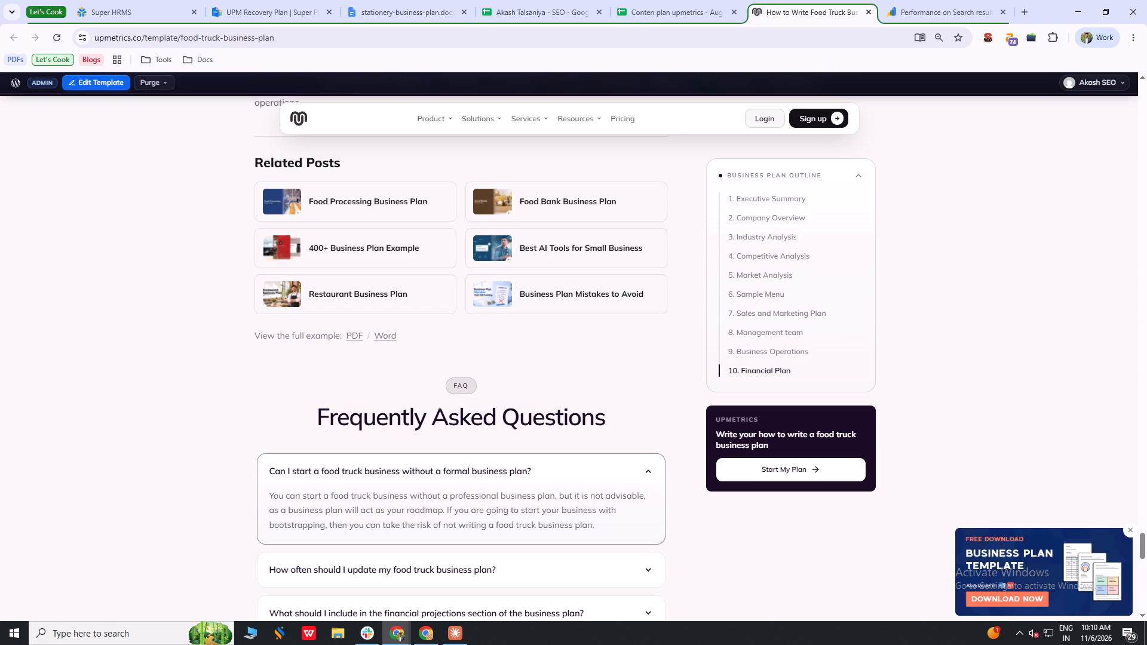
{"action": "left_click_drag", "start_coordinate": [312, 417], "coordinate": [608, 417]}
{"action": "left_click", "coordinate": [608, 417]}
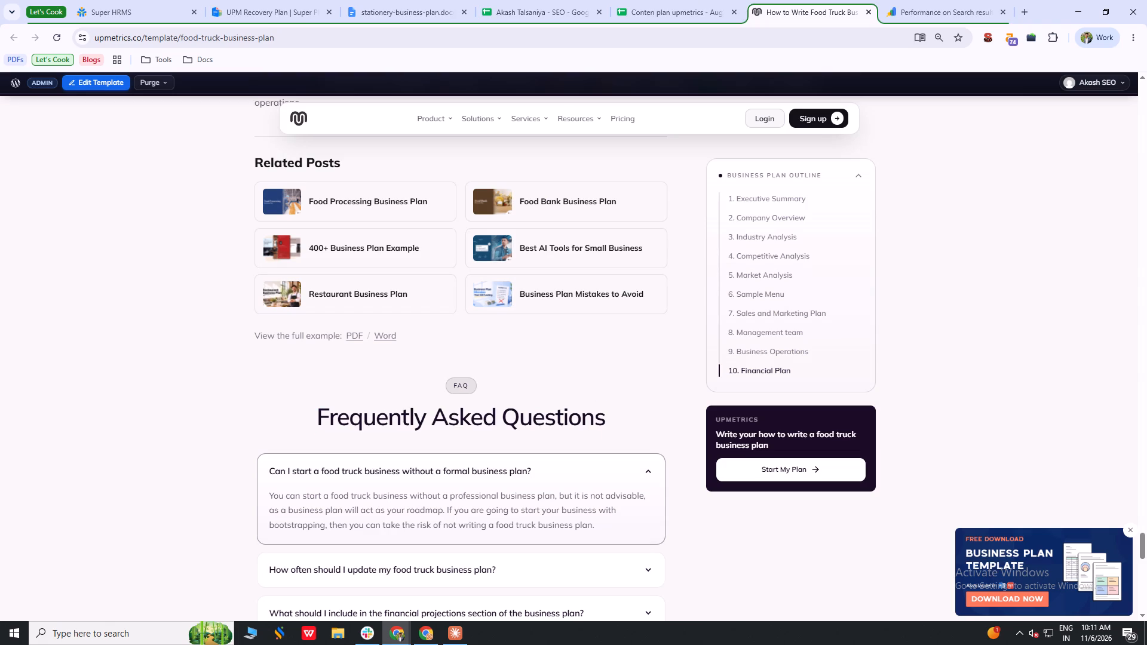
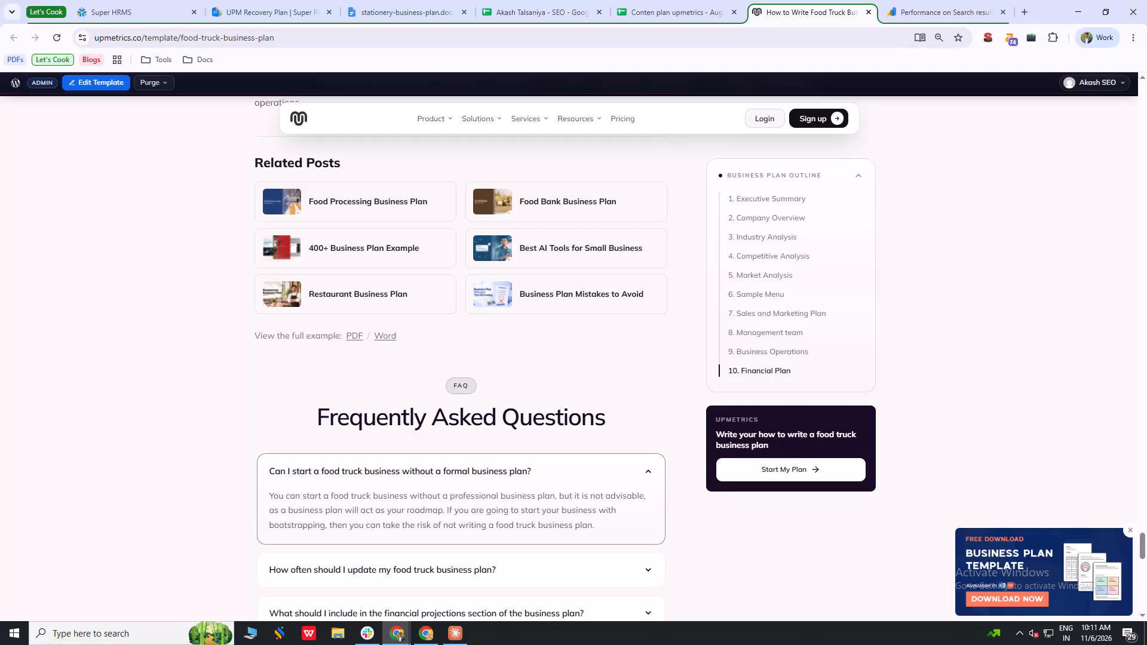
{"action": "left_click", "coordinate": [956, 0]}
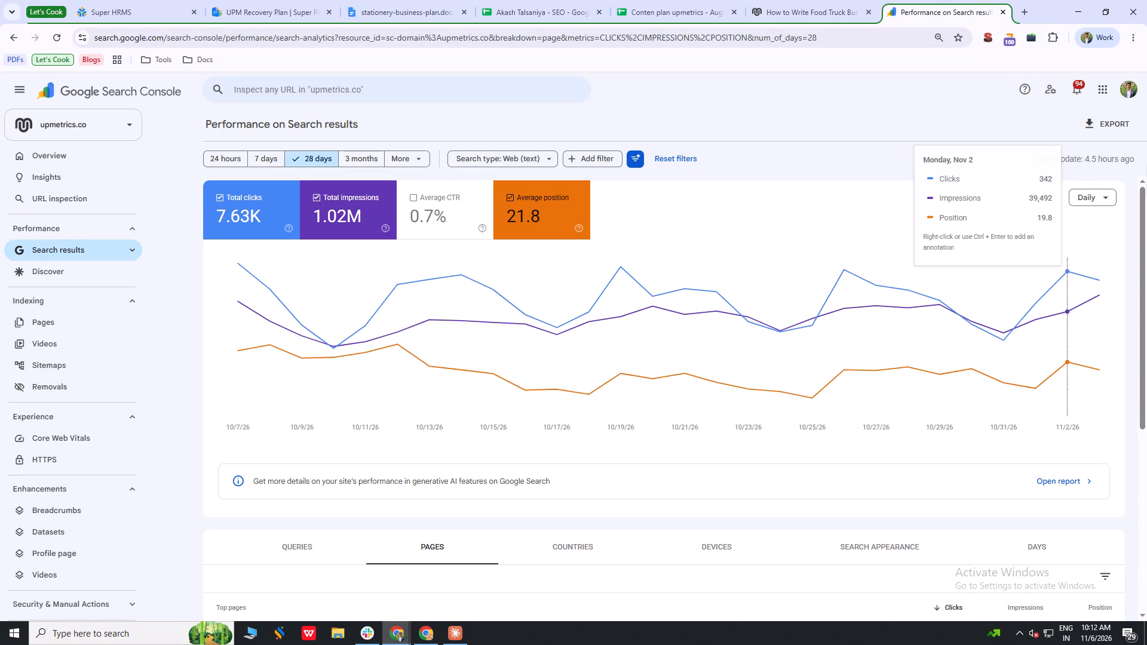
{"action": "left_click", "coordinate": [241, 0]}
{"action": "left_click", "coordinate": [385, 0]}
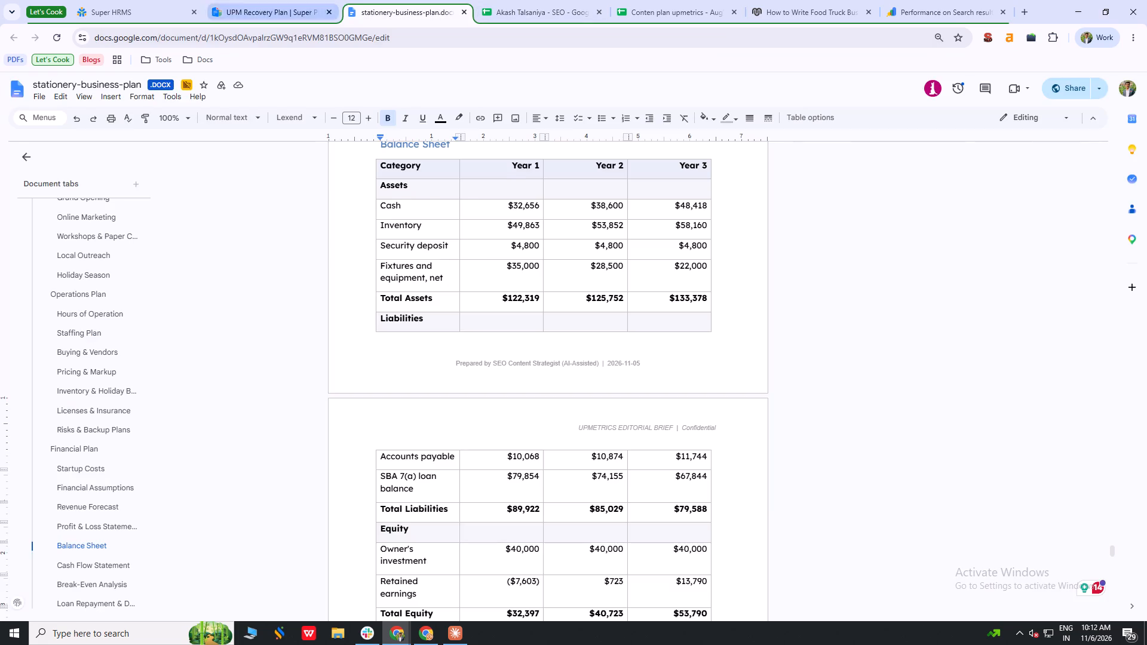
Open the UPM Recovery Plan activity log and examine its recent task entries, glancing at the Super HRMS dashboard in between.
{"action": "left_click", "coordinate": [302, 0]}
{"action": "left_click", "coordinate": [401, 119]}
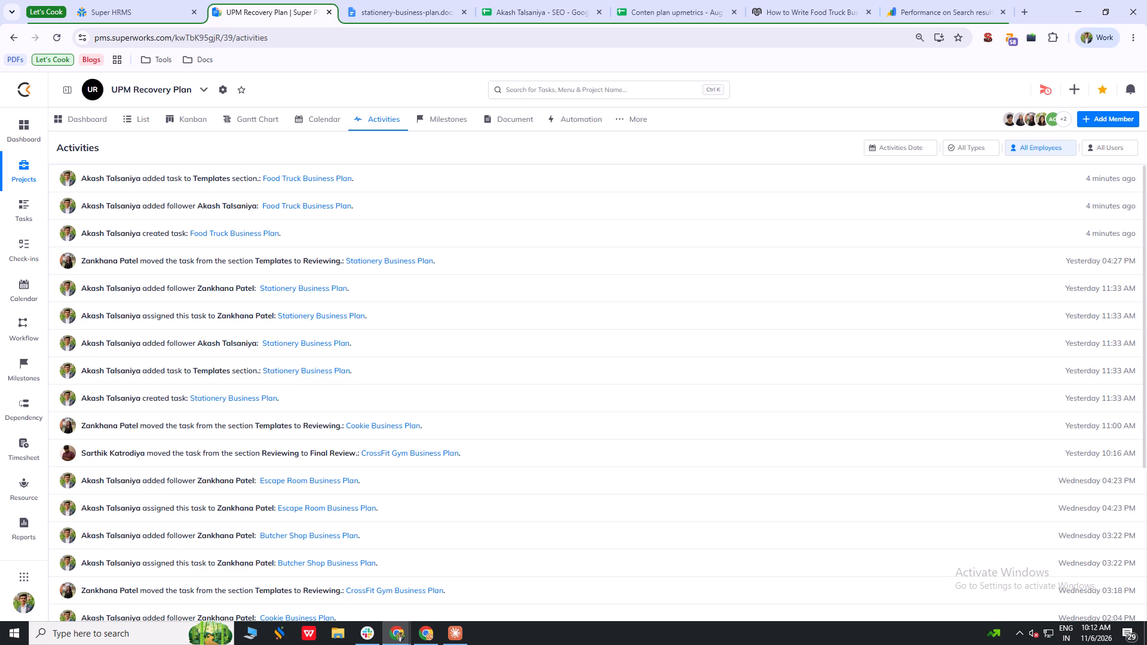
{"action": "left_click", "coordinate": [410, 0]}
{"action": "left_click", "coordinate": [182, 0]}
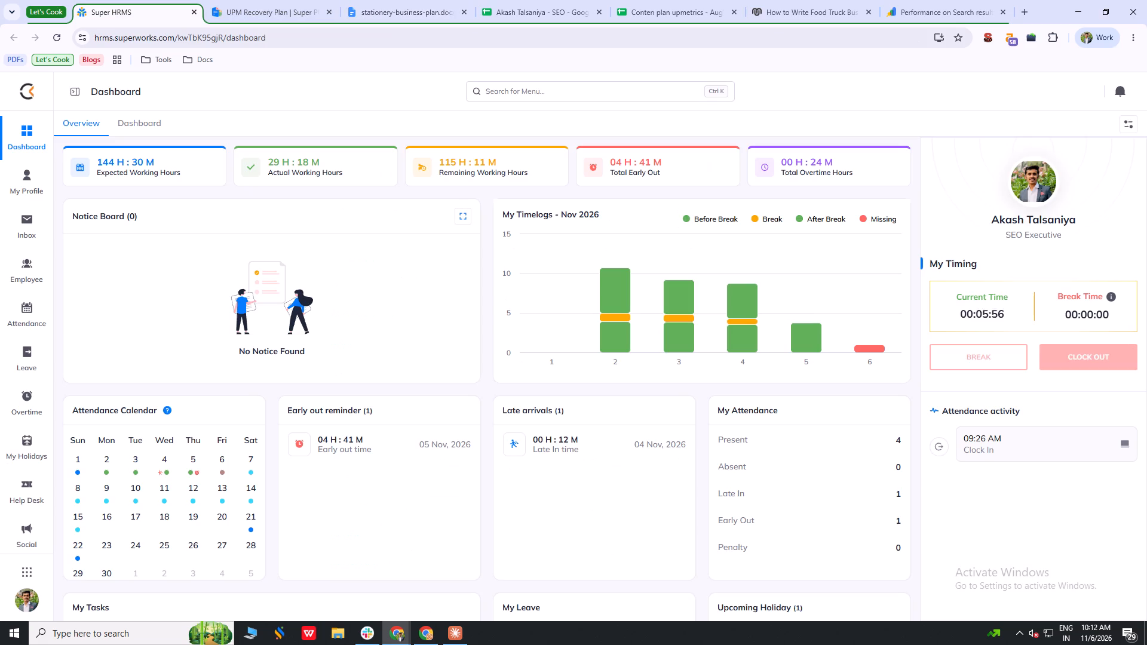
{"action": "left_click", "coordinate": [266, 0]}
{"action": "scroll", "coordinate": [315, 269], "scroll_direction": "down", "scroll_amount": 1}
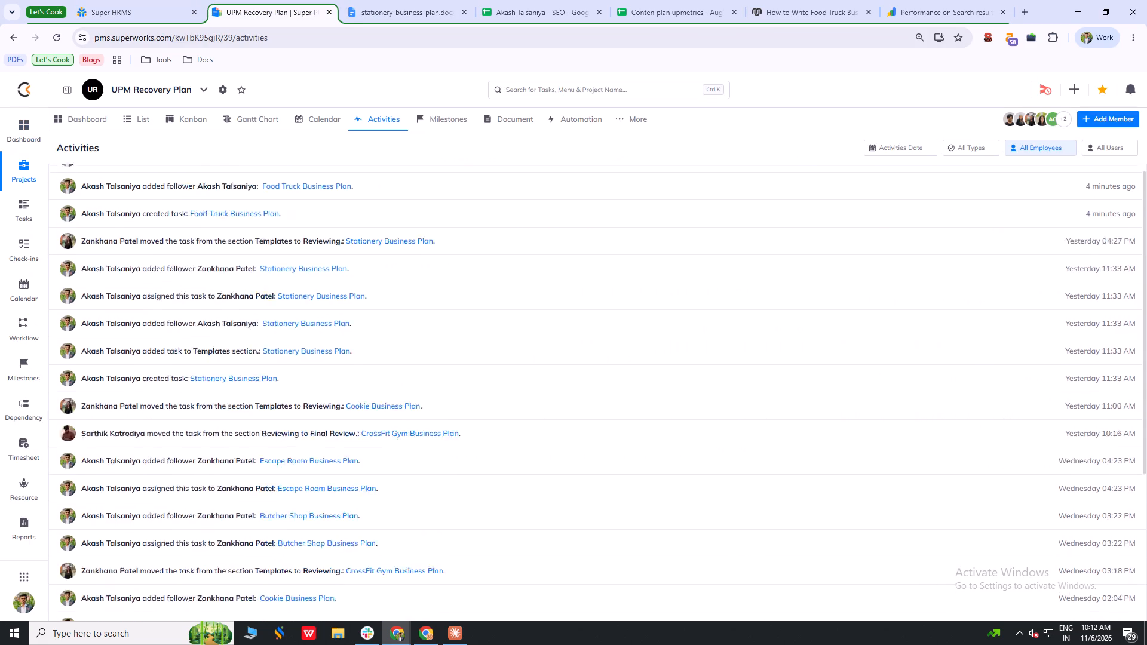
{"action": "scroll", "coordinate": [338, 266], "scroll_direction": "down", "scroll_amount": 1}
{"action": "scroll", "coordinate": [306, 220], "scroll_direction": "up", "scroll_amount": 5}
Open the UPM Recovery Plan task list and examine the tasks in its Templates, Reviewing, Editing and Final Review sections.
{"action": "left_click", "coordinate": [146, 118]}
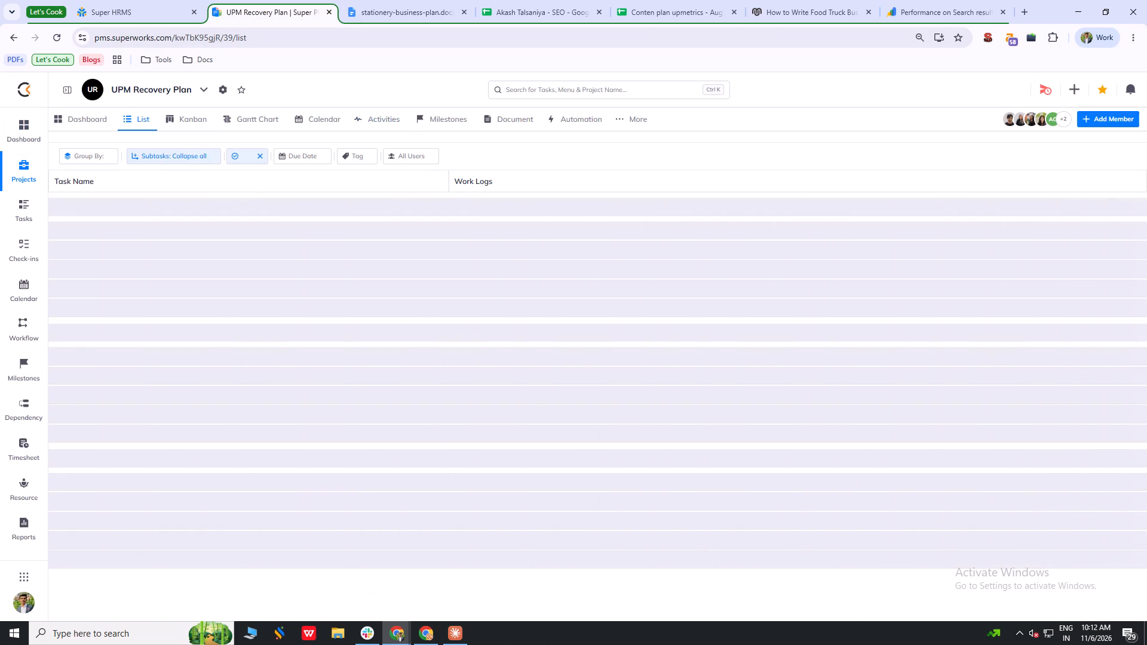
{"action": "scroll", "coordinate": [364, 363], "scroll_direction": "down", "scroll_amount": 3}
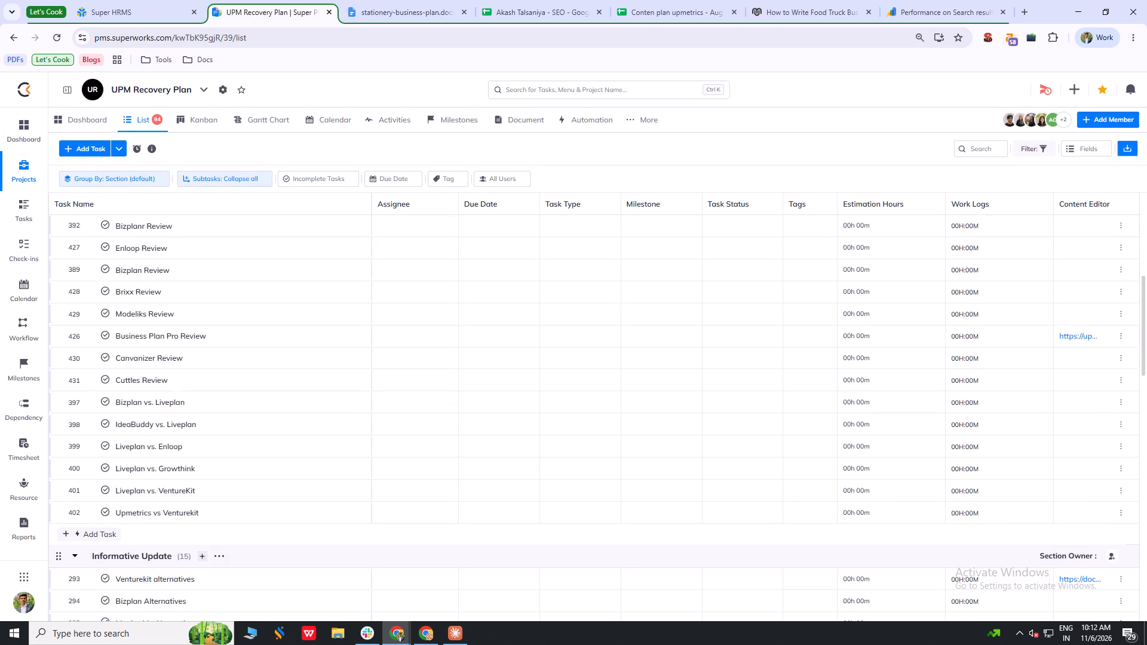
{"action": "scroll", "coordinate": [364, 363], "scroll_direction": "down", "scroll_amount": 6}
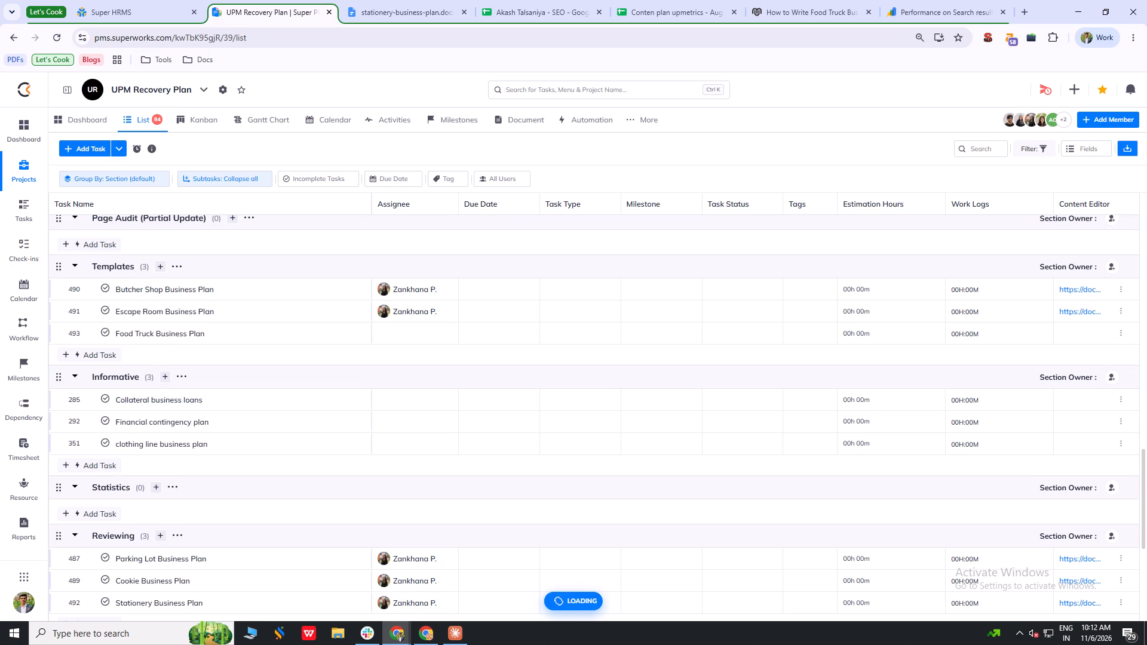
{"action": "scroll", "coordinate": [272, 370], "scroll_direction": "down", "scroll_amount": 1}
{"action": "scroll", "coordinate": [351, 457], "scroll_direction": "down", "scroll_amount": 1}
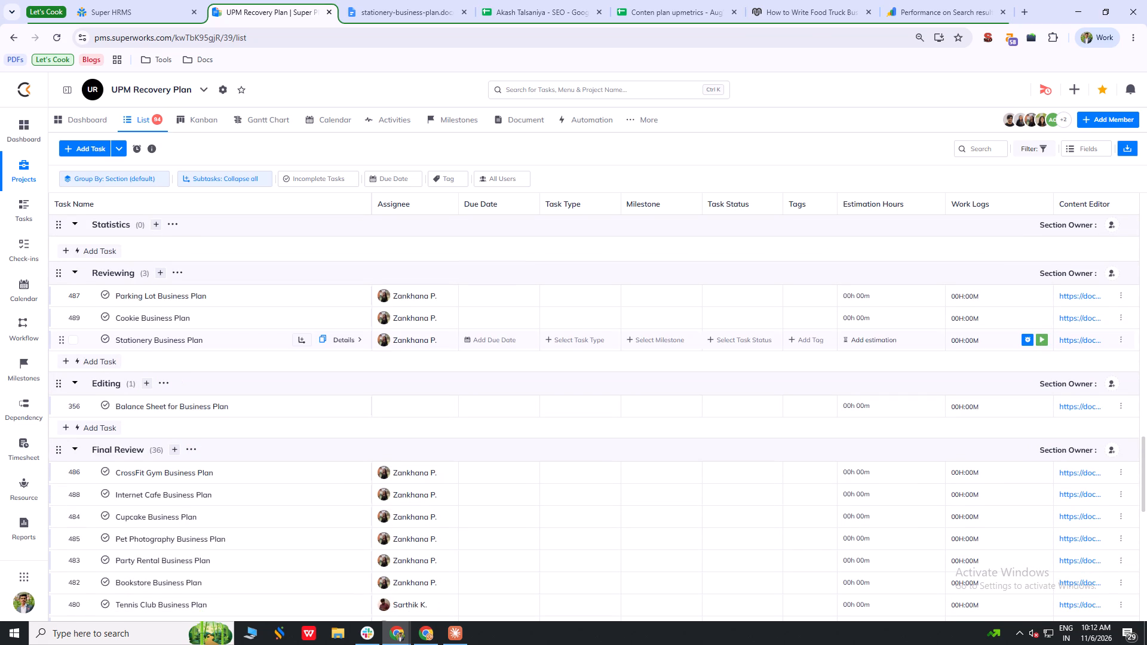
Switch to the Claude app.
{"action": "key", "text": "alt+Tab"}
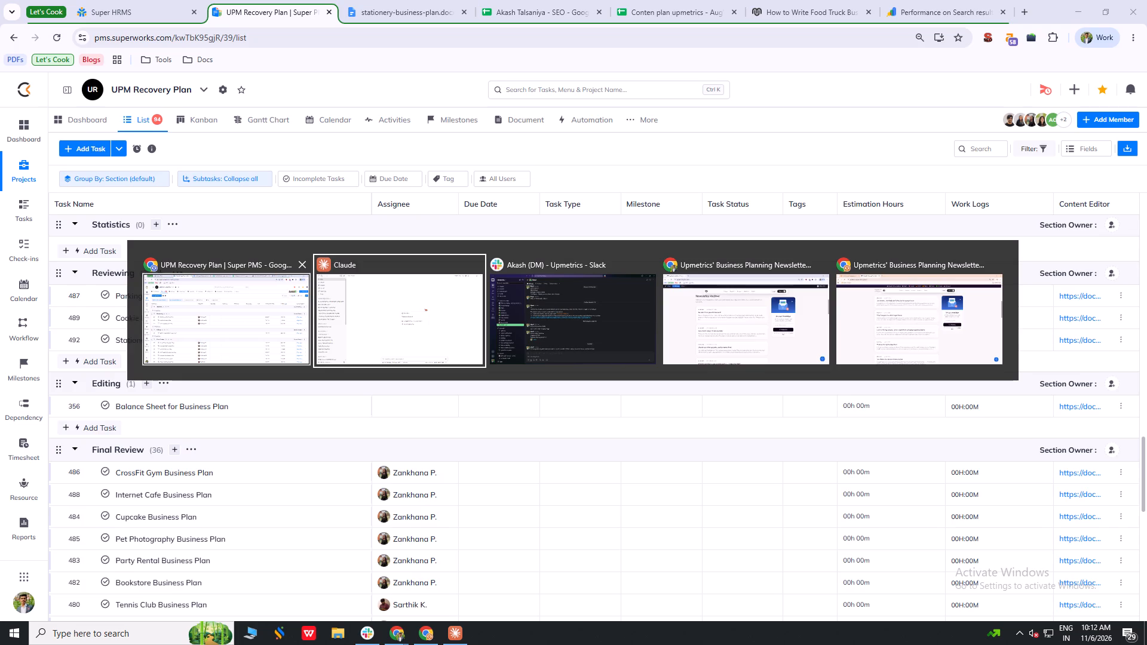
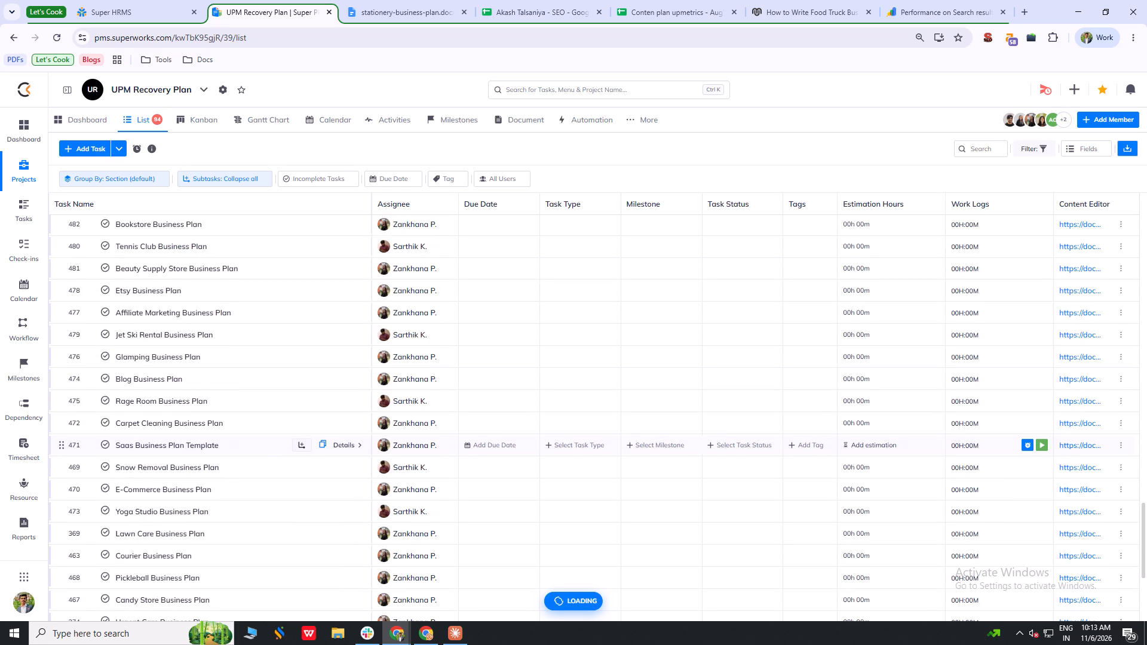
Examine the UPM Recovery Plan task list across its sections, from Final Review back to New Blogs and down again to Templates.
{"action": "scroll", "coordinate": [442, 444], "scroll_direction": "up", "scroll_amount": 4}
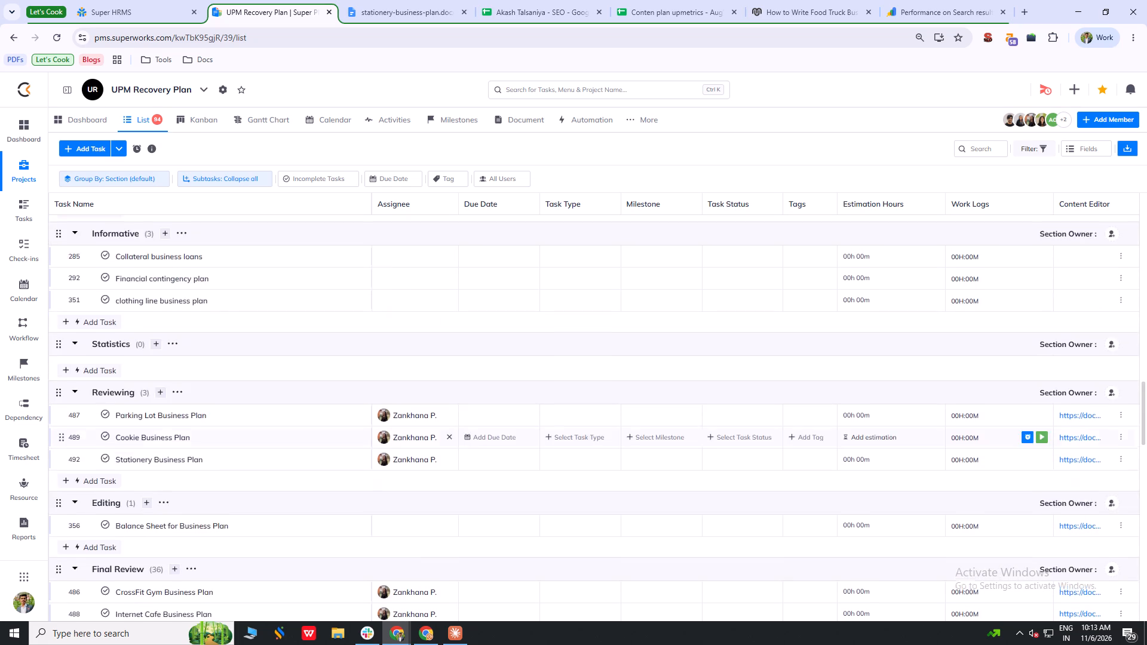
{"action": "scroll", "coordinate": [422, 442], "scroll_direction": "up", "scroll_amount": 18}
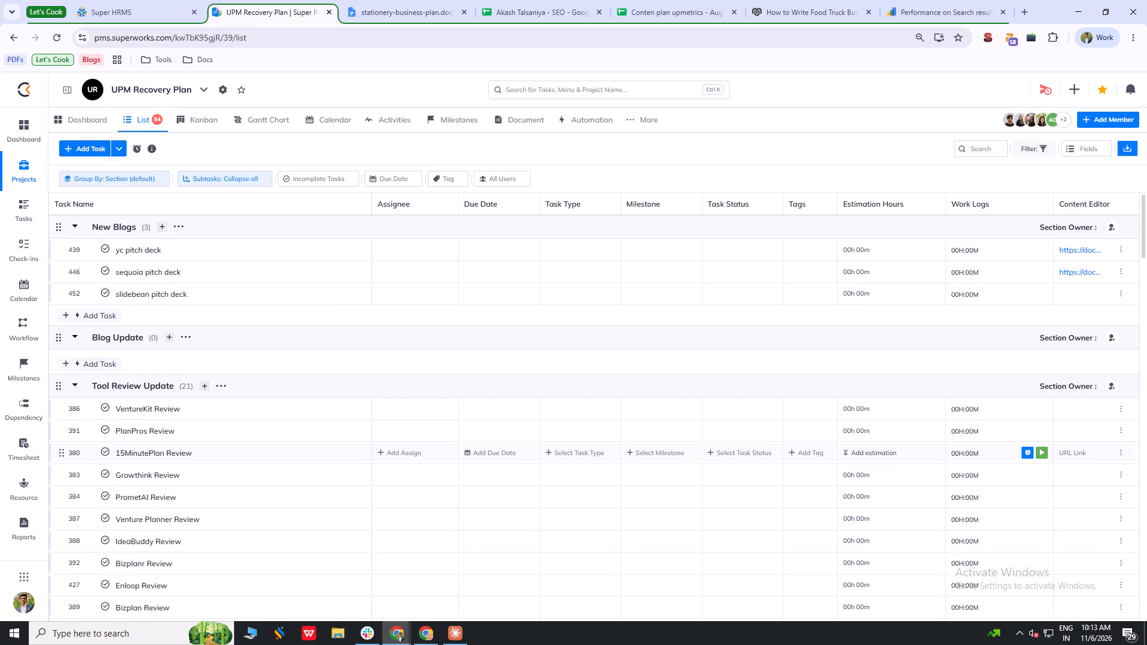
{"action": "scroll", "coordinate": [422, 442], "scroll_direction": "up", "scroll_amount": 3}
{"action": "scroll", "coordinate": [504, 321], "scroll_direction": "down", "scroll_amount": 7}
{"action": "scroll", "coordinate": [416, 336], "scroll_direction": "down", "scroll_amount": 2}
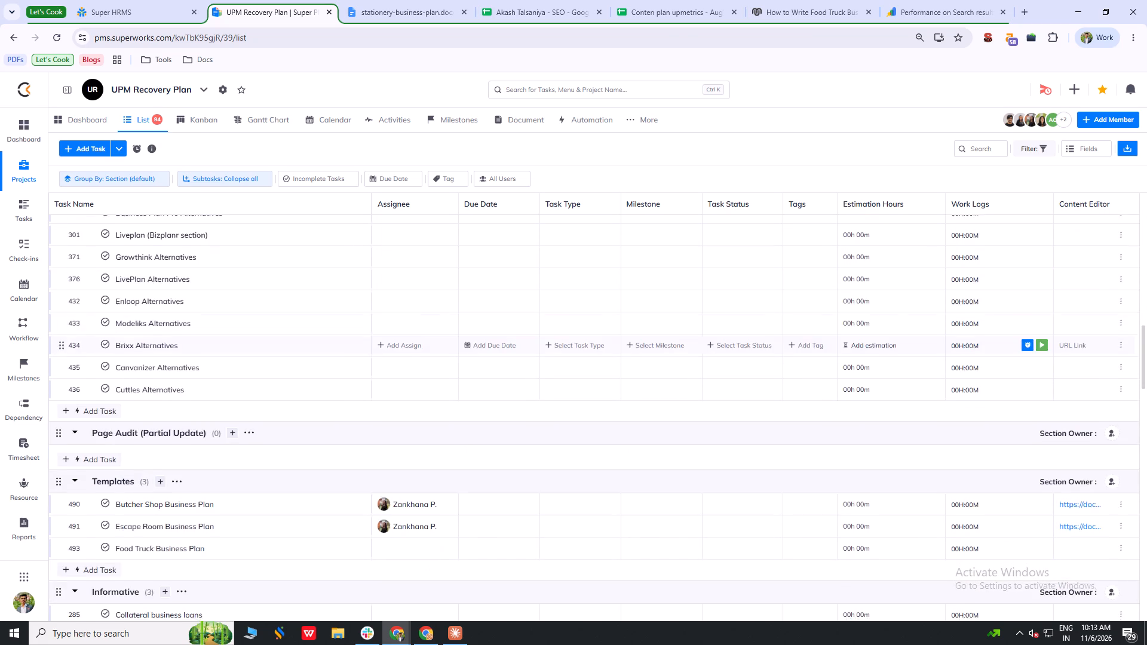
{"action": "scroll", "coordinate": [409, 341], "scroll_direction": "down", "scroll_amount": 2}
Return to the Search Console performance report on search results for upmetrics.co.
{"action": "left_click", "coordinate": [931, 0]}
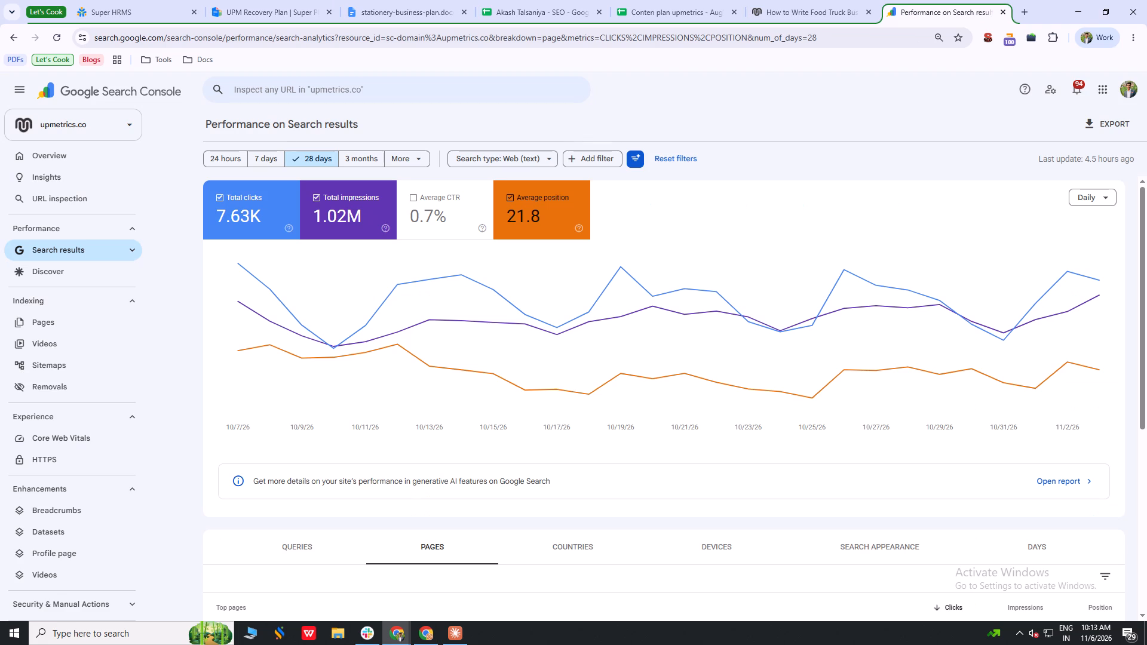
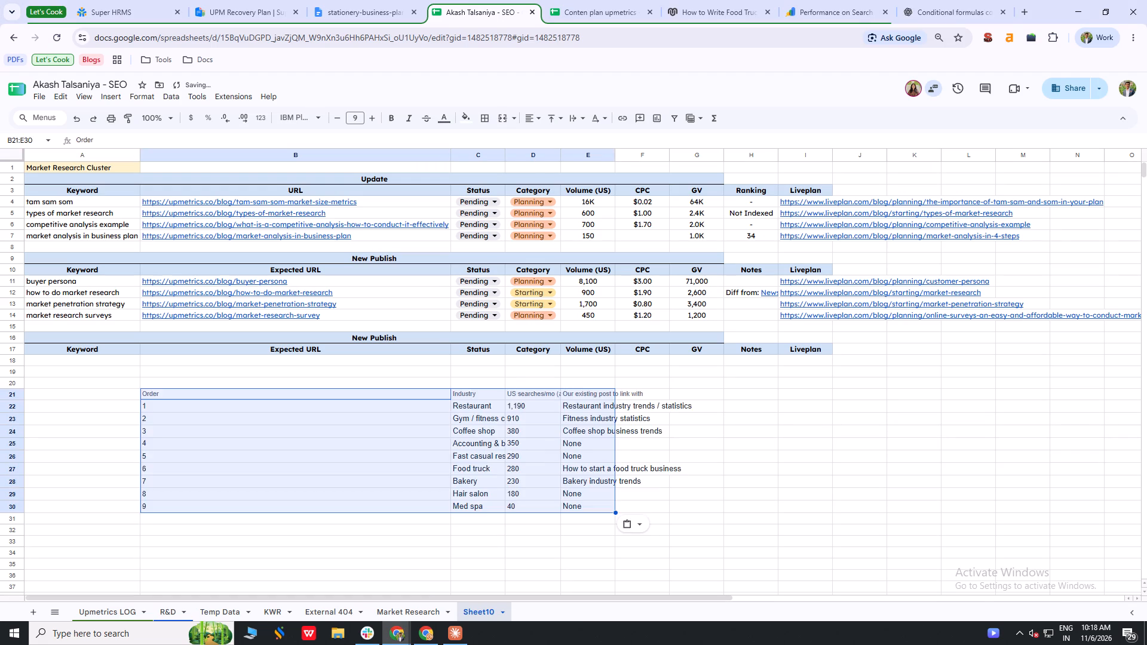
Move the nine industry names, Restaurant to Med spa, from the pasted table into the lower New Publish table's Keyword column, starting at A18.
{"action": "left_click", "coordinate": [553, 536]}
{"action": "left_click_drag", "start_coordinate": [477, 407], "coordinate": [473, 468]}
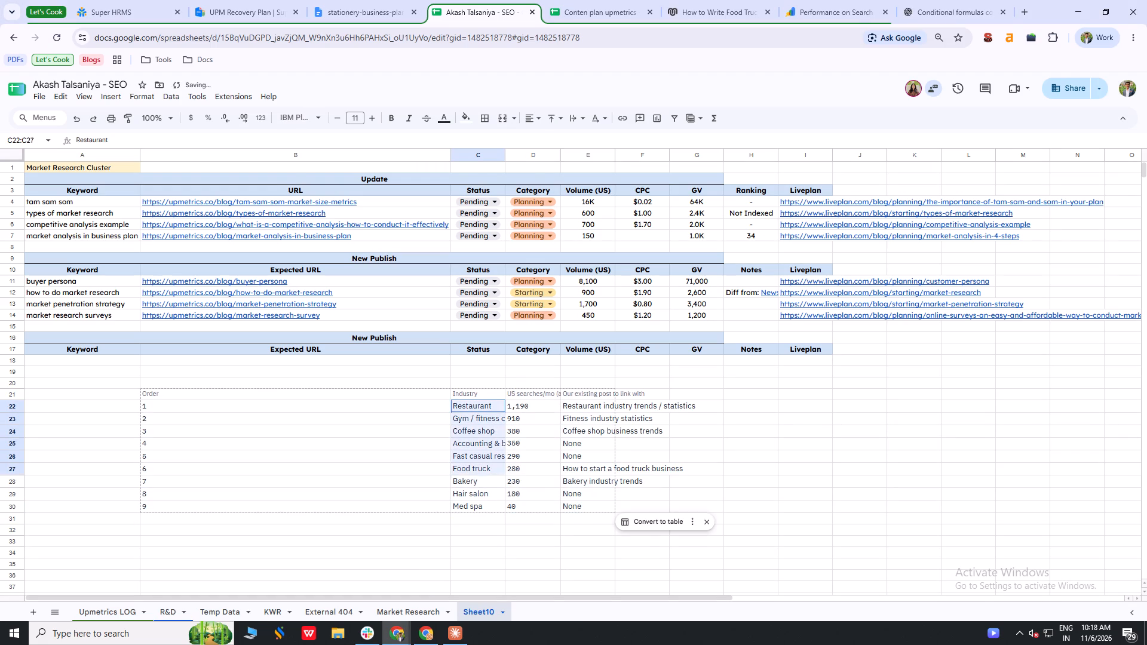
{"action": "left_click_drag", "start_coordinate": [473, 468], "coordinate": [464, 507]}
{"action": "key", "text": "ctrl+x"}
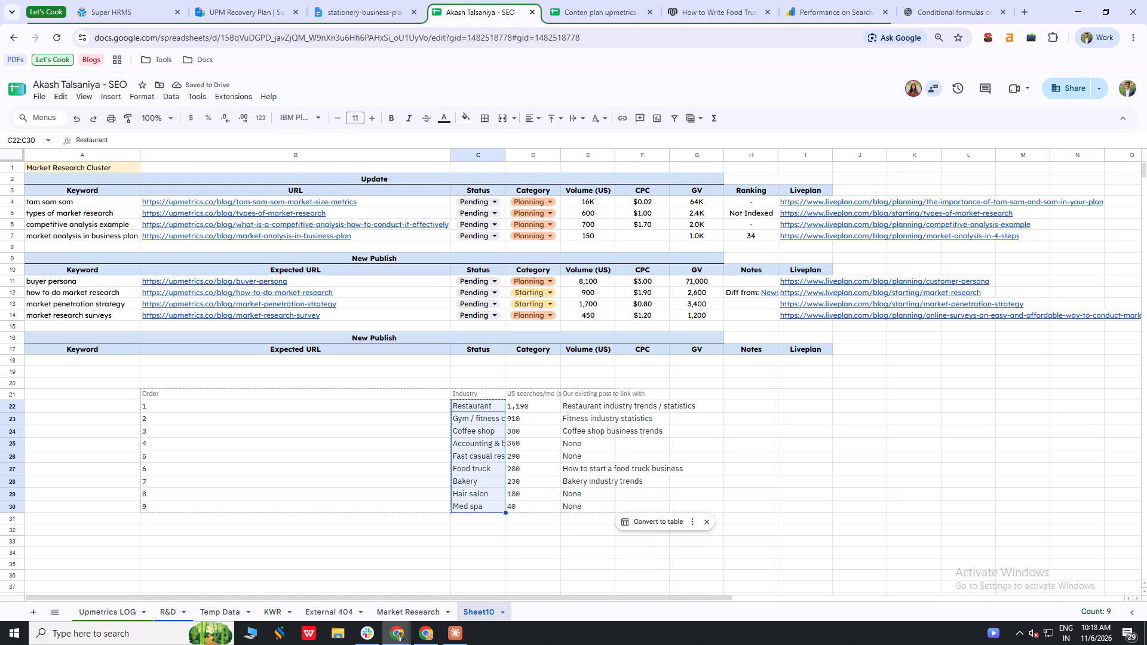
{"action": "left_click", "coordinate": [96, 358]}
{"action": "key", "text": "ctrl+v"}
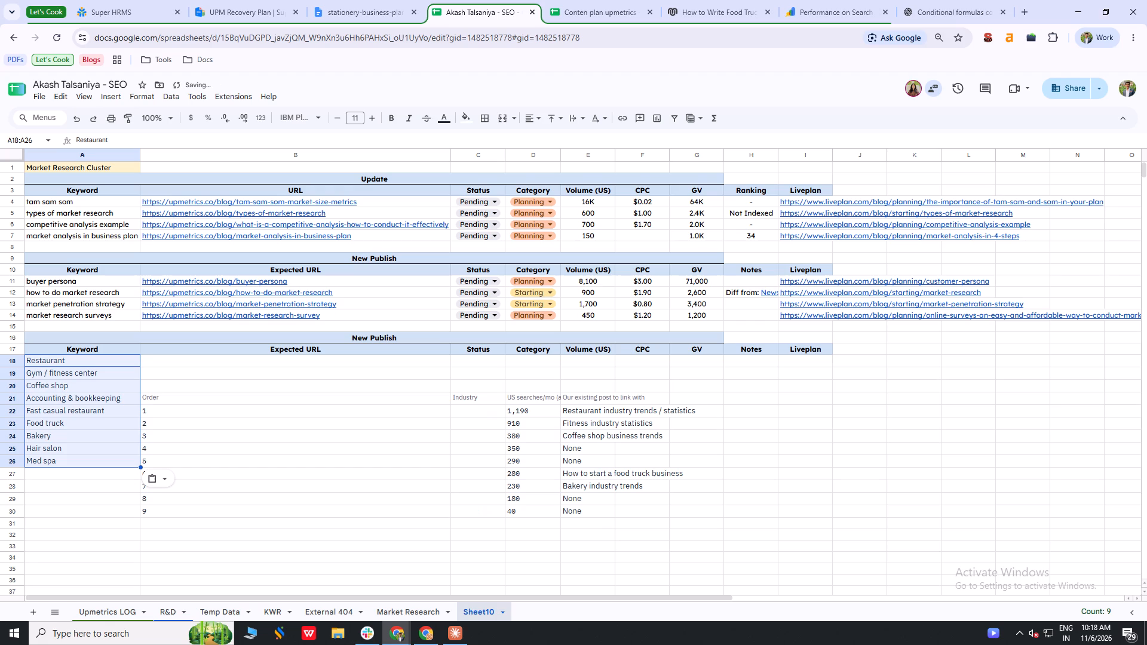
Move the pasted US search figures, 1,190 to 40, into the lower New Publish table's Volume (US) column, starting at E18.
{"action": "left_click_drag", "start_coordinate": [536, 411], "coordinate": [528, 448]}
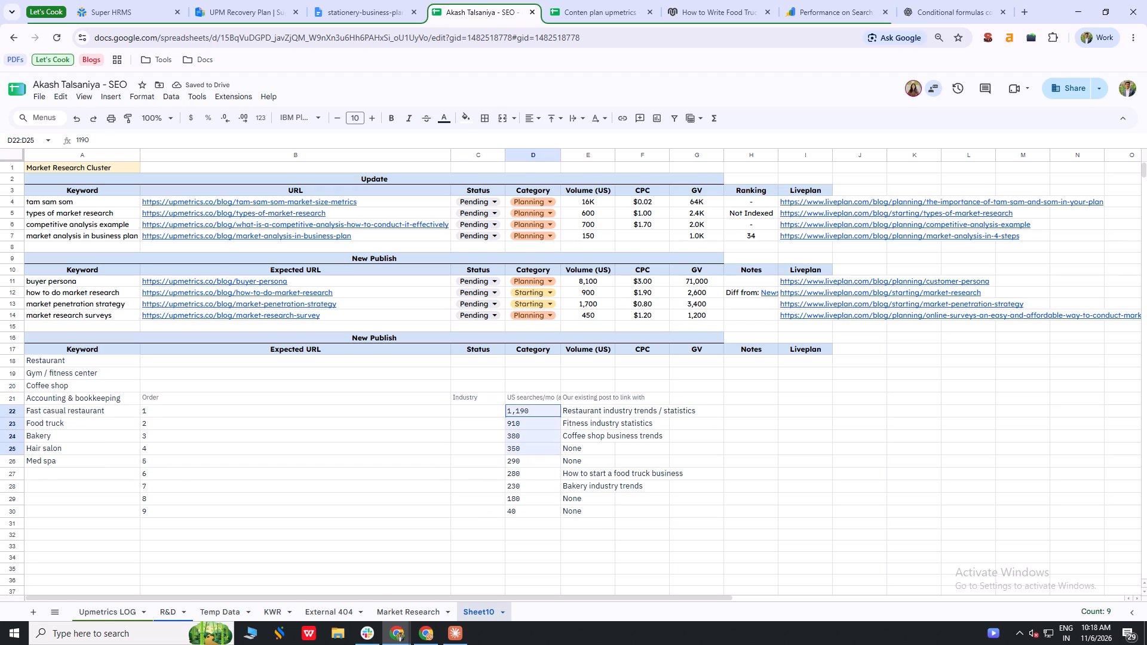
{"action": "left_click_drag", "start_coordinate": [528, 448], "coordinate": [522, 512]}
{"action": "key", "text": "ctrl+x"}
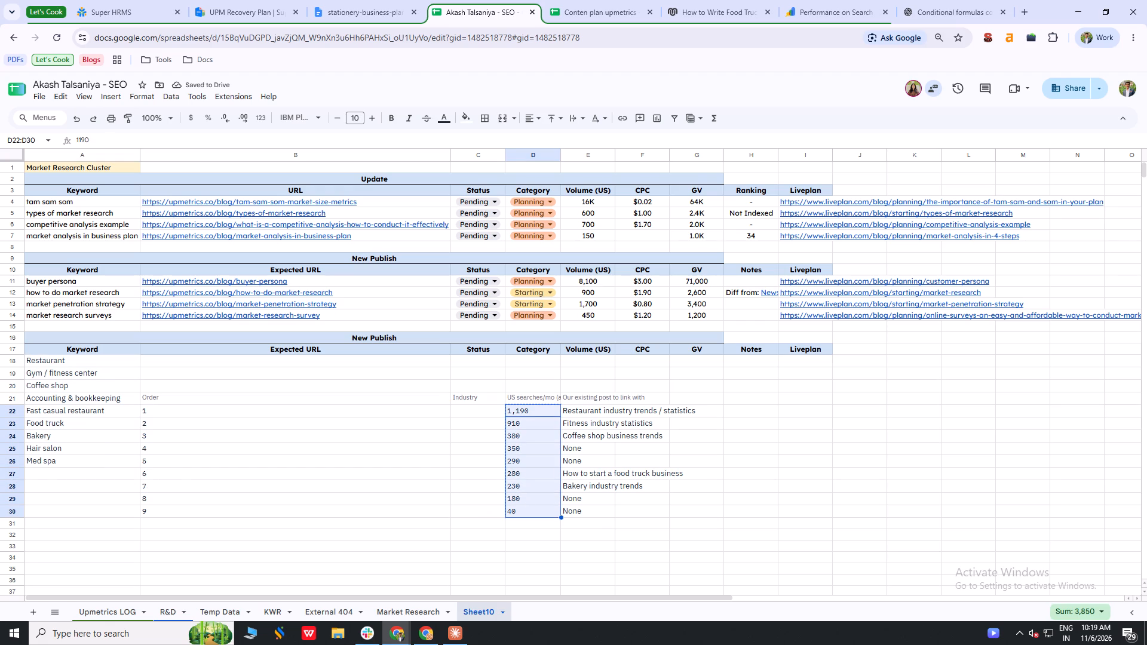
{"action": "left_click", "coordinate": [586, 360]}
{"action": "key", "text": "ctrl+v"}
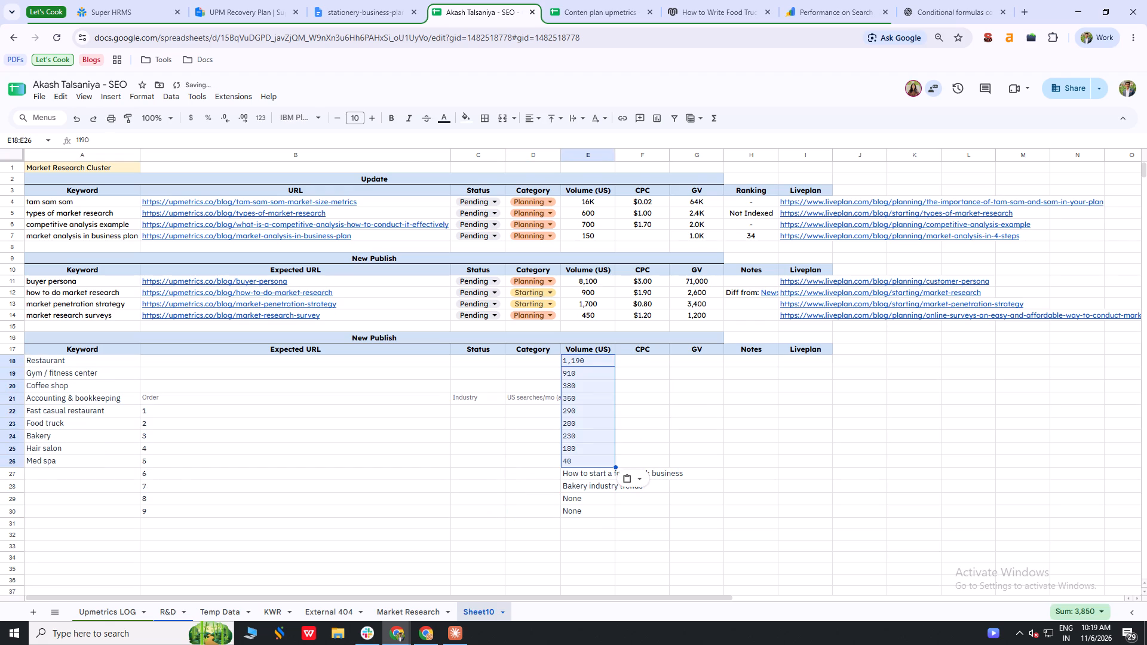
Clear the leftover pasted headings, order numbers and linked-post entries around the new industry keyword rows.
{"action": "left_click", "coordinate": [556, 539]}
{"action": "left_click_drag", "start_coordinate": [168, 400], "coordinate": [519, 542]}
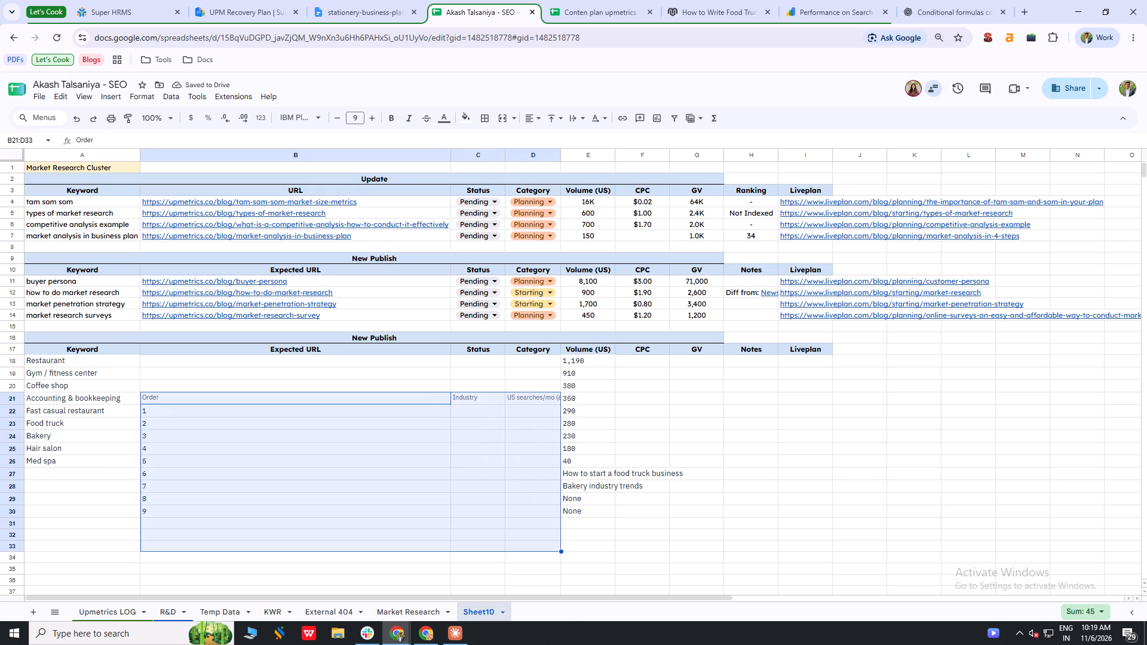
{"action": "key", "text": "BackSpace"}
{"action": "left_click_drag", "start_coordinate": [594, 475], "coordinate": [596, 514]}
{"action": "key", "text": "BackSpace"}
{"action": "left_click", "coordinate": [762, 519]}
{"action": "left_click", "coordinate": [169, 471]}
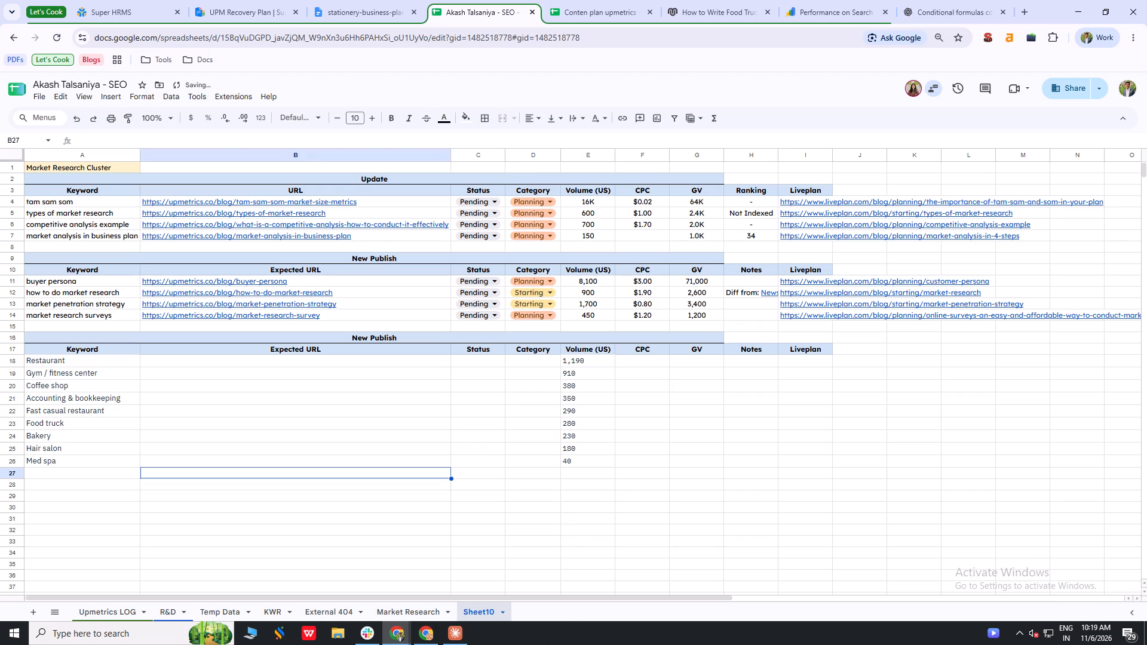
Copy the Restaurant keyword from A18.
{"action": "left_click", "coordinate": [77, 361]}
{"action": "left_click", "coordinate": [94, 401]}
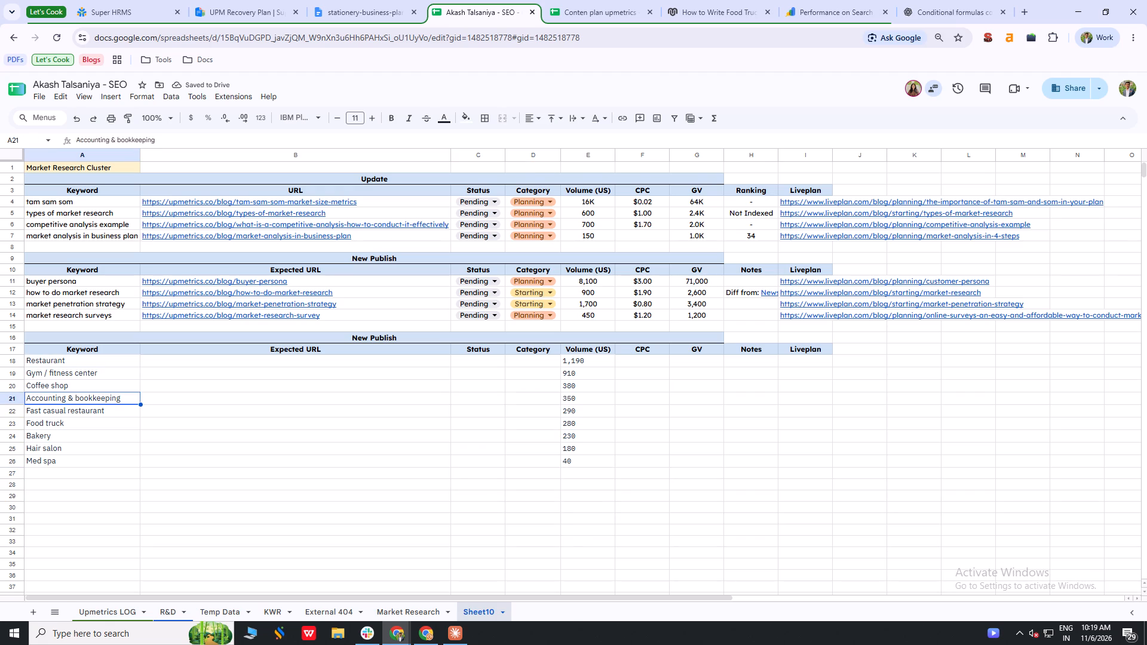
{"action": "left_click", "coordinate": [90, 363]}
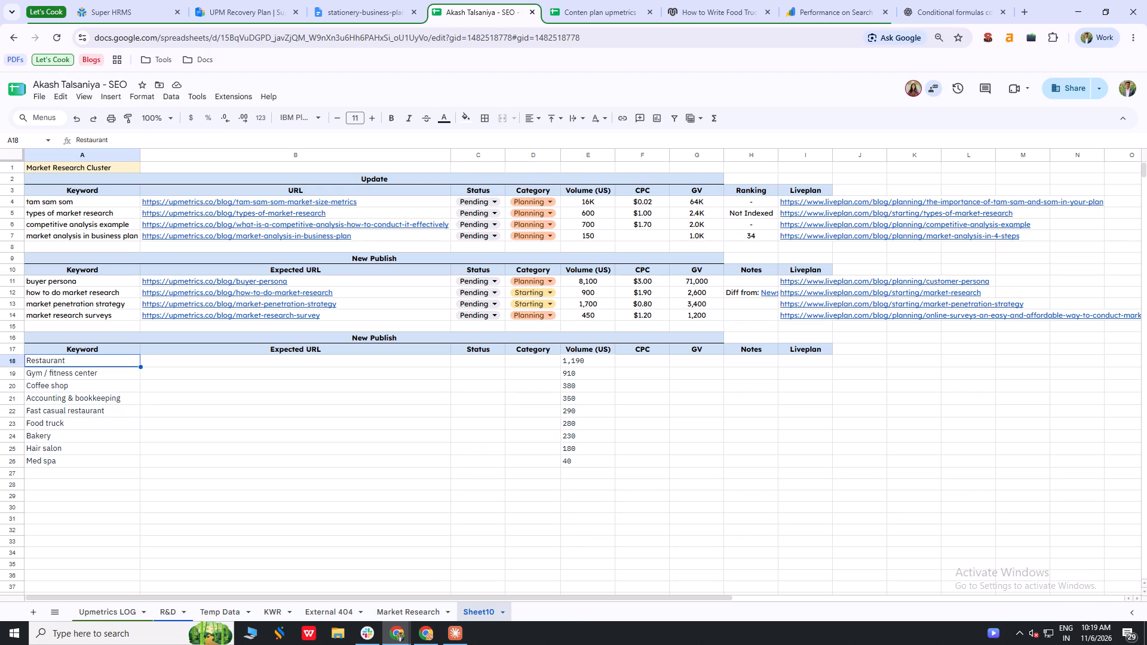
{"action": "key", "text": "ctrl+c"}
Close the two Upmetrics newsletter archive pages left open in the other browser windows.
{"action": "key", "text": "alt+Tab"}
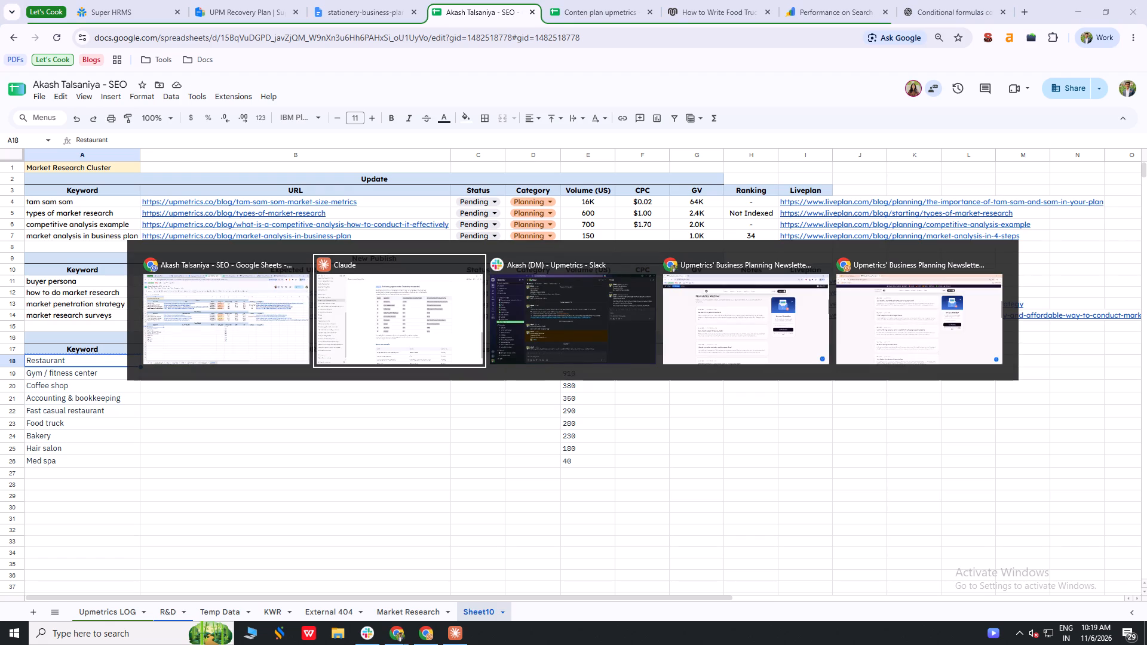
{"action": "left_click", "coordinate": [906, 313], "text": "alt"}
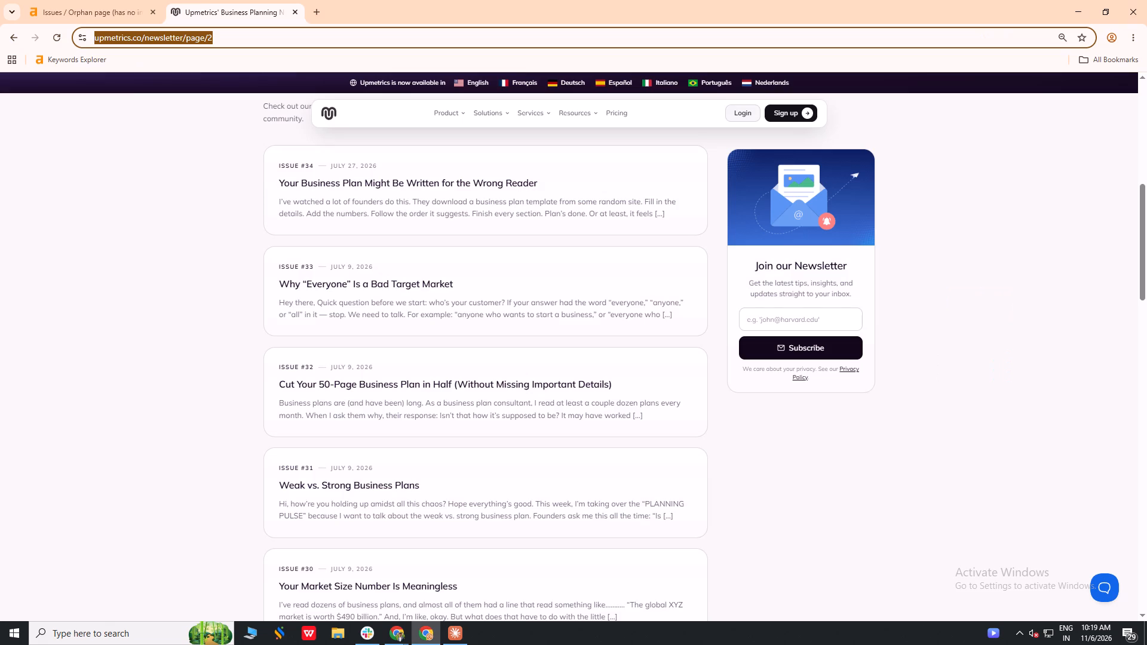
{"action": "key", "text": "alt+Tab"}
{"action": "left_click", "coordinate": [917, 319], "text": "alt"}
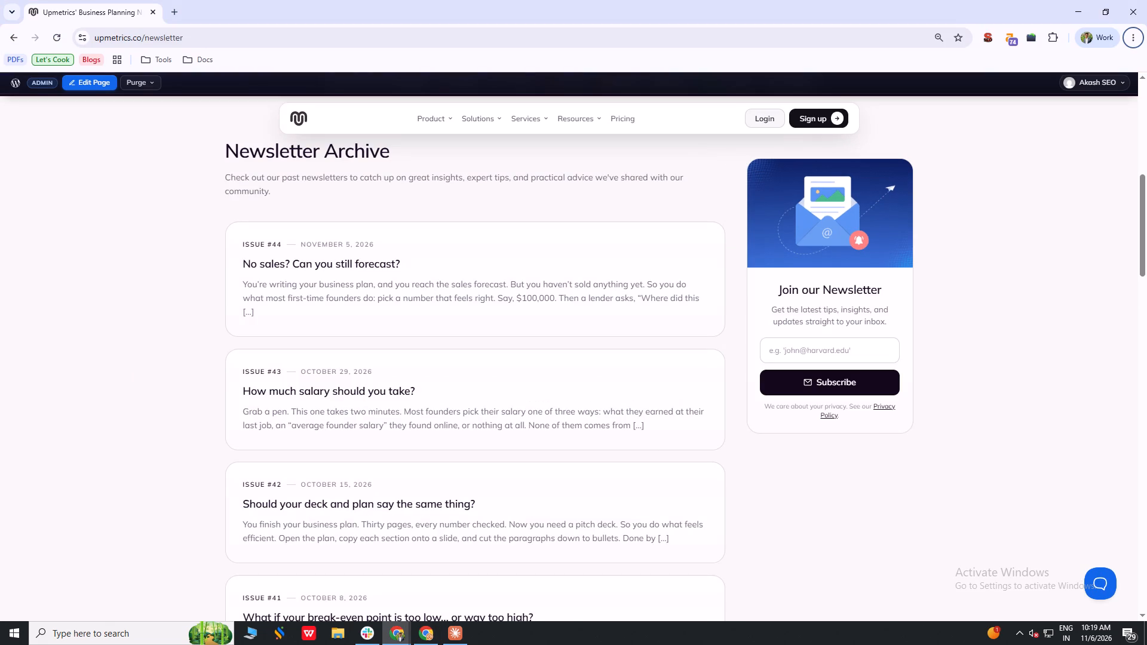
{"action": "middle_click", "coordinate": [89, 0]}
{"action": "key", "text": "alt+Tab"}
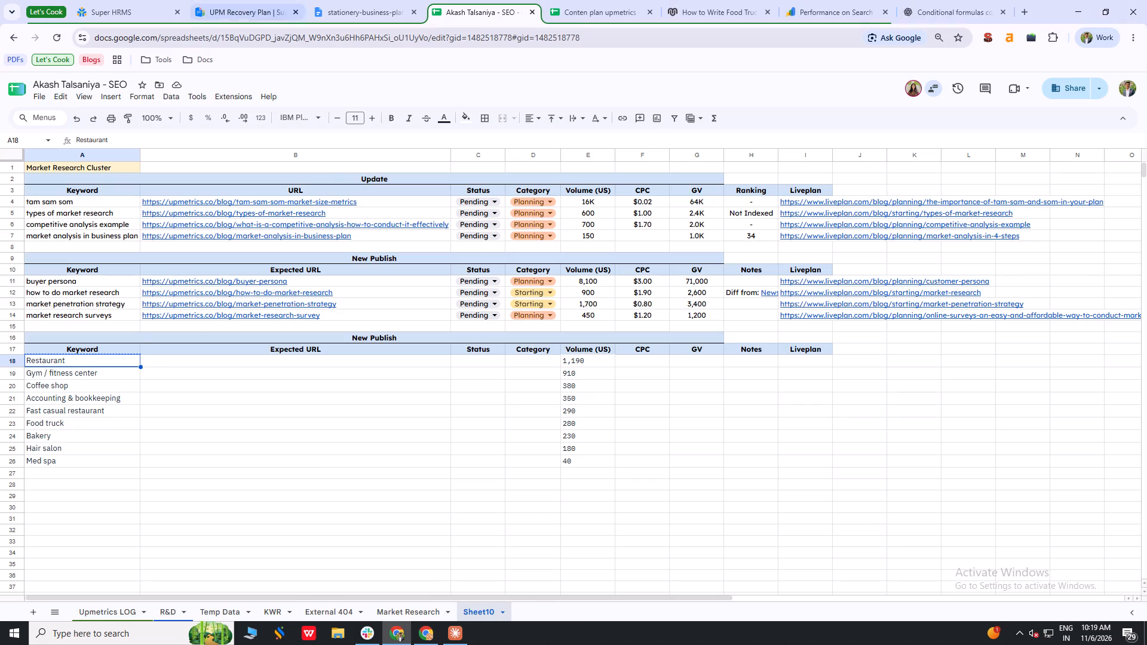
{"action": "key", "text": "alt+Tab"}
{"action": "middle_click", "coordinate": [218, 13]}
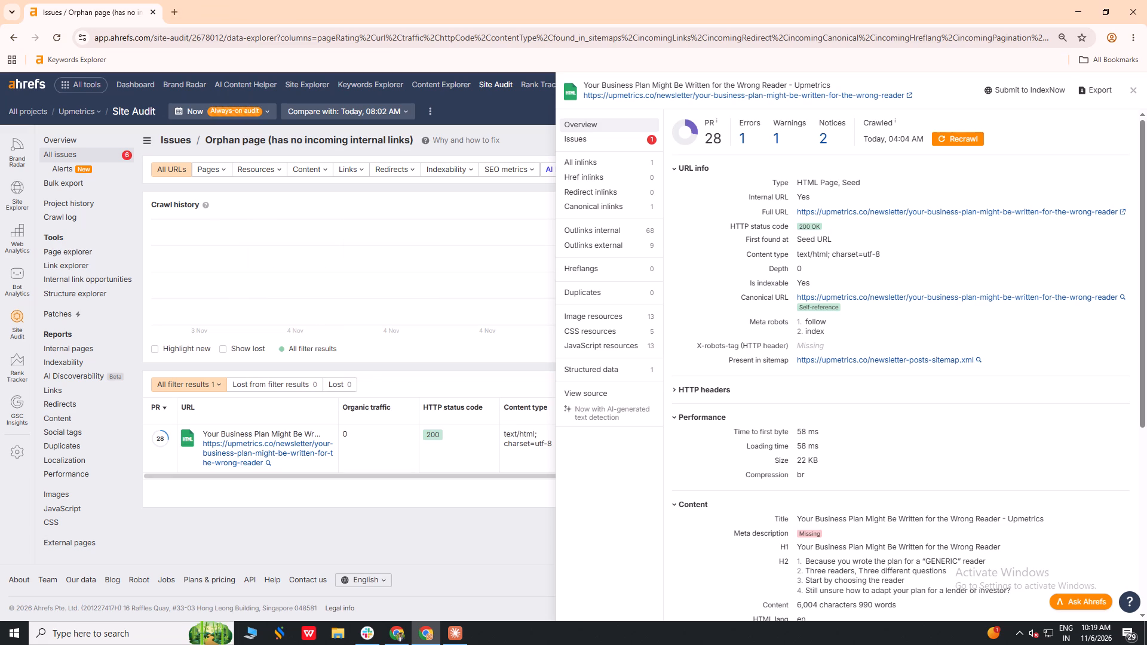
Close the orphan page's details in Ahrefs Site Audit and look through the full All issues list.
{"action": "left_click", "coordinate": [1135, 92]}
{"action": "scroll", "coordinate": [332, 533], "scroll_direction": "up", "scroll_amount": 3}
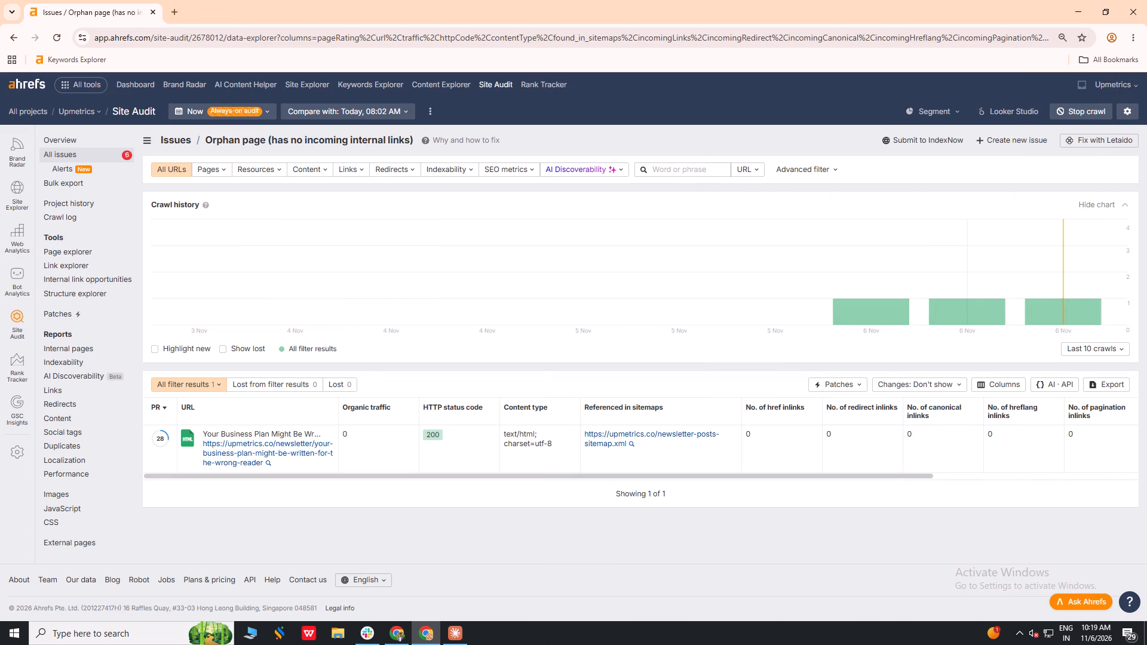
{"action": "left_click", "coordinate": [182, 139]}
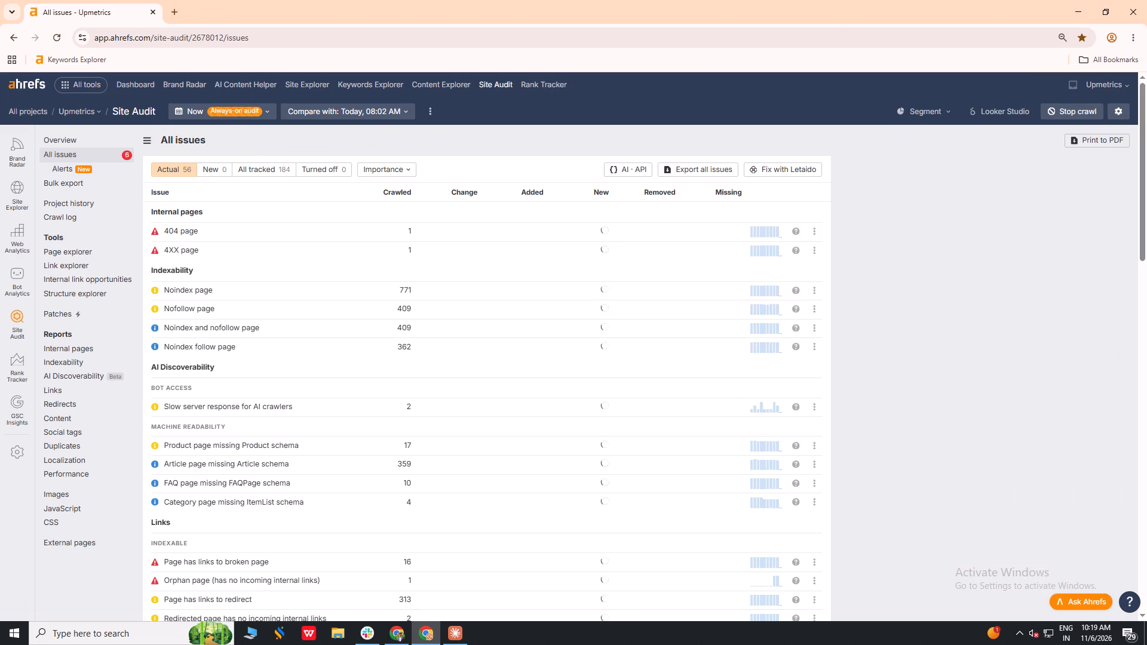
{"action": "scroll", "coordinate": [266, 250], "scroll_direction": "down", "scroll_amount": 2}
{"action": "scroll", "coordinate": [350, 392], "scroll_direction": "down", "scroll_amount": 1}
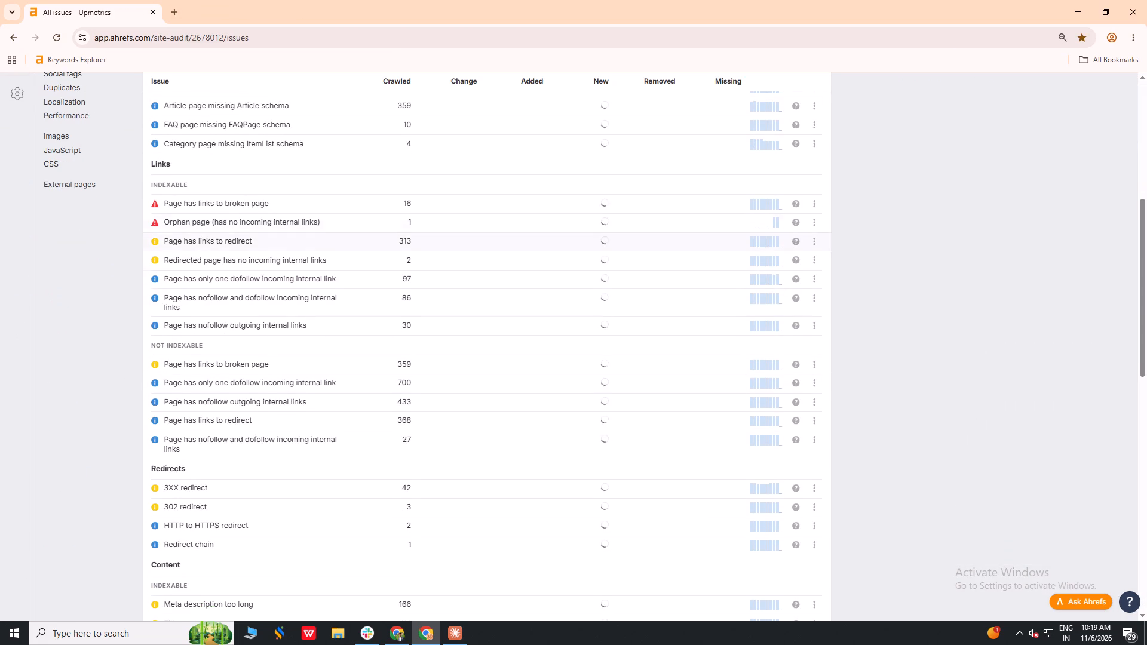
{"action": "scroll", "coordinate": [323, 285], "scroll_direction": "down", "scroll_amount": 7}
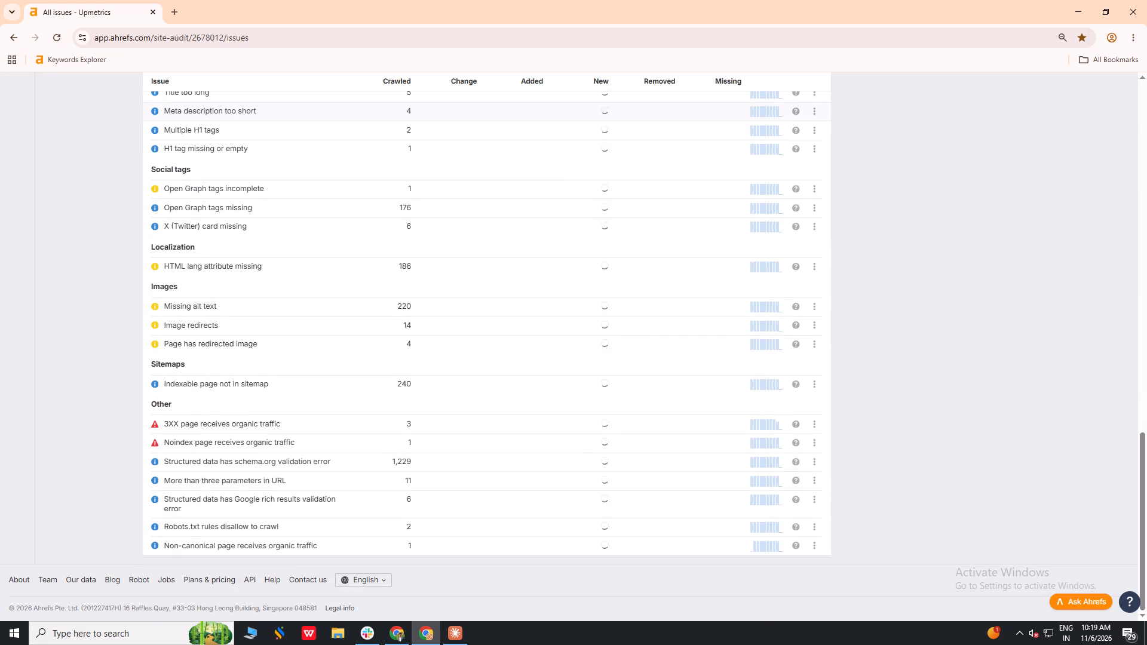
Open Keywords Explorer in Ahrefs and search for matching terms for "restaurant market research" in the United States.
{"action": "scroll", "coordinate": [328, 422], "scroll_direction": "up", "scroll_amount": 6}
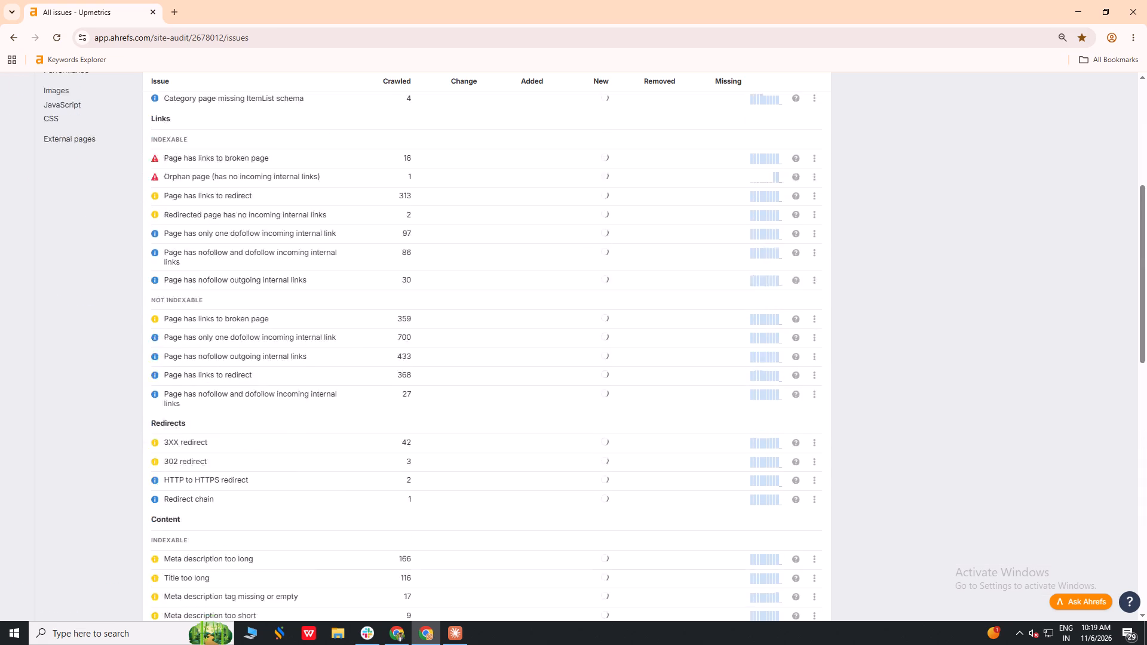
{"action": "scroll", "coordinate": [328, 419], "scroll_direction": "up", "scroll_amount": 7}
{"action": "scroll", "coordinate": [141, 262], "scroll_direction": "up", "scroll_amount": 6}
{"action": "left_click", "coordinate": [69, 59], "text": "ctrl"}
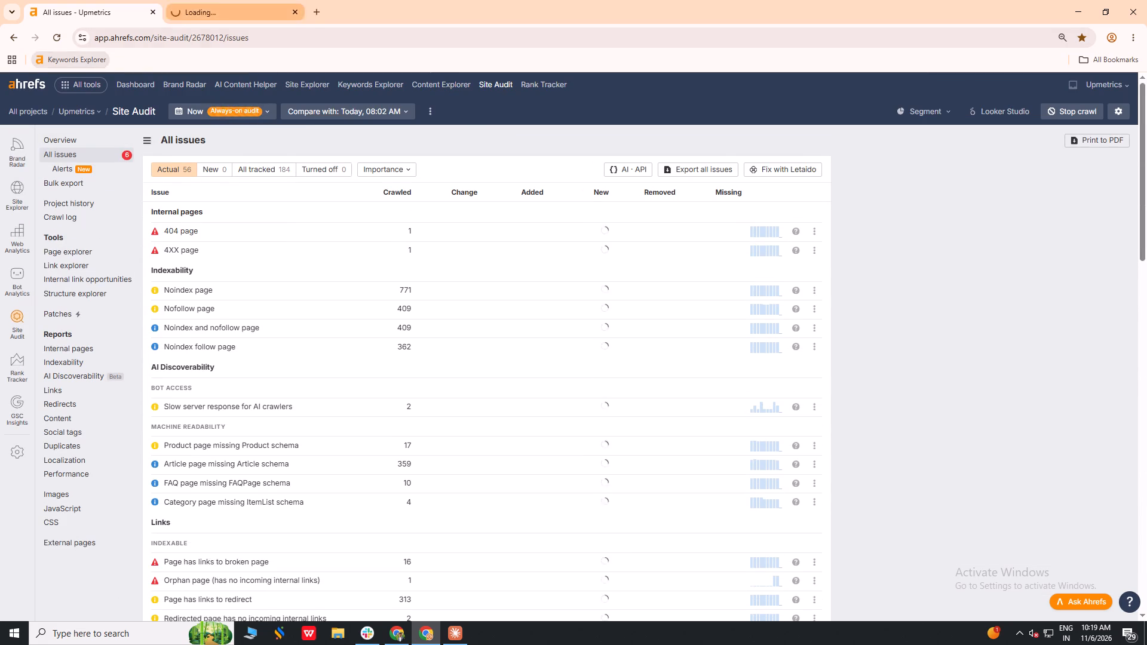
{"action": "left_click", "coordinate": [218, 1]}
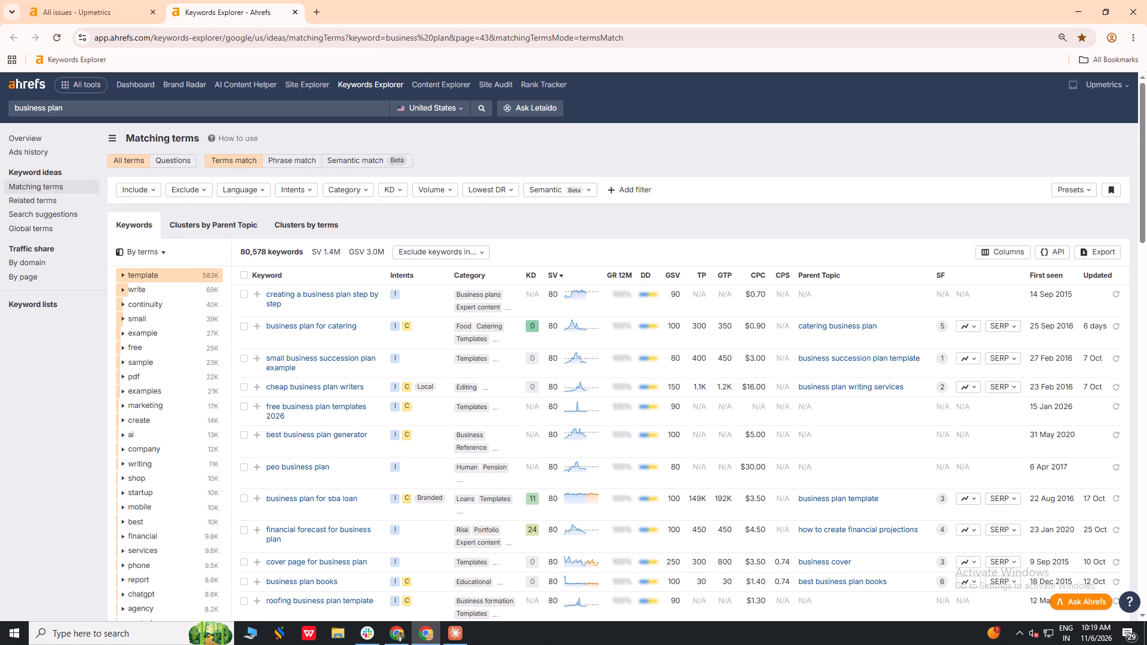
{"action": "left_click_drag", "start_coordinate": [77, 109], "coordinate": [0, 110]}
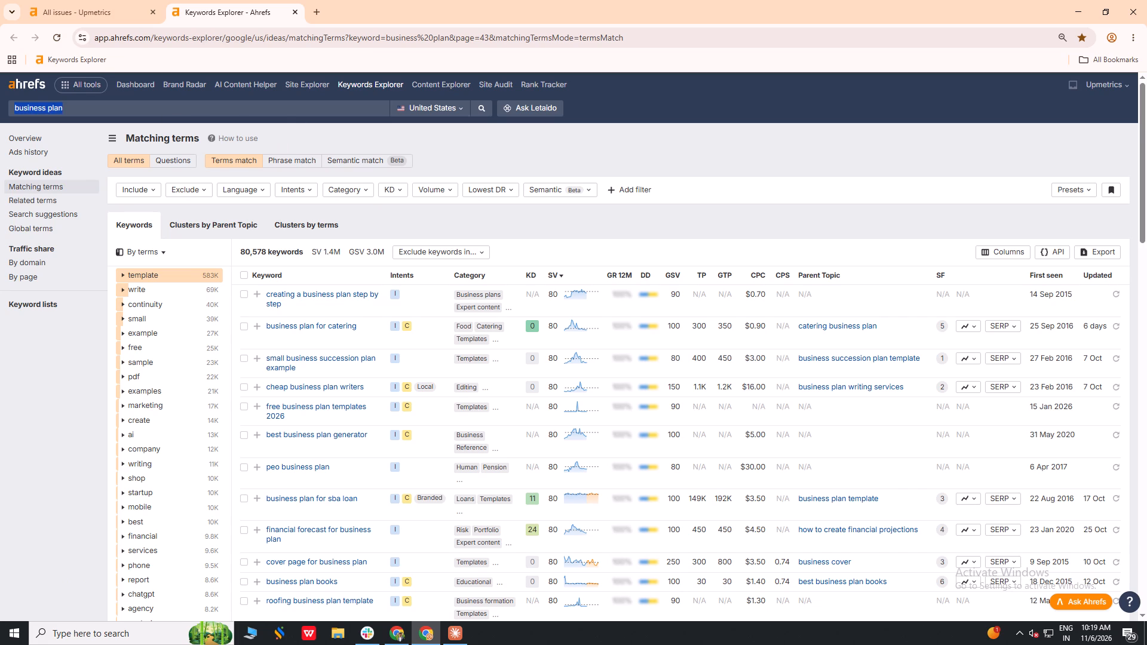
{"action": "key", "text": "ctrl+v"}
{"action": "key", "text": "space"}
{"action": "type", "text": "Market research"}
{"action": "key", "text": "Return"}
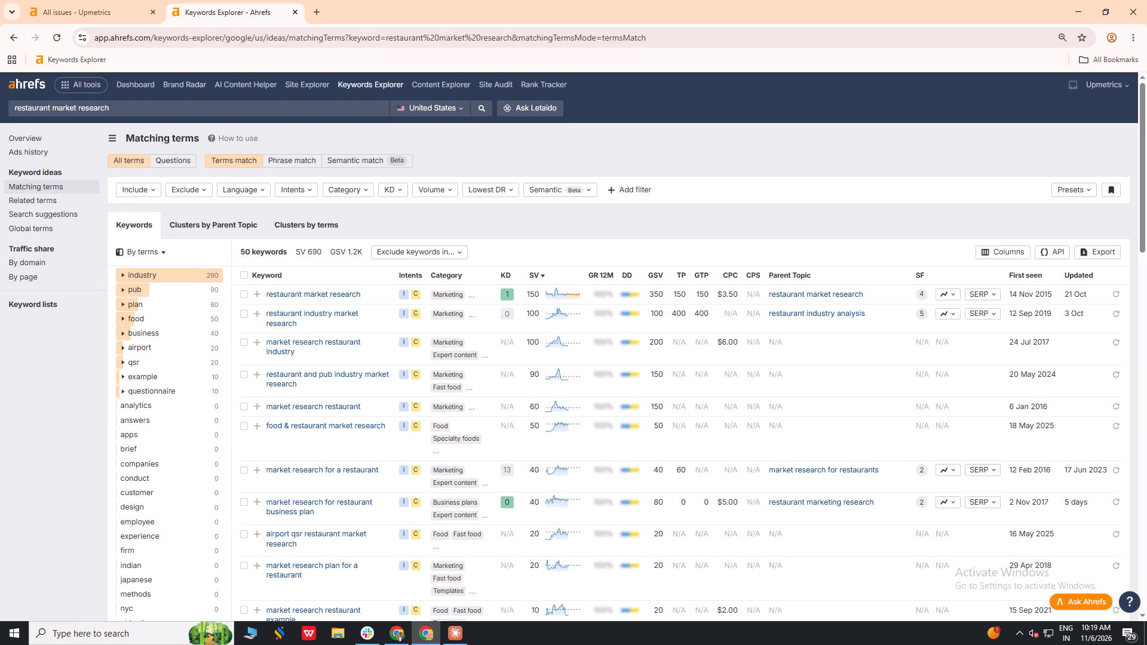
Check the matching terms for "restaurant market research report", and return to the "restaurant market research" search.
{"action": "left_click", "coordinate": [149, 107]}
{"action": "key", "text": "space"}
{"action": "type", "text": "repr"}
{"action": "key", "text": "BackSpace"}
{"action": "type", "text": "ort"}
{"action": "key", "text": "Return"}
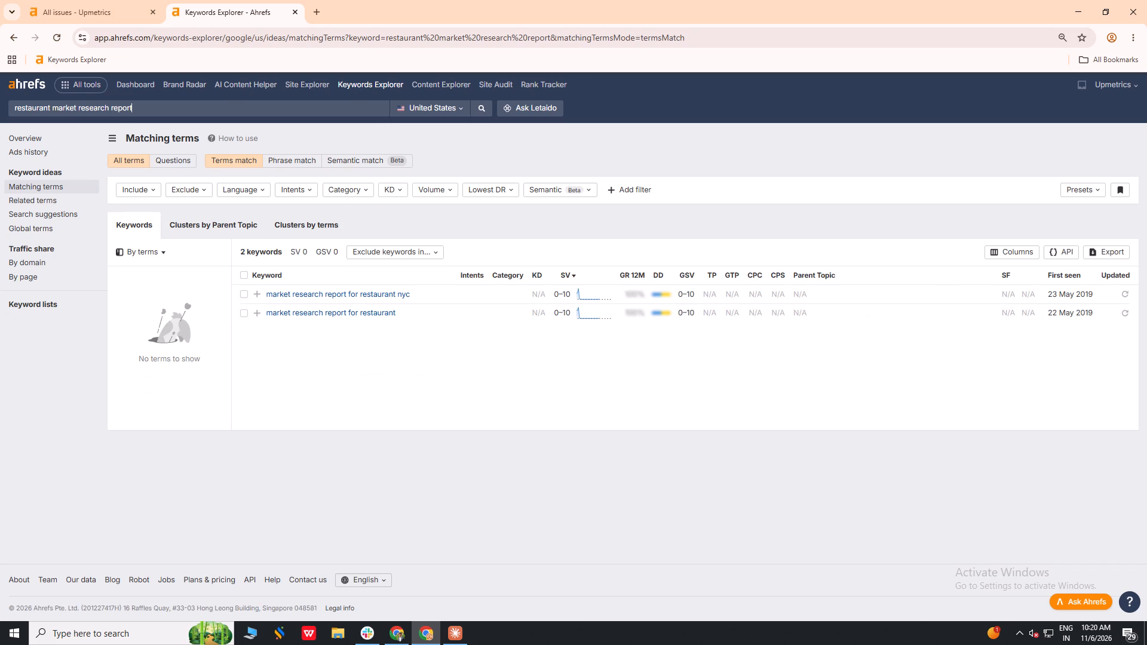
{"action": "double_click", "coordinate": [122, 102]}
{"action": "key", "text": "BackSpace"}
{"action": "key", "text": "BackSpace"}
{"action": "key", "text": "Return"}
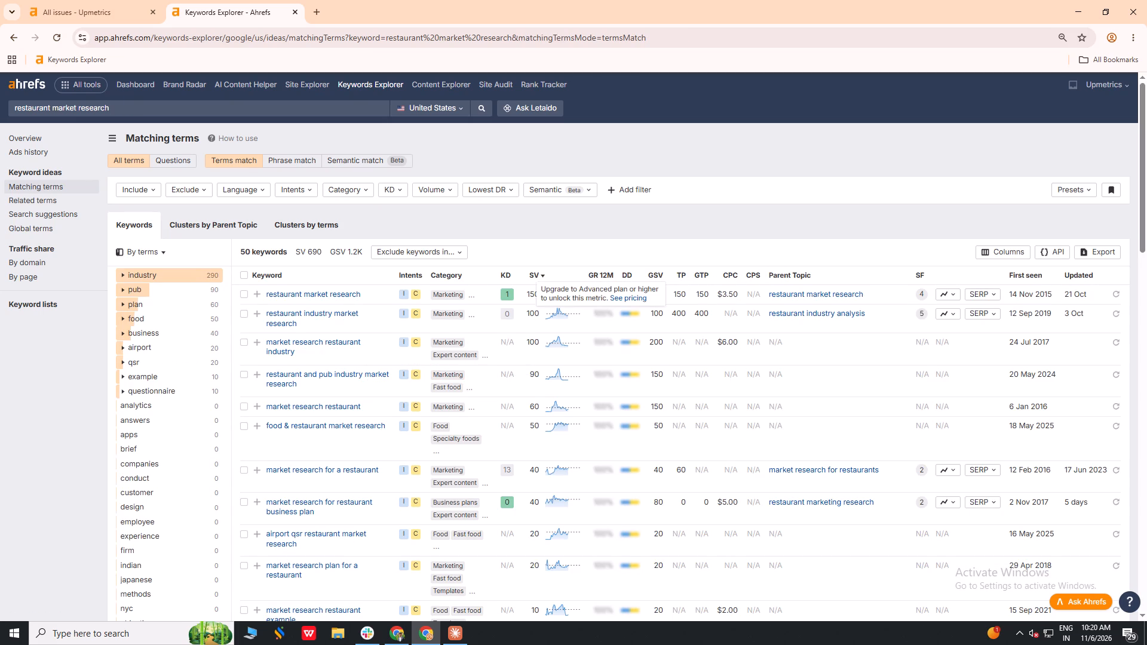
Clear the pasted Volume (US) figures in E18:E26 of the sheet's industry keyword rows.
{"action": "key", "text": "alt+Tab"}
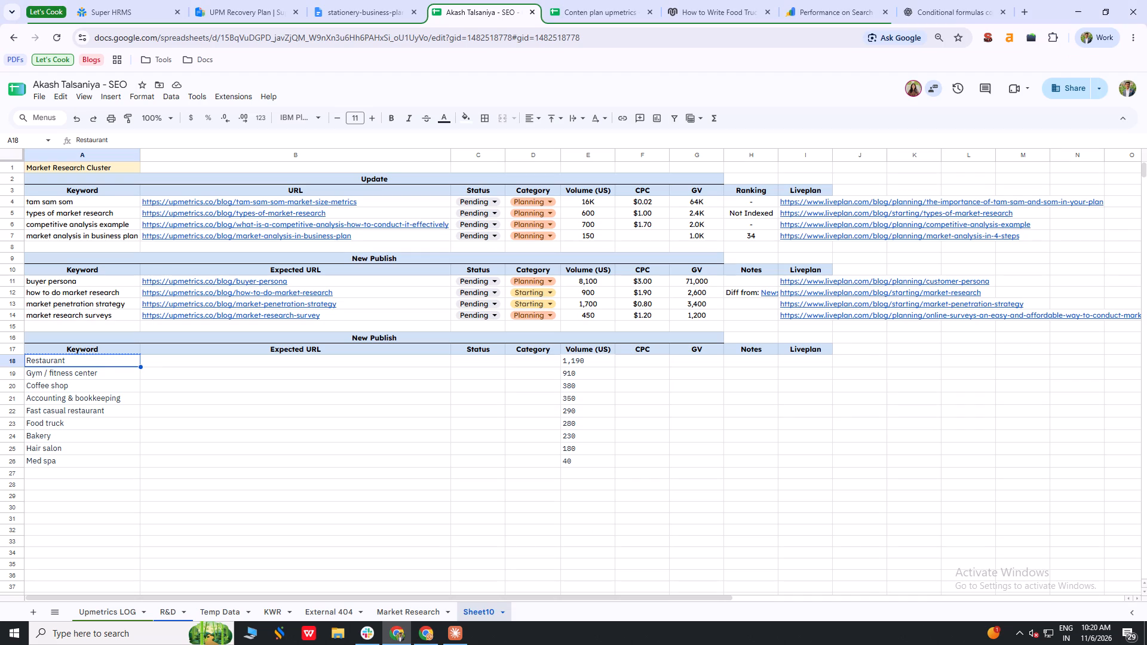
{"action": "left_click_drag", "start_coordinate": [574, 363], "coordinate": [594, 465]}
{"action": "key", "text": "BackSpace"}
Copy the Ahrefs query "restaurant market research" and replace the Restaurant keyword in A18 with it.
{"action": "key", "text": "alt+Tab"}
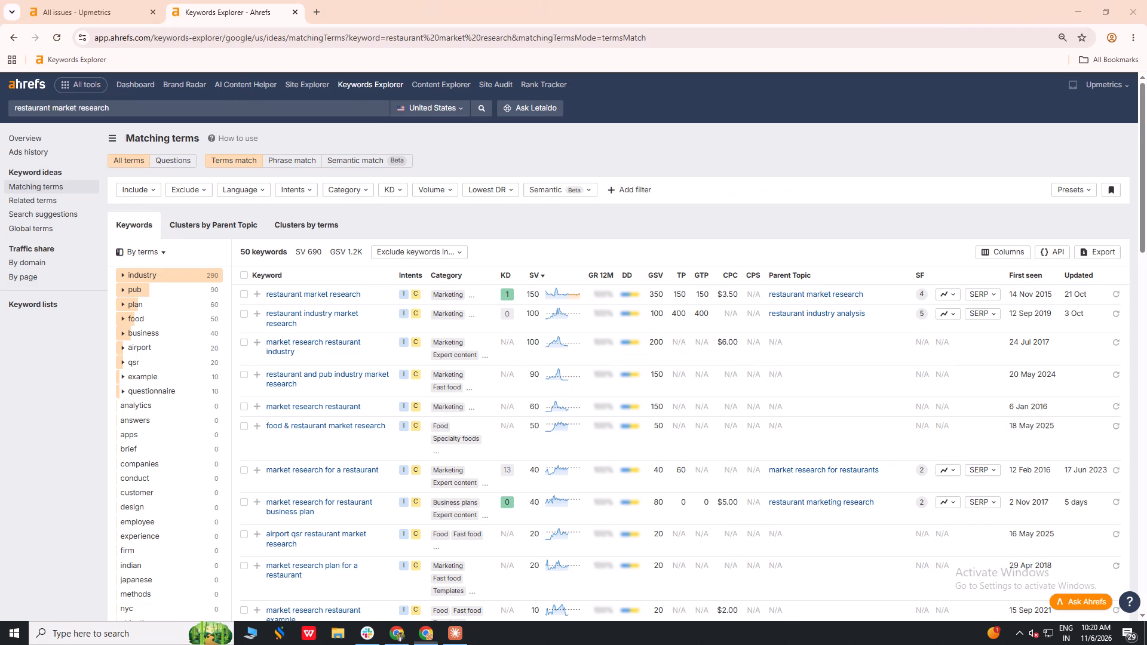
{"action": "key", "text": "ctrl+a"}
{"action": "key", "text": "ctrl+c"}
{"action": "key", "text": "ctrl+c"}
{"action": "key", "text": "ctrl+c"}
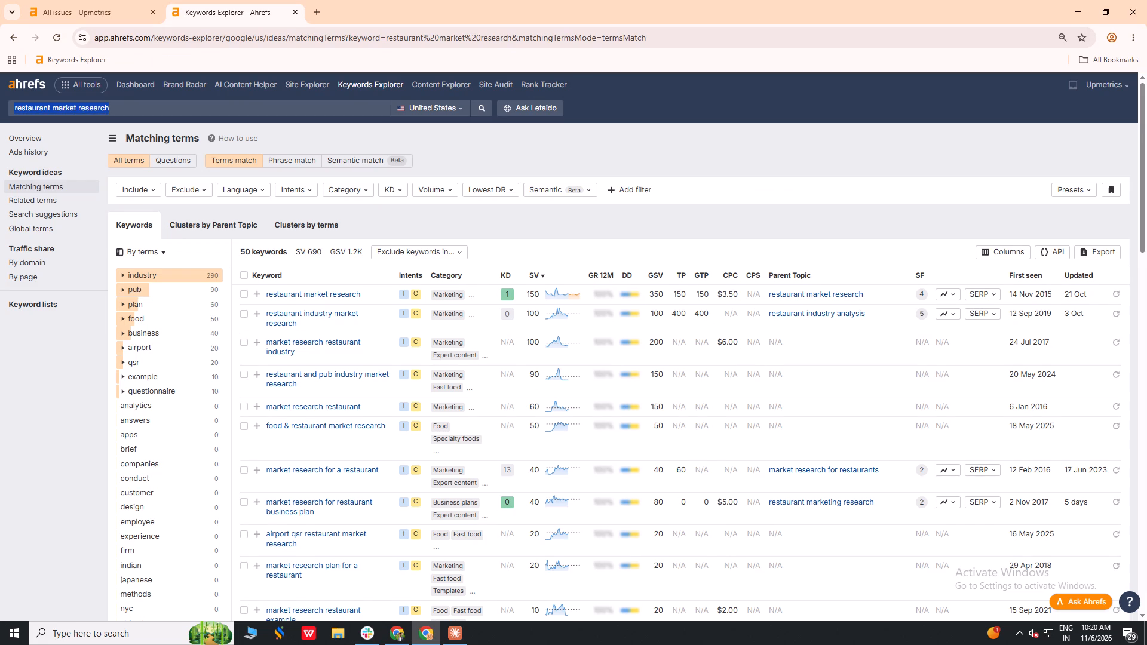
{"action": "key", "text": "alt+Tab"}
{"action": "double_click", "coordinate": [79, 361]}
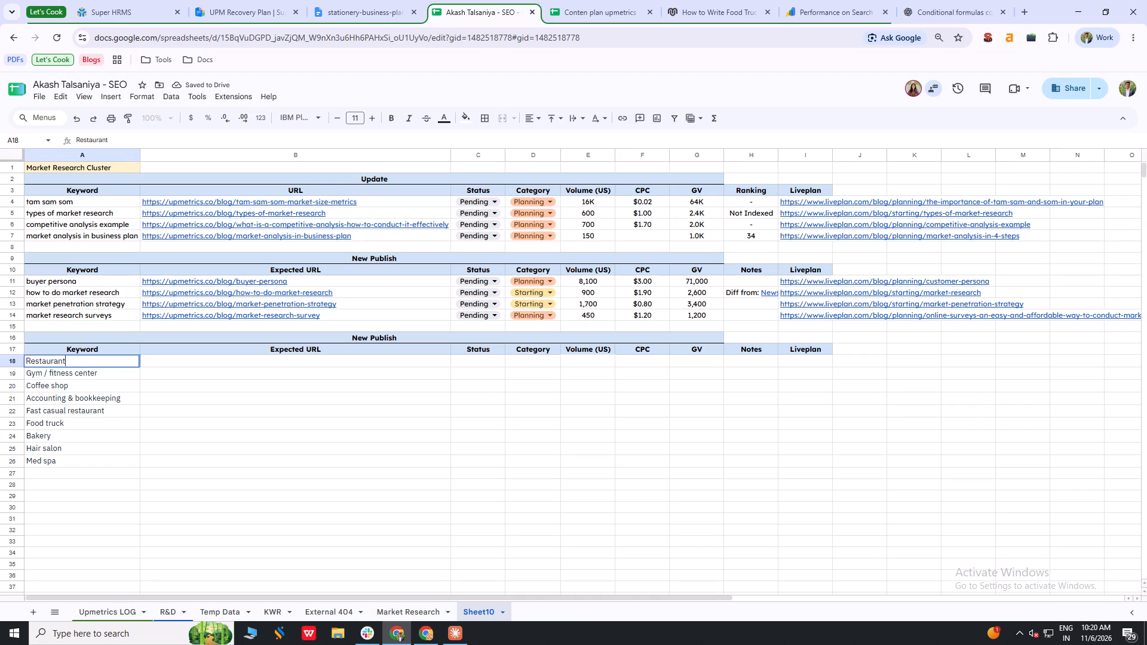
{"action": "key", "text": "ctrl+a"}
{"action": "key", "text": "ctrl+v"}
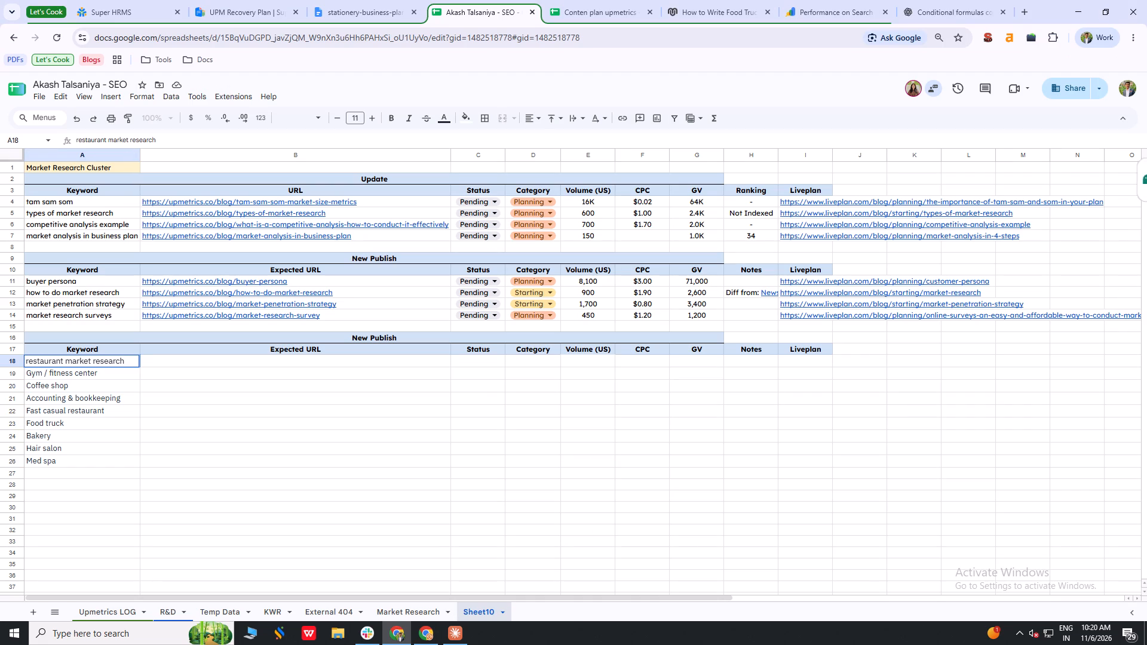
{"action": "left_click", "coordinate": [280, 365]}
{"action": "left_click", "coordinate": [480, 365]}
Fill the restaurant market research row with volume 150, GV 350 and the $3.50 CPC copied from Ahrefs.
{"action": "key", "text": "alt+Tab"}
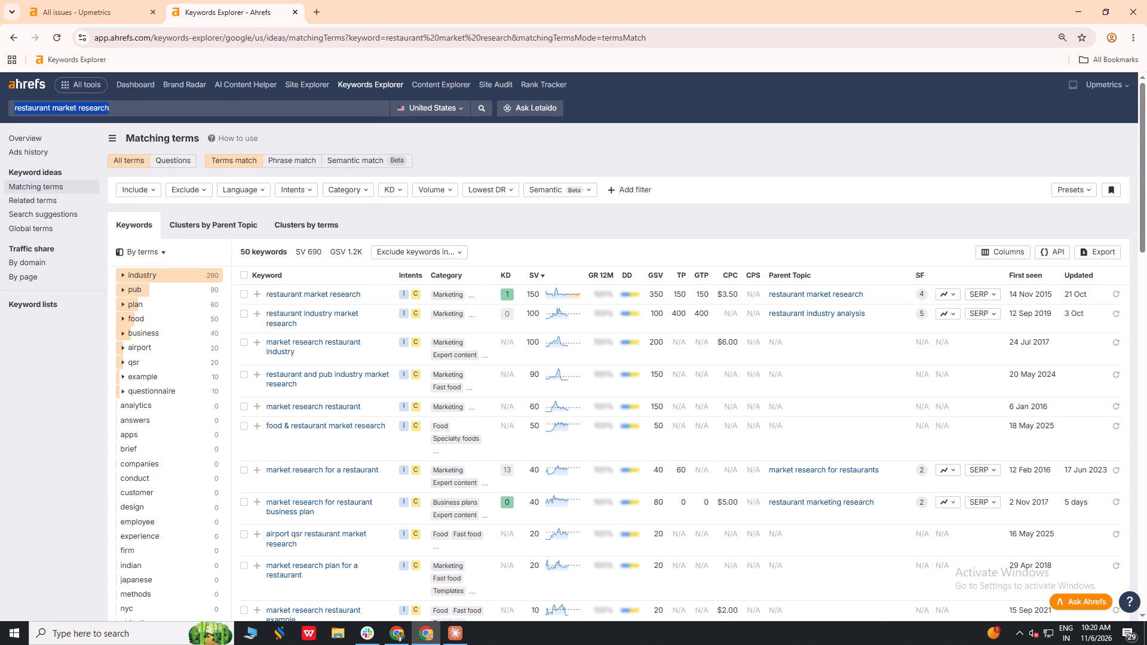
{"action": "key", "text": "alt+Tab"}
{"action": "left_click", "coordinate": [591, 364]}
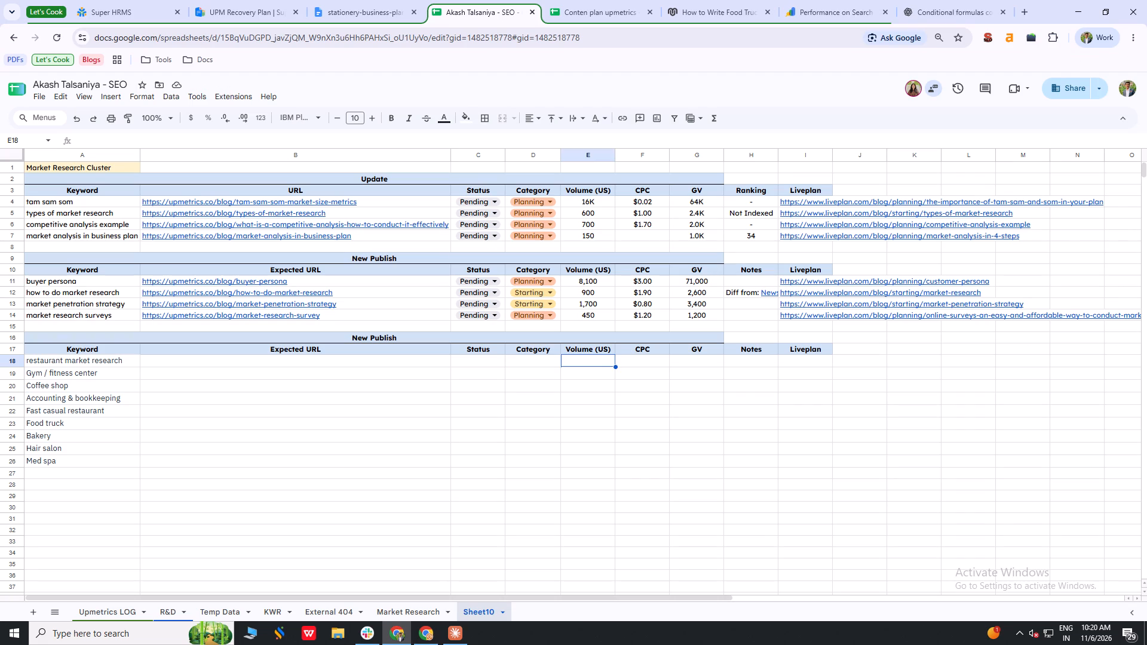
{"action": "type", "text": "150"}
{"action": "key", "text": "Tab"}
{"action": "key", "text": "Tab"}
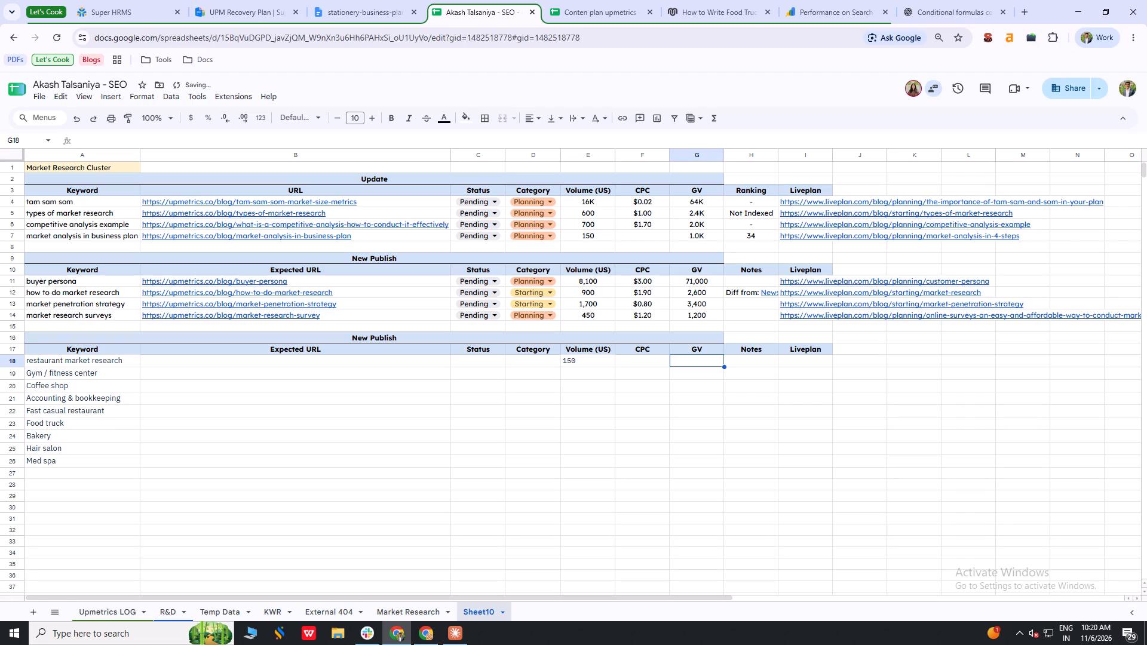
{"action": "type", "text": "350"}
{"action": "key", "text": "Left"}
{"action": "key", "text": "alt+Tab"}
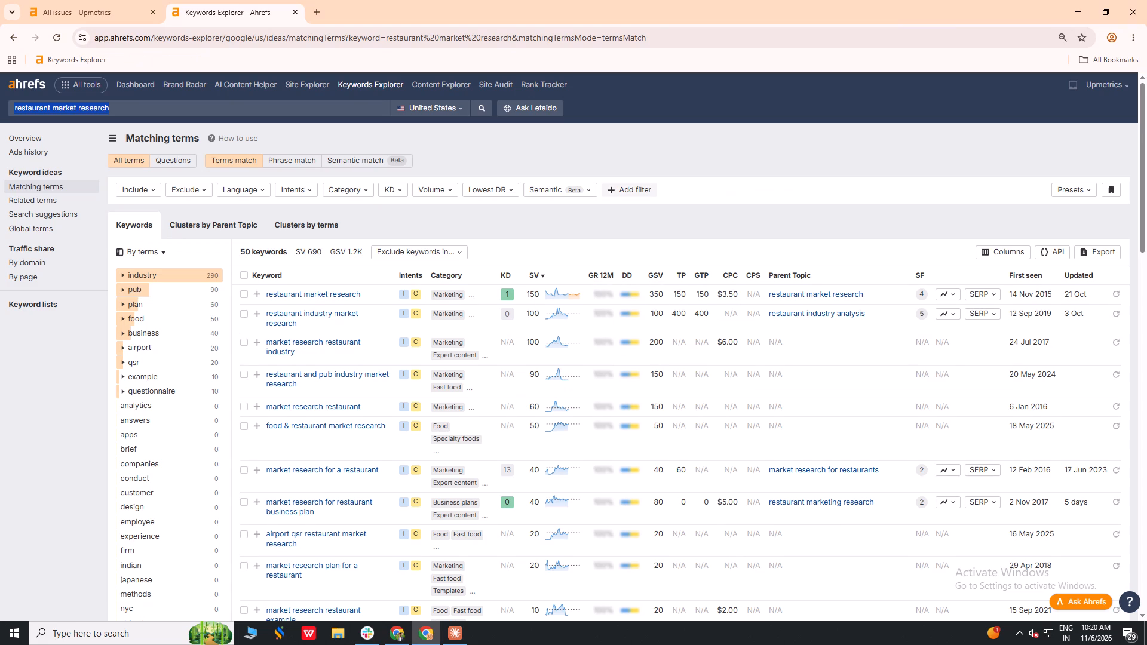
{"action": "left_click_drag", "start_coordinate": [719, 296], "coordinate": [739, 292]}
{"action": "key", "text": "c"}
{"action": "key", "text": "ctrl+c"}
{"action": "key", "text": "ctrl+c"}
{"action": "key", "text": "alt+Tab"}
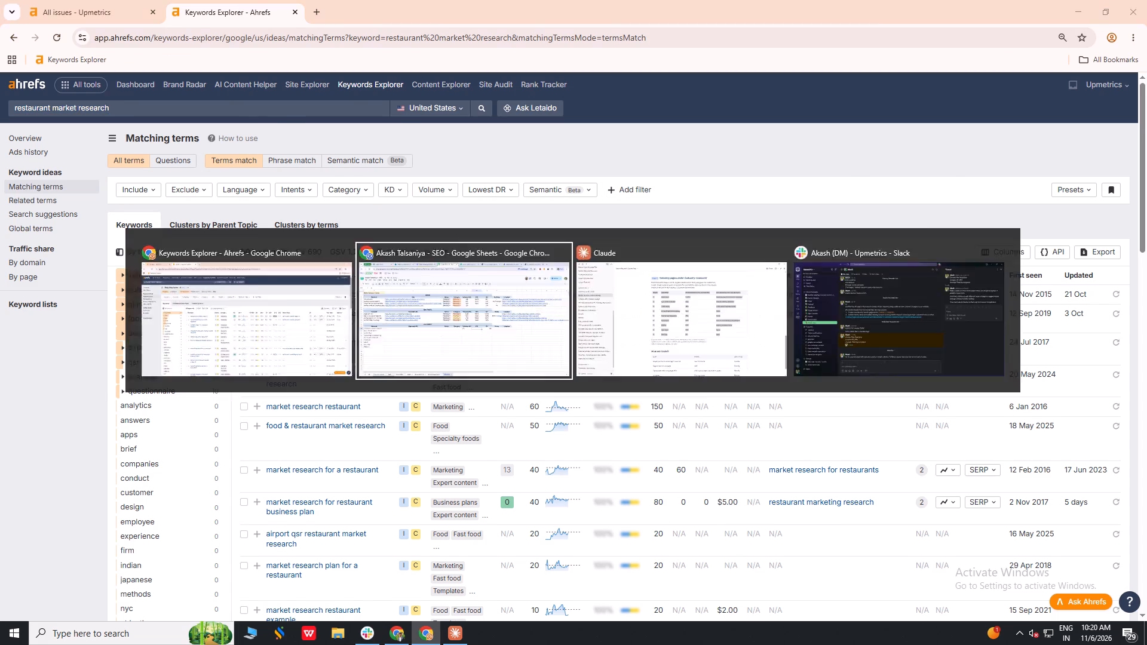
{"action": "key", "text": "ctrl+v"}
{"action": "left_click", "coordinate": [627, 409]}
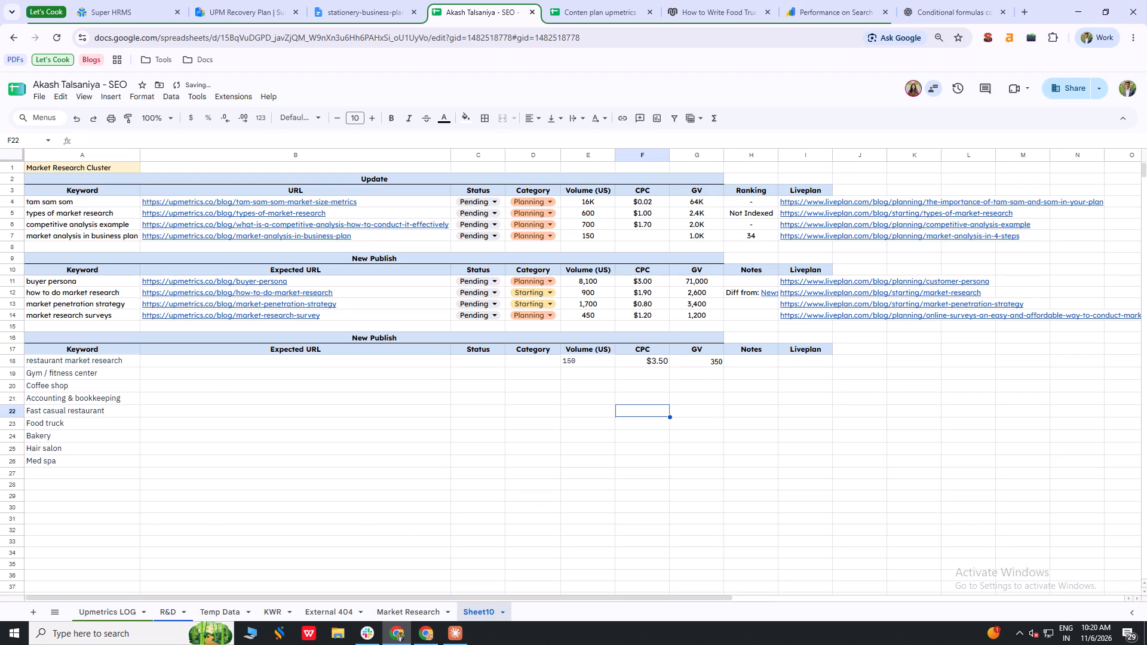
Format the metric cells E18:G33 in the Lexend font with centered alignment.
{"action": "left_click_drag", "start_coordinate": [567, 361], "coordinate": [699, 540]}
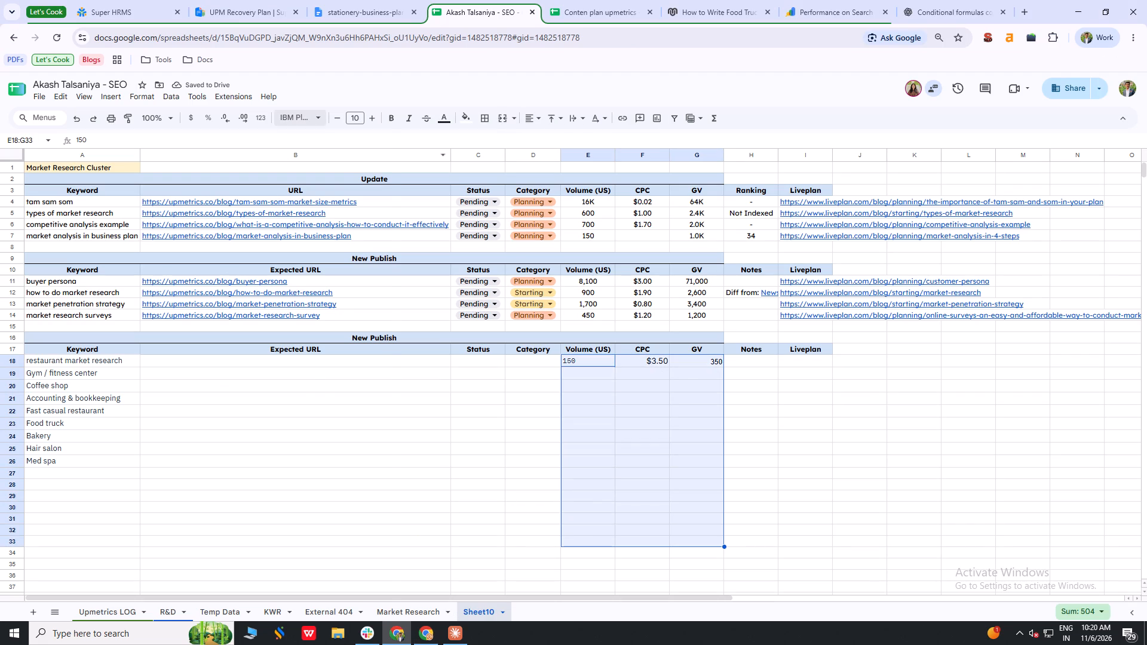
{"action": "left_click", "coordinate": [301, 119]}
{"action": "left_click", "coordinate": [318, 228]}
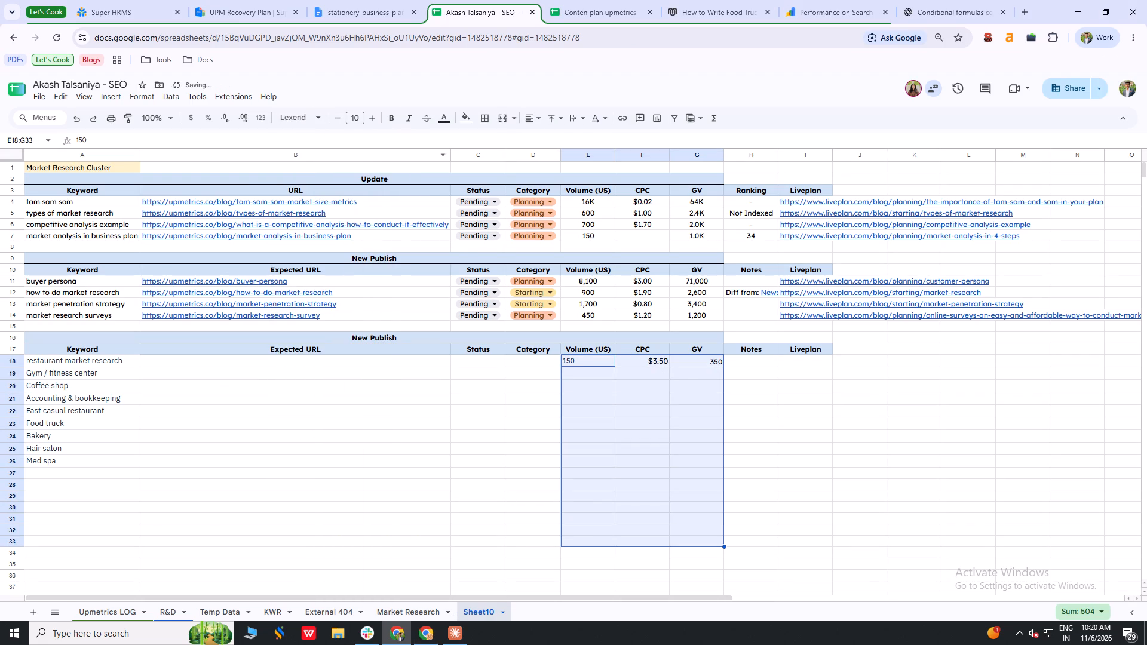
{"action": "left_click", "coordinate": [526, 118]}
{"action": "left_click", "coordinate": [550, 135]}
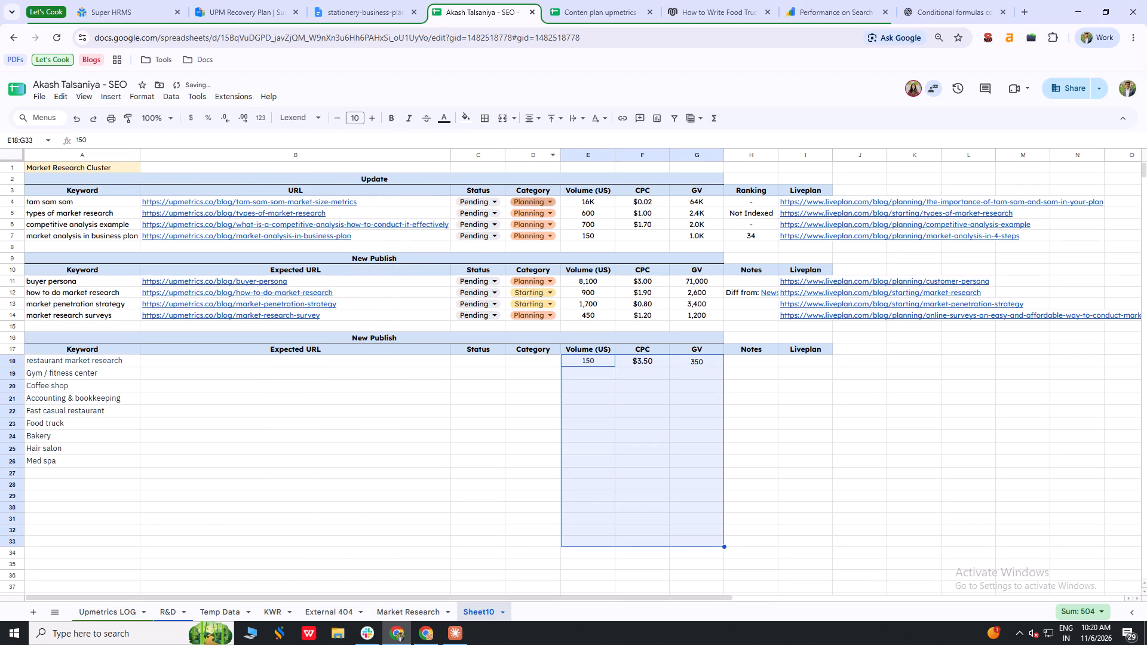
{"action": "left_click", "coordinate": [783, 408]}
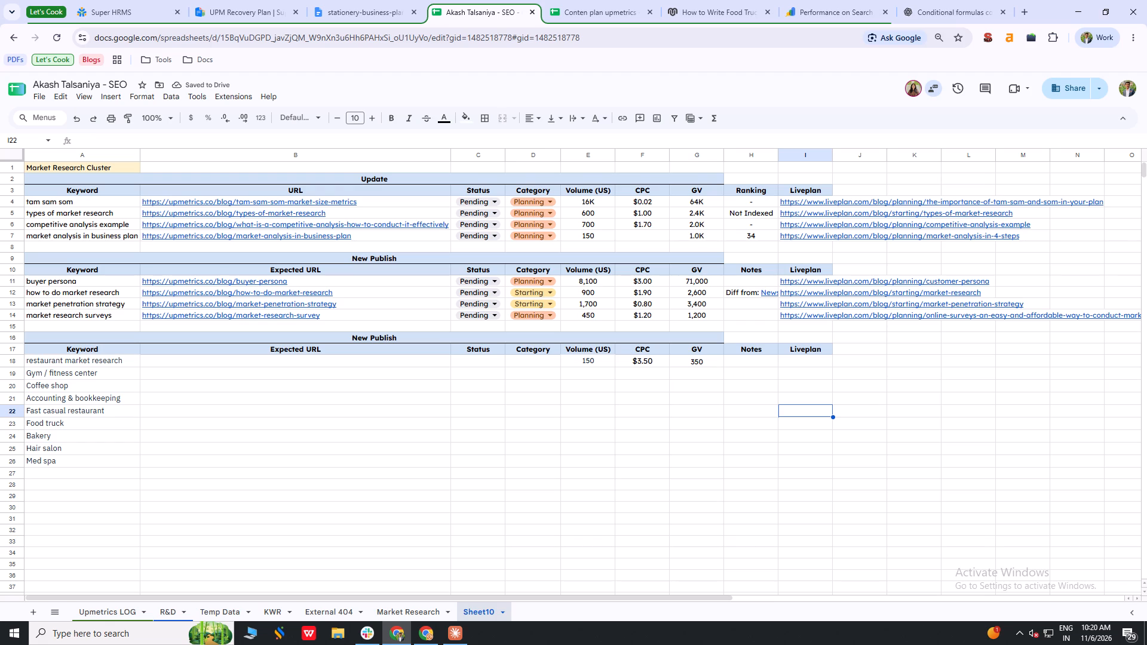
Search Ahrefs Keywords Explorer for "gym market research".
{"action": "key", "text": "alt+Tab"}
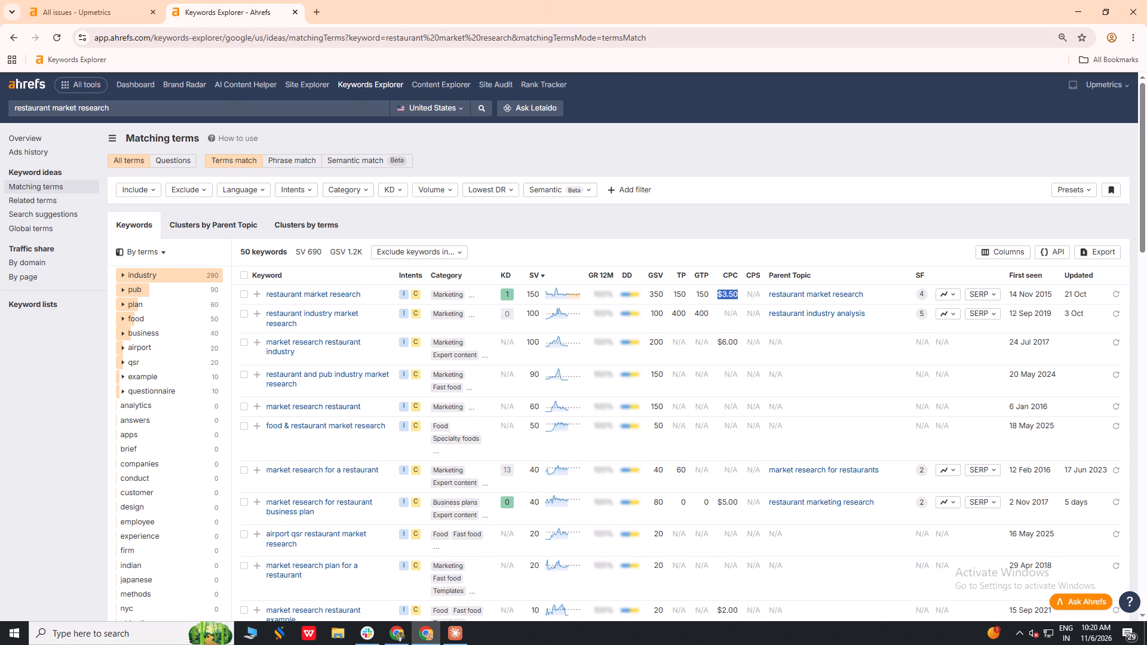
{"action": "double_click", "coordinate": [32, 107]}
{"action": "type", "text": "gym"}
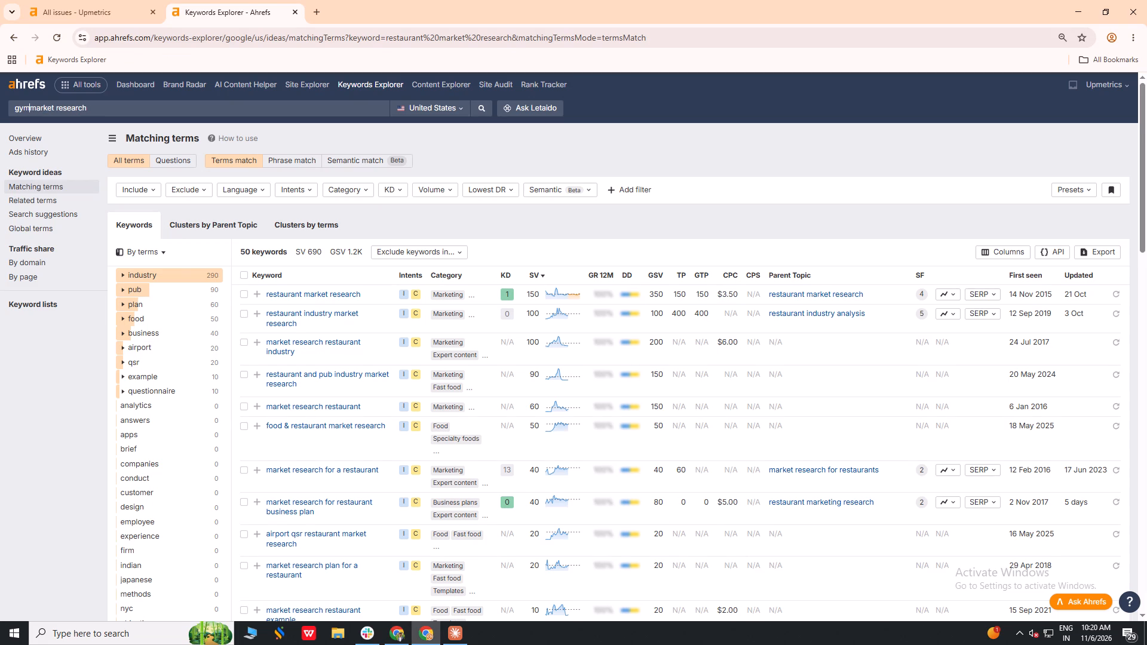
{"action": "key", "text": "space"}
{"action": "key", "text": "Return"}
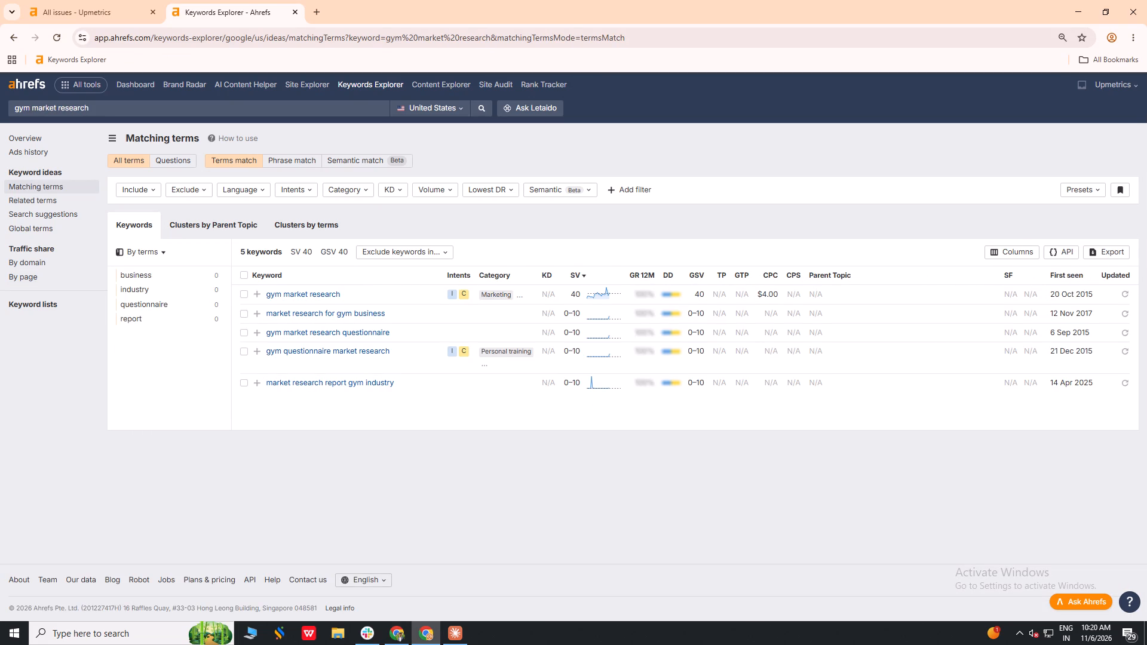
Copy the $4.00 CPC for gym market research into F19, undoing the formatted paste and inserting only the value within the cell.
{"action": "key", "text": "alt+Tab"}
{"action": "key", "text": "alt+Tab"}
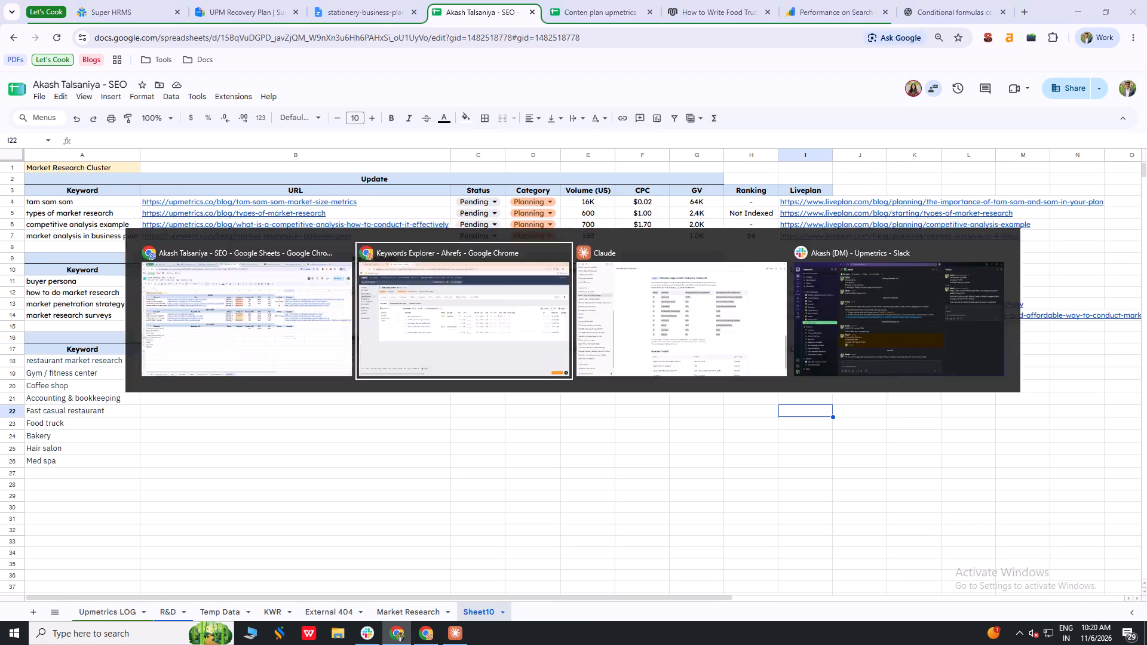
{"action": "left_click_drag", "start_coordinate": [755, 294], "coordinate": [783, 293]}
{"action": "key", "text": "ctrl+c"}
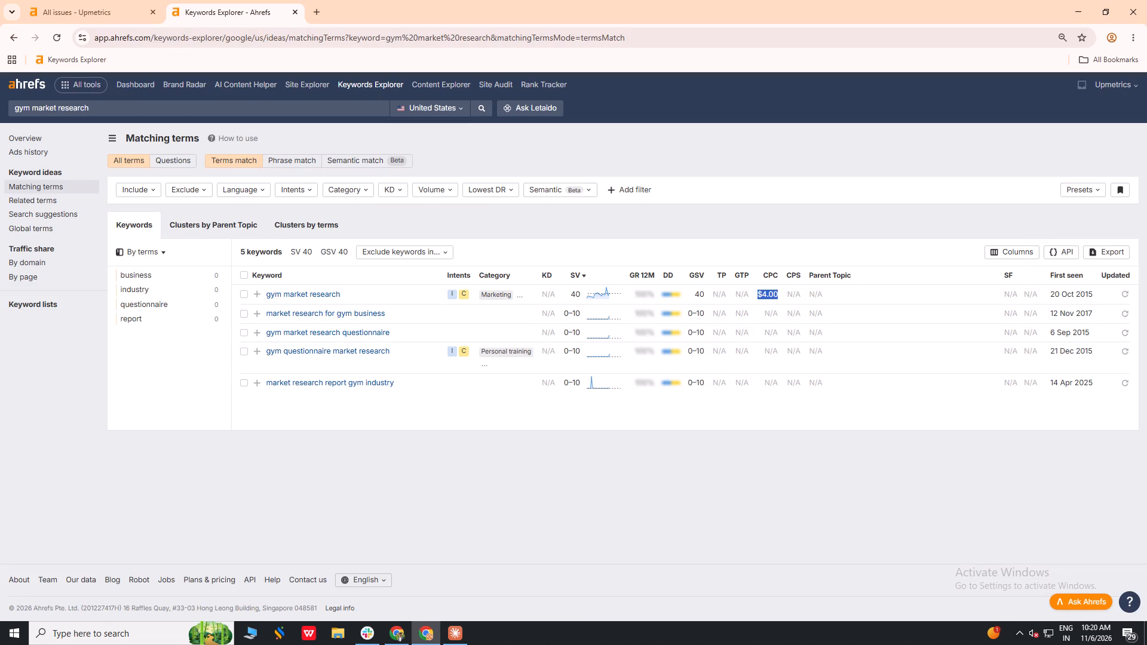
{"action": "key", "text": "alt+Tab"}
{"action": "left_click", "coordinate": [643, 374]}
{"action": "key", "text": "ctrl+v"}
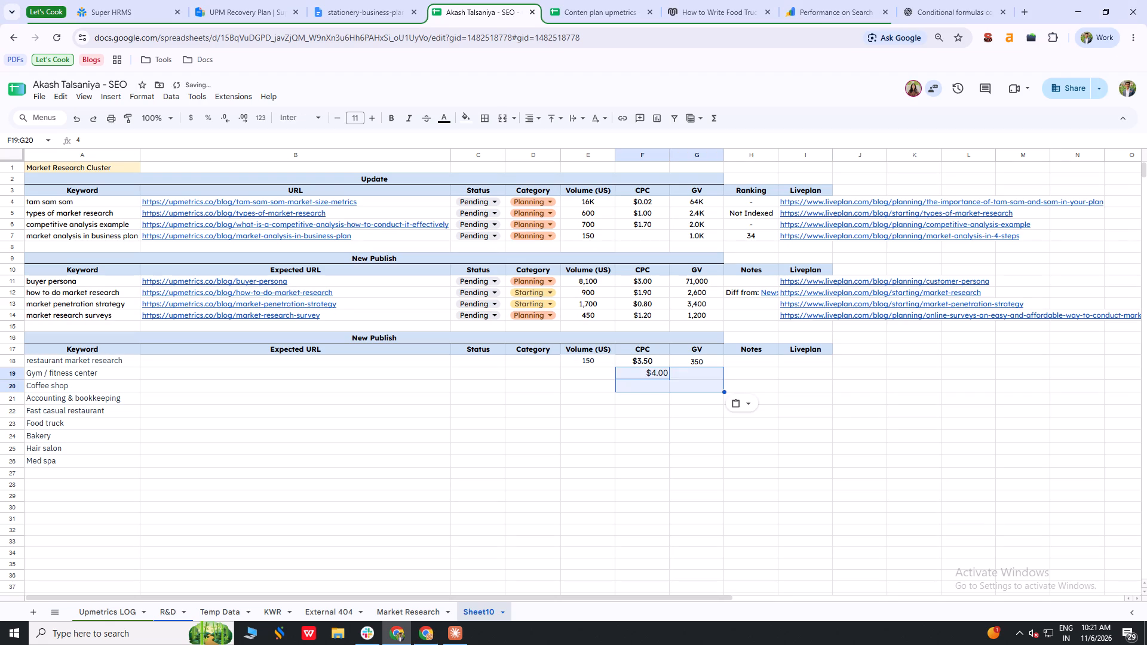
{"action": "left_click", "coordinate": [605, 378]}
{"action": "key", "text": "ctrl+z"}
{"action": "double_click", "coordinate": [651, 374]}
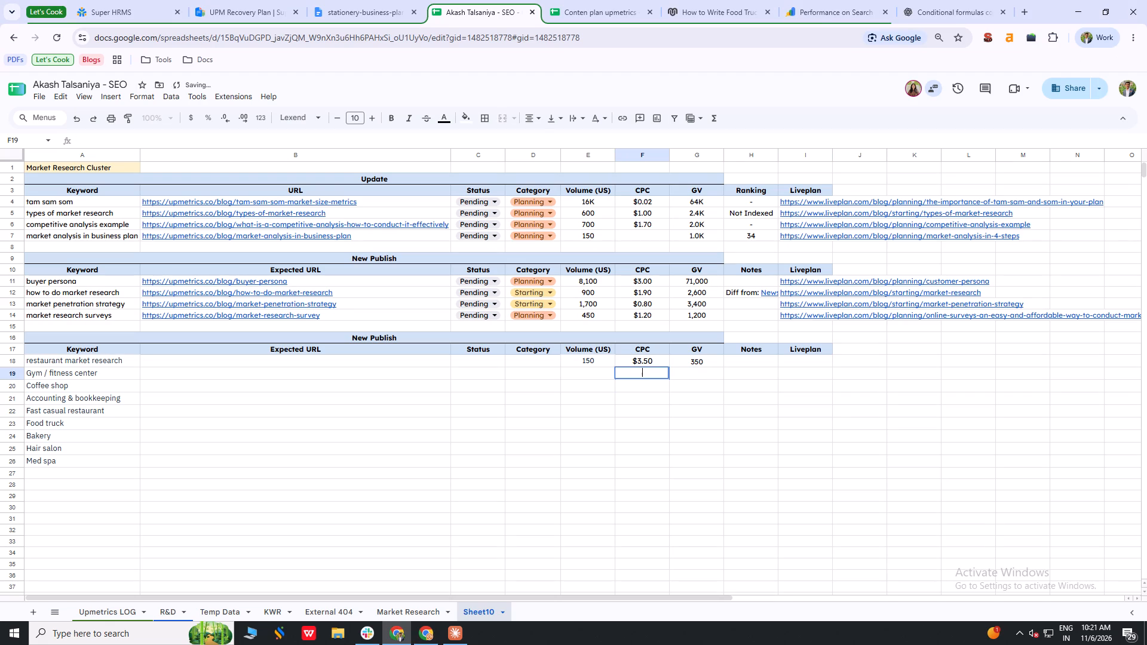
{"action": "key", "text": "ctrl+v"}
{"action": "left_click", "coordinate": [648, 394]}
Enter 40 as Volume (US) and 40 as GV in the gym row.
{"action": "left_click", "coordinate": [604, 371]}
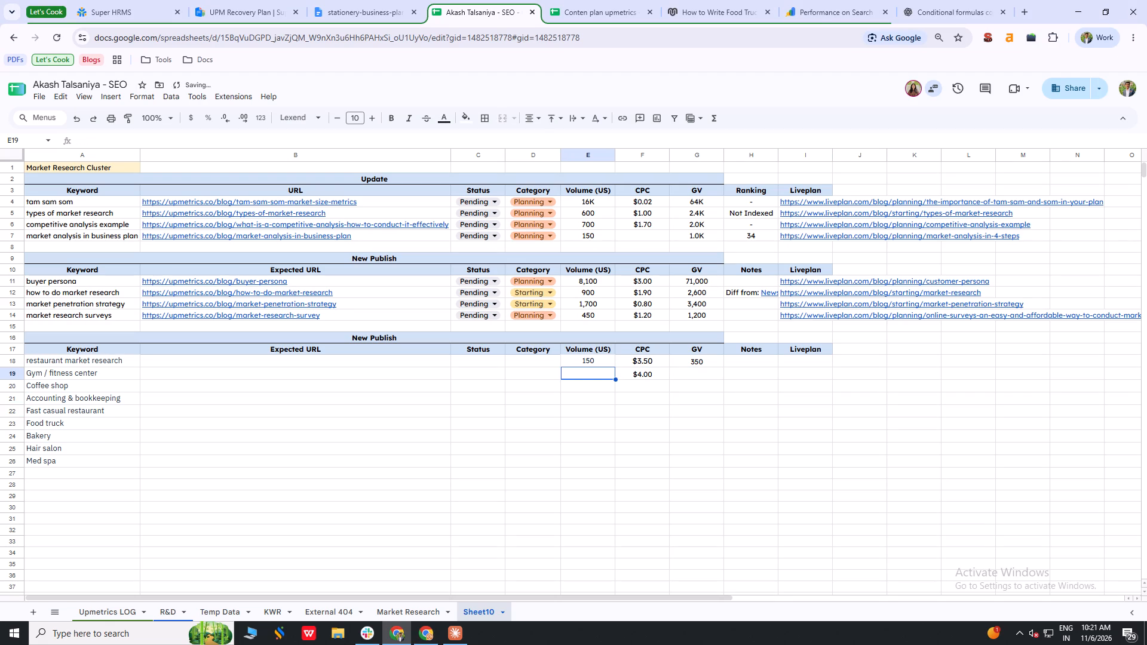
{"action": "key", "text": "4"}
{"action": "key", "text": "0"}
{"action": "key", "text": "Tab"}
{"action": "key", "text": "Tab"}
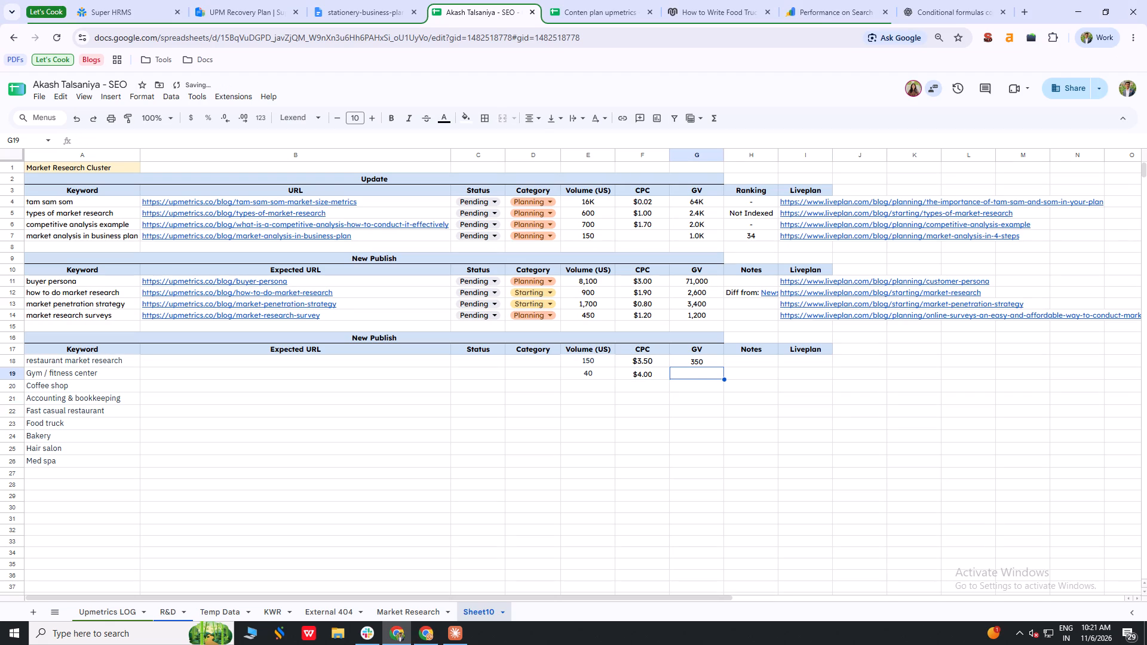
{"action": "type", "text": "40"}
{"action": "key", "text": "Down"}
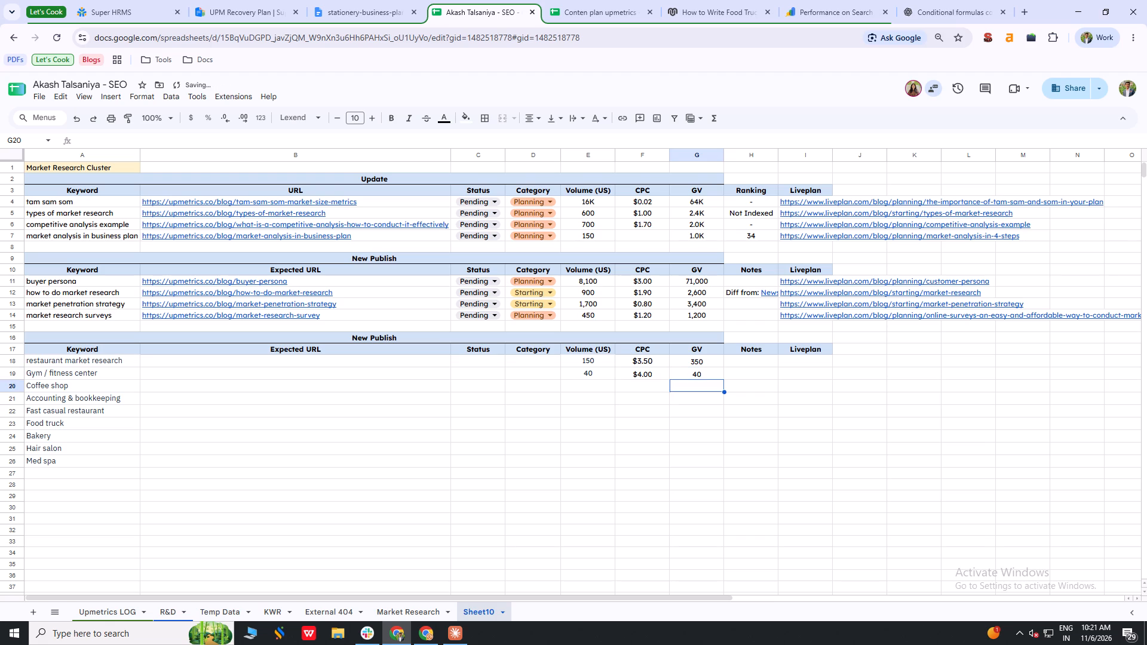
Change the keyword in A19 to "Gym market research".
{"action": "double_click", "coordinate": [105, 373]}
{"action": "left_click_drag", "start_coordinate": [42, 372], "coordinate": [51, 372]}
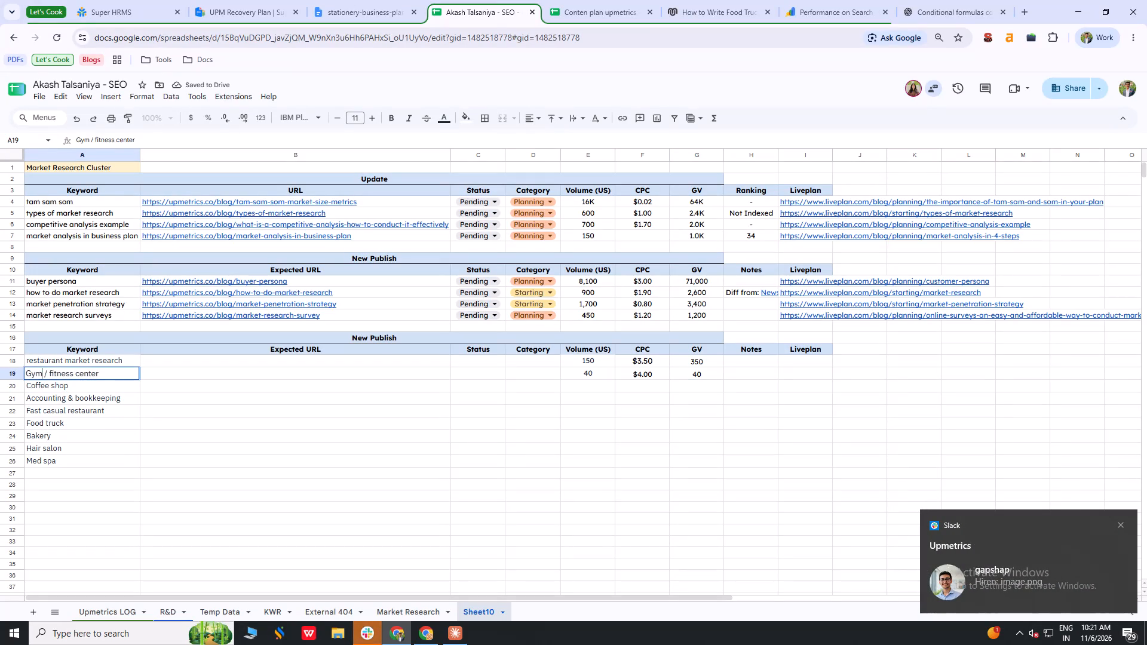
{"action": "left_click_drag", "start_coordinate": [51, 372], "coordinate": [158, 381]}
{"action": "key", "text": "BackSpace"}
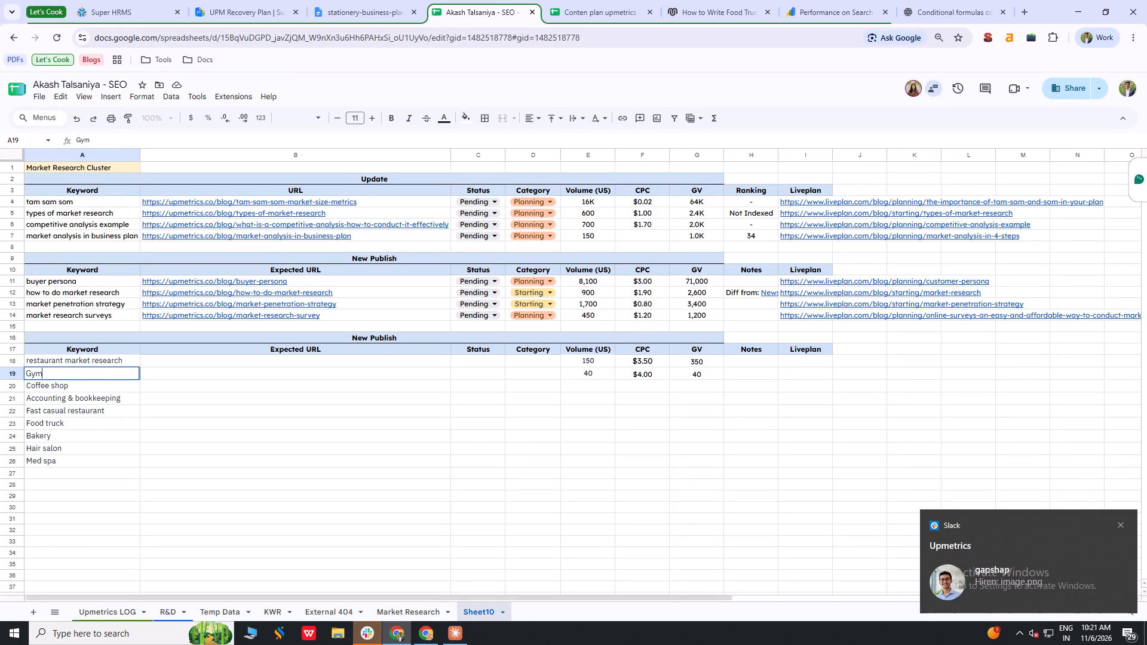
{"action": "key", "text": "space"}
{"action": "type", "text": "market research"}
{"action": "key", "text": "Return"}
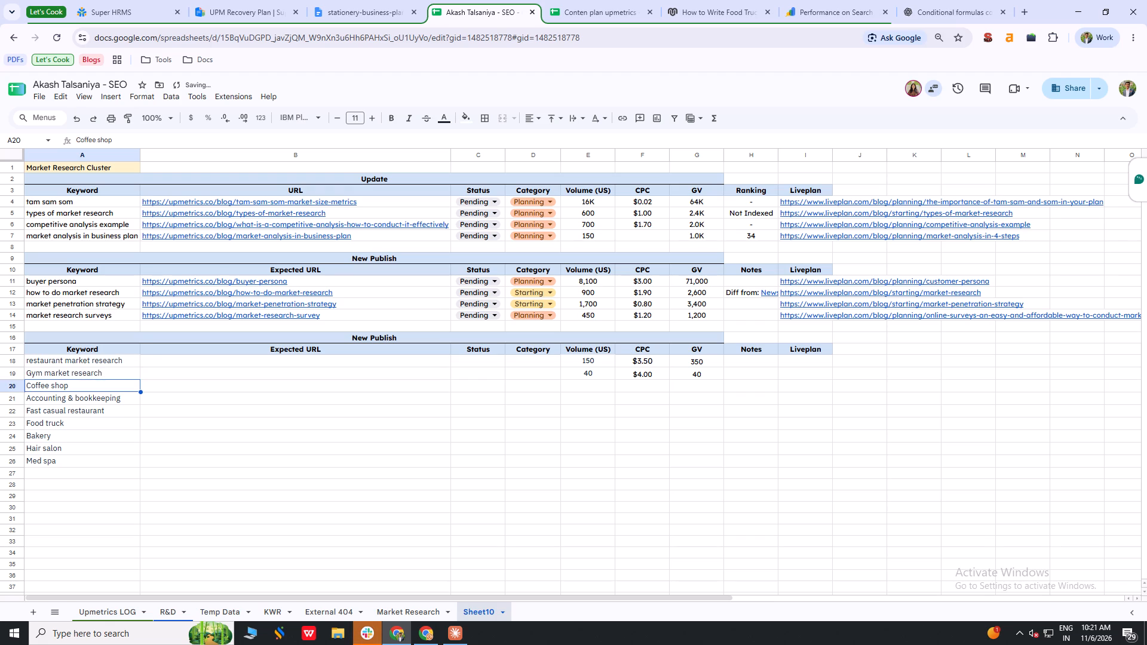
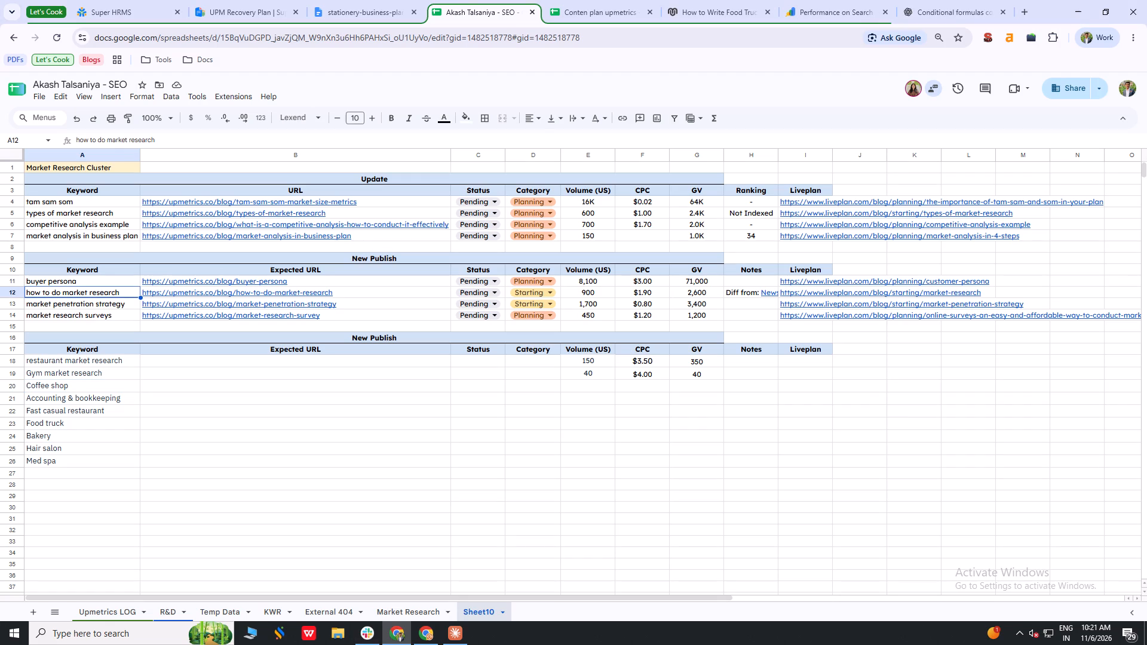
Copy the formatting of the "how to do market research" cell A12 onto the industry keyword cells A18:A33.
{"action": "left_click", "coordinate": [131, 127]}
{"action": "left_click", "coordinate": [128, 125]}
{"action": "left_click", "coordinate": [128, 125]}
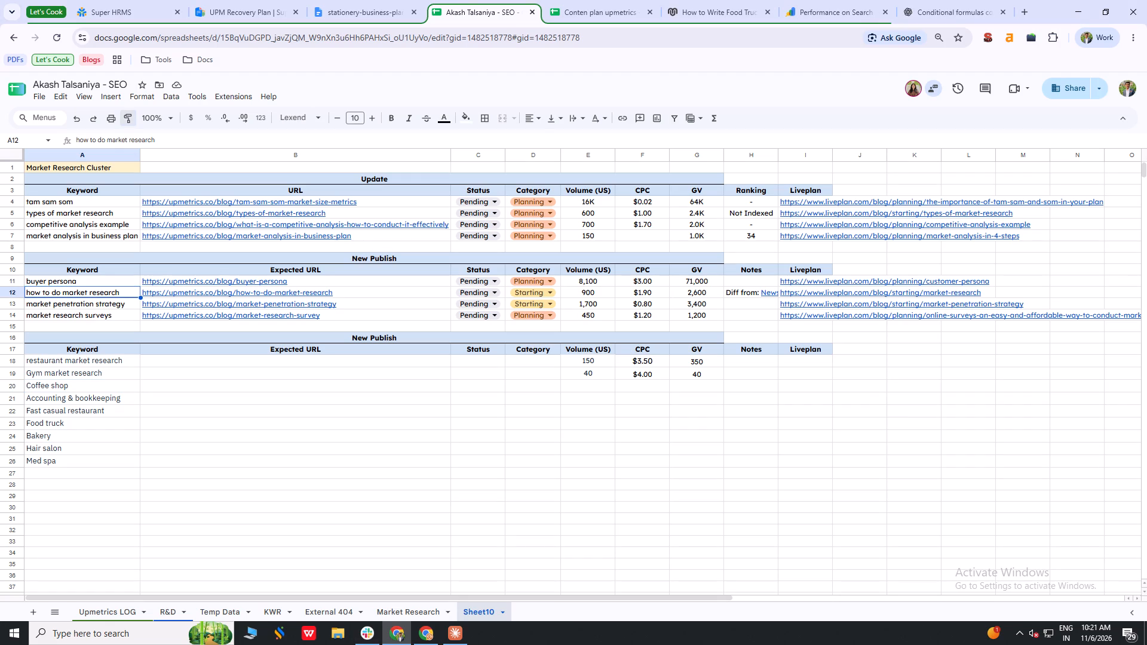
{"action": "left_click", "coordinate": [123, 116]}
{"action": "left_click_drag", "start_coordinate": [113, 361], "coordinate": [102, 545]}
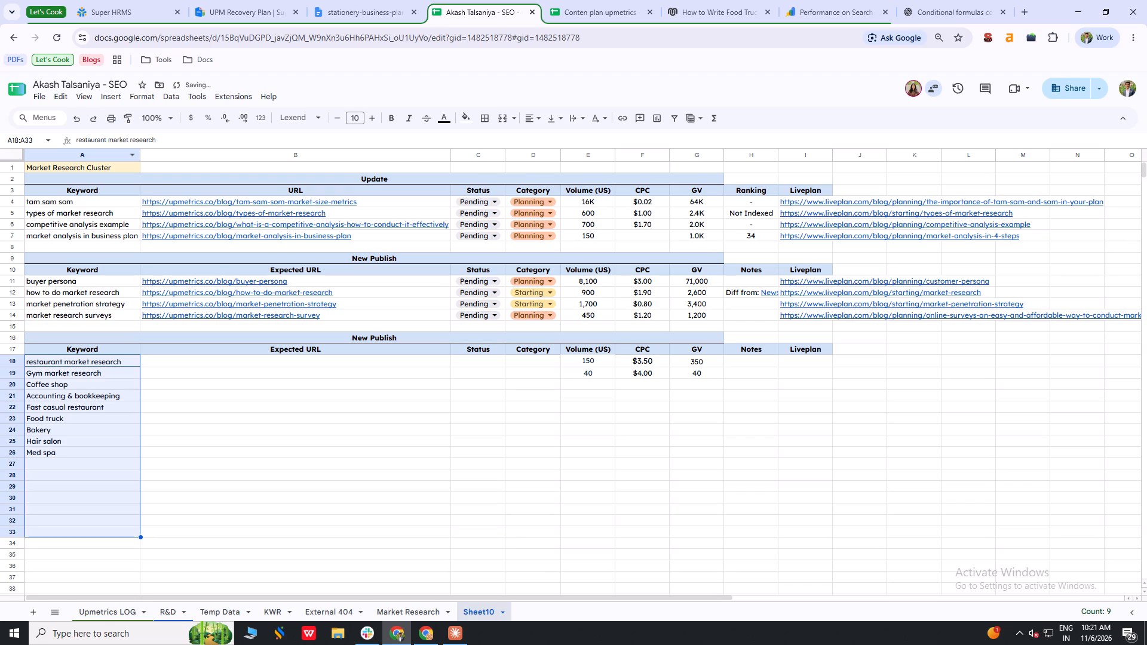
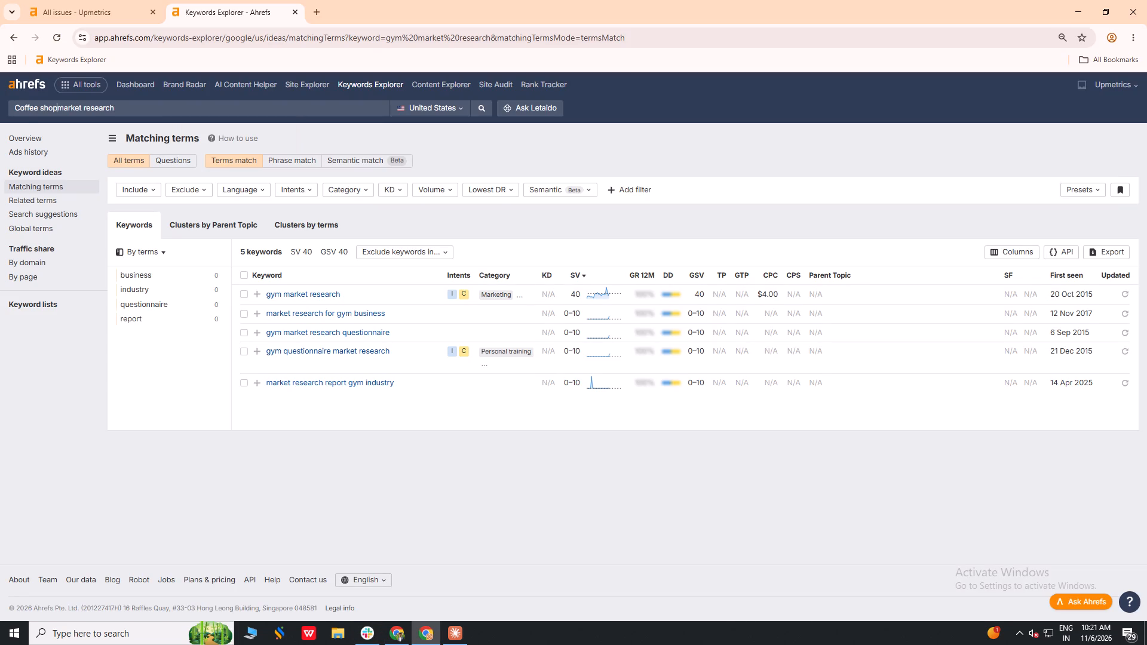
Look up matching terms for the keyword "Coffee shop market research" in the United States.
{"action": "key", "text": "space"}
{"action": "key", "text": "Return"}
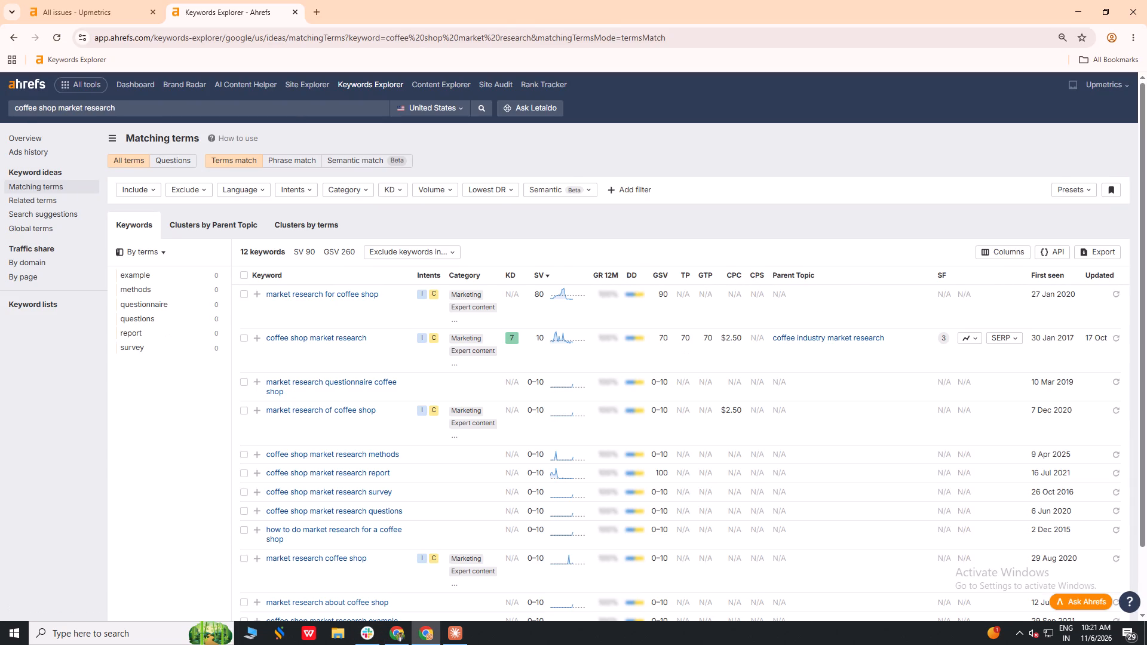
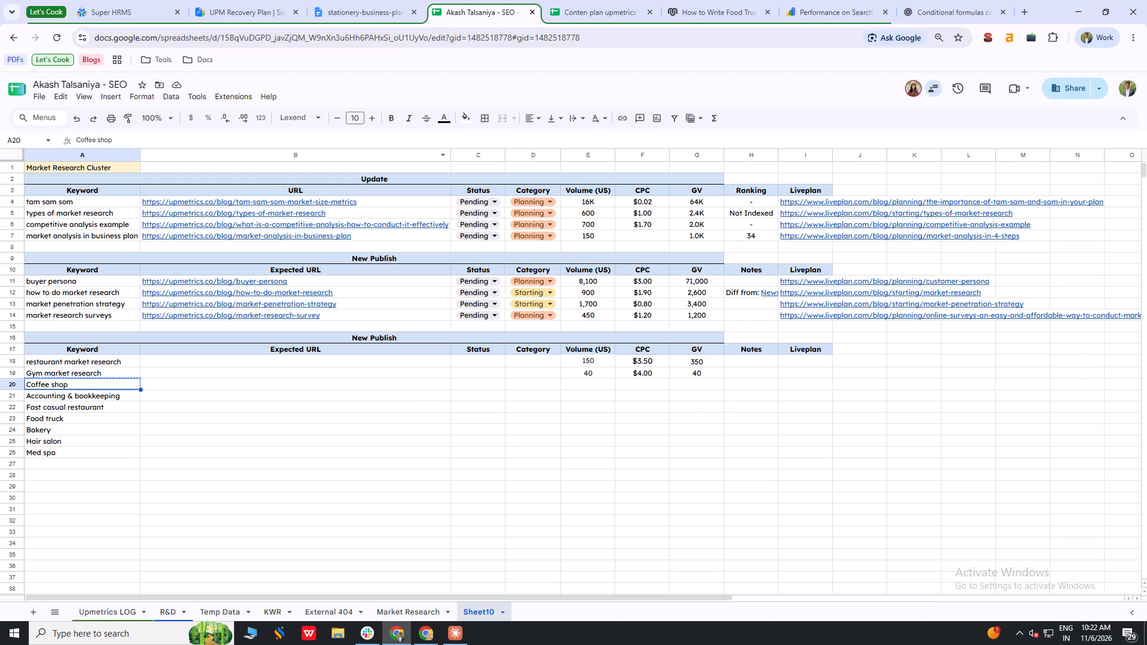
Enter volume 10 and GV 70 for the Coffee shop keyword in row 20.
{"action": "left_click", "coordinate": [597, 385]}
{"action": "type", "text": "10"}
{"action": "key", "text": "Tab"}
{"action": "key", "text": "Tab"}
{"action": "type", "text": "70"}
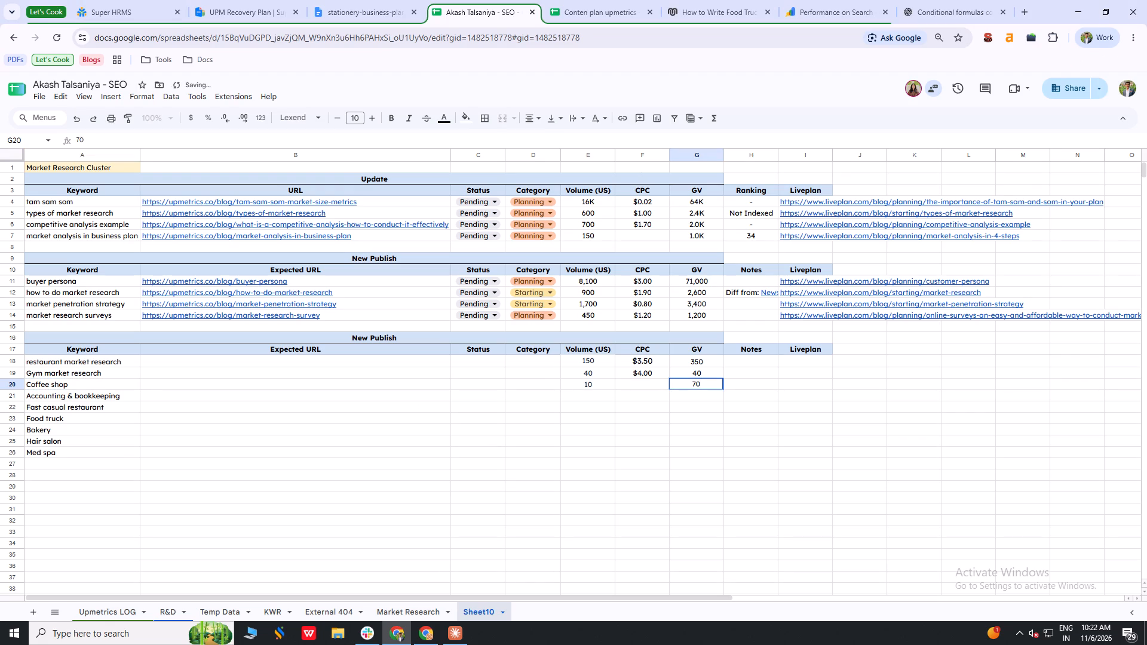
Copy the $2.50 CPC of "coffee shop market research" from Ahrefs into the Coffee shop row's CPC cell.
{"action": "key", "text": "Down"}
{"action": "key", "text": "Left"}
{"action": "key", "text": "Left"}
{"action": "key", "text": "Up"}
{"action": "key", "text": "Right"}
{"action": "key", "text": "alt+Tab"}
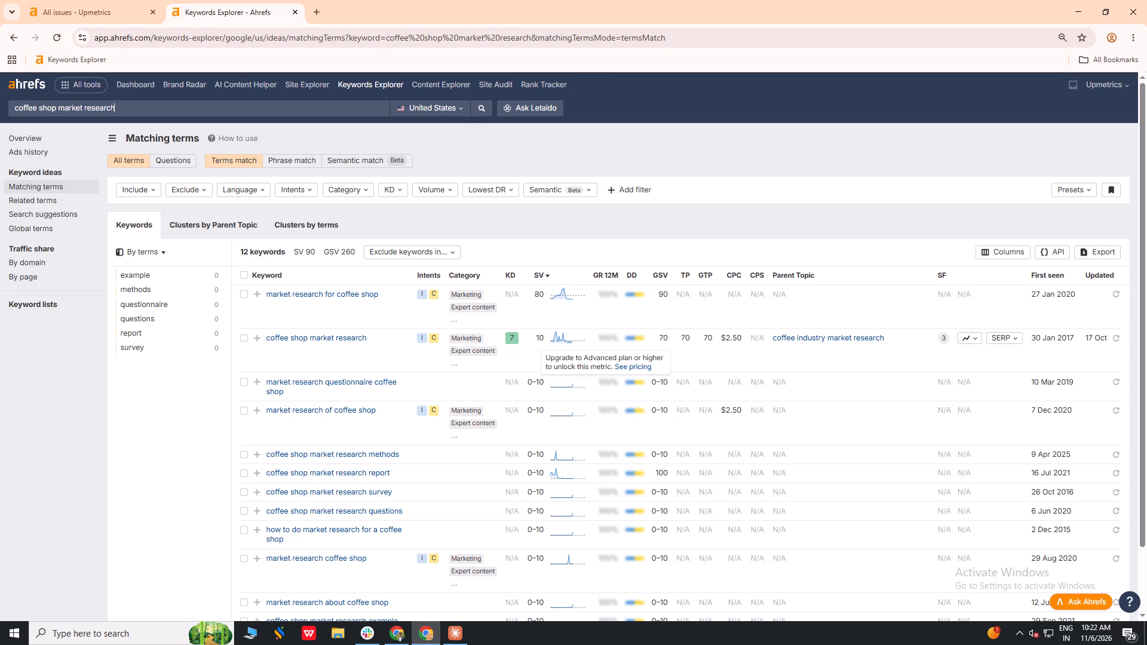
{"action": "left_click_drag", "start_coordinate": [722, 333], "coordinate": [746, 337]}
{"action": "key", "text": "ctrl+c"}
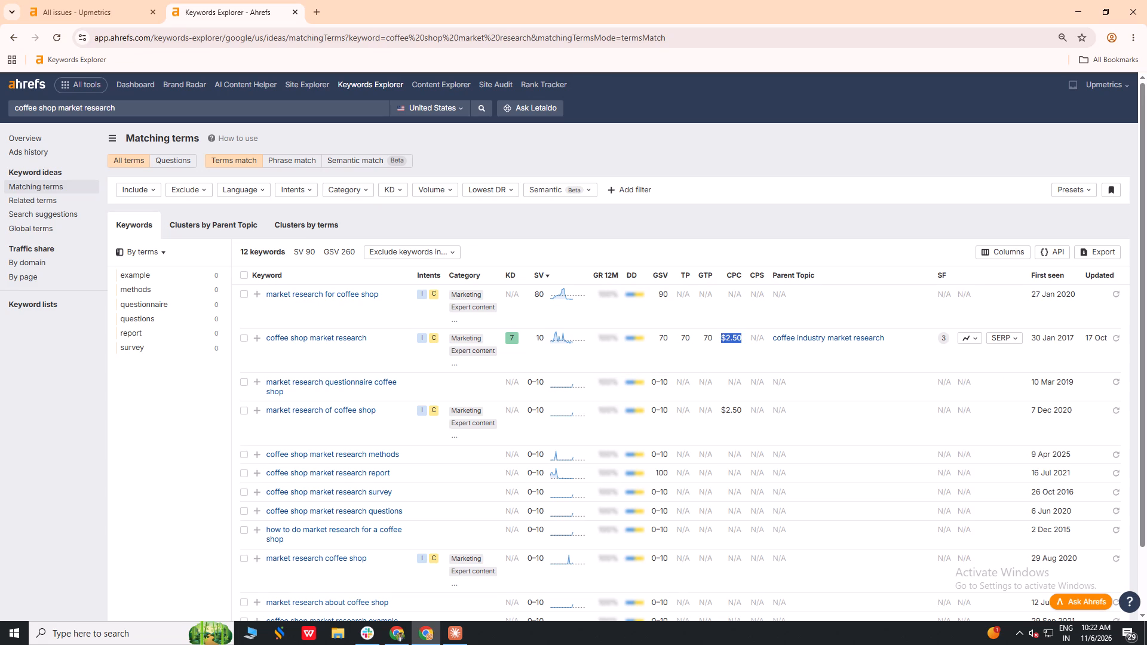
{"action": "key", "text": "alt+Tab"}
{"action": "double_click", "coordinate": [641, 384]}
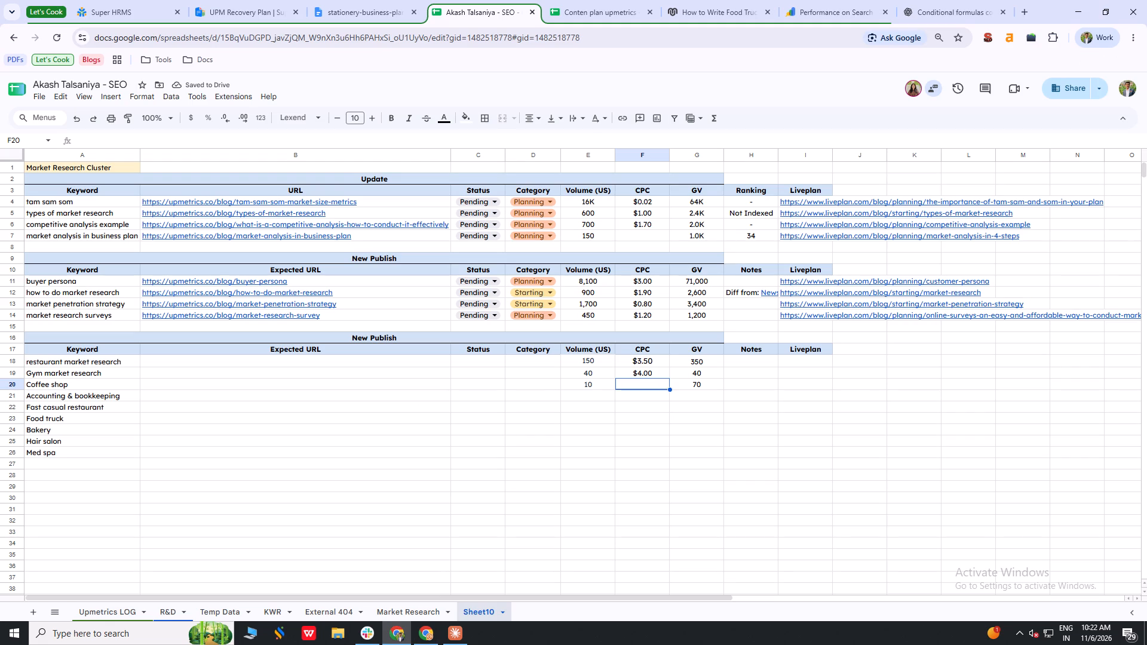
{"action": "key", "text": "ctrl+v"}
{"action": "left_click", "coordinate": [642, 408]}
{"action": "left_click", "coordinate": [637, 449]}
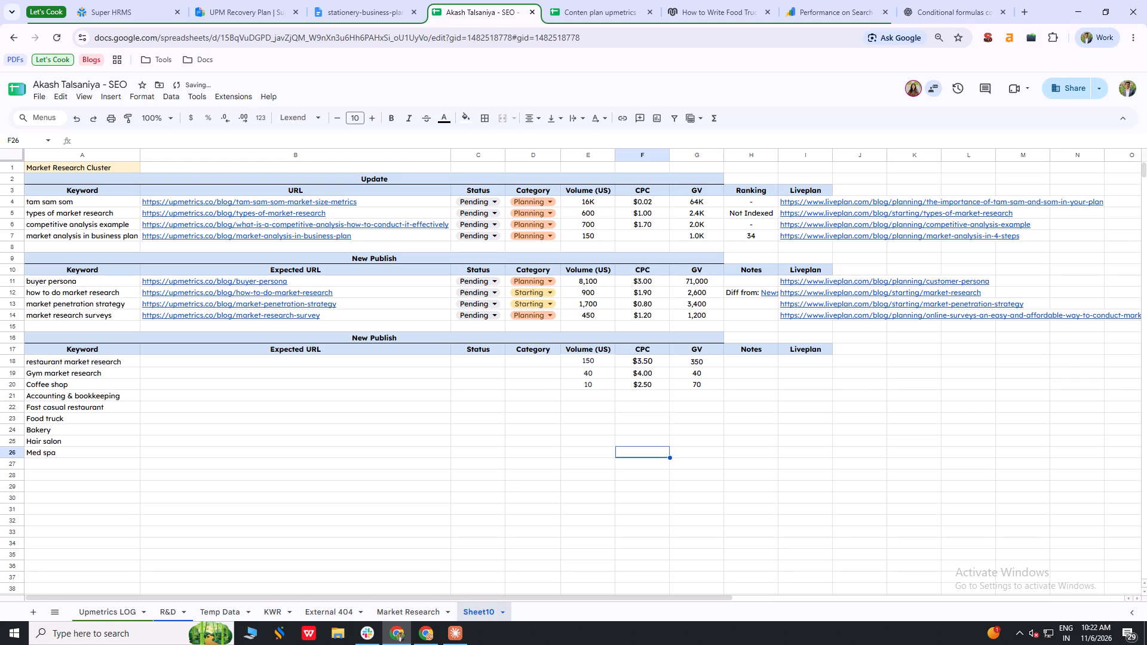
Look up Ahrefs matching terms for "Accounting & bookkeeping market research", reusing the keyword from the sheet.
{"action": "left_click_drag", "start_coordinate": [649, 392], "coordinate": [158, 395]}
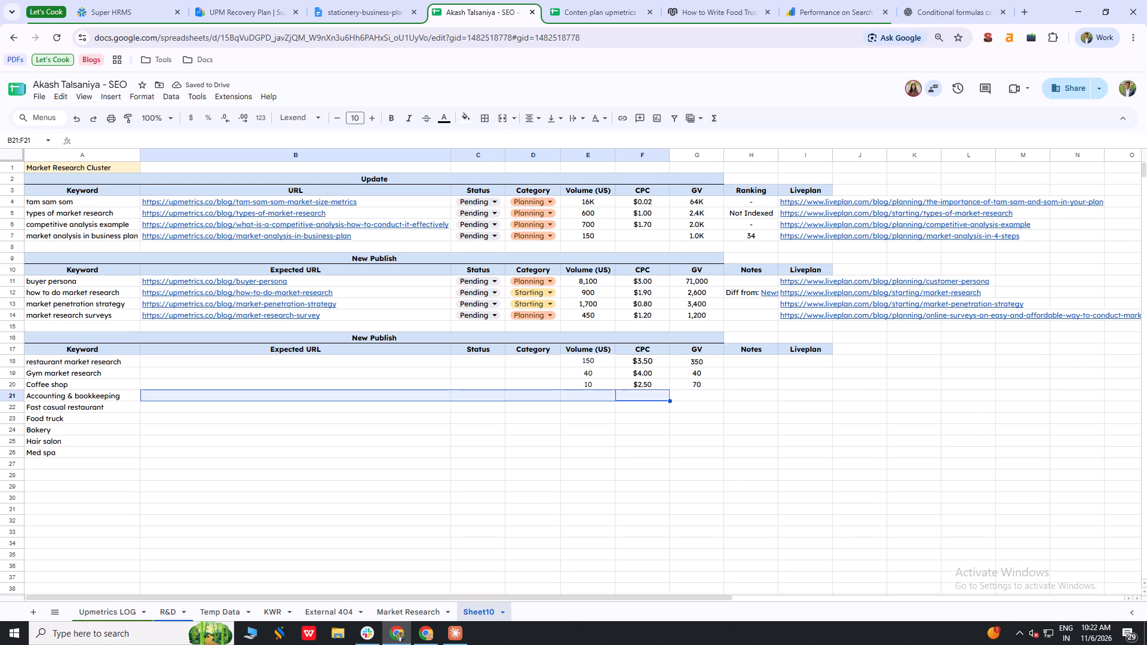
{"action": "left_click", "coordinate": [59, 396]}
{"action": "key", "text": "ctrl+c"}
{"action": "key", "text": "alt+Tab"}
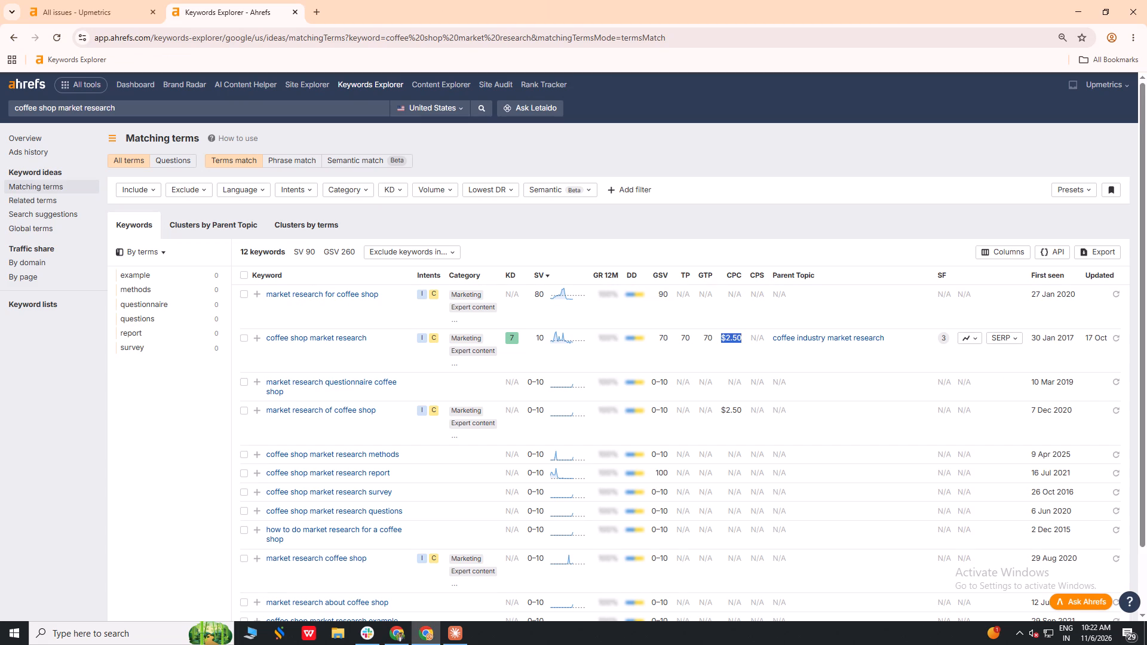
{"action": "left_click_drag", "start_coordinate": [15, 107], "coordinate": [55, 107]}
{"action": "key", "text": "ctrl+v"}
{"action": "key", "text": "Return"}
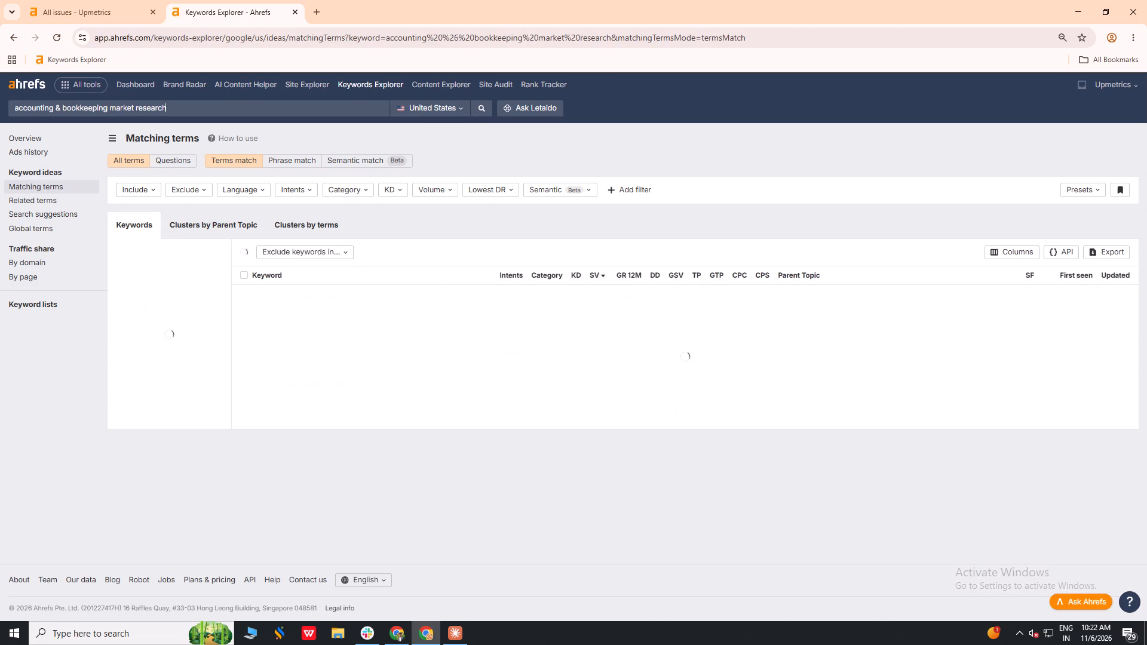
Shorten the Ahrefs search to "accounting market research" and look up its matching terms.
{"action": "double_click", "coordinate": [81, 104]}
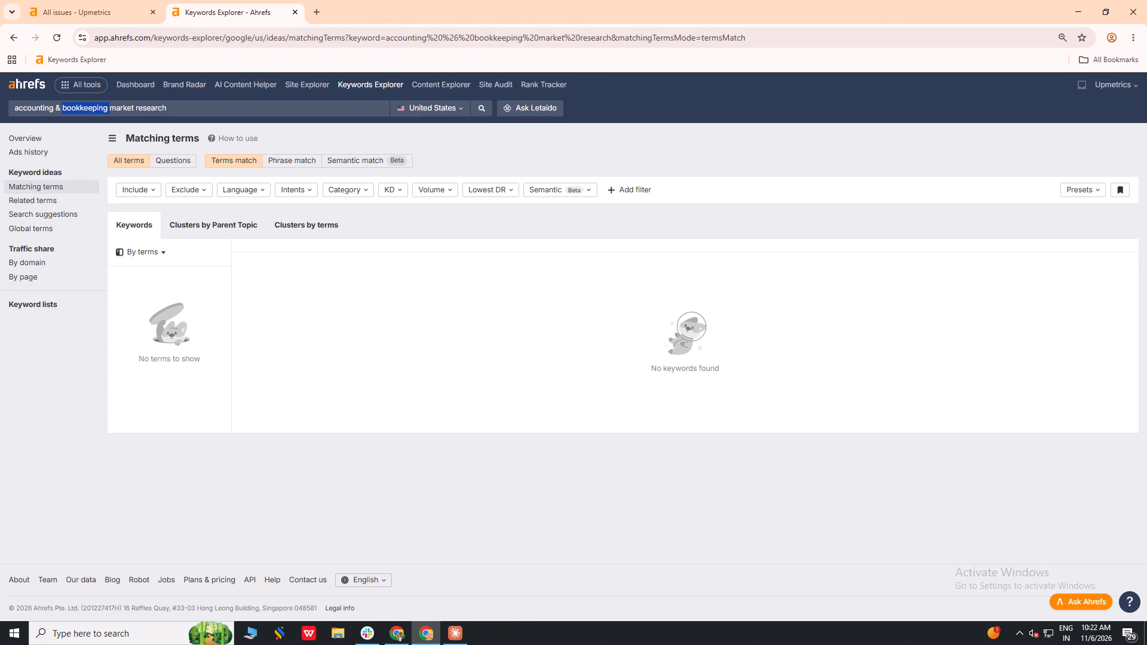
{"action": "key", "text": "BackSpace"}
{"action": "key", "text": "BackSpace"}
{"action": "key", "text": "BackSpace"}
{"action": "key", "text": "Return"}
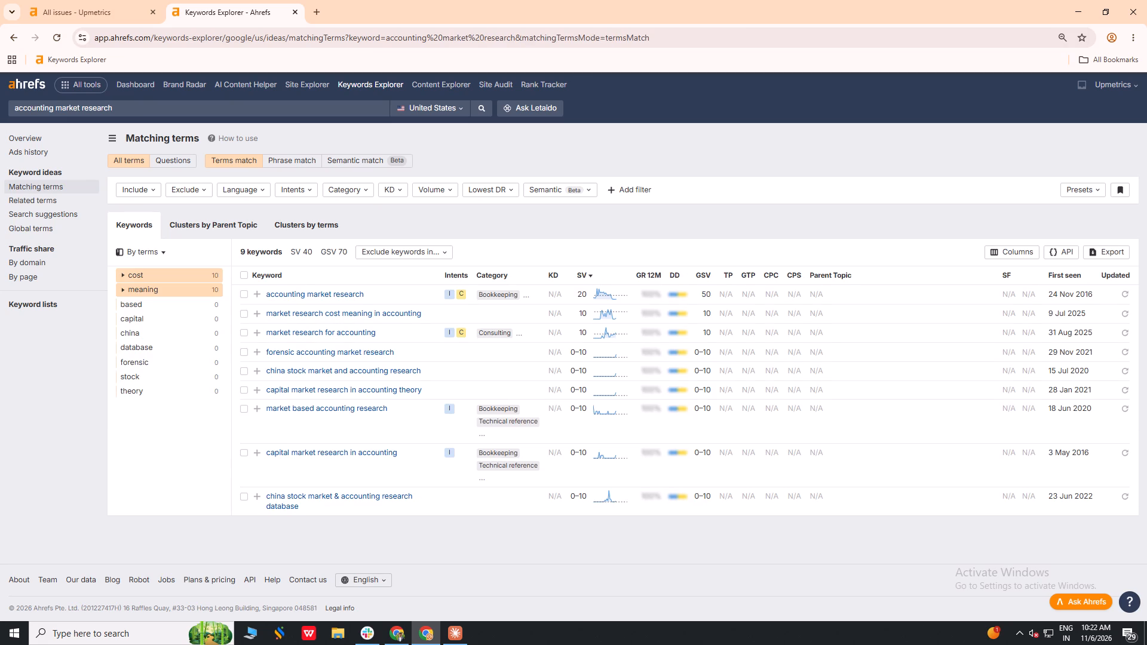
In the sheet's Accounting & bookkeeping row, enter volume 20, GV 50 and a dash for CPC.
{"action": "key", "text": "alt+Tab"}
{"action": "left_click", "coordinate": [596, 394]}
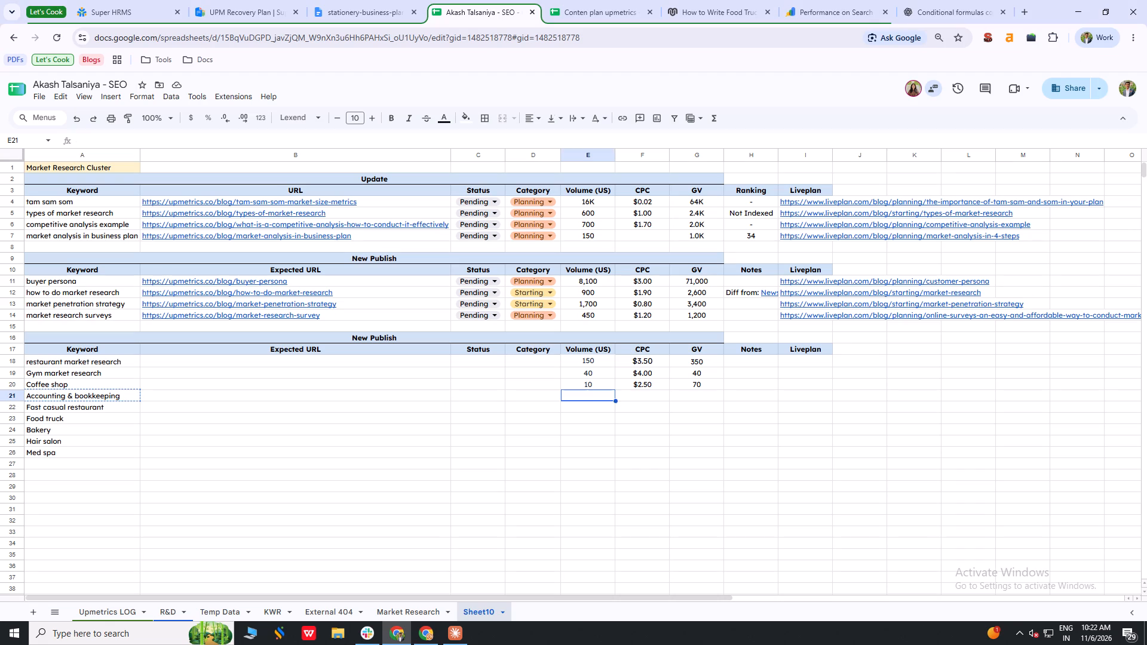
{"action": "type", "text": "20"}
{"action": "key", "text": "Tab"}
{"action": "key", "text": "Tab"}
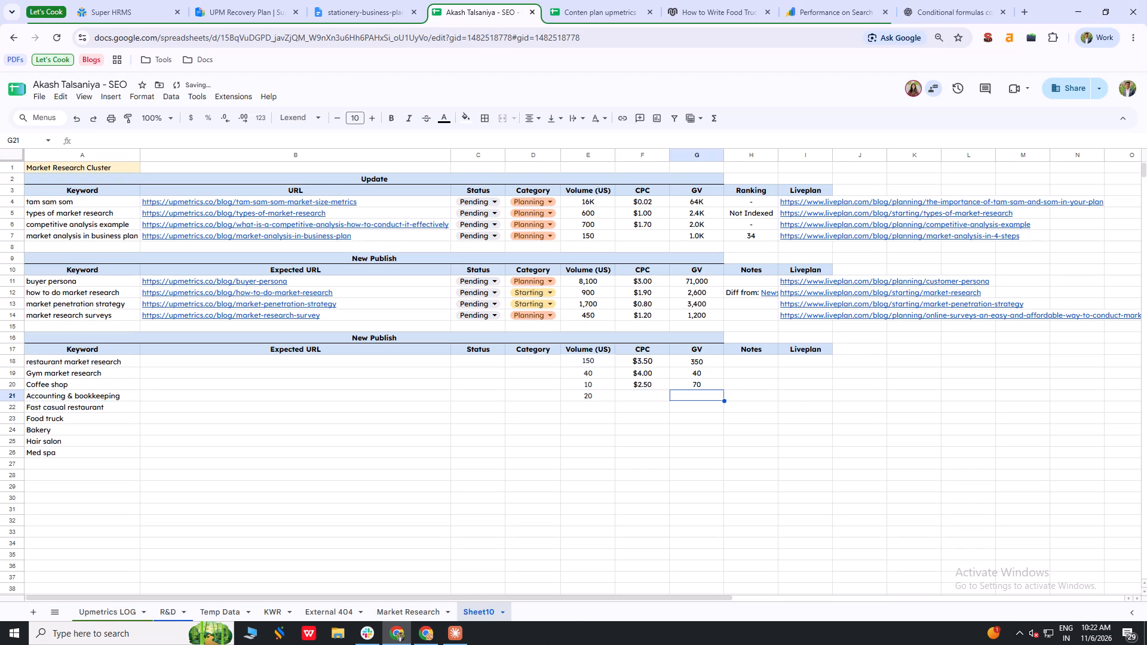
{"action": "type", "text": "50"}
{"action": "key", "text": "Down"}
{"action": "key", "text": "Left"}
{"action": "key", "text": "Up"}
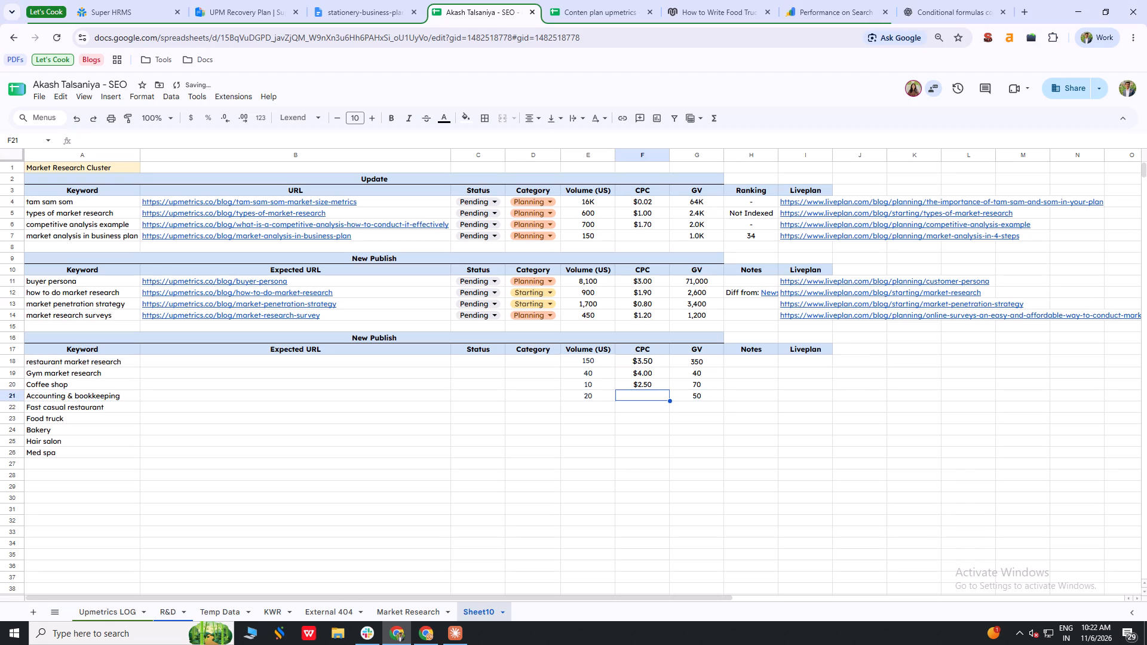
{"action": "key", "text": "minus"}
{"action": "key", "text": "Return"}
Clear the "Fast casual restaurant" keyword from row 22 of the sheet.
{"action": "key", "text": "Down"}
{"action": "key", "text": "Left"}
{"action": "key", "text": "Up"}
{"action": "key", "text": "Left"}
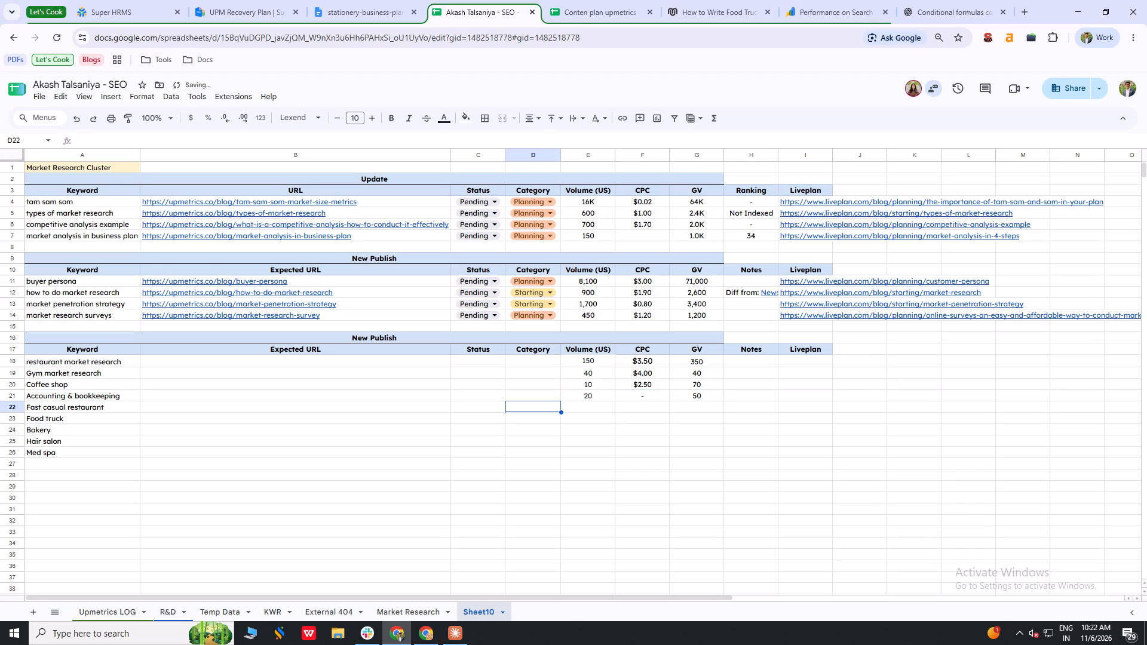
{"action": "key", "text": "ctrl+Left"}
{"action": "key", "text": "ctrl+Left"}
{"action": "key", "text": "ctrl+c"}
{"action": "key", "text": "alt+Tab"}
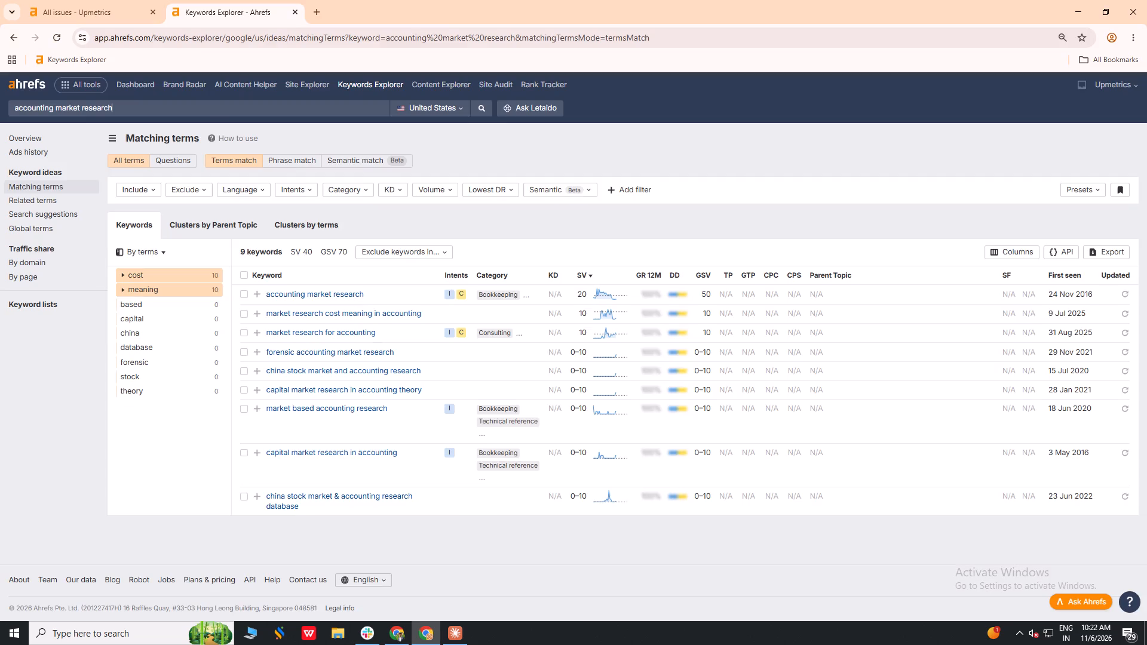
{"action": "key", "text": "alt+Tab"}
{"action": "key", "text": "BackSpace"}
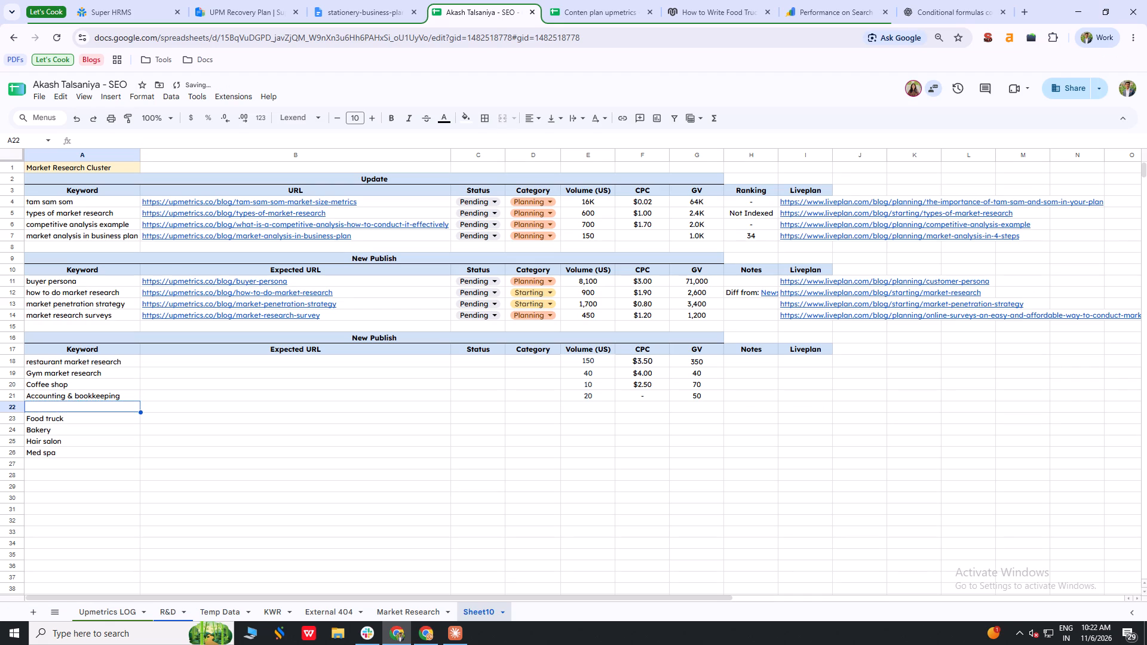
Look up Ahrefs matching terms for "Food truck market research", reusing the keyword from the sheet.
{"action": "left_click", "coordinate": [76, 420]}
{"action": "key", "text": "ctrl+c"}
{"action": "key", "text": "alt+Tab"}
{"action": "double_click", "coordinate": [35, 107]}
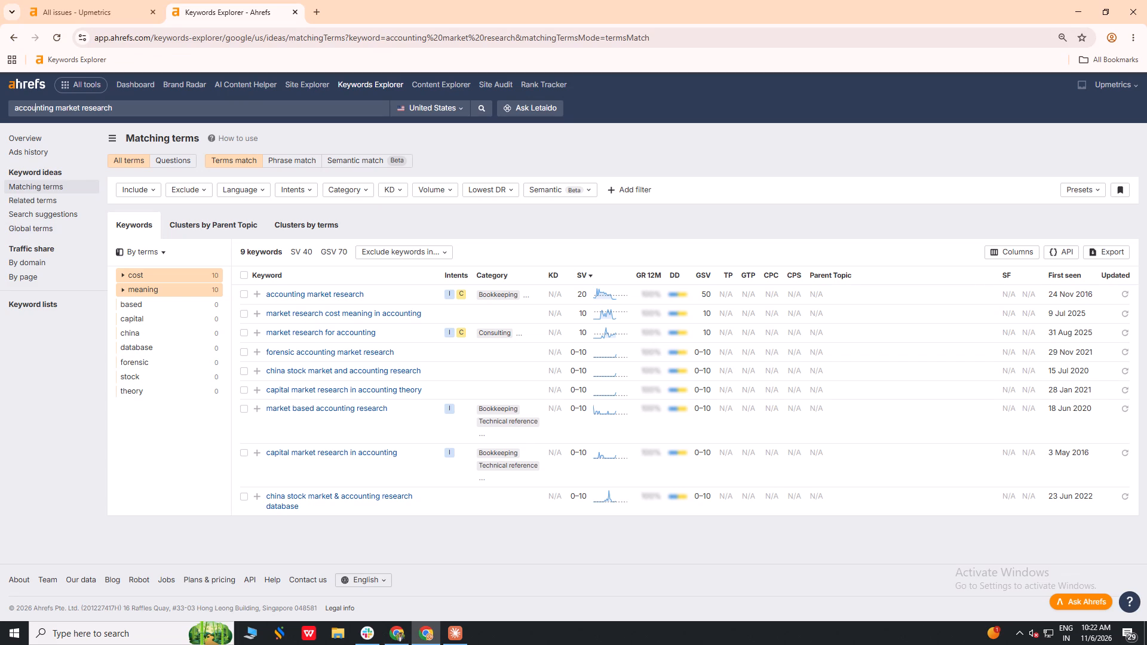
{"action": "key", "text": "ctrl+v"}
{"action": "key", "text": "space"}
{"action": "key", "text": "Return"}
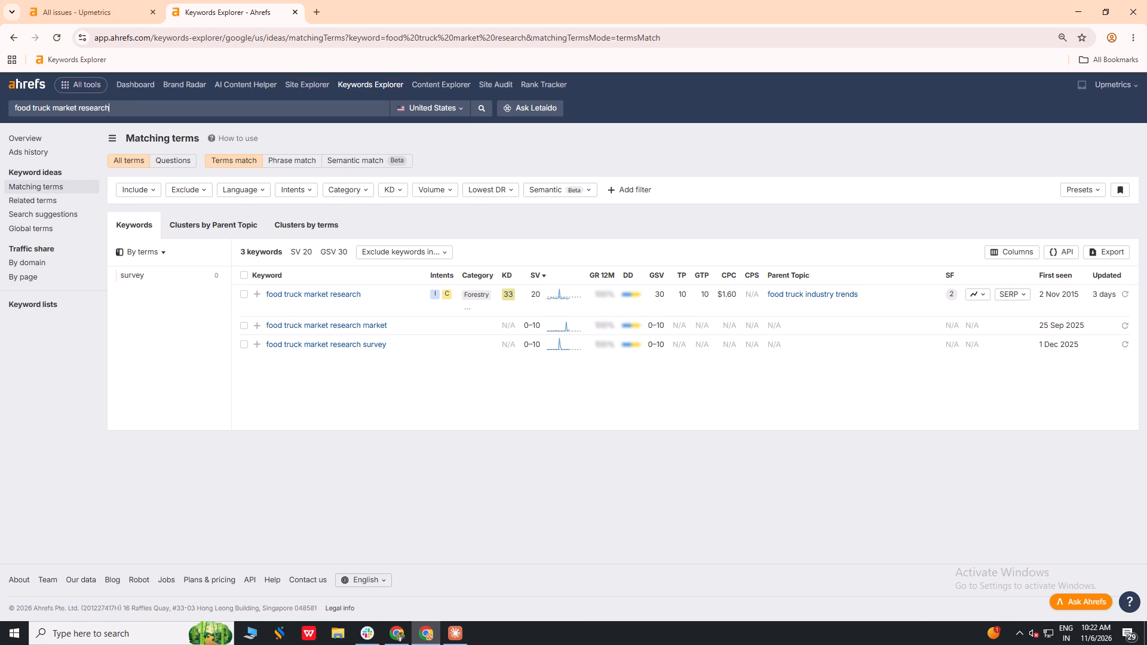
Copy the food truck CPC of $1.60 from Ahrefs into row 22 and add volume 20 and GV 30.
{"action": "left_click_drag", "start_coordinate": [715, 295], "coordinate": [744, 293]}
{"action": "key", "text": "ctrl+c"}
{"action": "key", "text": "alt+Tab"}
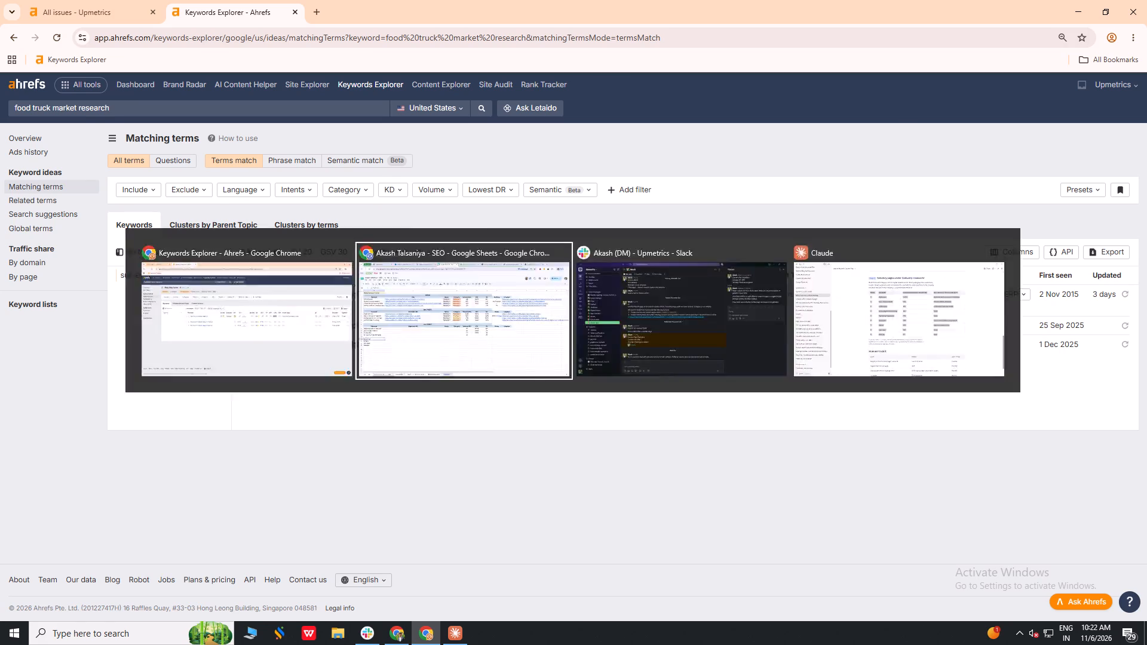
{"action": "double_click", "coordinate": [649, 409]}
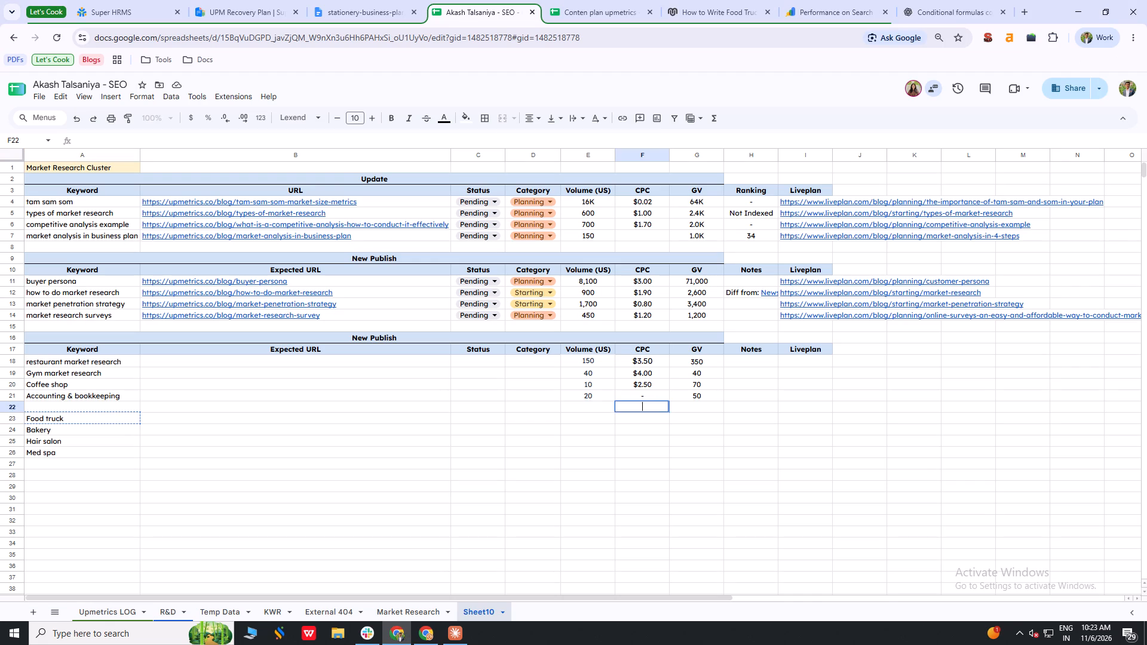
{"action": "key", "text": "ctrl+v"}
{"action": "left_click", "coordinate": [593, 404]}
{"action": "key", "text": "1"}
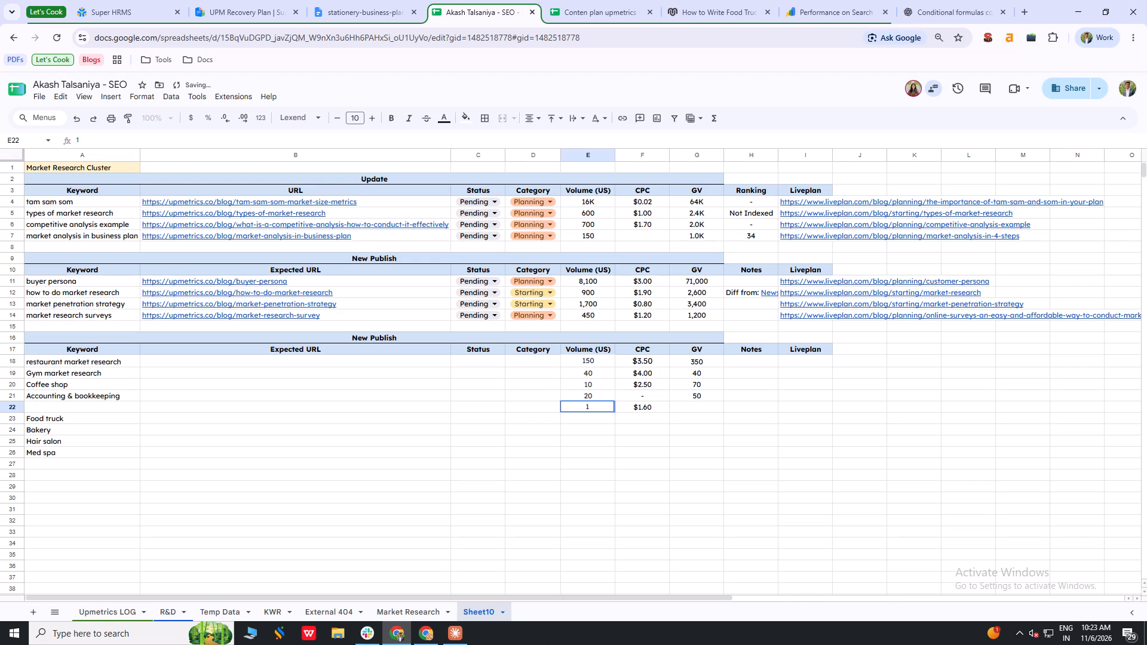
{"action": "key", "text": "BackSpace"}
{"action": "type", "text": "20"}
{"action": "key", "text": "Tab"}
{"action": "key", "text": "Tab"}
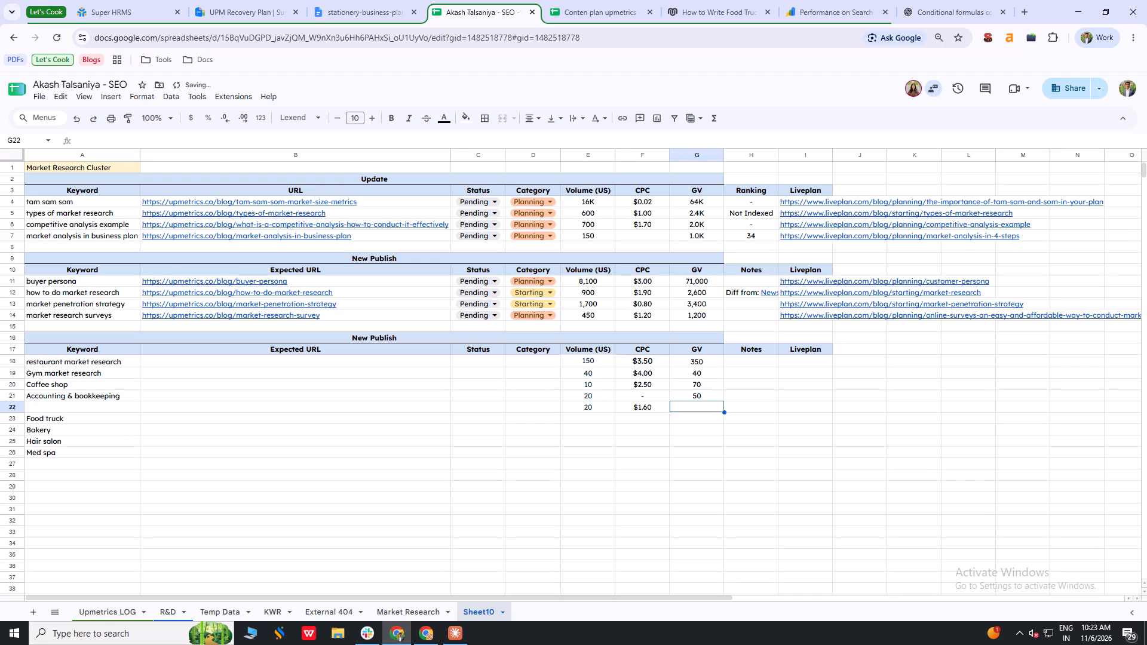
{"action": "type", "text": "30"}
Move the volume, CPC and GV values from row 22 down into the Food truck row.
{"action": "key", "text": "Down"}
{"action": "key", "text": "Left"}
{"action": "key", "text": "Left"}
{"action": "key", "text": "Left"}
{"action": "key", "text": "ctrl+Left"}
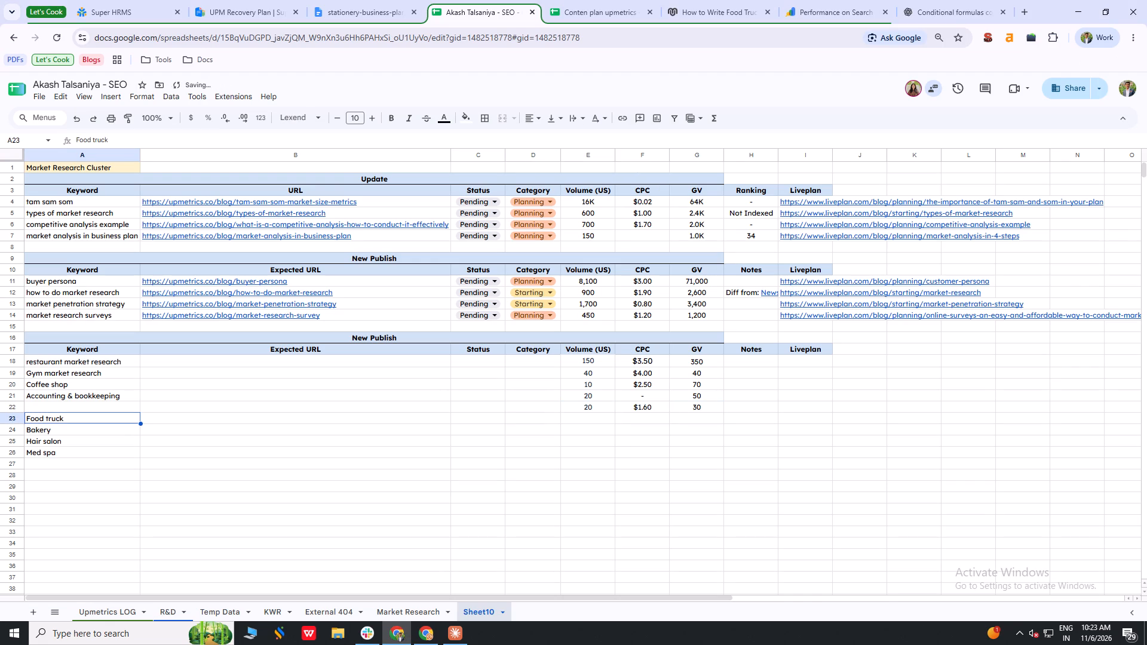
{"action": "key", "text": "ctrl+Left"}
{"action": "key", "text": "ctrl+Right"}
{"action": "key", "text": "ctrl+Left"}
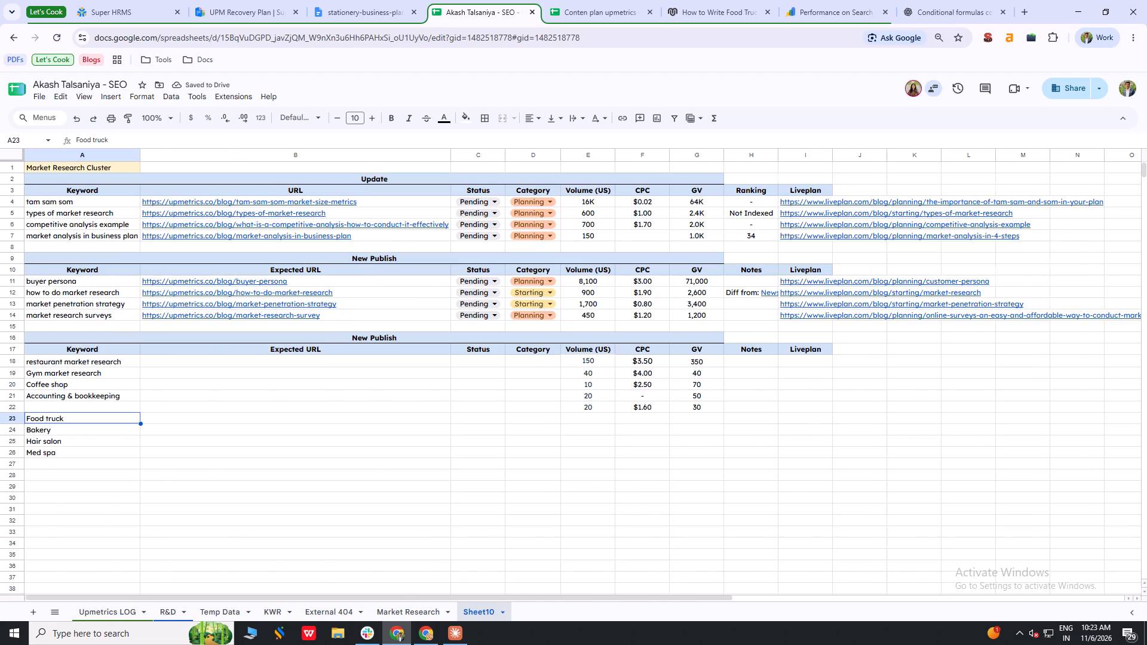
{"action": "key", "text": "ctrl+Left"}
{"action": "key", "text": "ctrl+Left"}
{"action": "key", "text": "Up"}
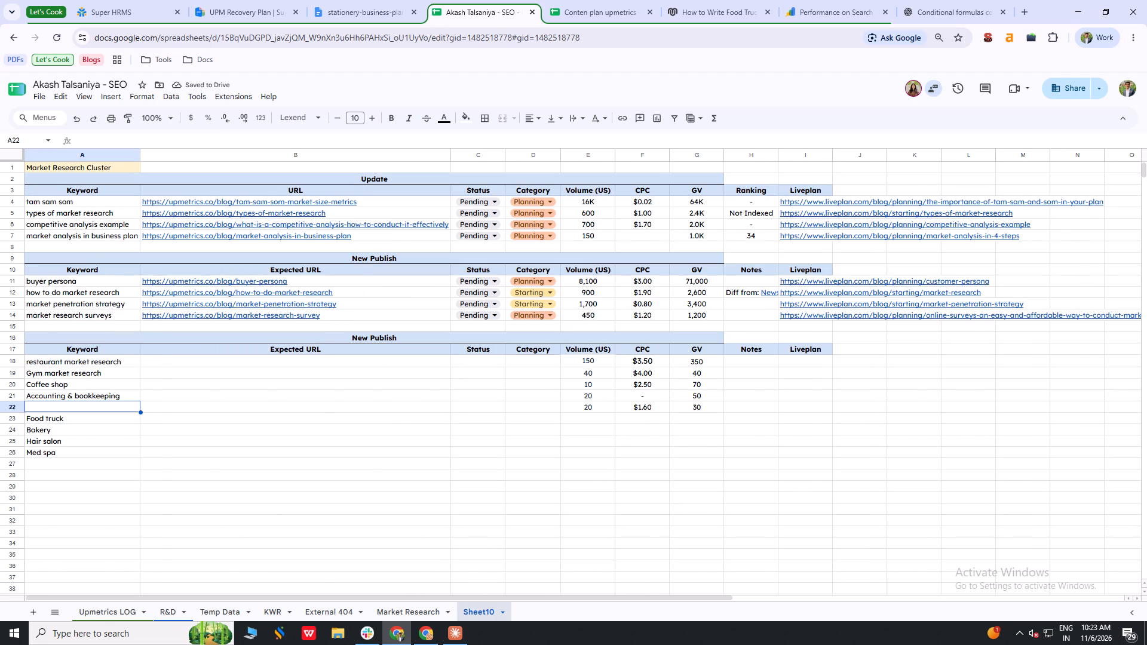
{"action": "key", "text": "ctrl+Right"}
{"action": "key", "text": "ctrl+shift+Right"}
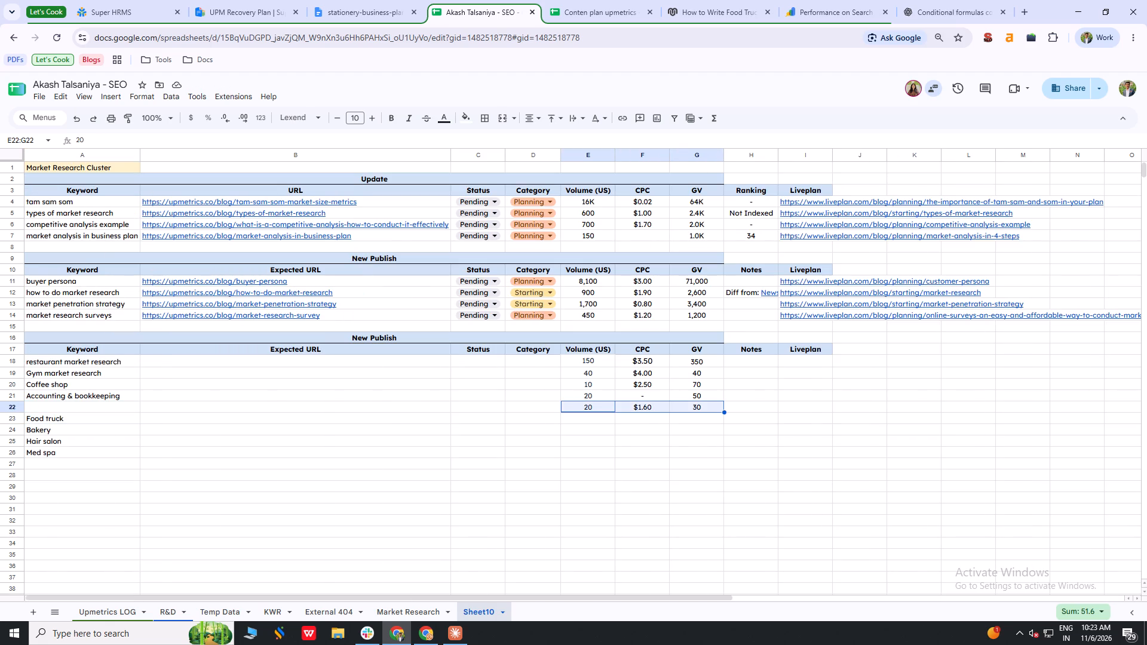
{"action": "key", "text": "ctrl+x"}
{"action": "key", "text": "Down"}
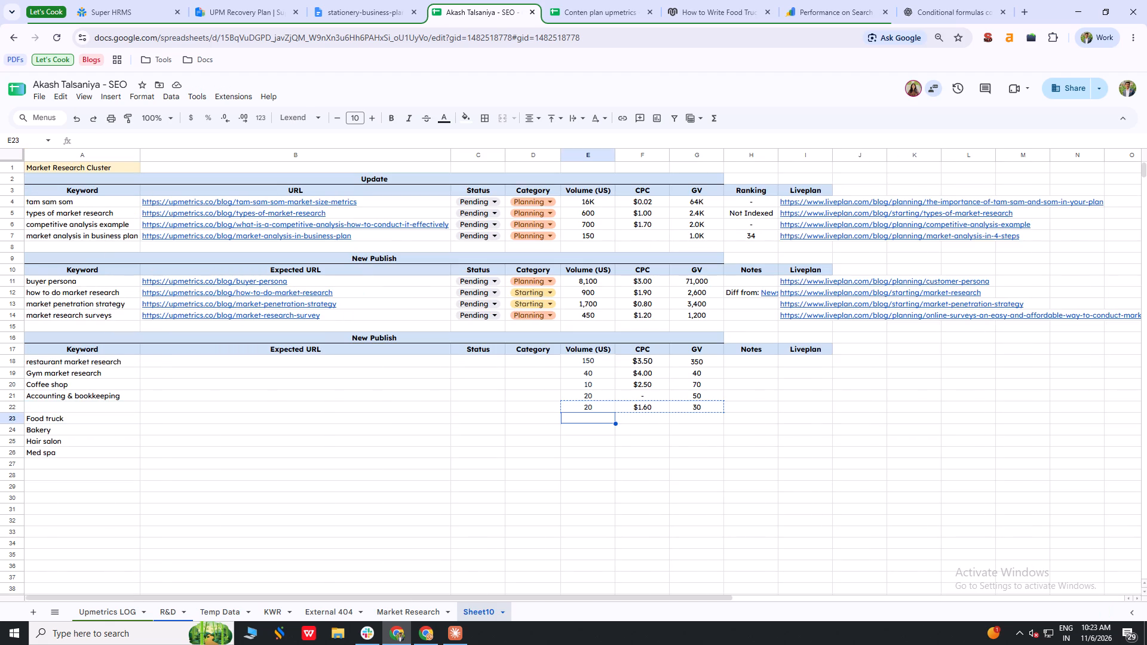
{"action": "key", "text": "ctrl+v"}
Delete the empty row 22 above the Food truck row.
{"action": "key", "text": "Up"}
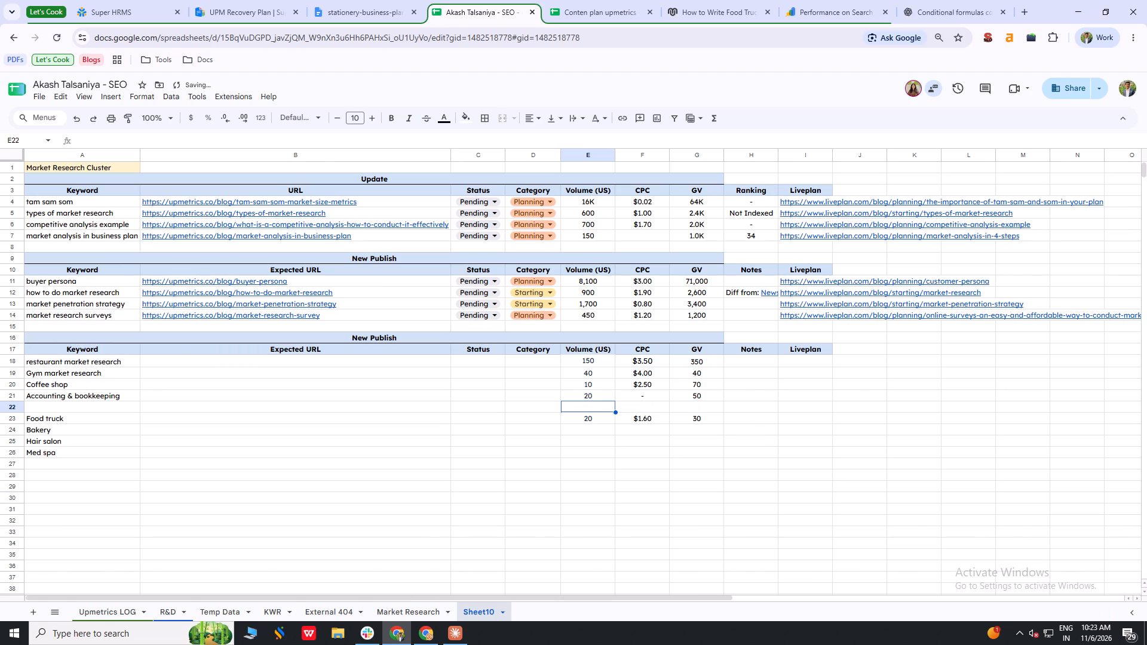
{"action": "key", "text": "Menu"}
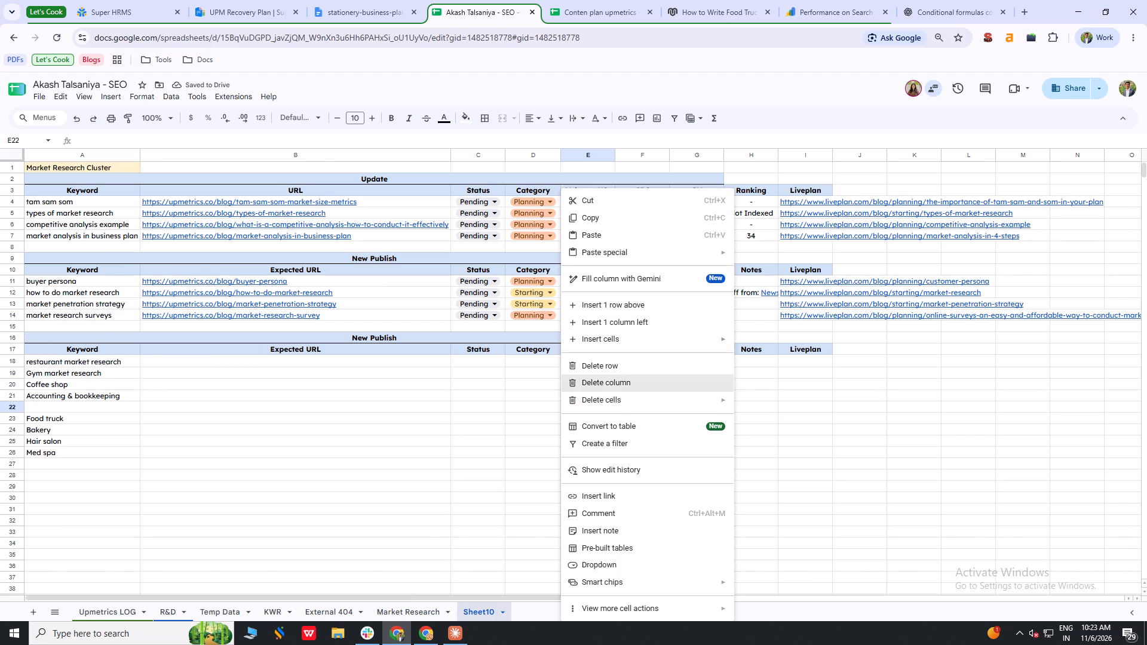
{"action": "left_click", "coordinate": [635, 363]}
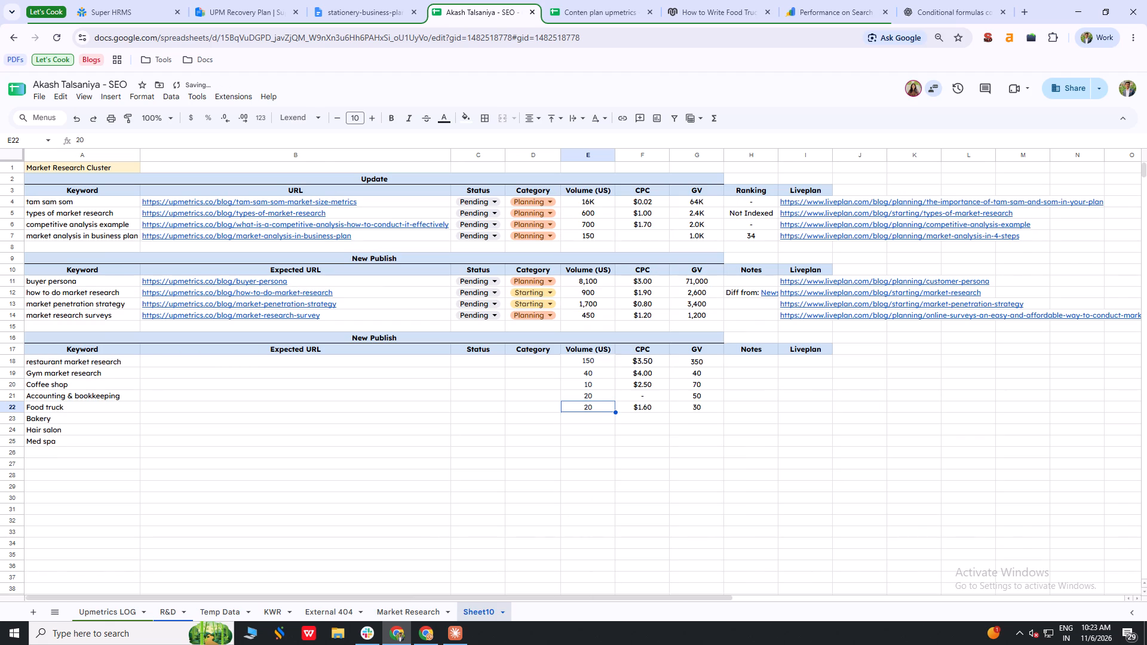
Look up Ahrefs matching terms for "Bakery market research", reusing the keyword from the sheet.
{"action": "key", "text": "Down"}
{"action": "key", "text": "ctrl+Left"}
{"action": "key", "text": "ctrl+c"}
{"action": "key", "text": "alt+Tab"}
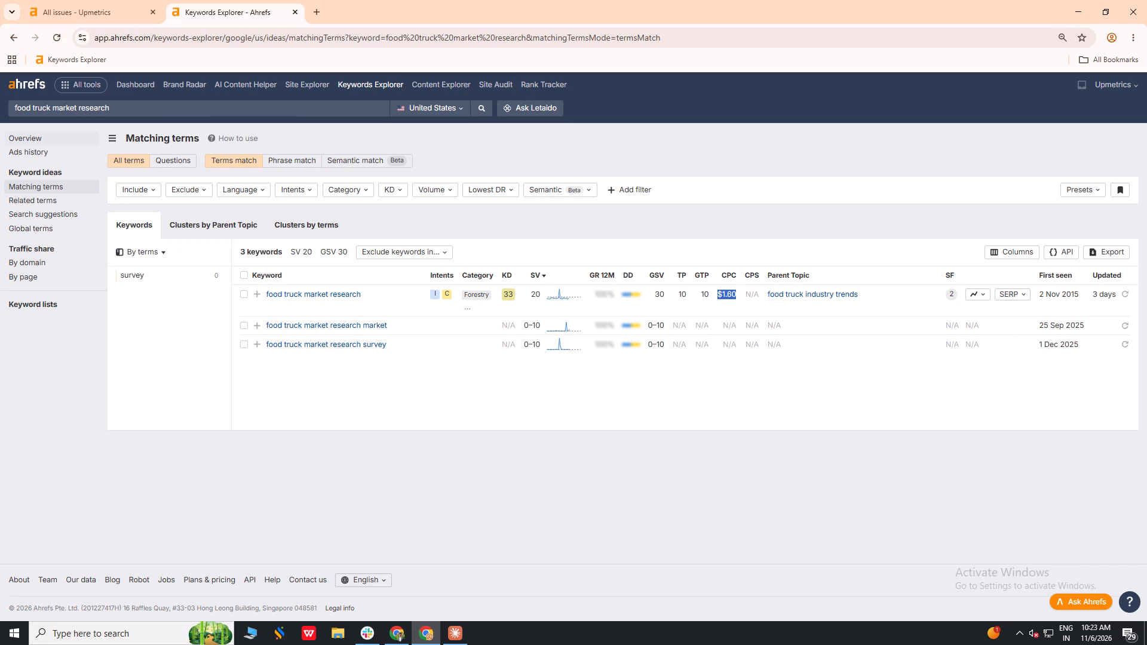
{"action": "left_click_drag", "start_coordinate": [50, 109], "coordinate": [8, 108]}
{"action": "key", "text": "ctrl+v"}
{"action": "key", "text": "Return"}
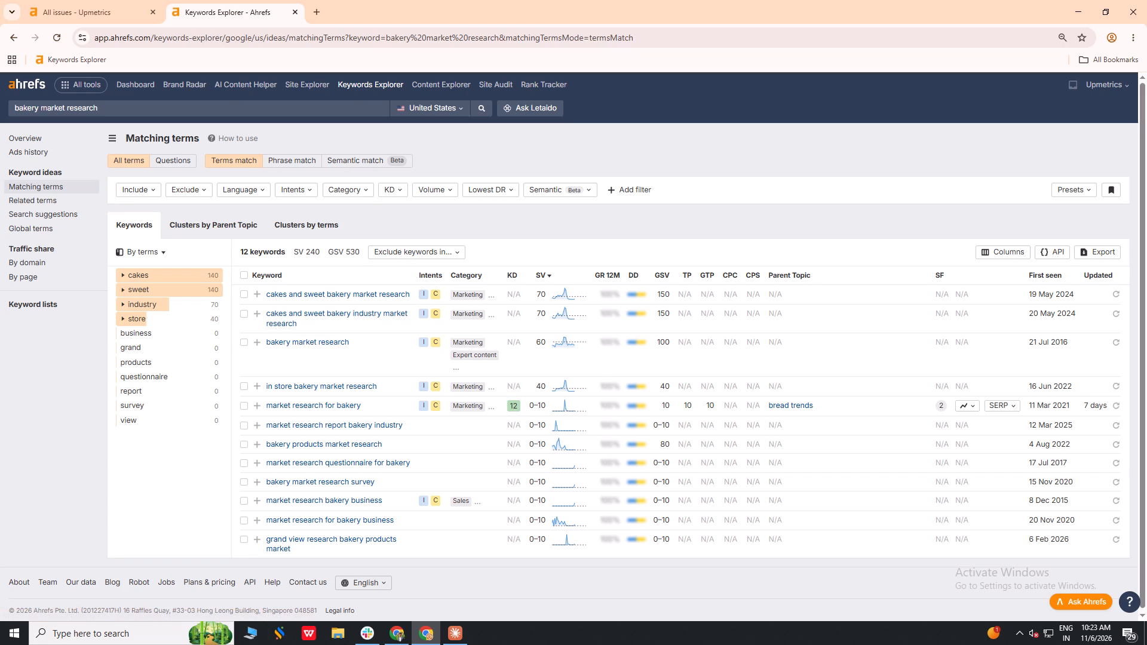
In the Google Sheets cluster sheet, fill the Bakery row with volume 60, CPC "-" and GV 100.
{"action": "key", "text": "alt+Tab"}
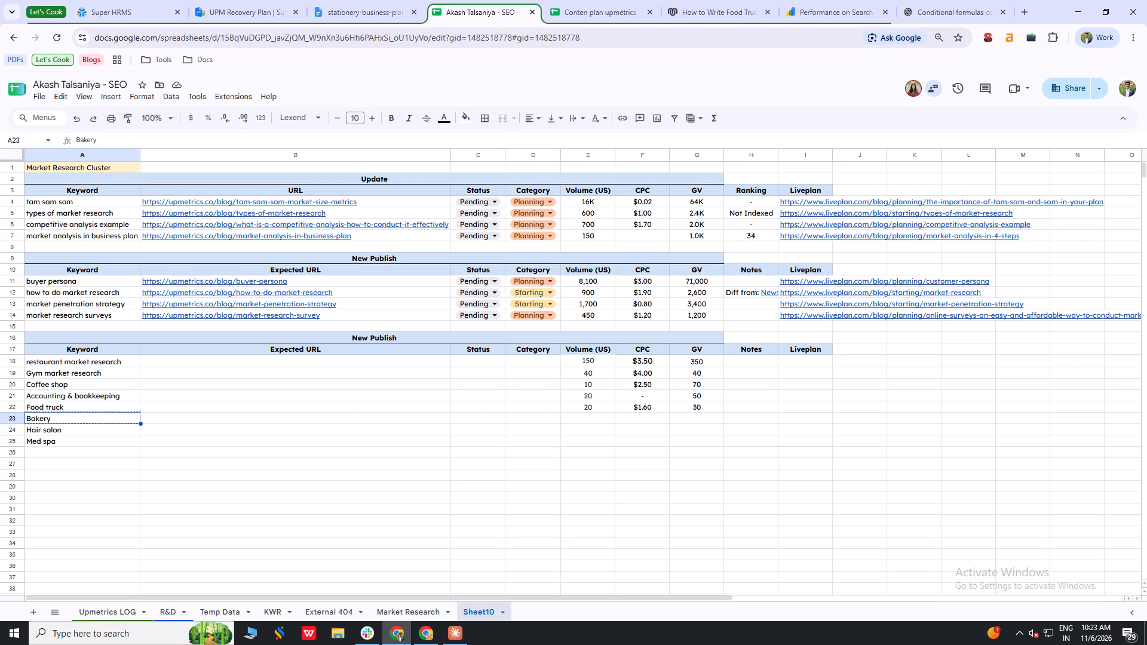
{"action": "left_click", "coordinate": [593, 419]}
{"action": "type", "text": "60"}
{"action": "key", "text": "Tab"}
{"action": "key", "text": "Tab"}
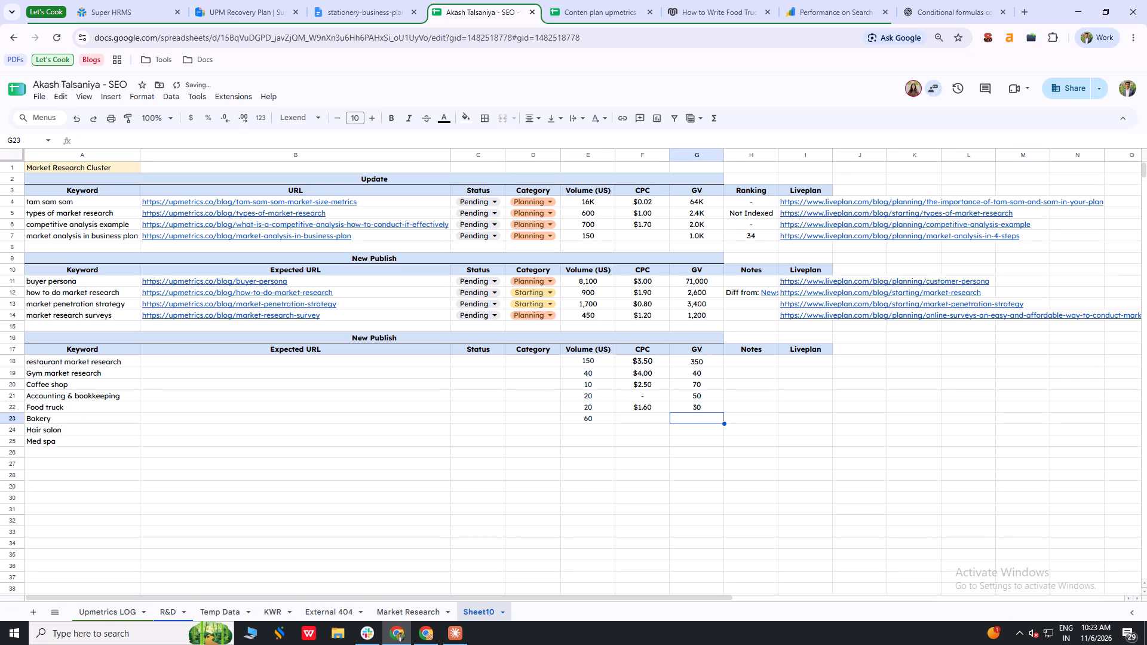
{"action": "type", "text": "100"}
{"action": "key", "text": "Down"}
{"action": "key", "text": "Left"}
{"action": "key", "text": "Up"}
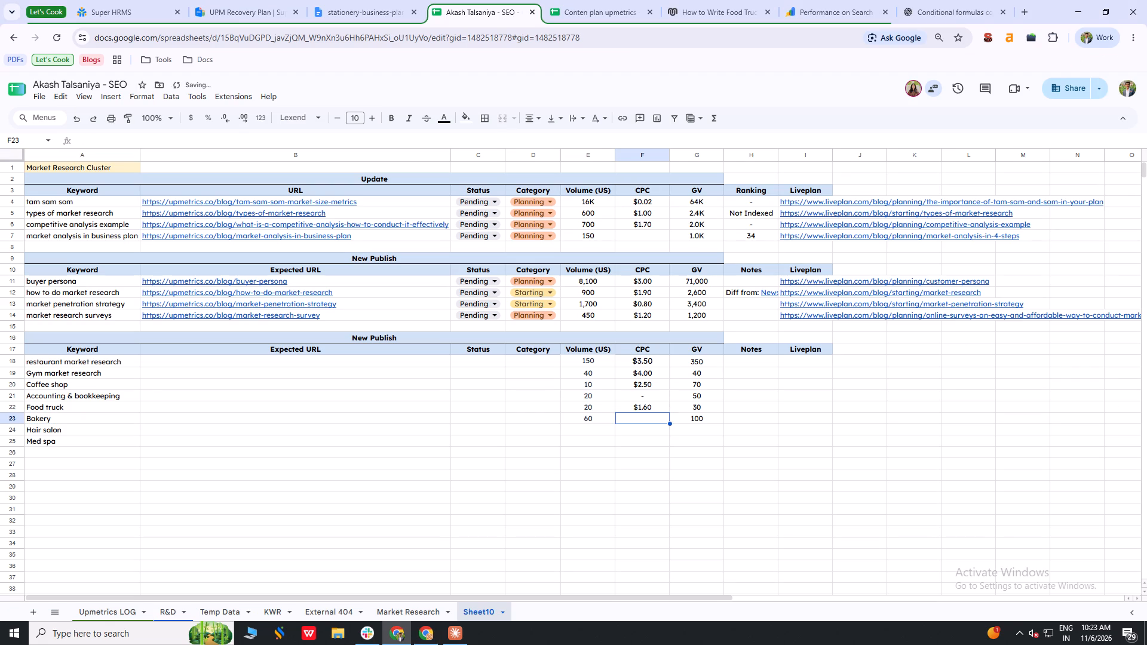
{"action": "key", "text": "minus"}
{"action": "key", "text": "Down"}
Look up Ahrefs matching terms for "Hair salon market research", reusing the Hair salon keyword from the sheet.
{"action": "key", "text": "ctrl+Left"}
{"action": "key", "text": "ctrl+Left"}
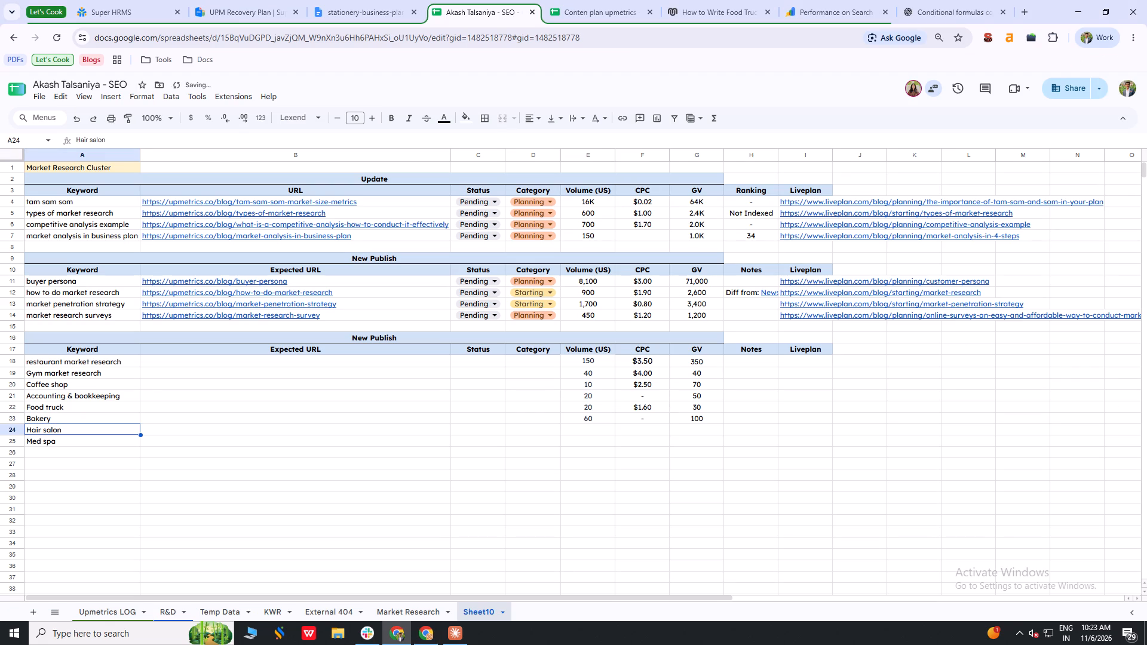
{"action": "key", "text": "ctrl+c"}
{"action": "key", "text": "alt+Tab"}
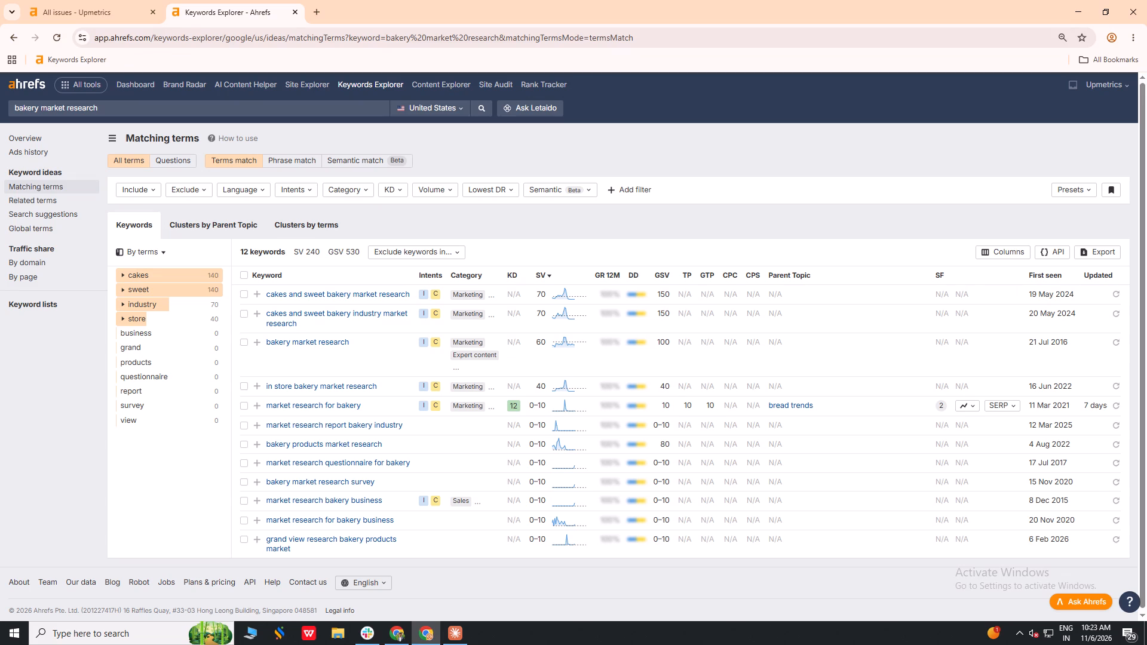
{"action": "key", "text": "ctrl+Left"}
{"action": "key", "text": "ctrl+Left"}
{"action": "key", "text": "ctrl+shift+Left"}
{"action": "key", "text": "ctrl+v"}
{"action": "key", "text": "space"}
{"action": "key", "text": "Return"}
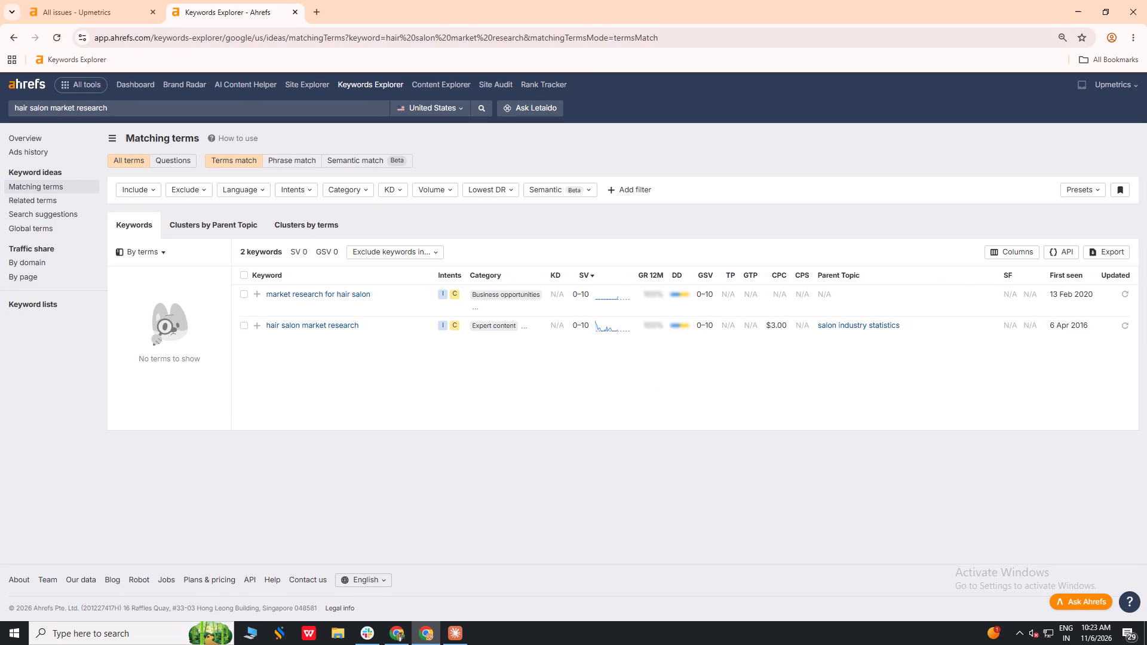
{"action": "key", "text": "alt+Tab"}
{"action": "key", "text": "alt+Tab"}
Look up Ahrefs matching terms for "Med spa market research", reusing the Med spa keyword from the sheet.
{"action": "key", "text": "alt+Tab"}
{"action": "key", "text": "Down"}
{"action": "key", "text": "ctrl+c"}
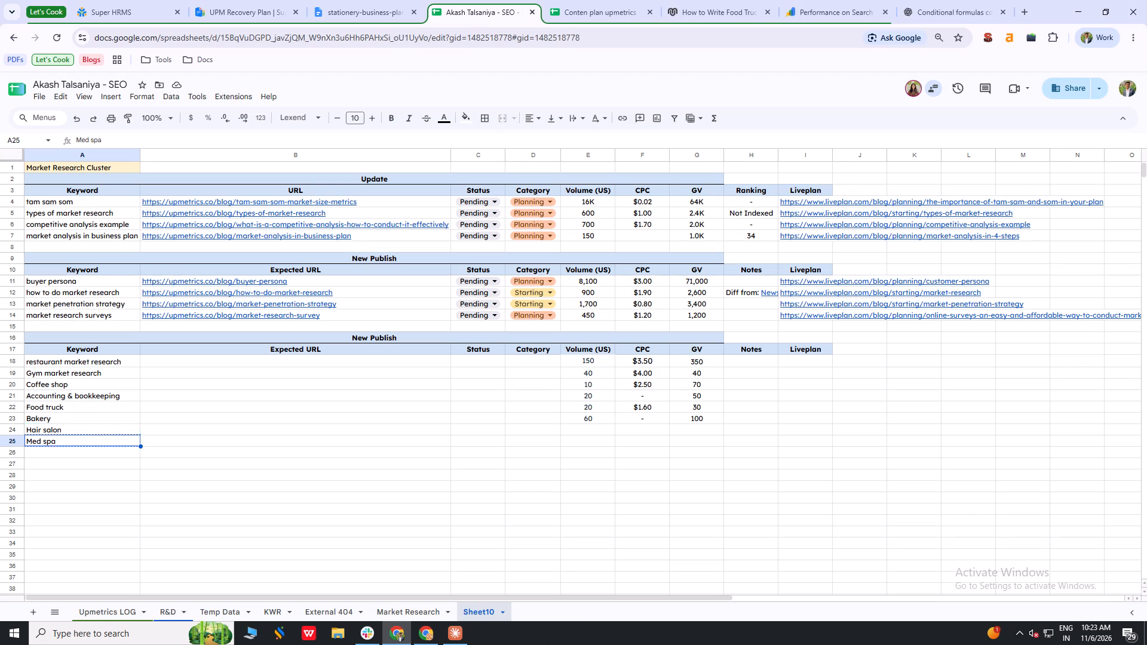
{"action": "key", "text": "alt+Tab"}
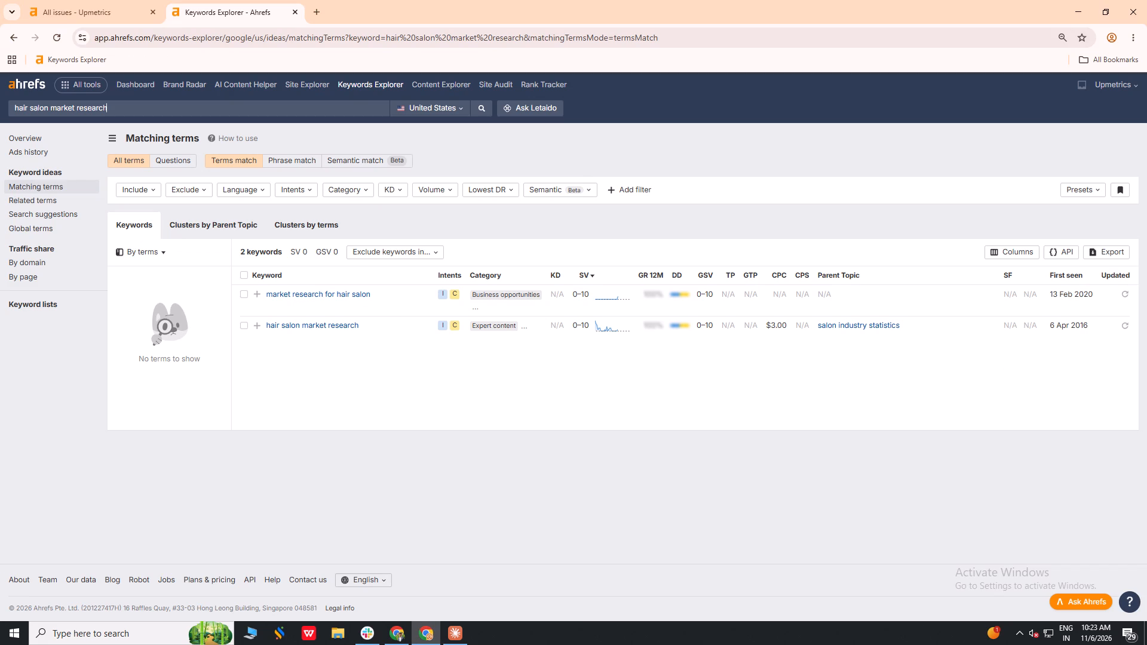
{"action": "key", "text": "ctrl+Left"}
{"action": "key", "text": "ctrl+Left"}
{"action": "key", "text": "ctrl+shift+Left"}
{"action": "key", "text": "ctrl+shift+Left"}
{"action": "key", "text": "ctrl+v"}
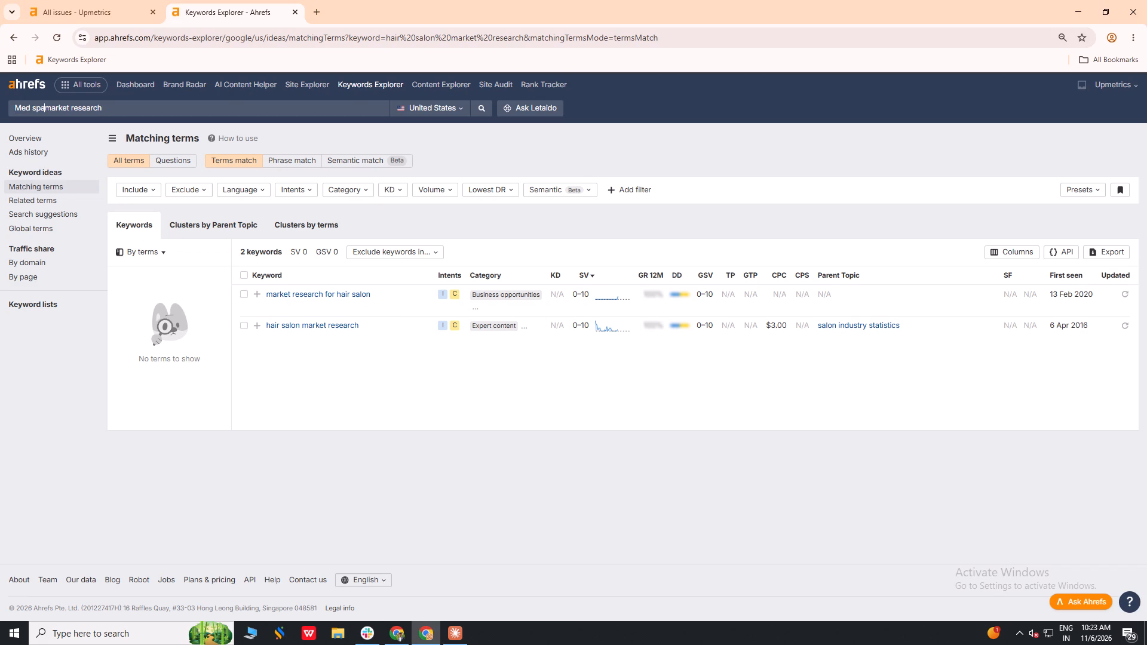
{"action": "key", "text": "space"}
{"action": "key", "text": "Return"}
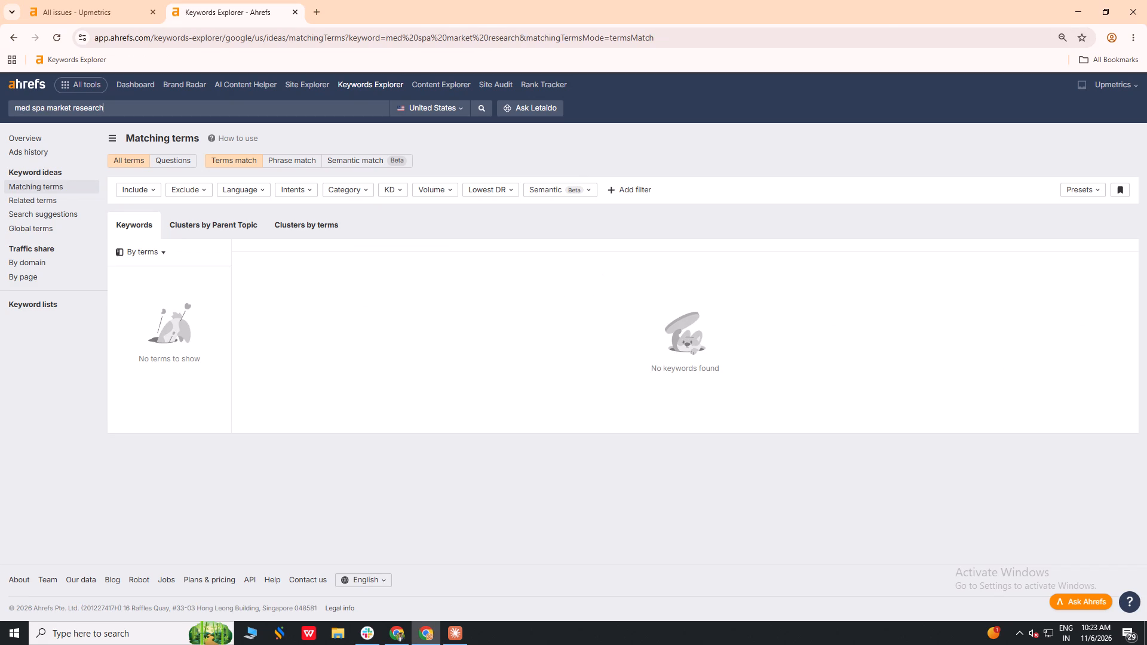
{"action": "key", "text": "alt+Tab"}
{"action": "key", "text": "alt+Tab"}
In a new browser tab, search Google for "market research report liveplan" and open LivePlan's Market Research Report Library.
{"action": "key", "text": "alt+Tab"}
{"action": "left_click", "coordinate": [377, 489]}
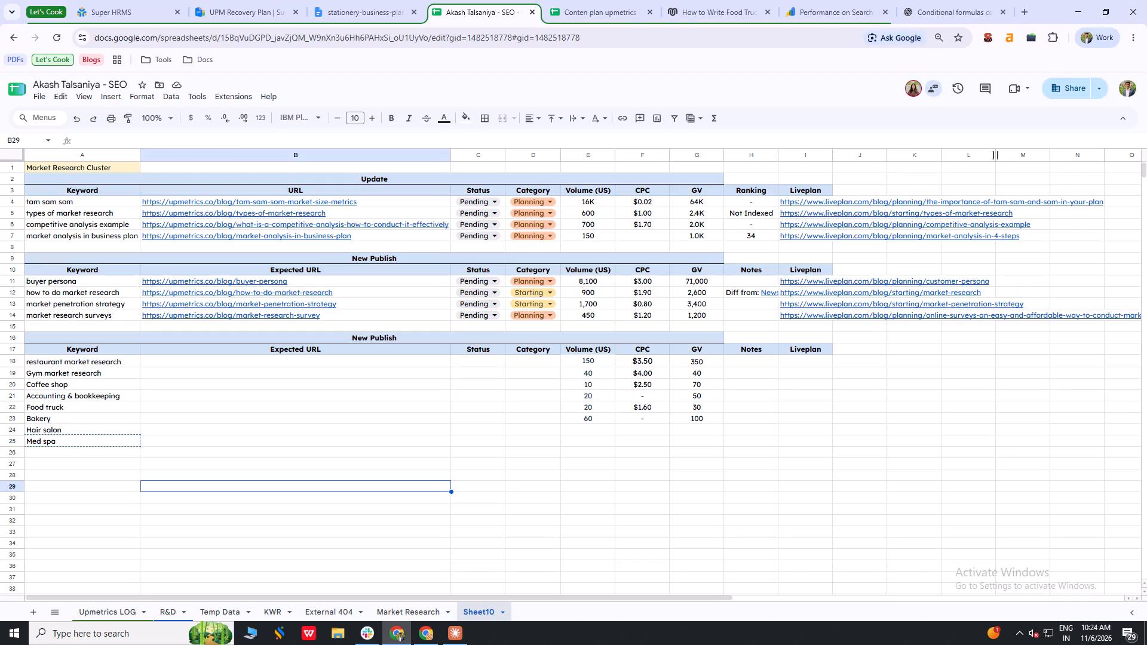
{"action": "left_click", "coordinate": [1029, 10]}
{"action": "type", "text": "marke"}
{"action": "key", "text": "space"}
{"action": "key", "text": "BackSpace"}
{"action": "type", "text": "t re"}
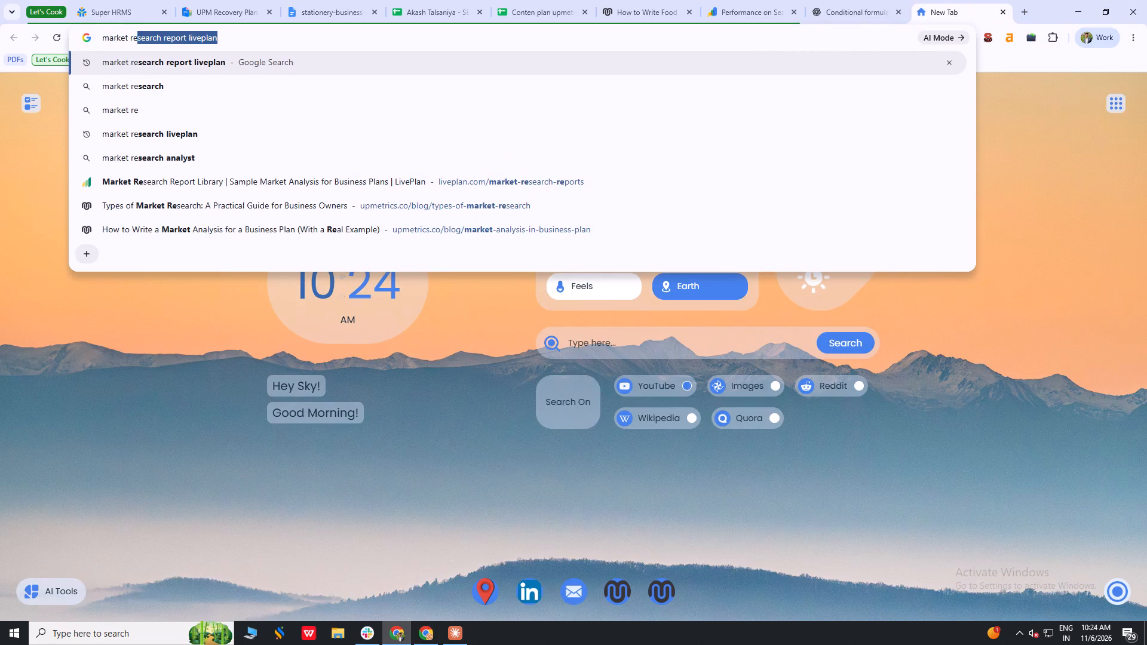
{"action": "key", "text": "Right"}
{"action": "key", "text": "Return"}
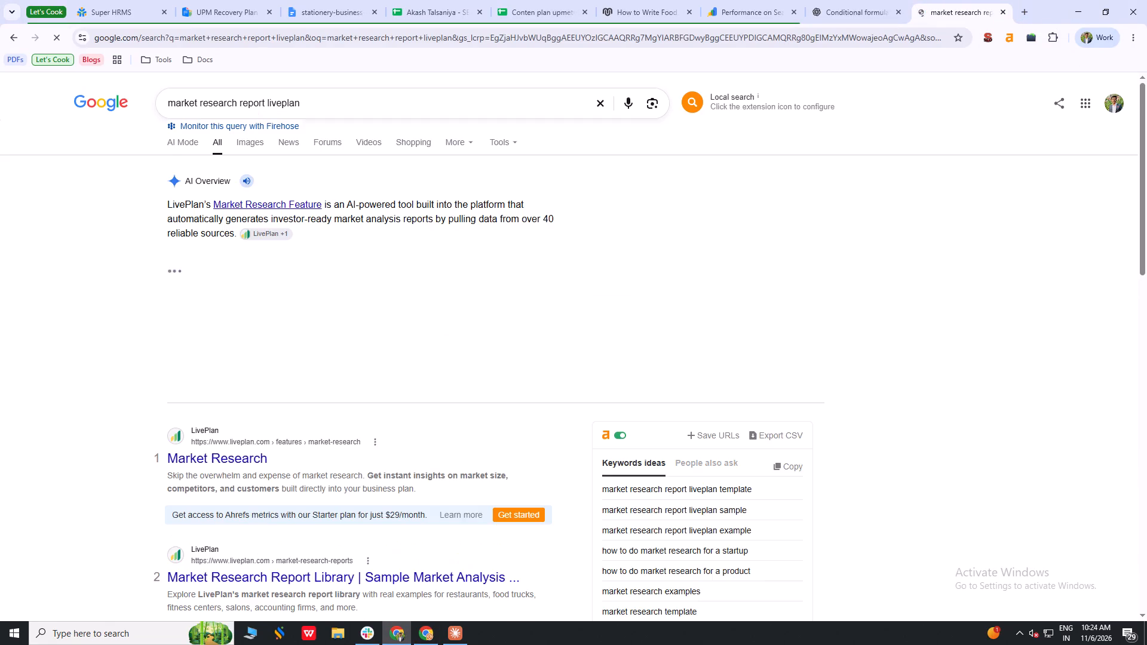
{"action": "left_click", "coordinate": [368, 577]}
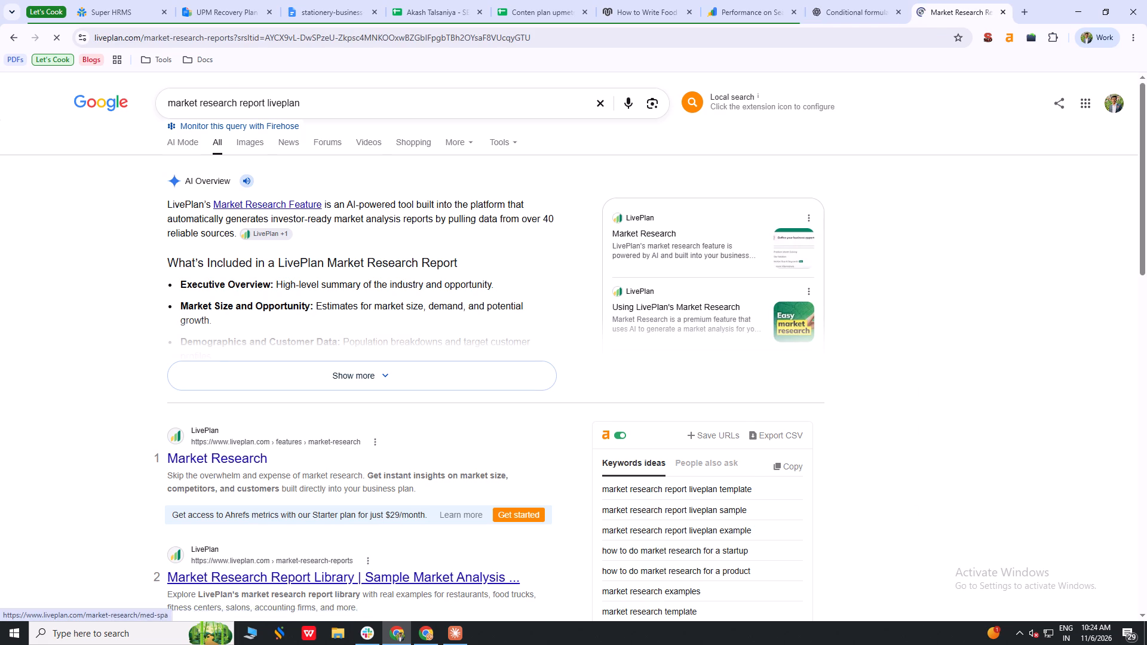
Open LivePlan's Hair Salon report in a separate tab and examine its SEO summary, reading the meta description wording.
{"action": "scroll", "coordinate": [979, 204], "scroll_direction": "down", "scroll_amount": 1}
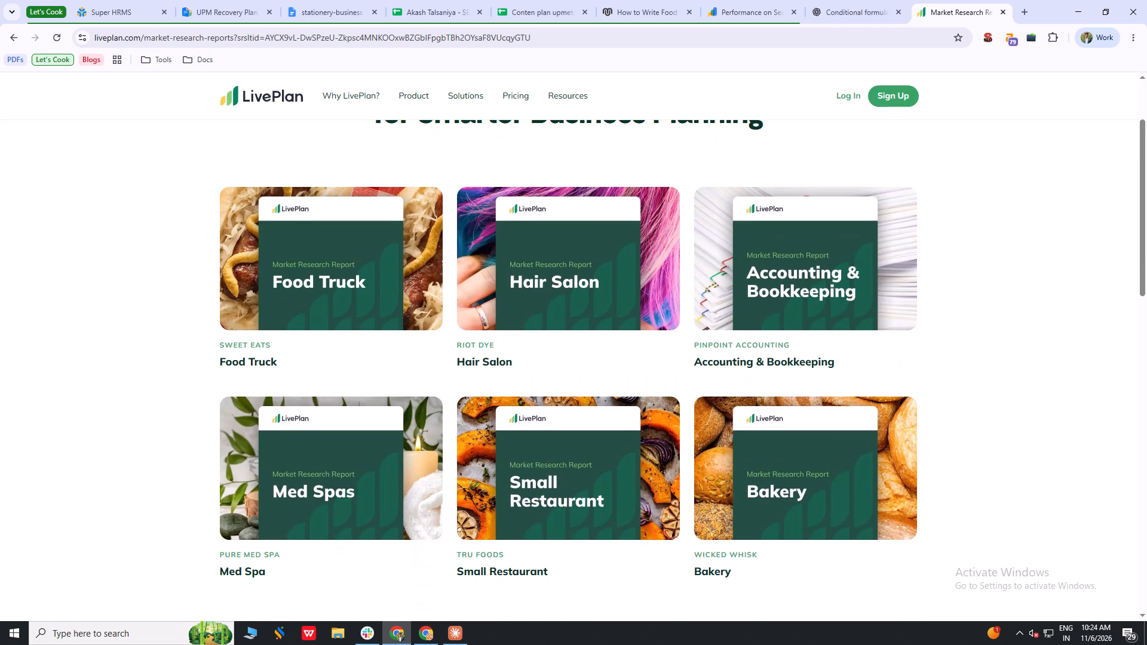
{"action": "middle_click", "coordinate": [538, 278]}
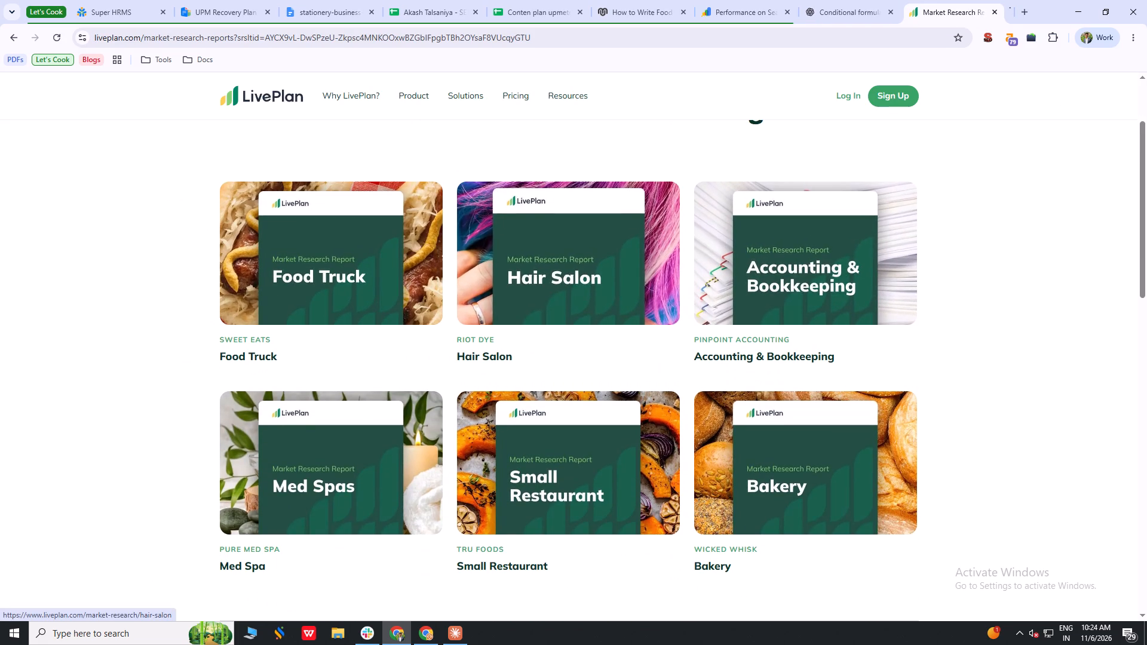
{"action": "left_click", "coordinate": [952, 0]}
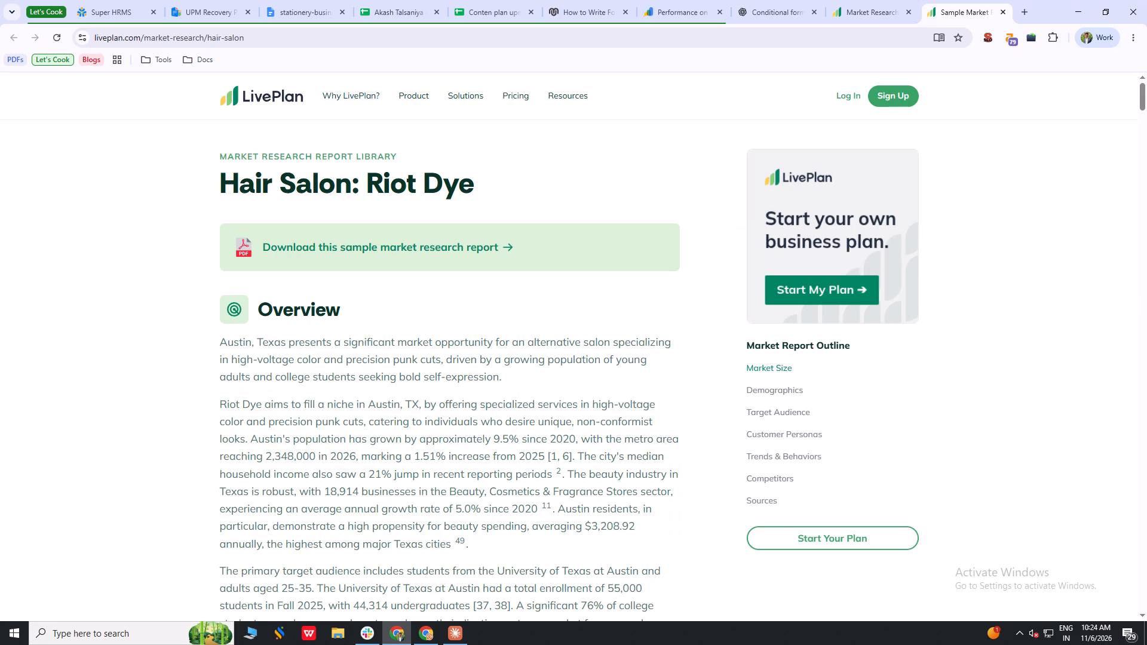
{"action": "left_click", "coordinate": [987, 40]}
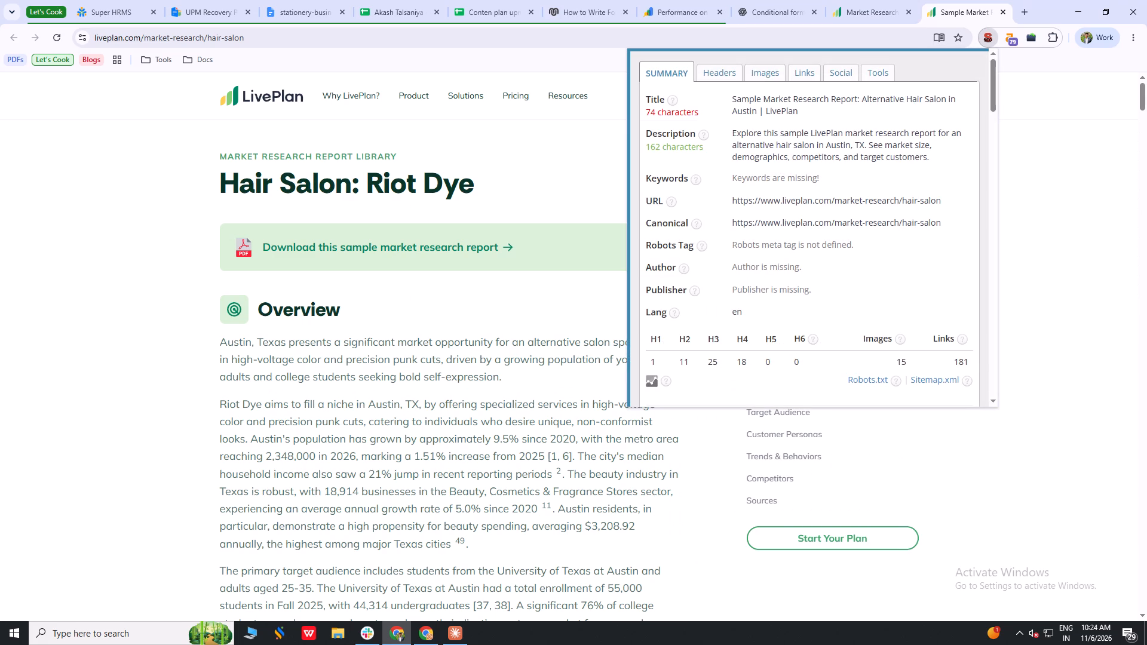
{"action": "left_click_drag", "start_coordinate": [744, 134], "coordinate": [790, 138]}
{"action": "left_click", "coordinate": [828, 134]}
{"action": "left_click_drag", "start_coordinate": [842, 134], "coordinate": [895, 134]}
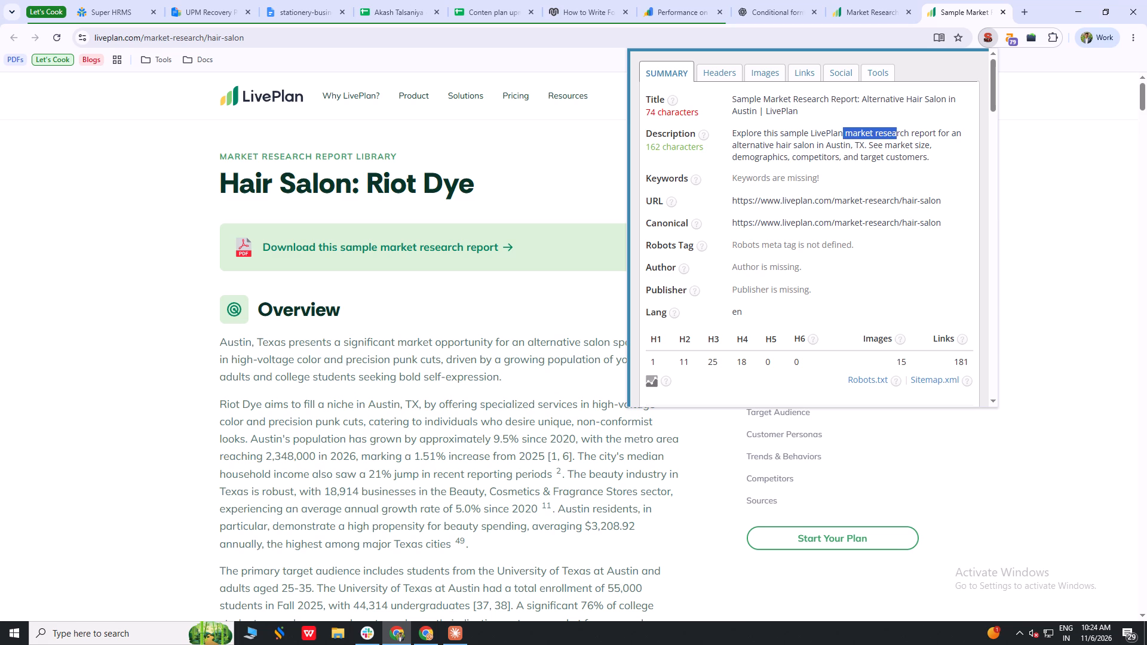
{"action": "left_click", "coordinate": [906, 134]}
{"action": "left_click_drag", "start_coordinate": [906, 134], "coordinate": [928, 136]}
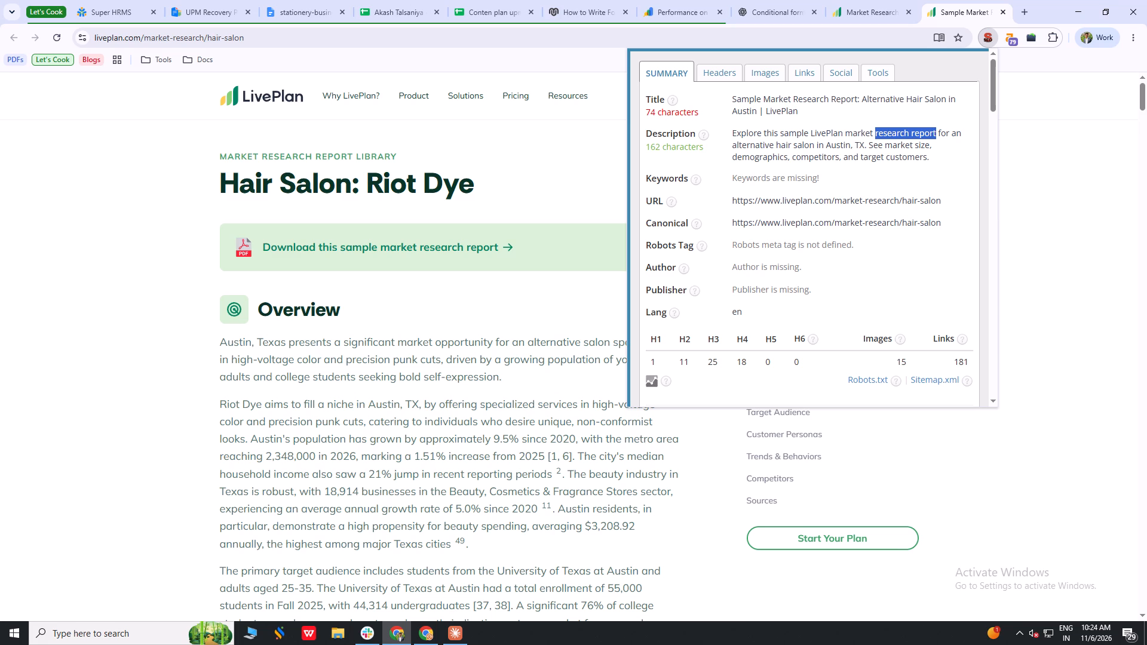
{"action": "left_click_drag", "start_coordinate": [763, 145], "coordinate": [830, 147]}
{"action": "left_click", "coordinate": [830, 147]}
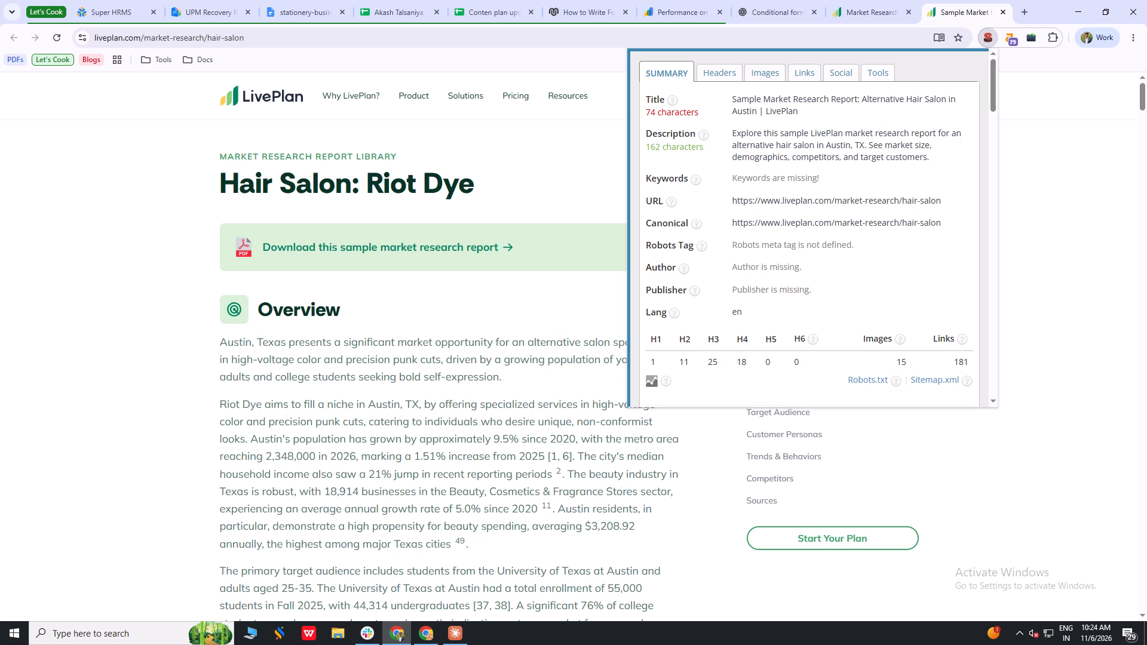
{"action": "left_click_drag", "start_coordinate": [745, 144], "coordinate": [862, 148]}
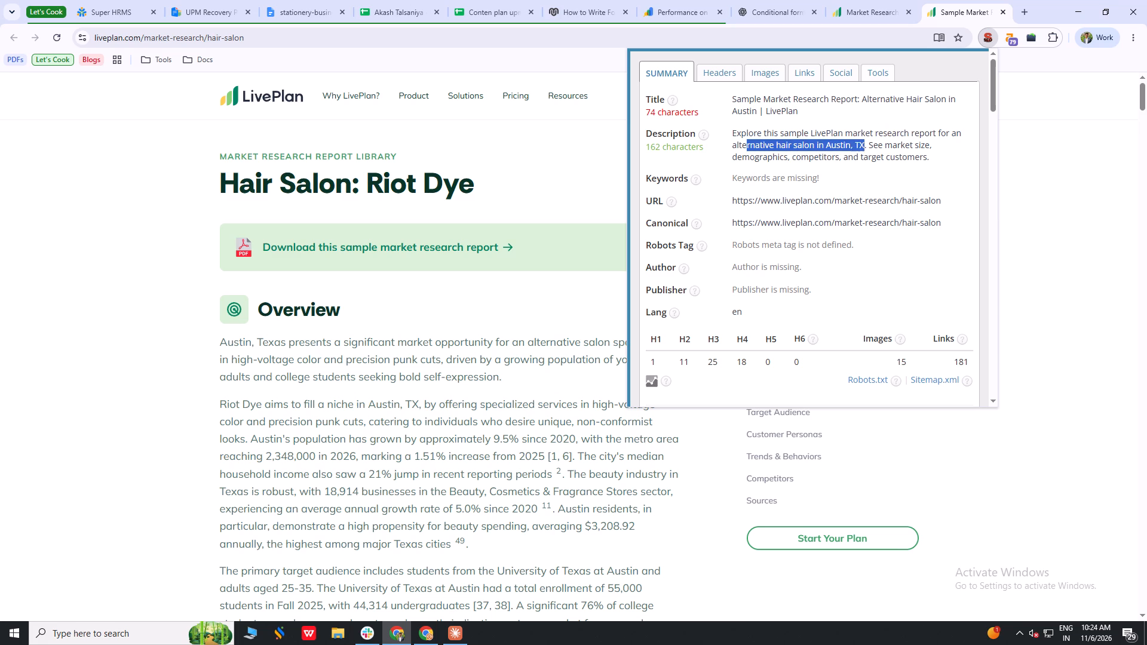
{"action": "left_click", "coordinate": [862, 148]}
{"action": "left_click_drag", "start_coordinate": [867, 148], "coordinate": [929, 159]}
{"action": "left_click", "coordinate": [930, 159]}
{"action": "left_click_drag", "start_coordinate": [930, 159], "coordinate": [776, 152]}
{"action": "left_click", "coordinate": [775, 152]}
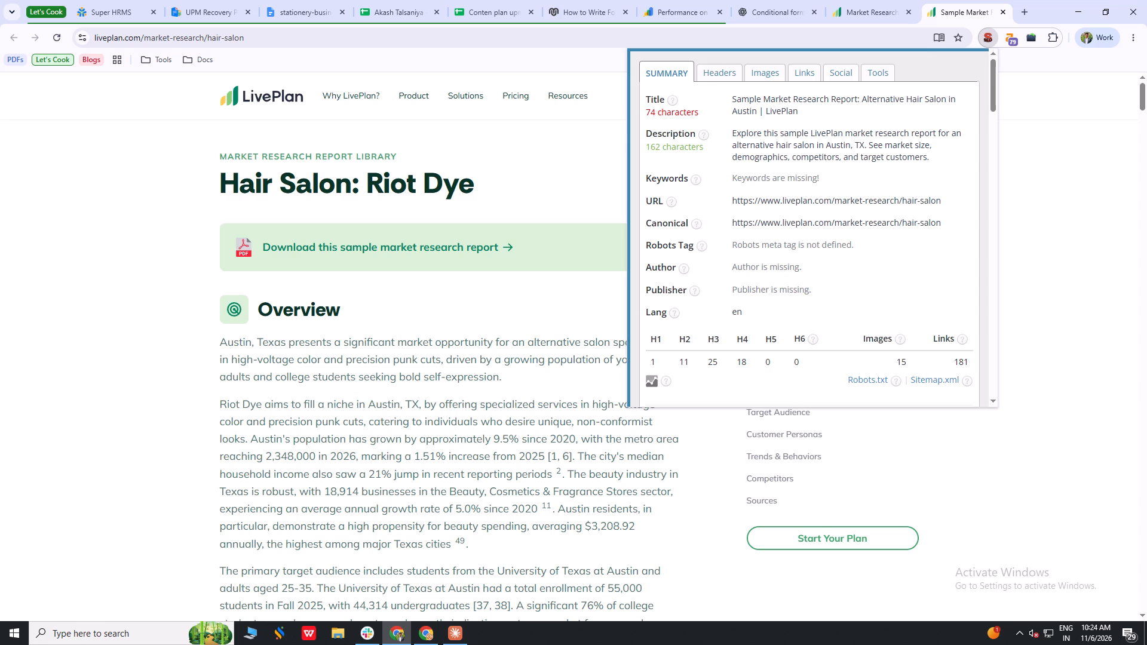
{"action": "left_click", "coordinate": [1048, 194]}
Open the Med Spa report from LivePlan's library in a separate tab and examine the page title in its SEO summary.
{"action": "left_click", "coordinate": [870, 24]}
{"action": "left_click", "coordinate": [860, 11]}
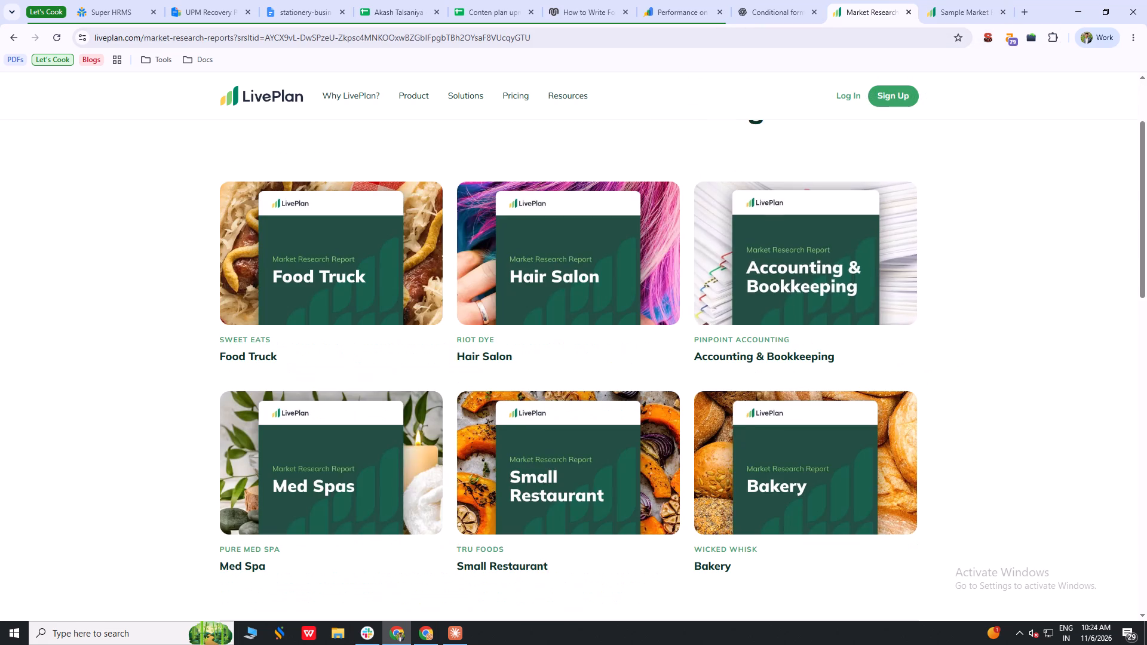
{"action": "scroll", "coordinate": [937, 296], "scroll_direction": "down", "scroll_amount": 1}
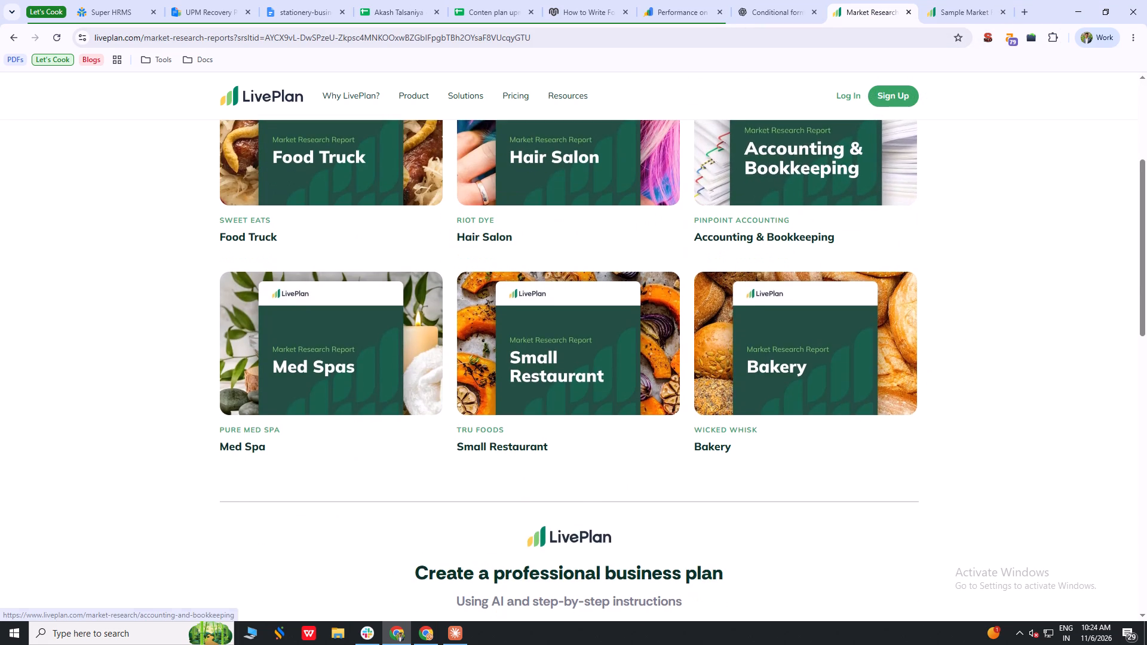
{"action": "middle_click", "coordinate": [299, 323]}
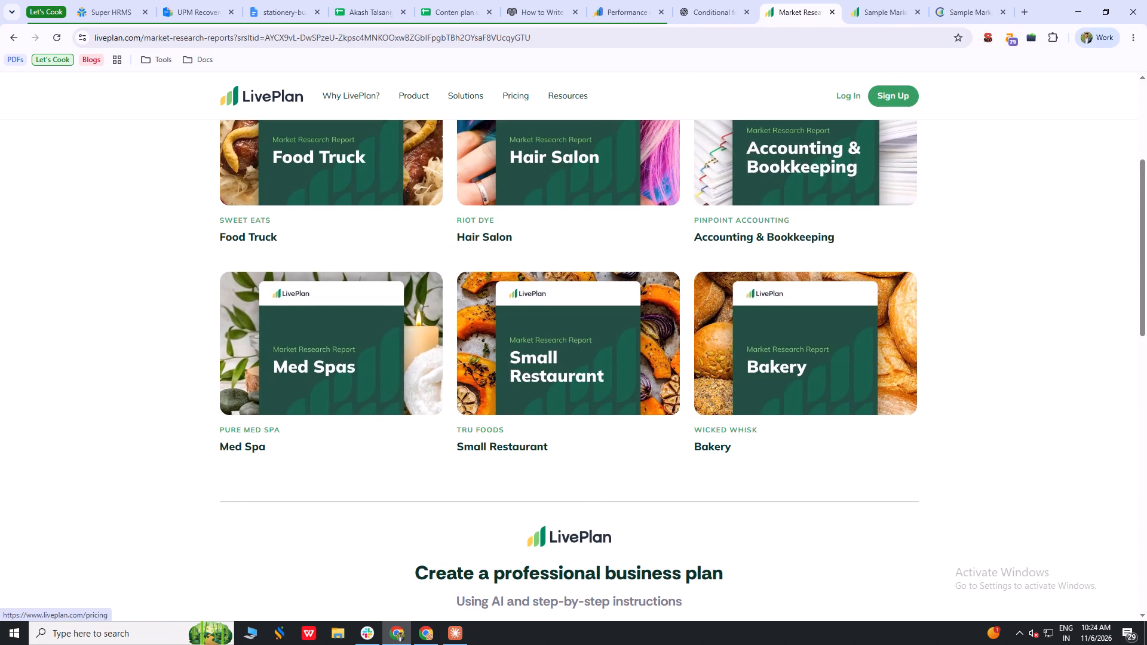
{"action": "left_click", "coordinate": [959, 0]}
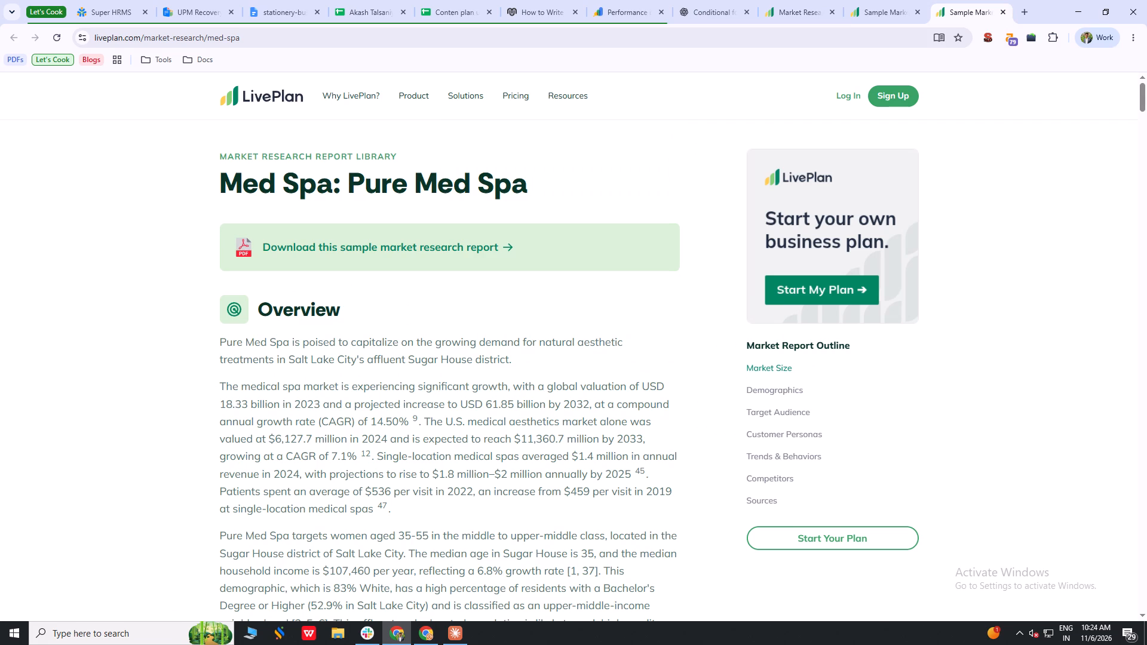
{"action": "left_click", "coordinate": [992, 45]}
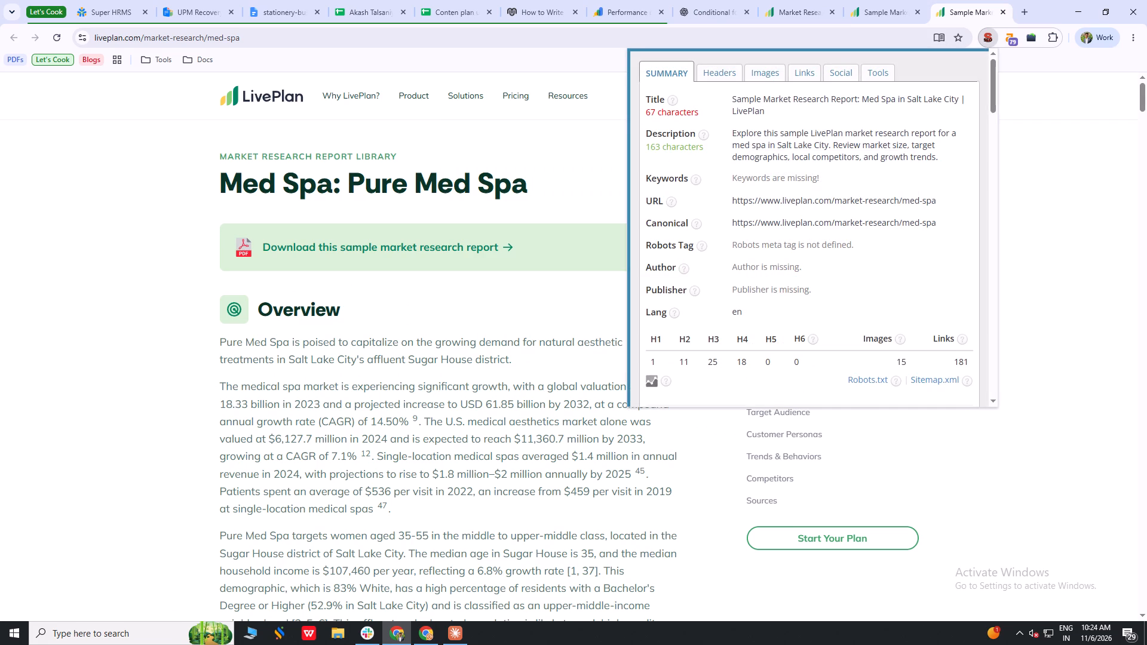
{"action": "left_click_drag", "start_coordinate": [749, 99], "coordinate": [858, 100]}
{"action": "left_click", "coordinate": [880, 100]}
{"action": "left_click_drag", "start_coordinate": [871, 96], "coordinate": [950, 102]}
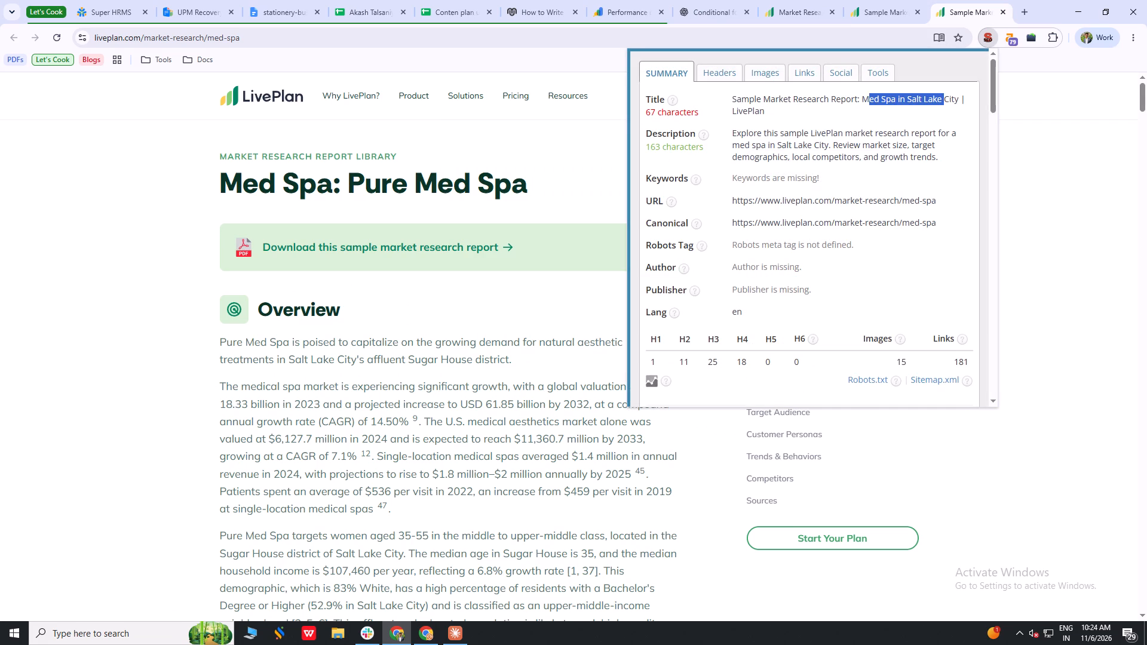
{"action": "left_click_drag", "start_coordinate": [950, 102], "coordinate": [960, 100]}
{"action": "left_click", "coordinate": [960, 100]}
{"action": "left_click_drag", "start_coordinate": [759, 99], "coordinate": [870, 100]}
{"action": "left_click", "coordinate": [870, 100]}
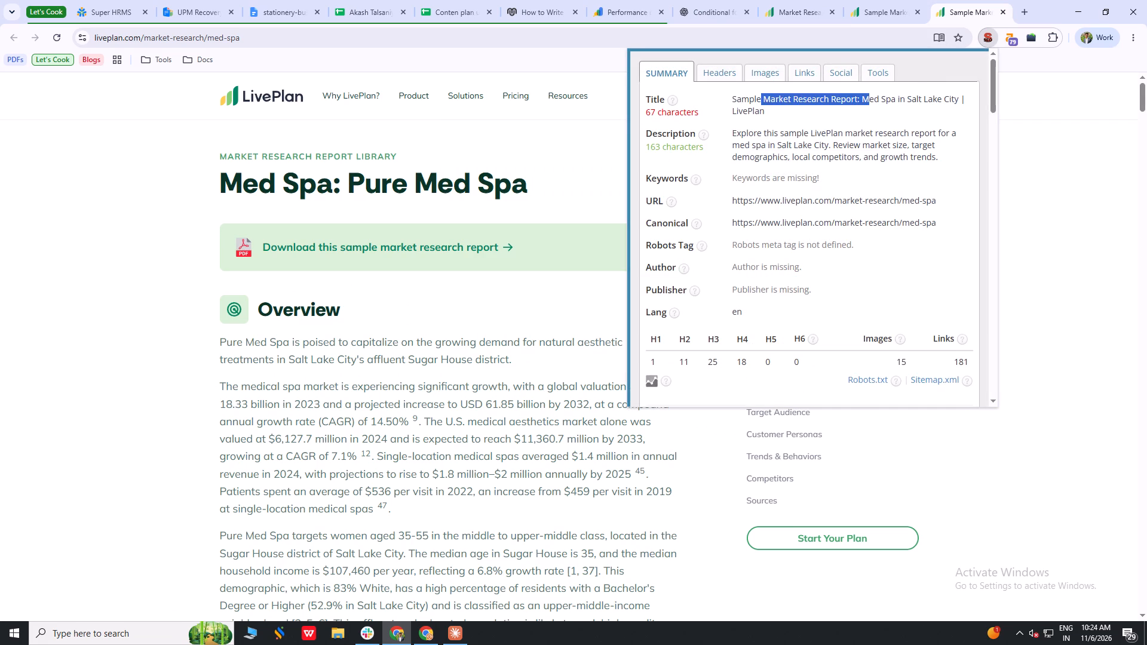
Read the Med Spa report's meta description in the SEO summary, checking how it words the market research keyword.
{"action": "left_click_drag", "start_coordinate": [728, 132], "coordinate": [848, 136]}
{"action": "left_click", "coordinate": [848, 136]}
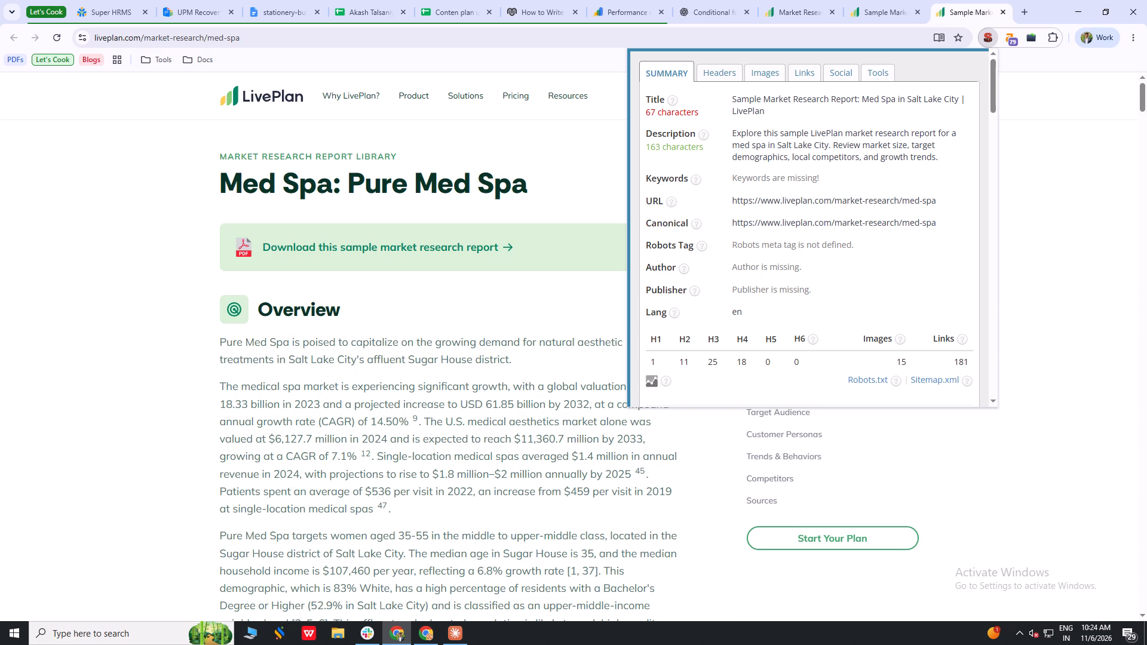
{"action": "left_click_drag", "start_coordinate": [781, 130], "coordinate": [884, 129]}
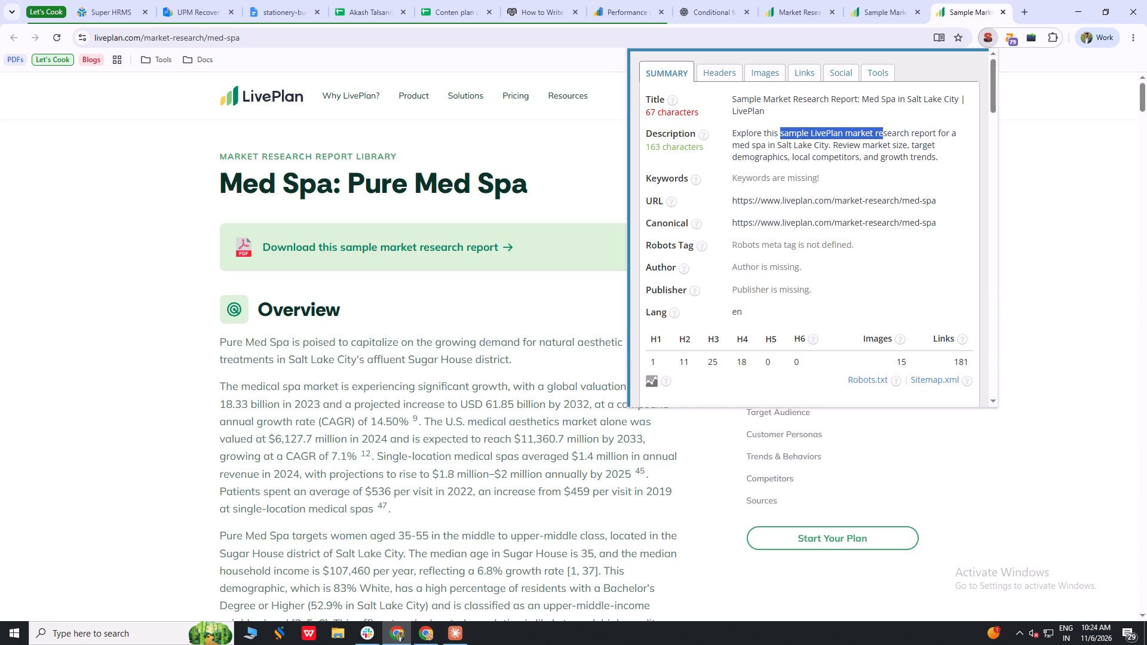
{"action": "left_click_drag", "start_coordinate": [884, 129], "coordinate": [911, 133]}
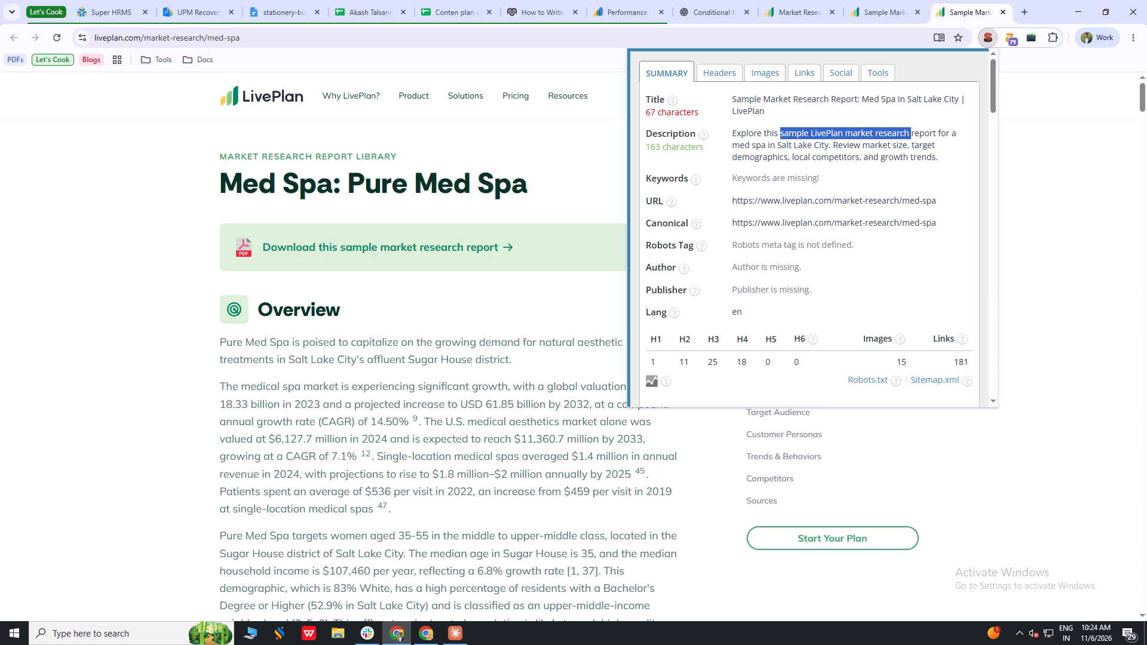
{"action": "left_click", "coordinate": [923, 133]}
{"action": "left_click_drag", "start_coordinate": [905, 134], "coordinate": [939, 157]}
{"action": "left_click", "coordinate": [939, 157]}
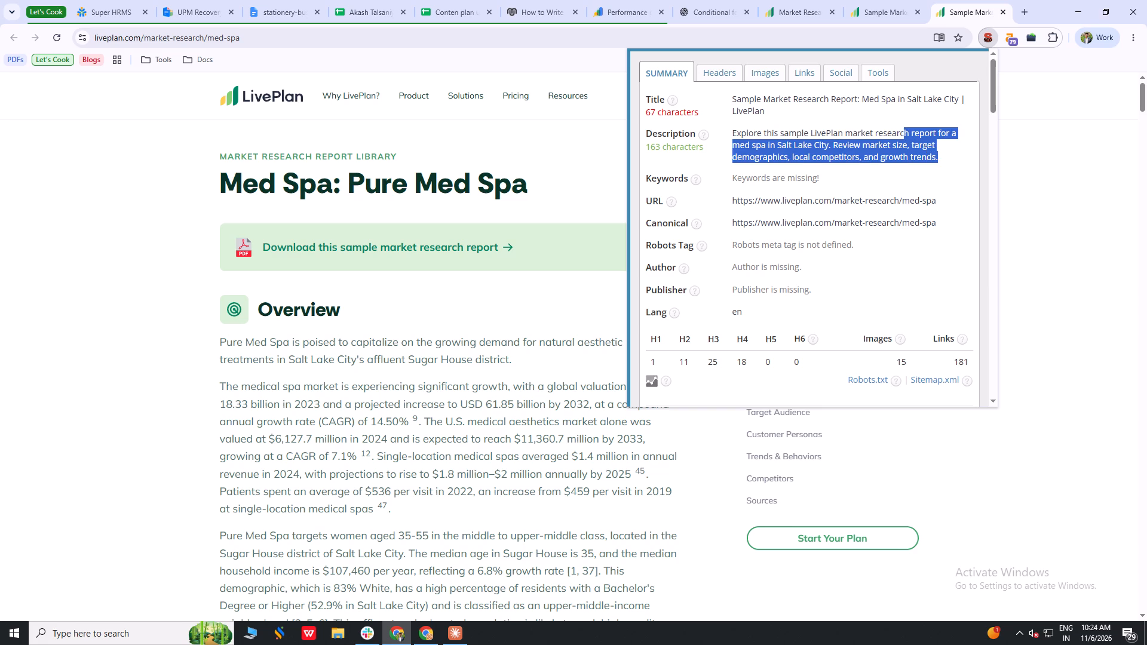
{"action": "left_click_drag", "start_coordinate": [939, 157], "coordinate": [723, 130]}
{"action": "left_click", "coordinate": [769, 133]}
{"action": "left_click_drag", "start_coordinate": [769, 133], "coordinate": [774, 134]}
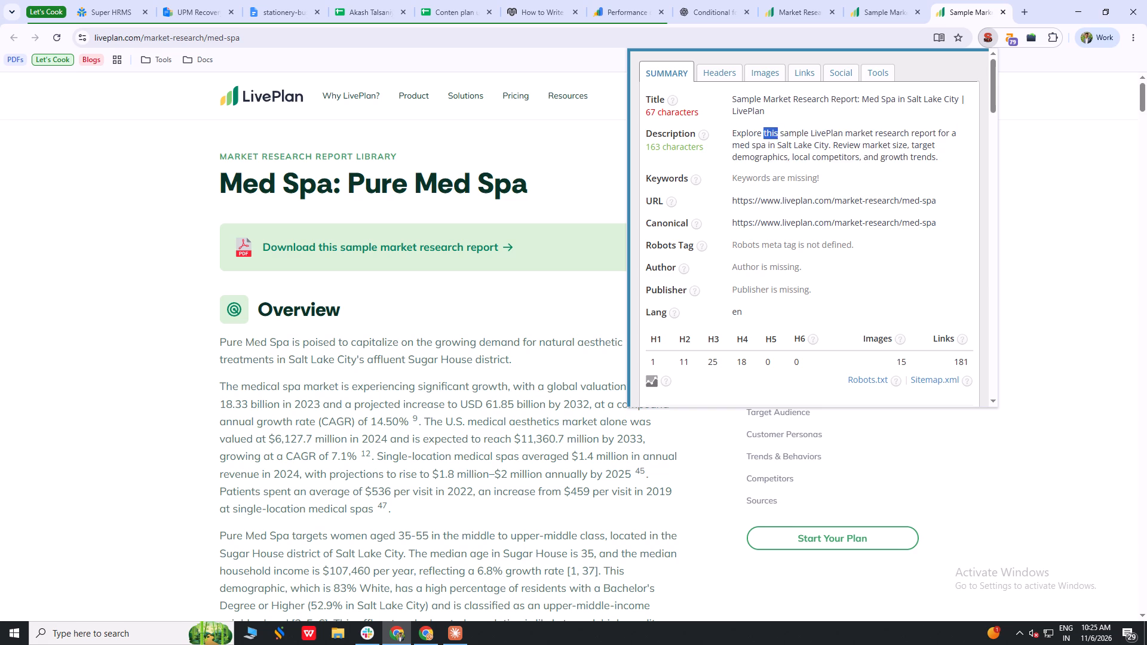
{"action": "left_click_drag", "start_coordinate": [774, 134], "coordinate": [916, 155]}
{"action": "left_click", "coordinate": [916, 155]}
{"action": "left_click_drag", "start_coordinate": [958, 155], "coordinate": [716, 132]}
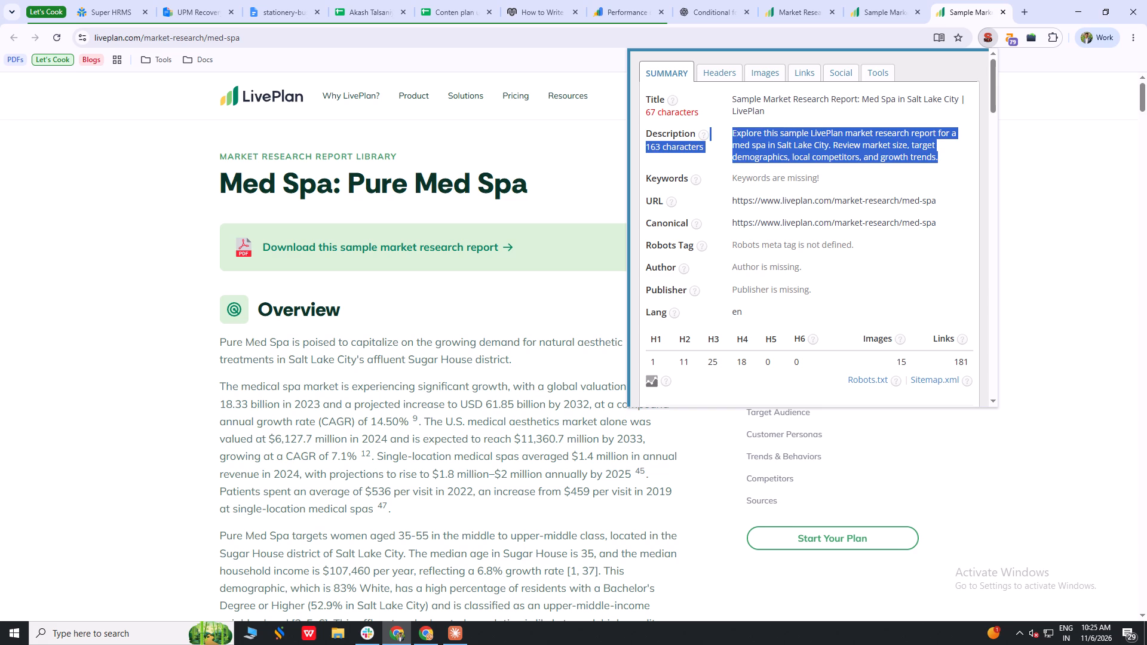
{"action": "left_click", "coordinate": [755, 135]}
{"action": "left_click_drag", "start_coordinate": [730, 134], "coordinate": [964, 163]}
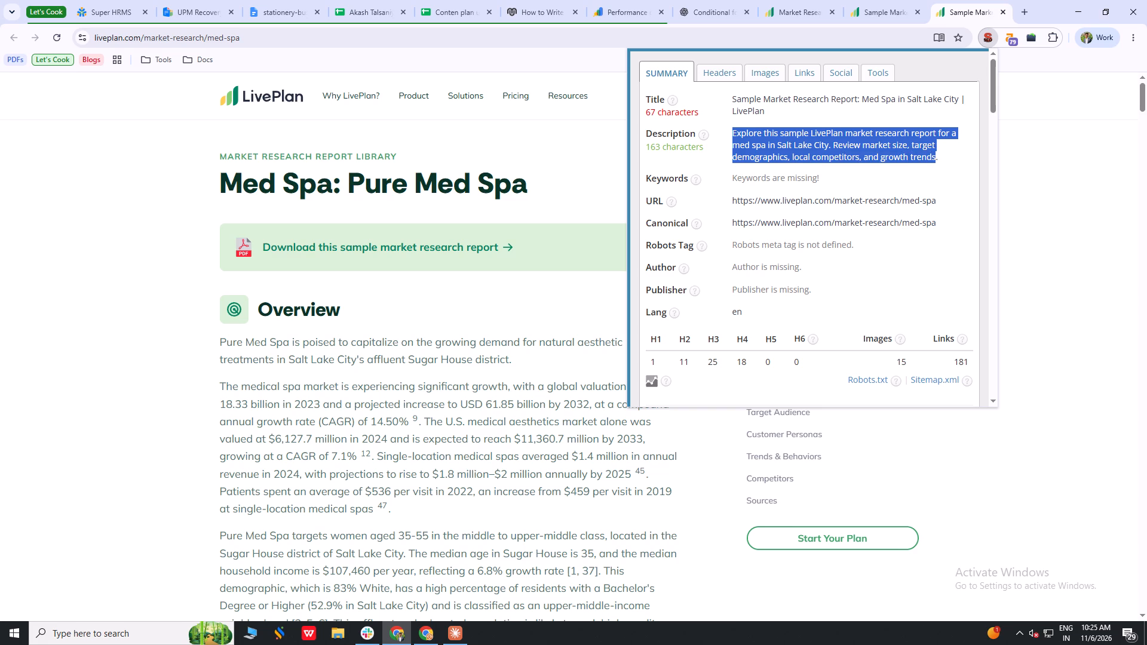
{"action": "left_click", "coordinate": [964, 163]}
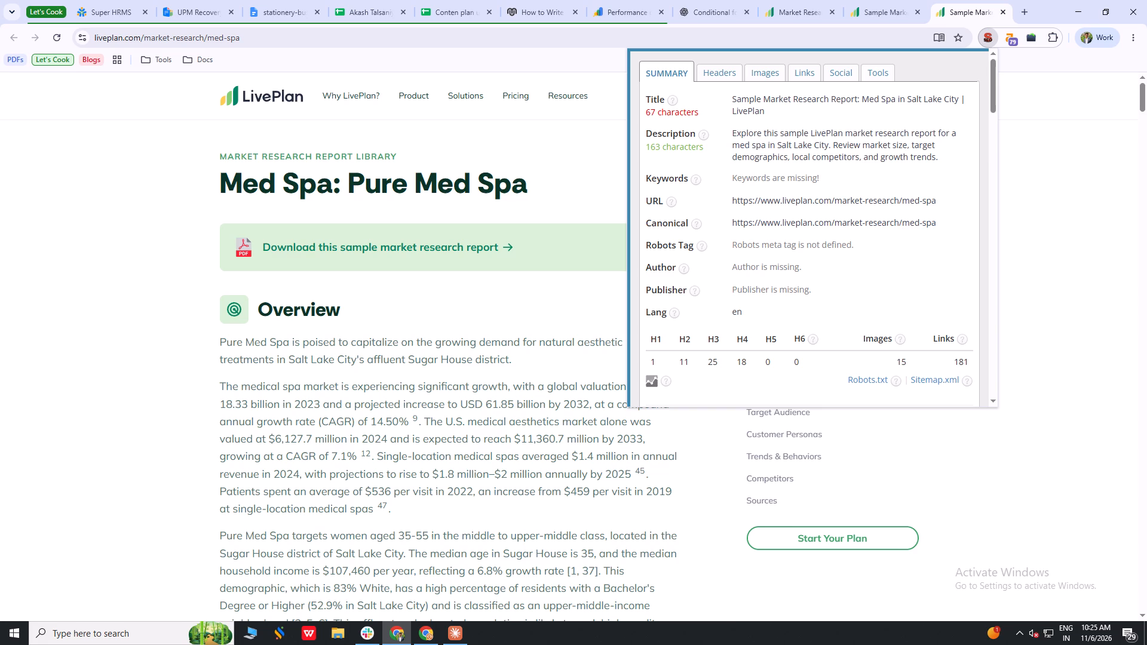
Check the Med Spa report's URL and canonical address in the SEO summary, and close the summary.
{"action": "left_click_drag", "start_coordinate": [726, 204], "coordinate": [857, 219]}
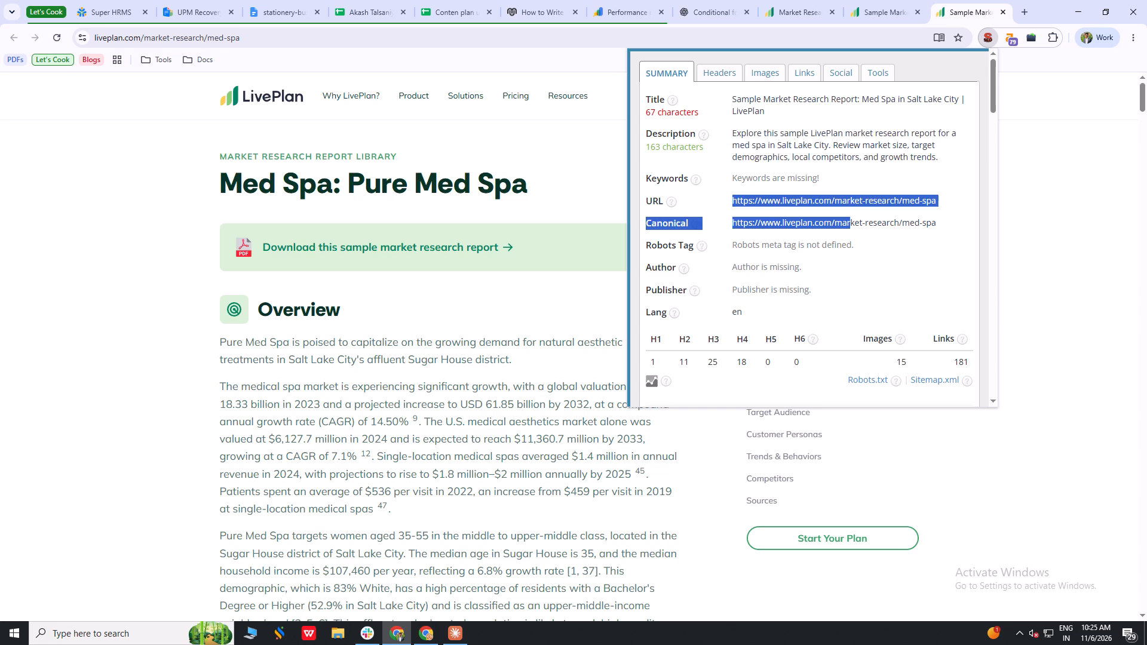
{"action": "left_click_drag", "start_coordinate": [857, 219], "coordinate": [950, 219]}
{"action": "left_click", "coordinate": [950, 219]}
{"action": "left_click_drag", "start_coordinate": [938, 220], "coordinate": [827, 207]}
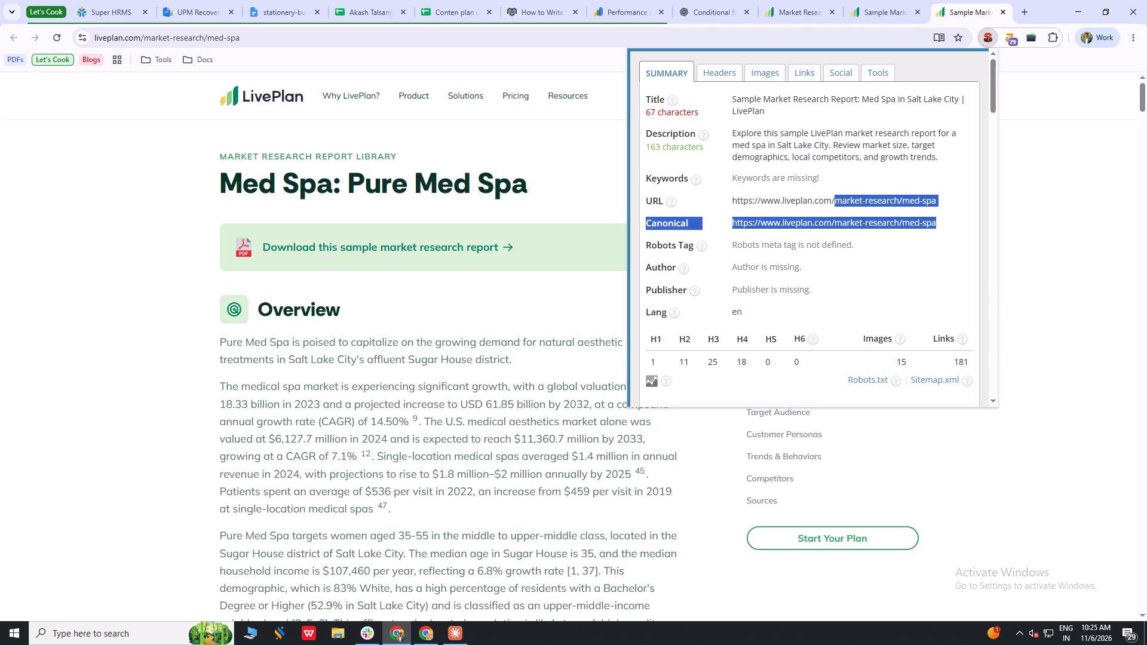
{"action": "left_click_drag", "start_coordinate": [827, 207], "coordinate": [637, 204]}
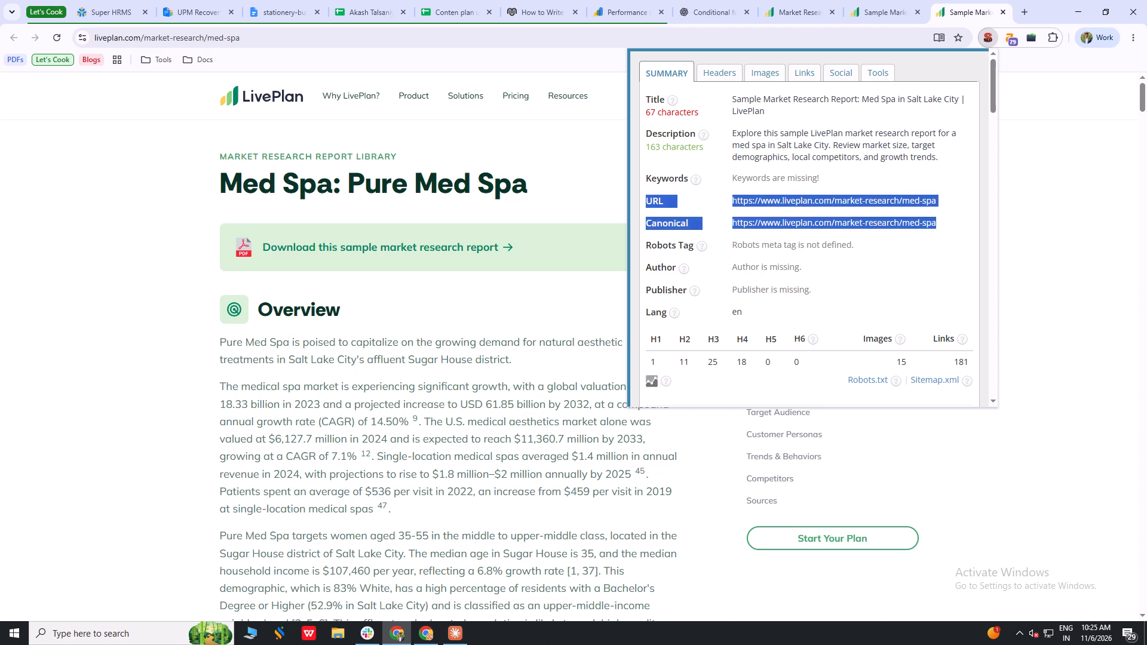
{"action": "left_click", "coordinate": [865, 232]}
{"action": "left_click", "coordinate": [1096, 254]}
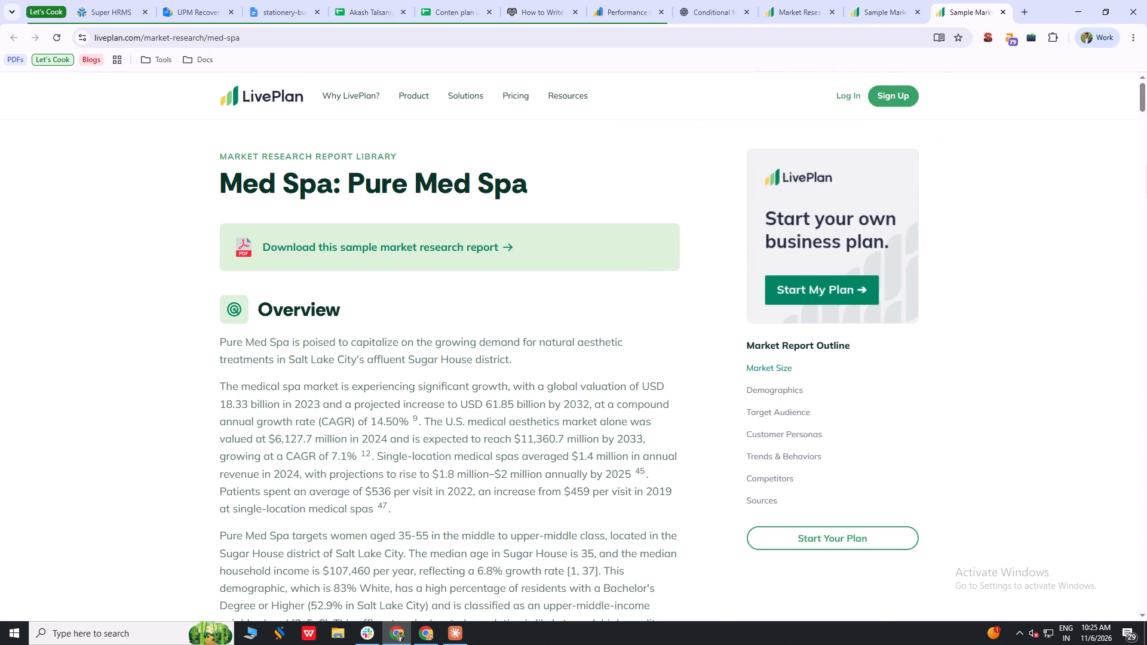
{"action": "scroll", "coordinate": [504, 259], "scroll_direction": "down", "scroll_amount": 5}
{"action": "left_click_drag", "start_coordinate": [403, 251], "coordinate": [458, 266]}
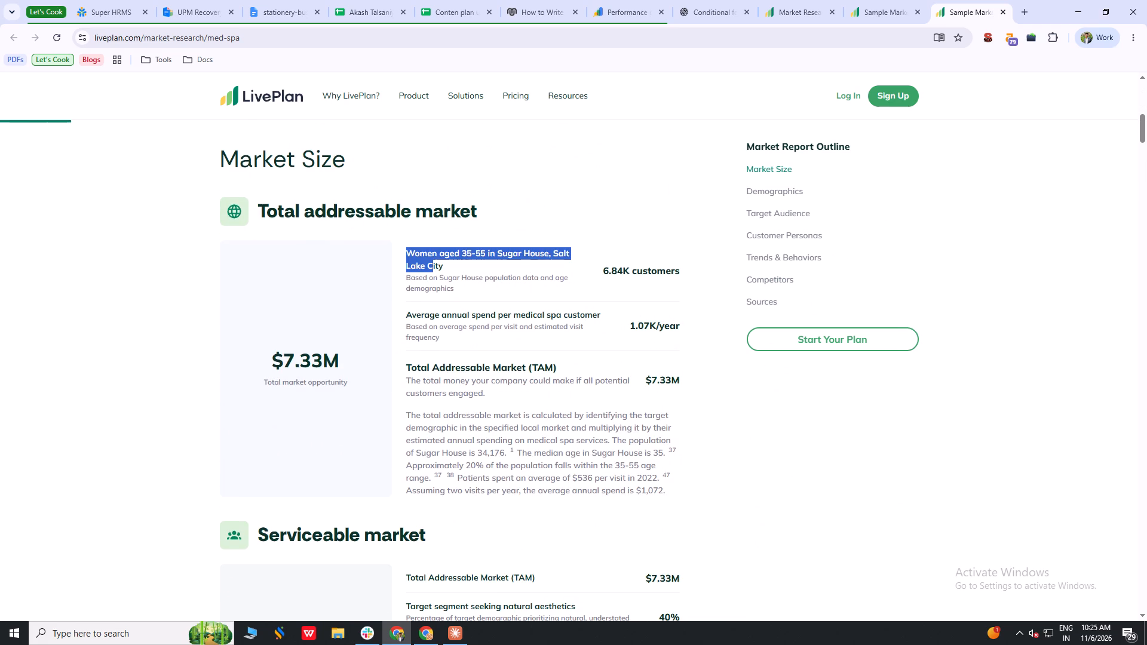
{"action": "left_click_drag", "start_coordinate": [458, 266], "coordinate": [467, 267]}
{"action": "left_click", "coordinate": [467, 267]}
{"action": "left_click", "coordinate": [467, 267]}
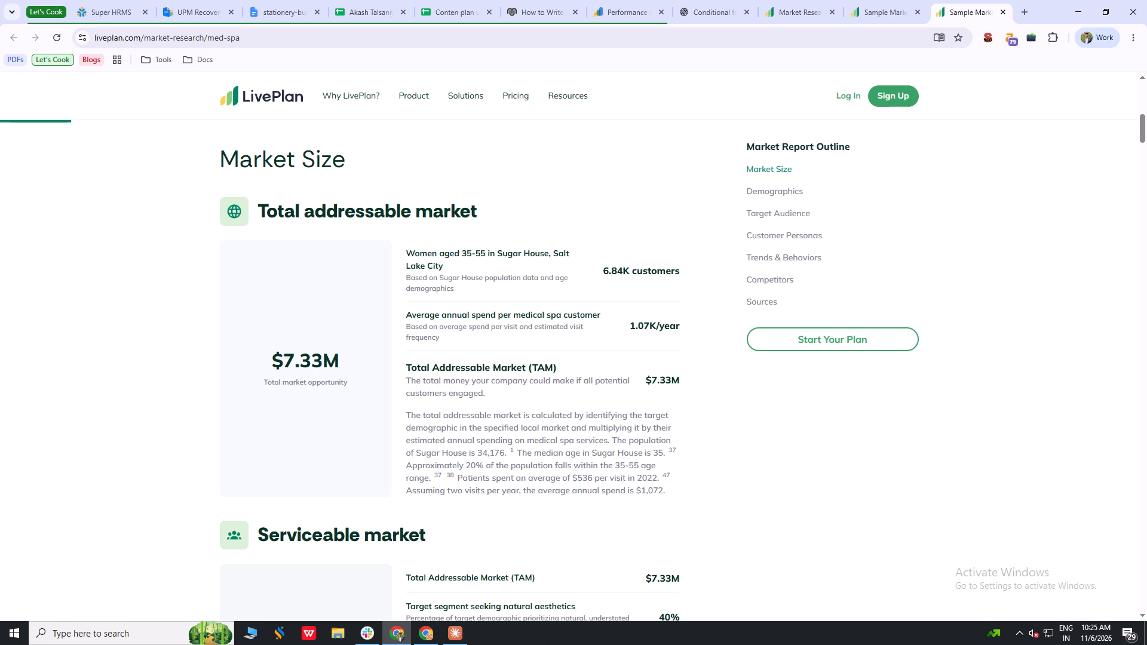
{"action": "scroll", "coordinate": [434, 291], "scroll_direction": "down", "scroll_amount": 10}
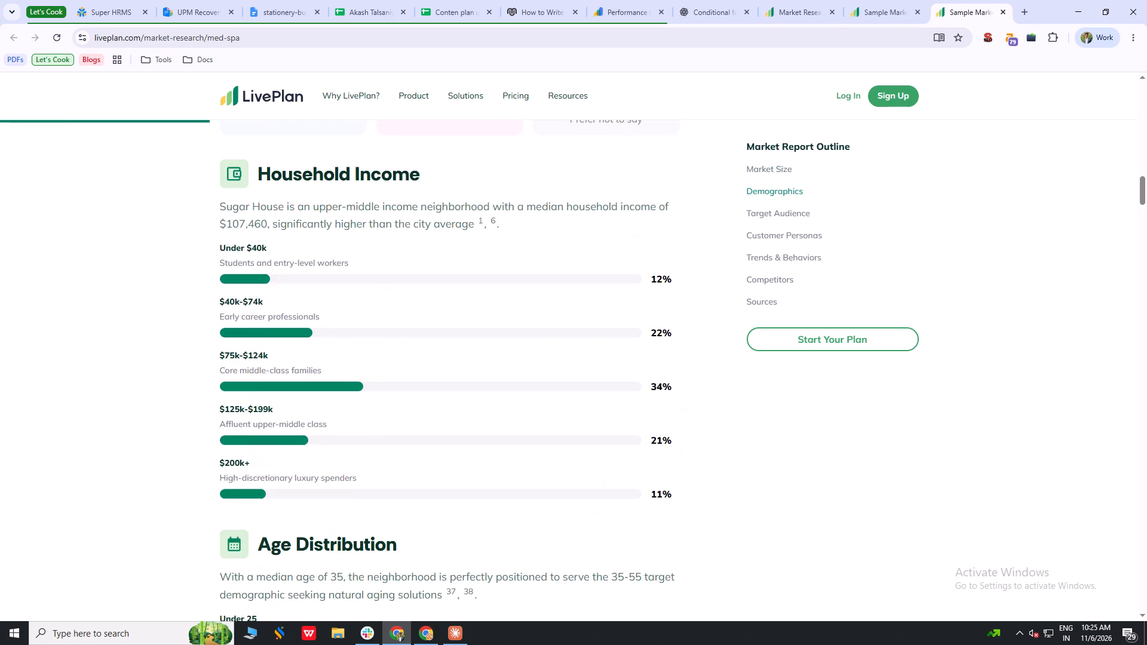
{"action": "scroll", "coordinate": [457, 269], "scroll_direction": "up", "scroll_amount": 2}
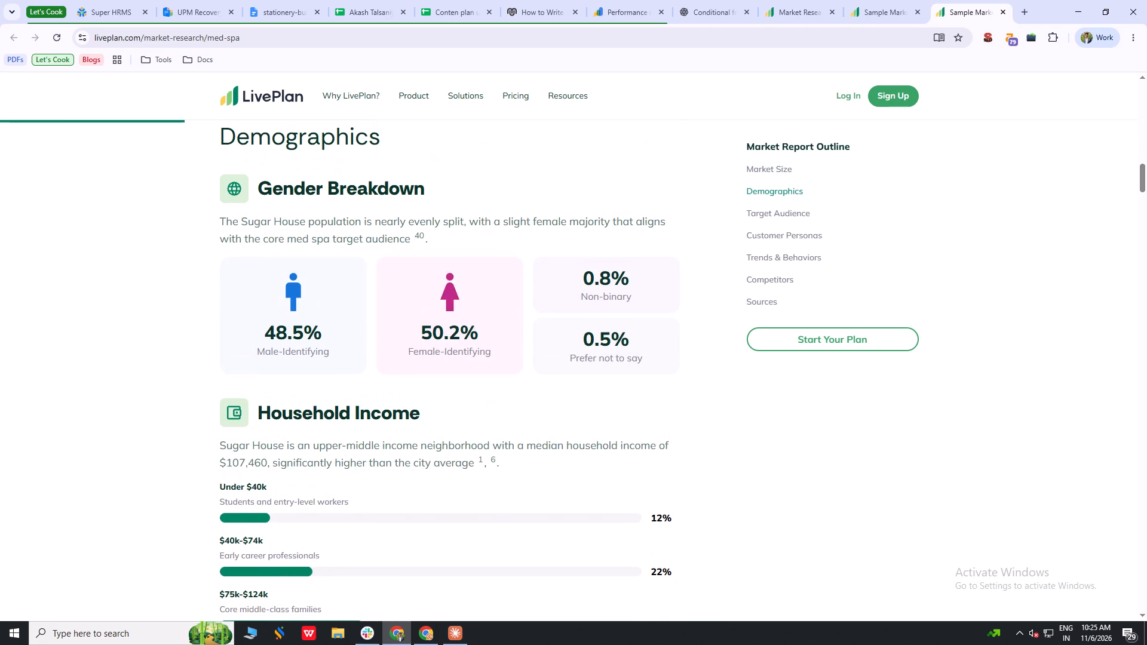
{"action": "scroll", "coordinate": [497, 268], "scroll_direction": "down", "scroll_amount": 13}
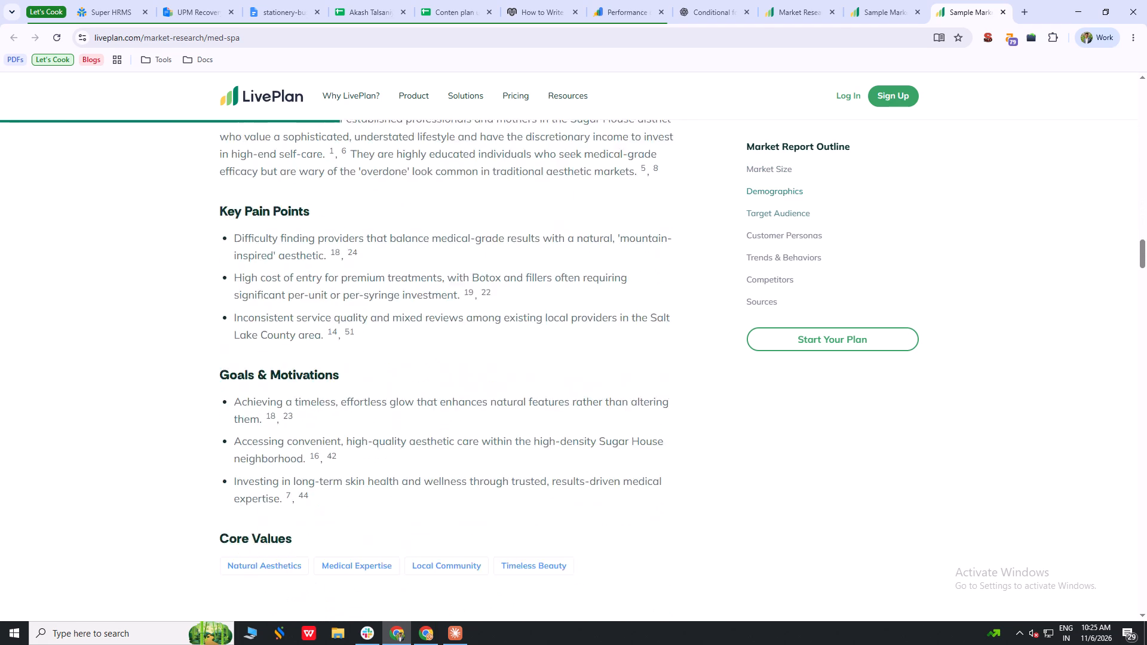
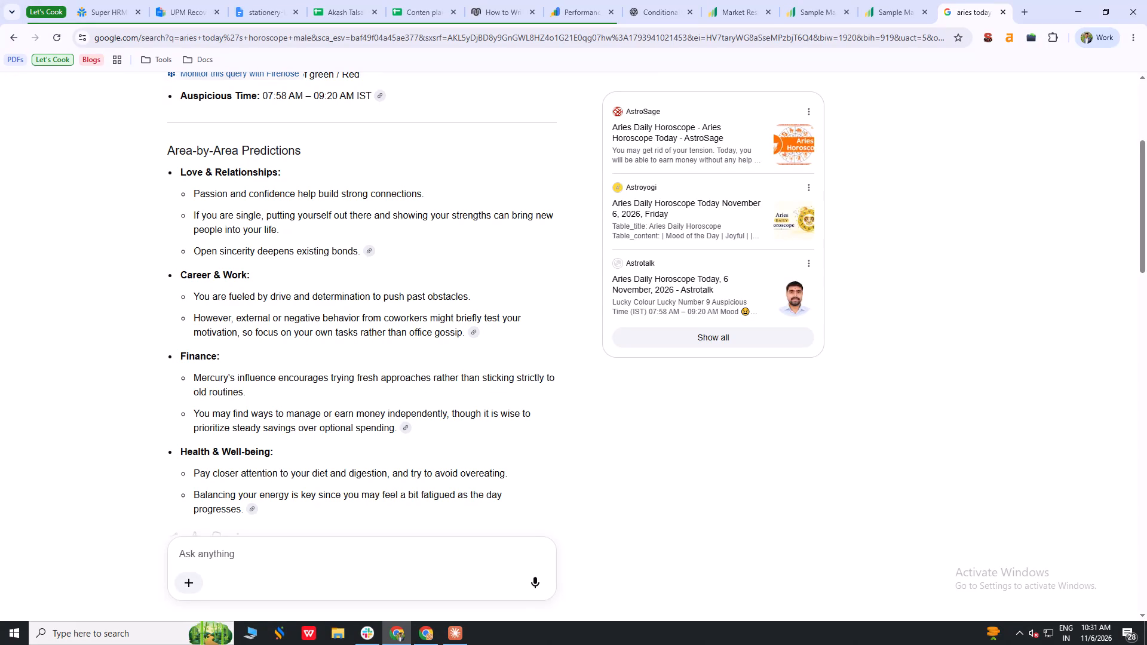
{"action": "left_click_drag", "start_coordinate": [208, 416], "coordinate": [367, 414]}
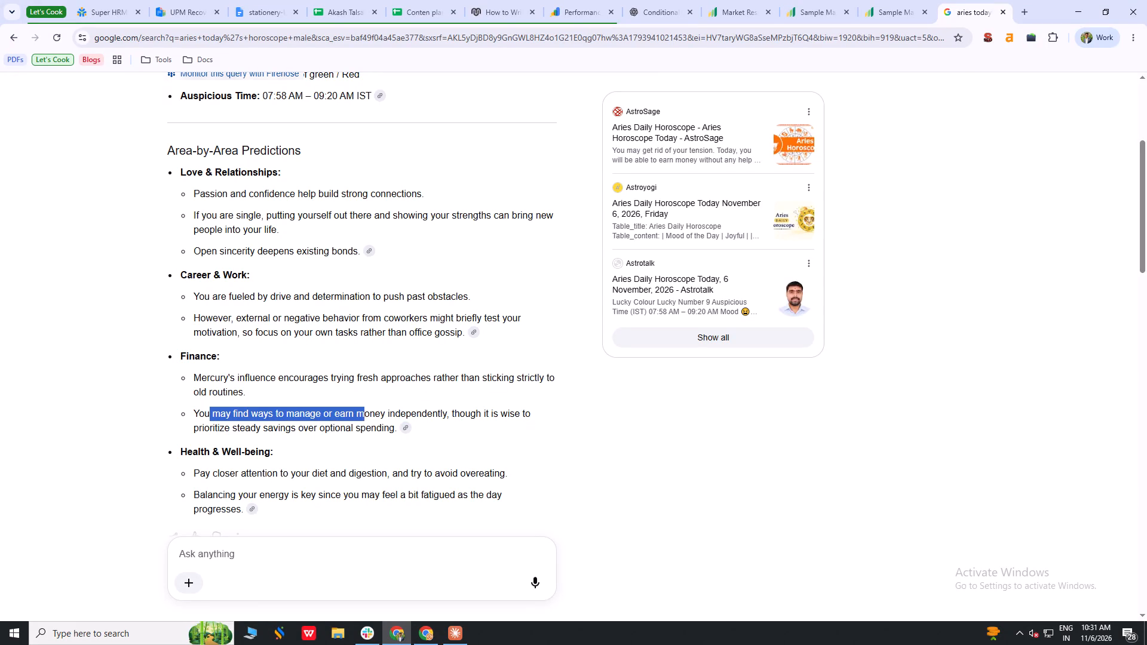
{"action": "left_click_drag", "start_coordinate": [367, 414], "coordinate": [438, 413]}
{"action": "left_click_drag", "start_coordinate": [468, 412], "coordinate": [532, 416]}
{"action": "left_click_drag", "start_coordinate": [203, 427], "coordinate": [275, 428]}
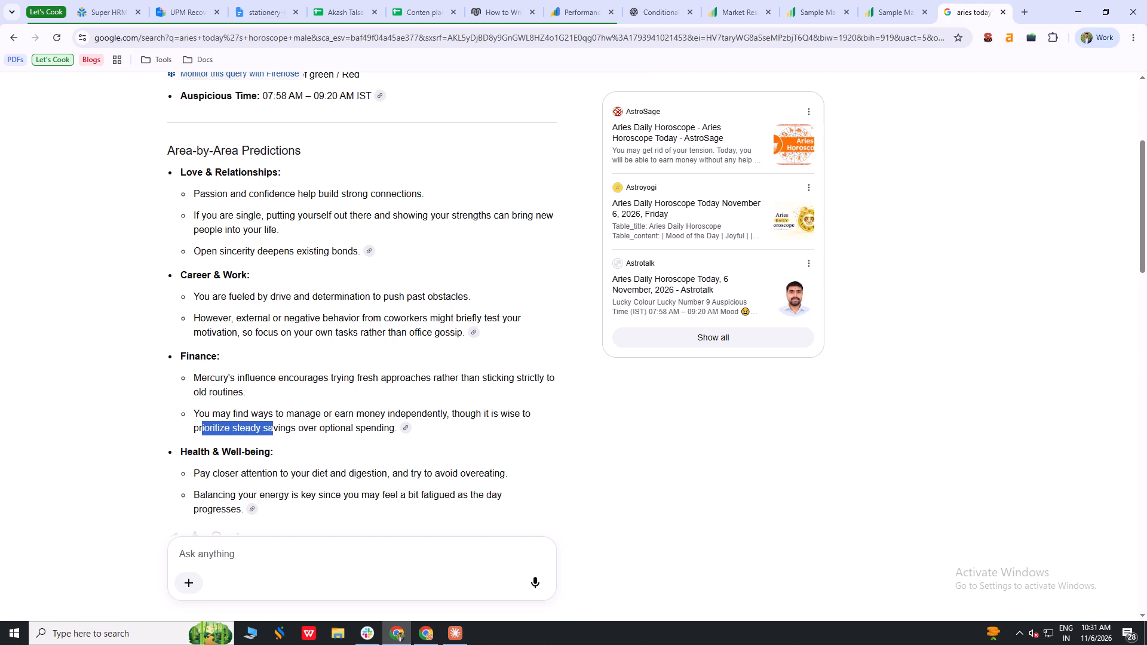
{"action": "left_click_drag", "start_coordinate": [285, 428], "coordinate": [380, 428]}
{"action": "left_click", "coordinate": [380, 428]}
Read the Health & Well-being predictions on diet and energy in the Aries horoscope.
{"action": "scroll", "coordinate": [311, 335], "scroll_direction": "down", "scroll_amount": 1}
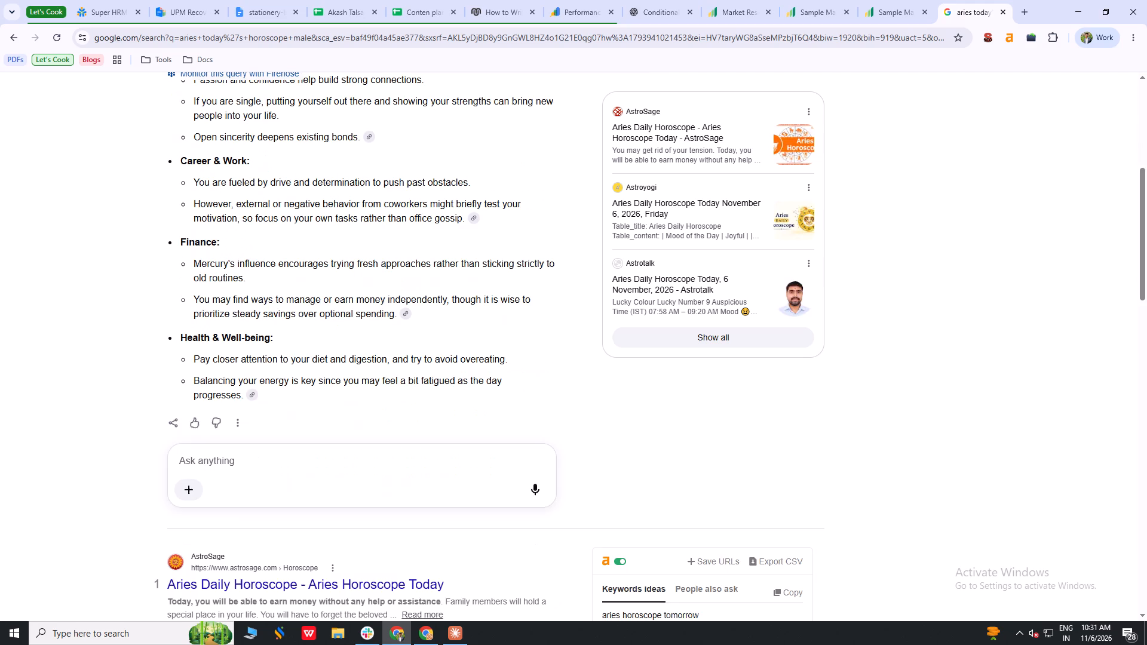
{"action": "left_click_drag", "start_coordinate": [198, 358], "coordinate": [271, 358]}
{"action": "left_click_drag", "start_coordinate": [289, 354], "coordinate": [311, 354]}
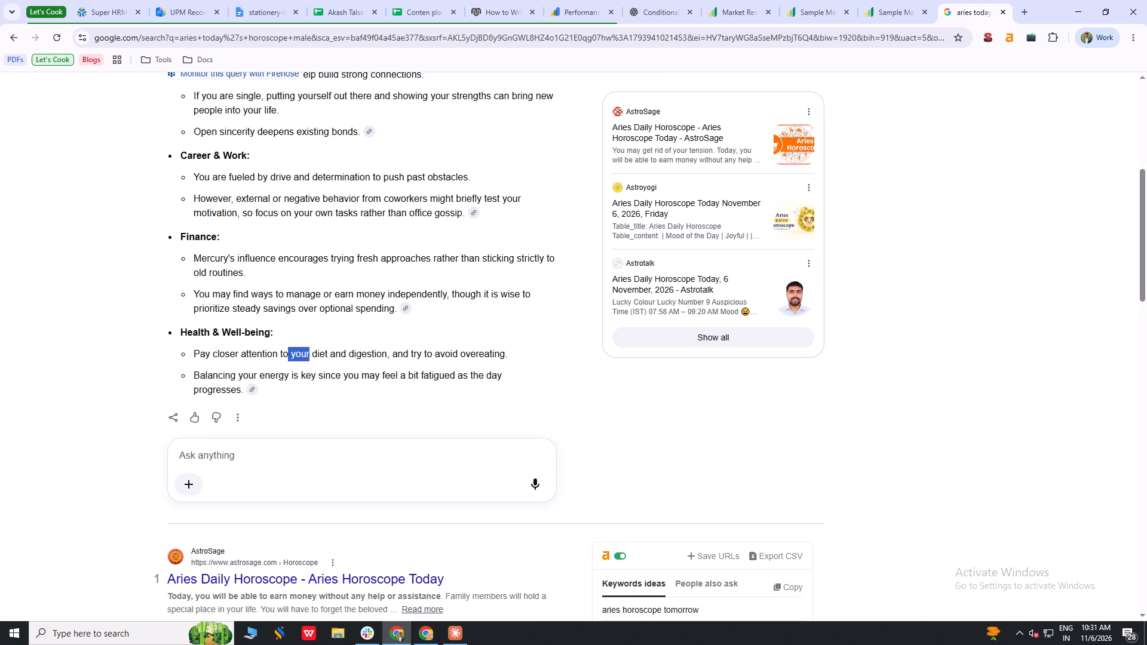
{"action": "left_click_drag", "start_coordinate": [311, 354], "coordinate": [381, 358]}
{"action": "left_click_drag", "start_coordinate": [407, 357], "coordinate": [476, 356]}
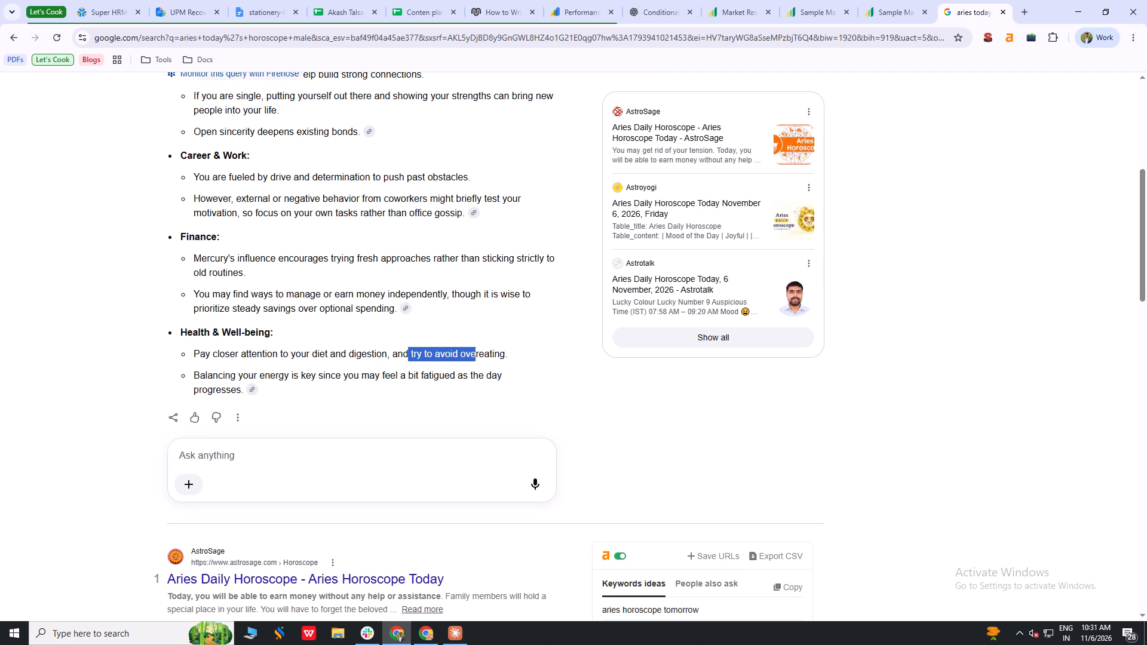
{"action": "left_click_drag", "start_coordinate": [476, 356], "coordinate": [493, 356]}
{"action": "left_click", "coordinate": [217, 373]}
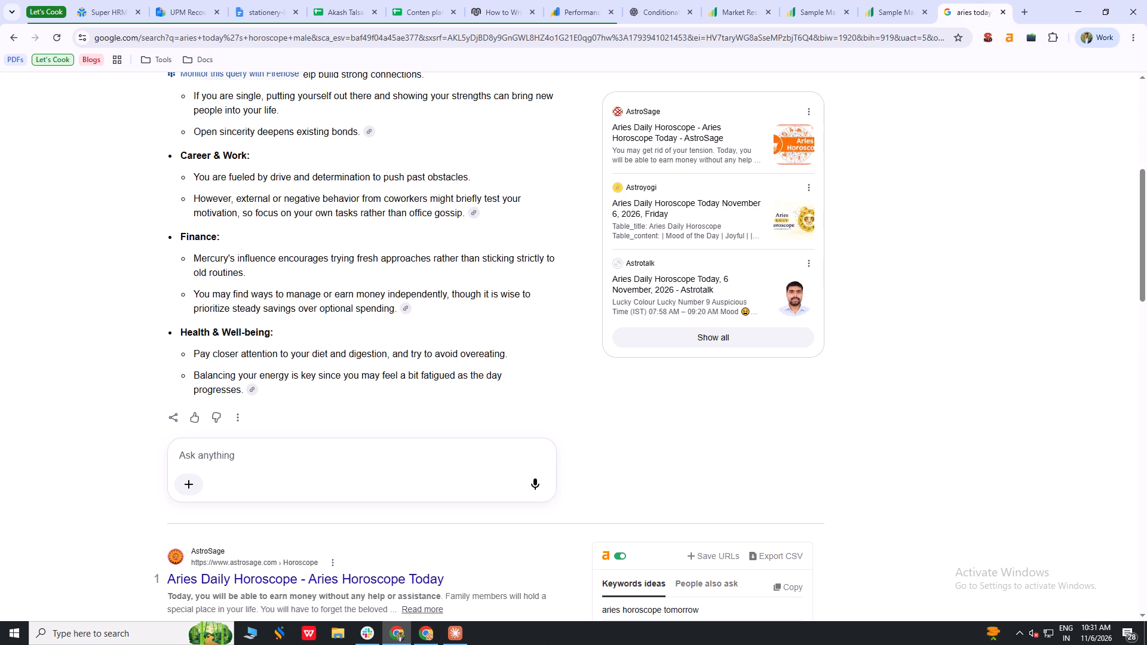
{"action": "left_click_drag", "start_coordinate": [206, 373], "coordinate": [290, 376]}
{"action": "left_click_drag", "start_coordinate": [311, 376], "coordinate": [342, 376]}
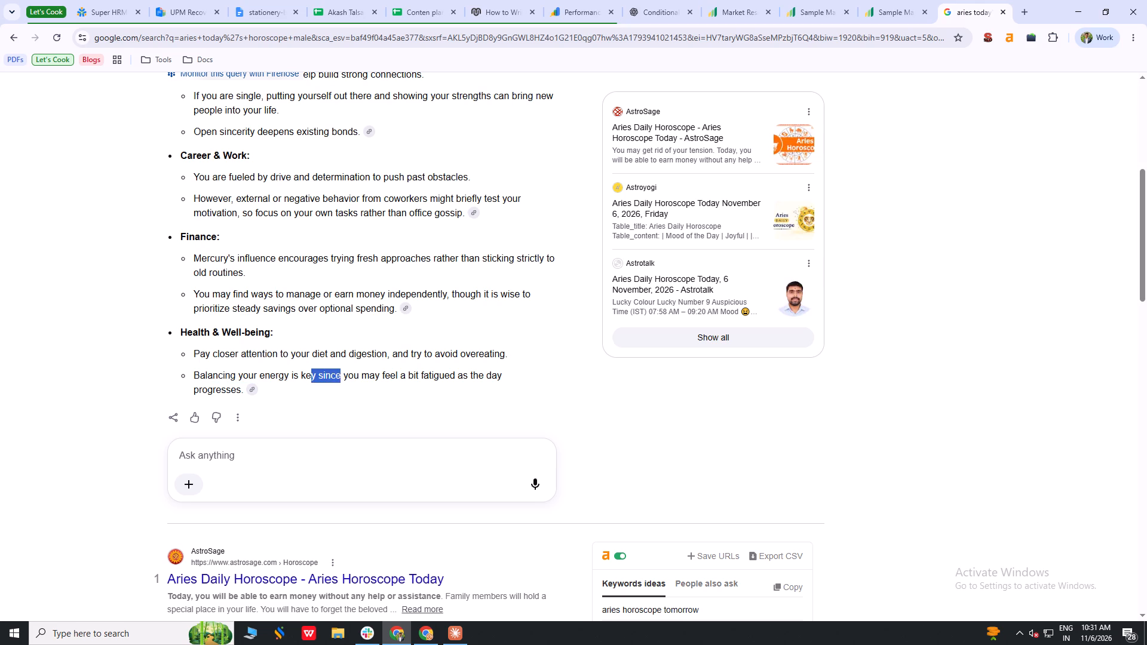
{"action": "left_click_drag", "start_coordinate": [342, 376], "coordinate": [350, 377]}
{"action": "left_click_drag", "start_coordinate": [368, 377], "coordinate": [395, 377]}
{"action": "left_click_drag", "start_coordinate": [419, 377], "coordinate": [496, 377]}
{"action": "left_click", "coordinate": [496, 377]}
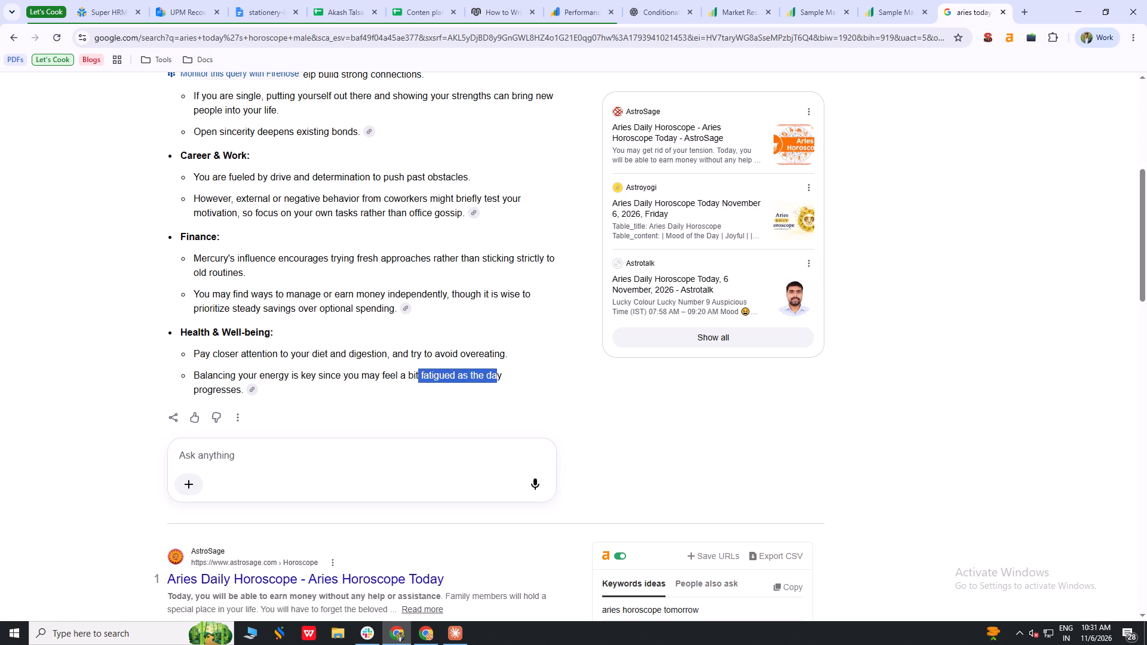
{"action": "left_click_drag", "start_coordinate": [215, 391], "coordinate": [194, 381]}
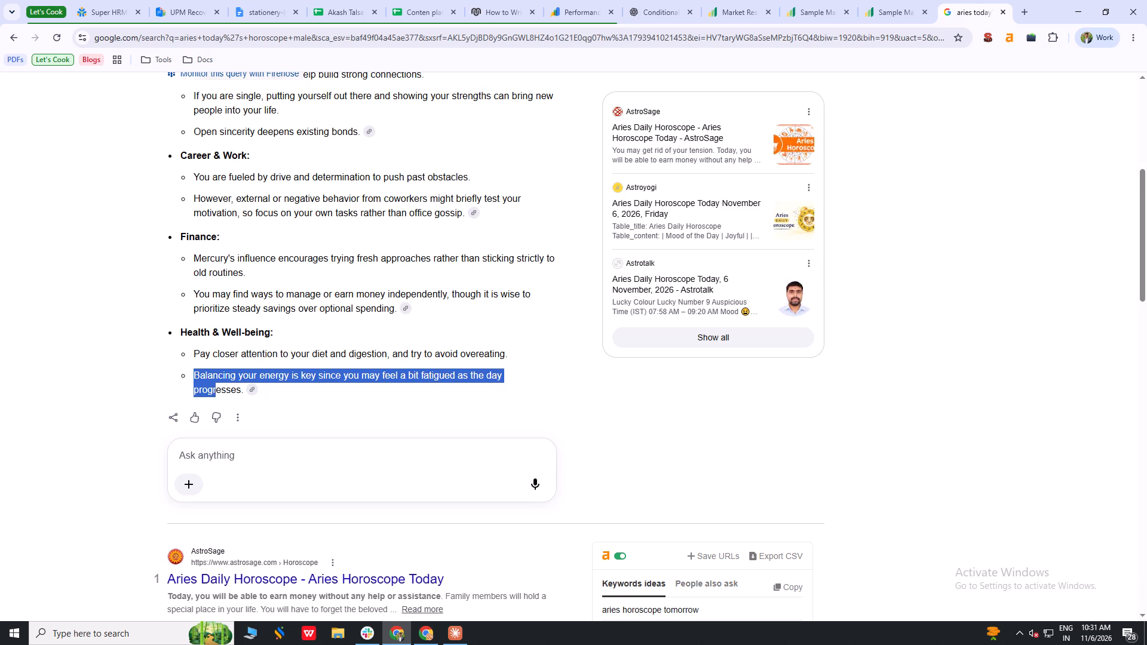
{"action": "left_click", "coordinate": [360, 376]}
Reread the Finance prediction on earning and savings, skim the horoscope search results, and close the horoscope page.
{"action": "scroll", "coordinate": [304, 363], "scroll_direction": "up", "scroll_amount": 1}
{"action": "left_click_drag", "start_coordinate": [235, 414], "coordinate": [320, 414]}
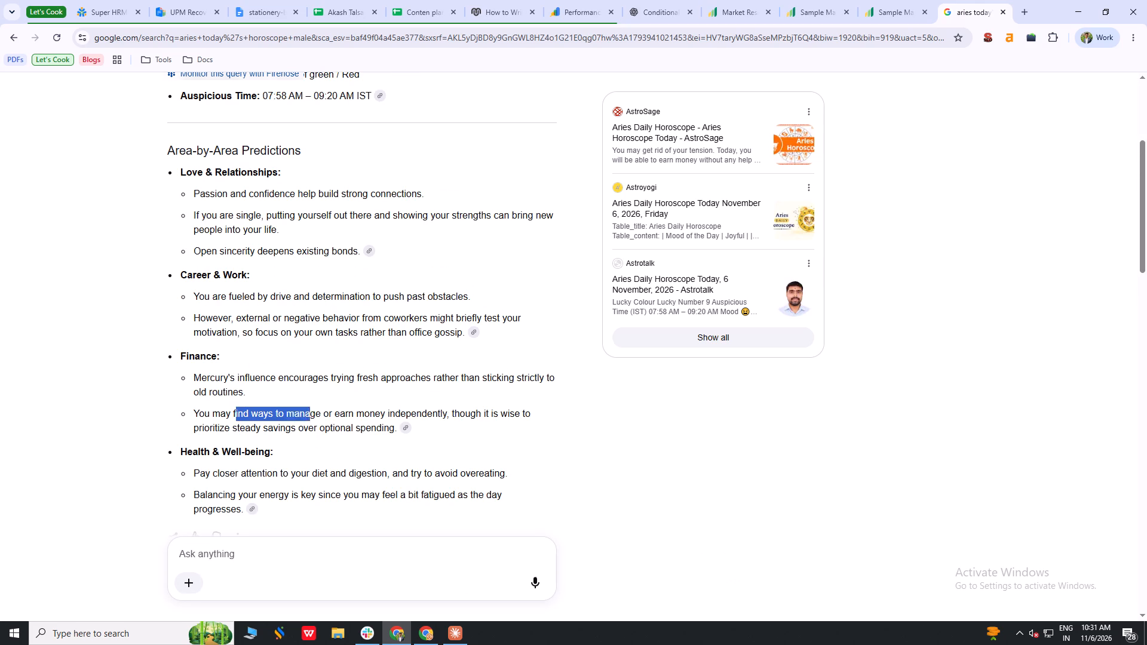
{"action": "left_click_drag", "start_coordinate": [320, 414], "coordinate": [487, 414]}
{"action": "left_click_drag", "start_coordinate": [217, 428], "coordinate": [308, 428]}
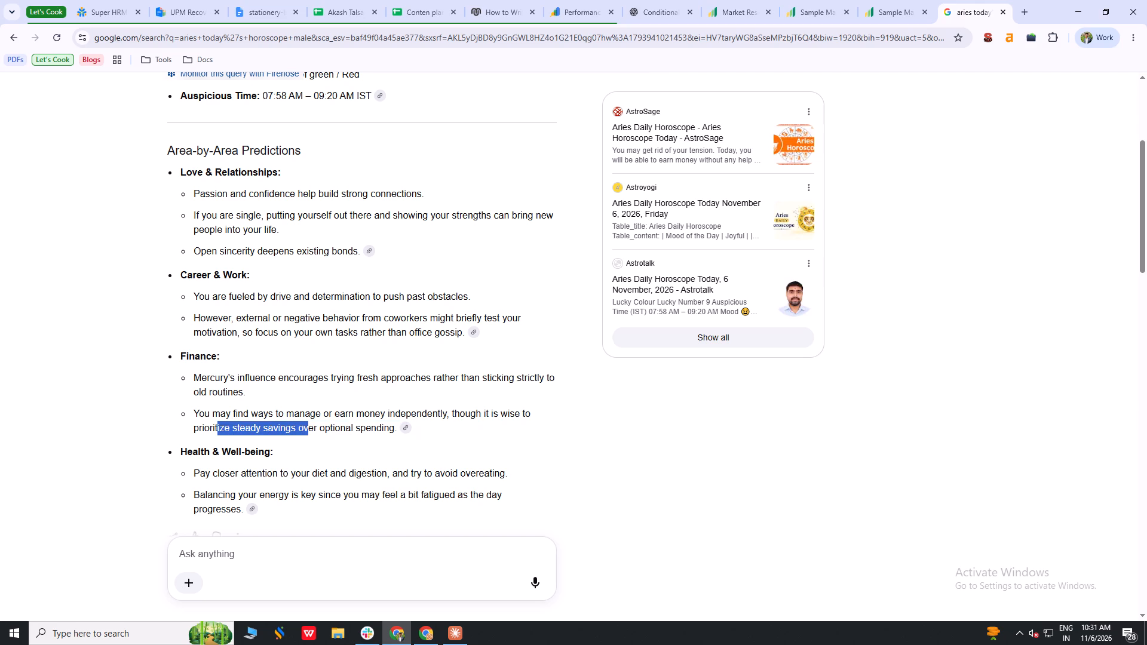
{"action": "left_click", "coordinate": [310, 429]}
{"action": "scroll", "coordinate": [430, 312], "scroll_direction": "down", "scroll_amount": 2}
{"action": "scroll", "coordinate": [527, 255], "scroll_direction": "down", "scroll_amount": 2}
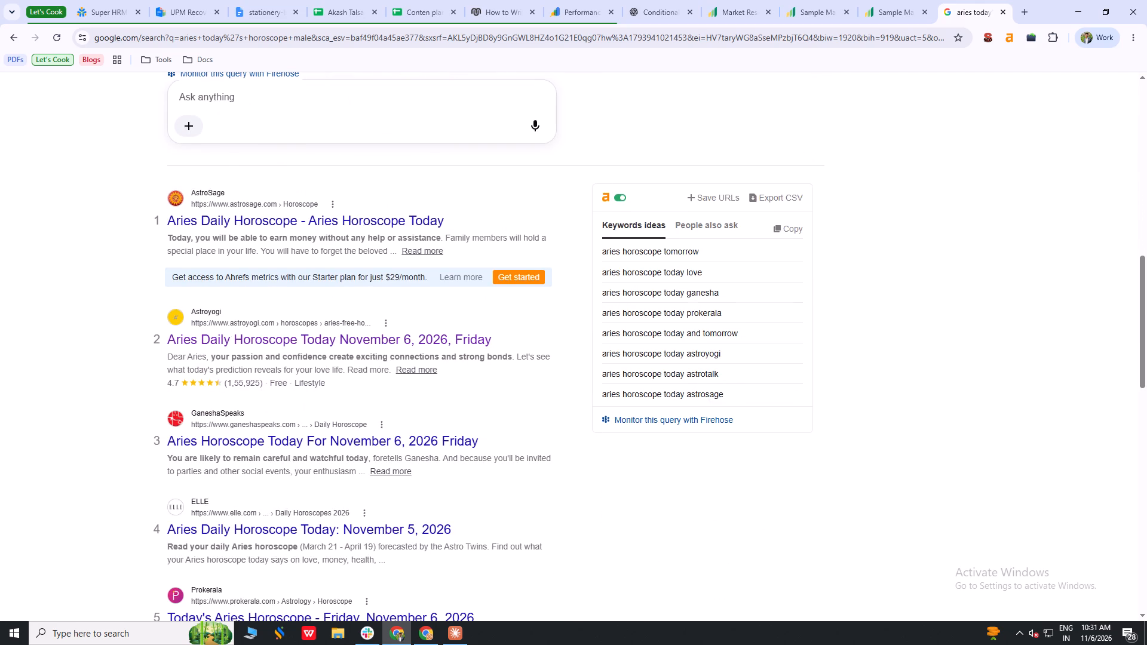
{"action": "middle_click", "coordinate": [955, 0]}
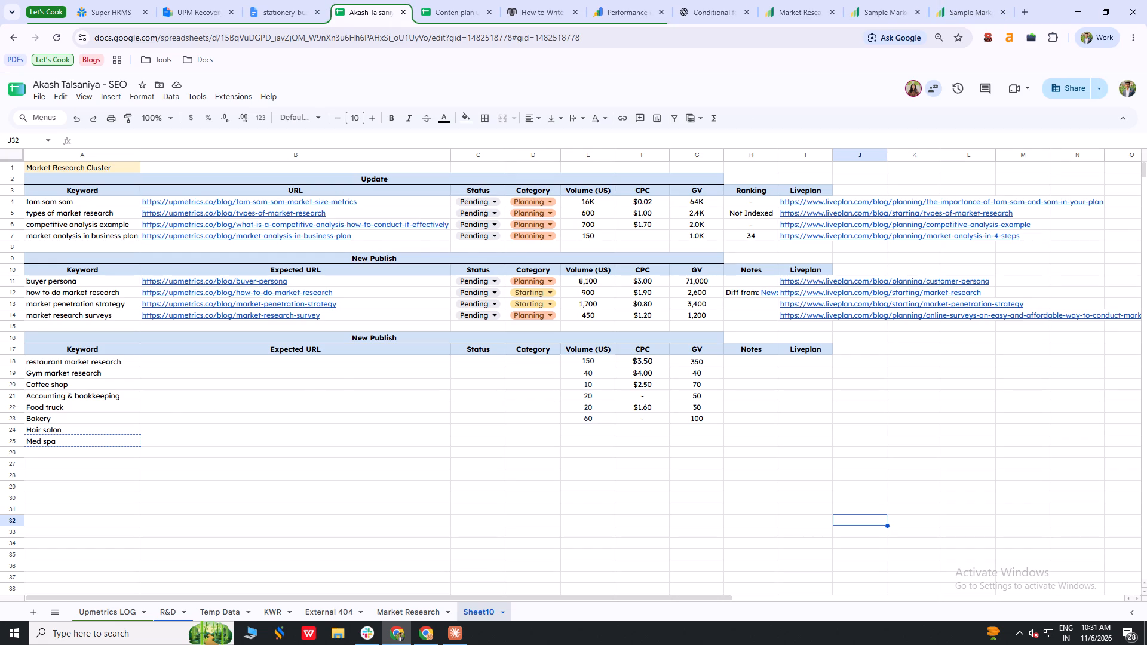
Copy the Food Truck report link from LivePlan's market research reports page into the Food truck row's Liveplan cell (I22).
{"action": "left_click", "coordinate": [933, 0]}
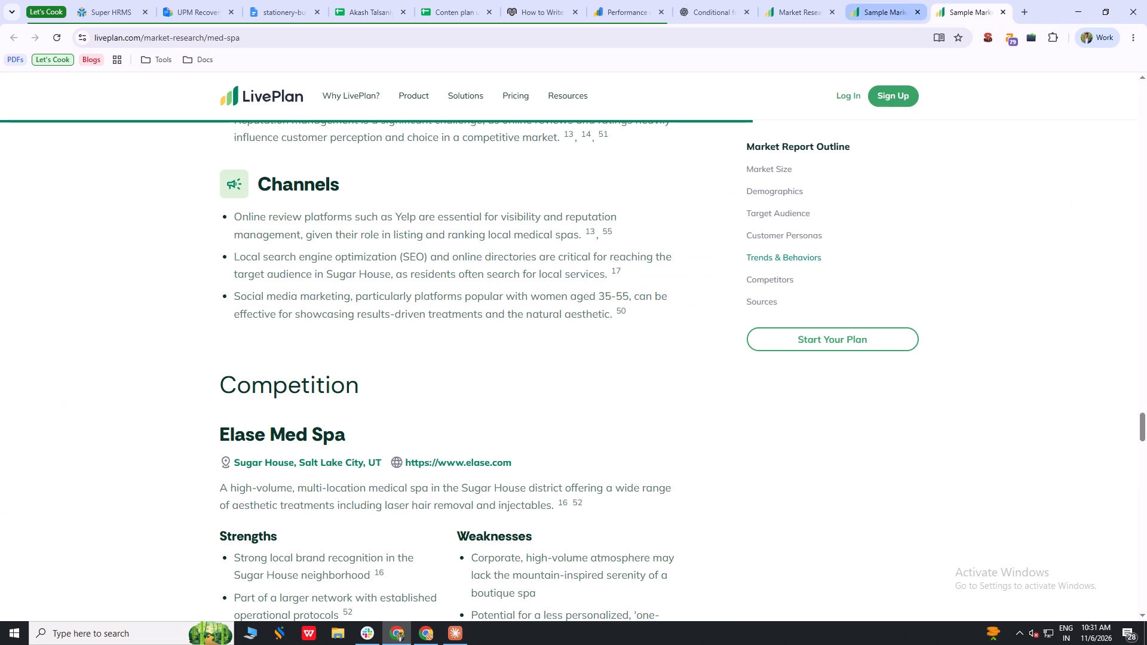
{"action": "left_click", "coordinate": [857, 1]}
{"action": "left_click", "coordinate": [809, 0]}
{"action": "scroll", "coordinate": [565, 374], "scroll_direction": "up", "scroll_amount": 1}
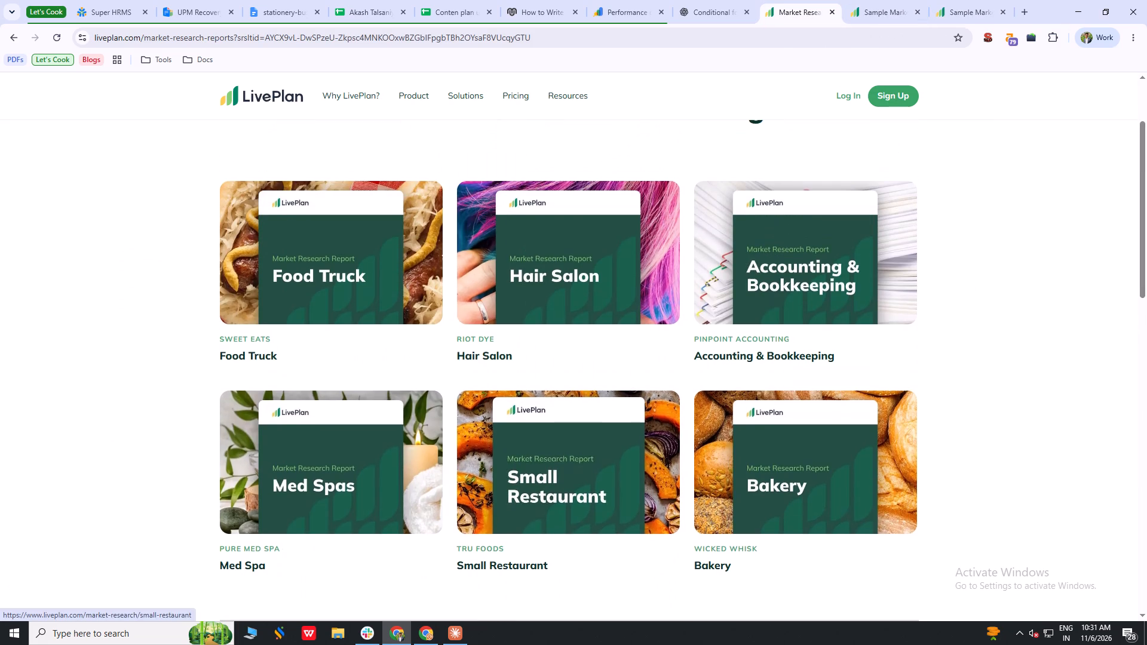
{"action": "right_click", "coordinate": [315, 265]}
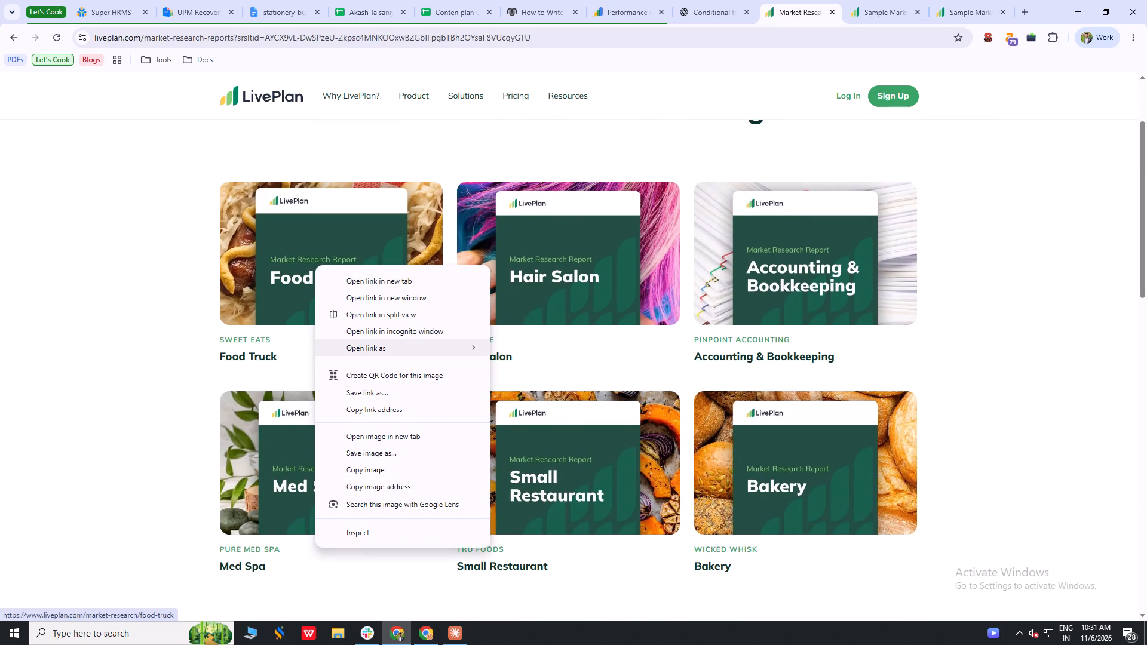
{"action": "left_click", "coordinate": [398, 412]}
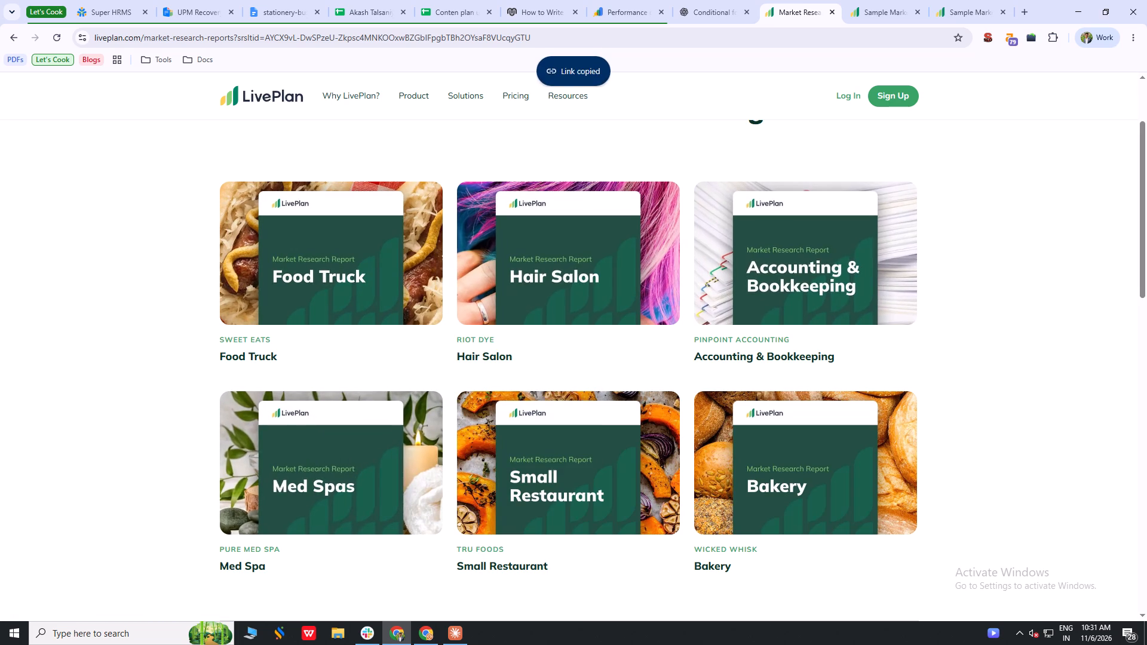
{"action": "left_click", "coordinate": [379, 0]}
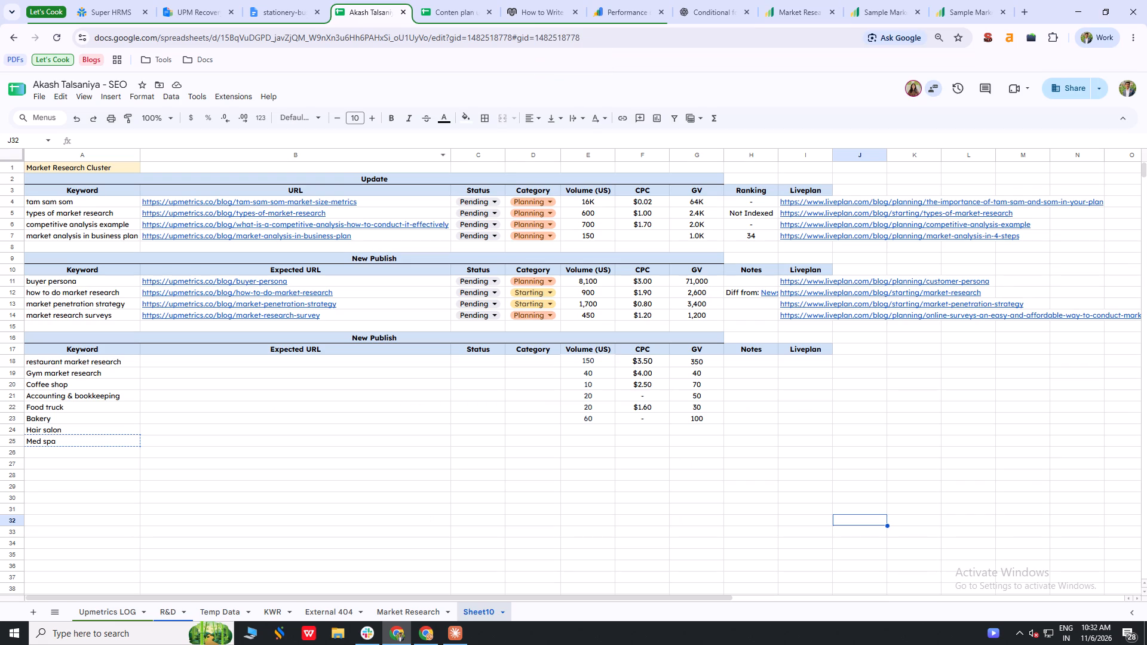
{"action": "left_click", "coordinate": [90, 400]}
{"action": "left_click", "coordinate": [85, 406]}
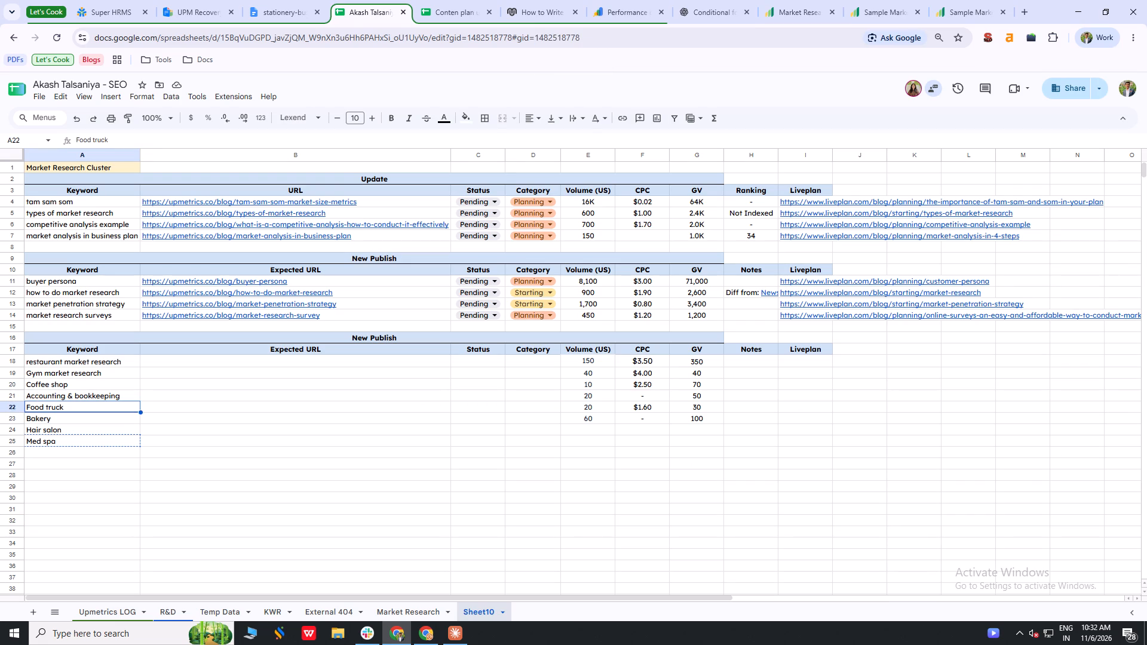
{"action": "key", "text": "ctrl+Right"}
{"action": "key", "text": "Right"}
{"action": "key", "text": "Right"}
{"action": "key", "text": "Right"}
{"action": "key", "text": "Right"}
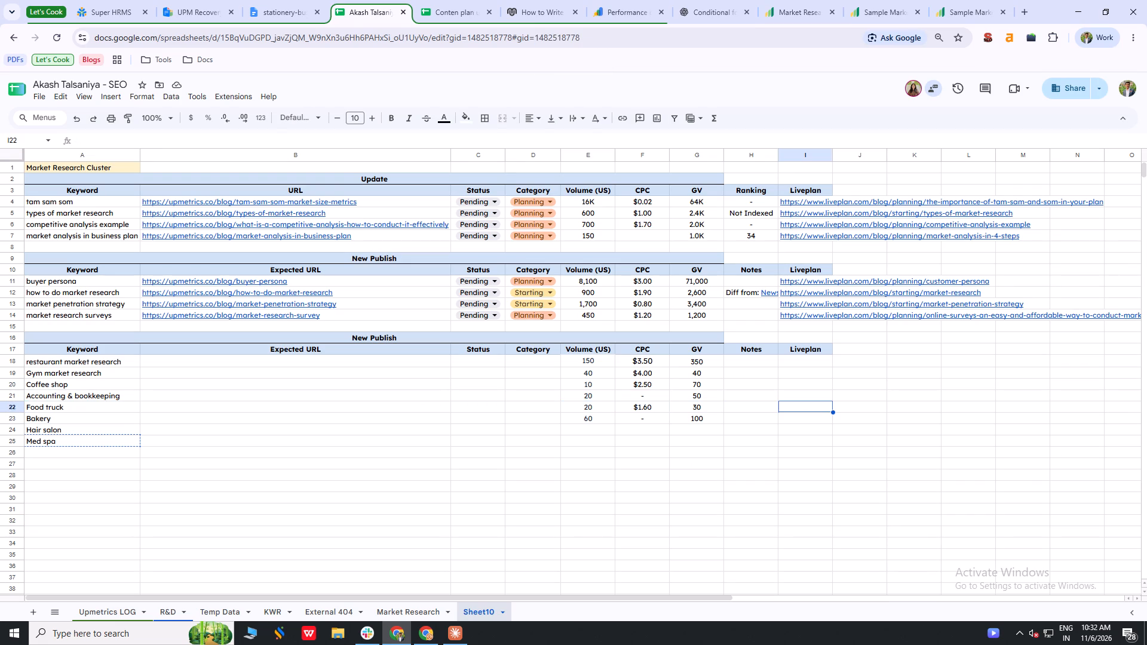
{"action": "key", "text": "ctrl+v"}
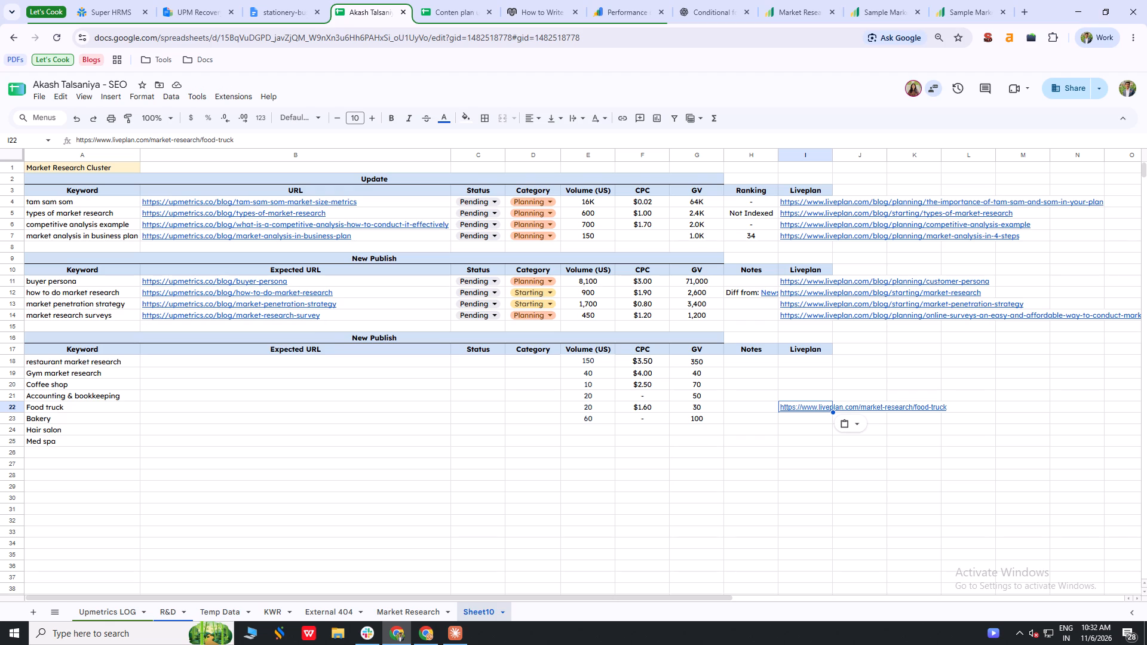
Copy LivePlan's Hair Salon report link into the Liveplan cell of the sheet's Hair salon row (I24).
{"action": "left_click", "coordinate": [796, 0]}
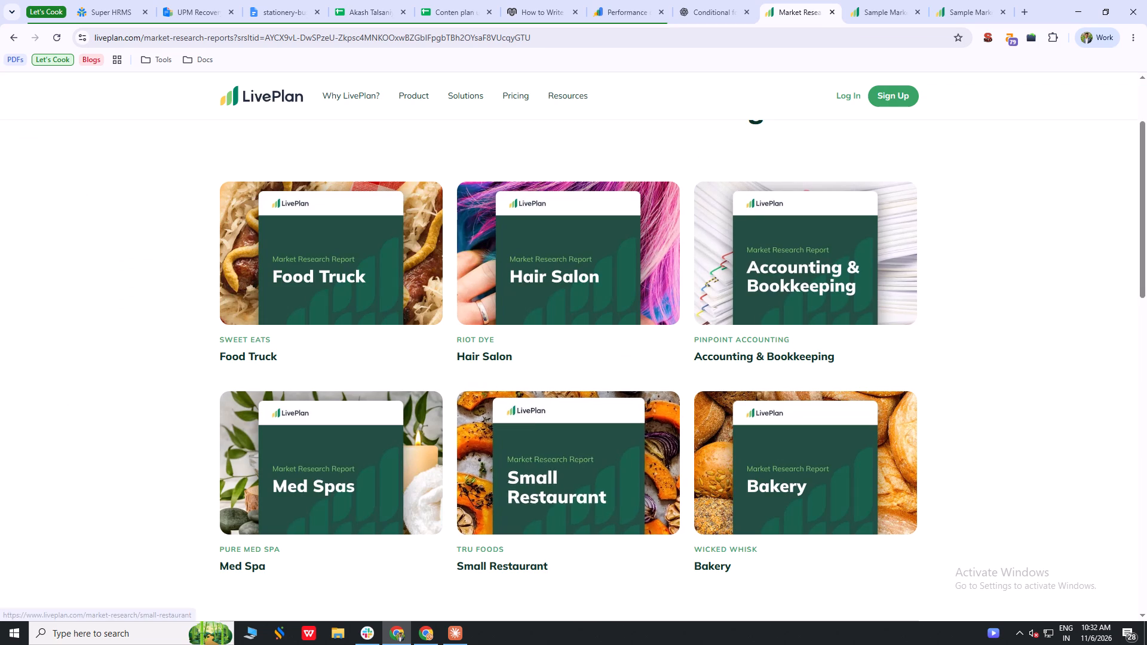
{"action": "right_click", "coordinate": [576, 254]}
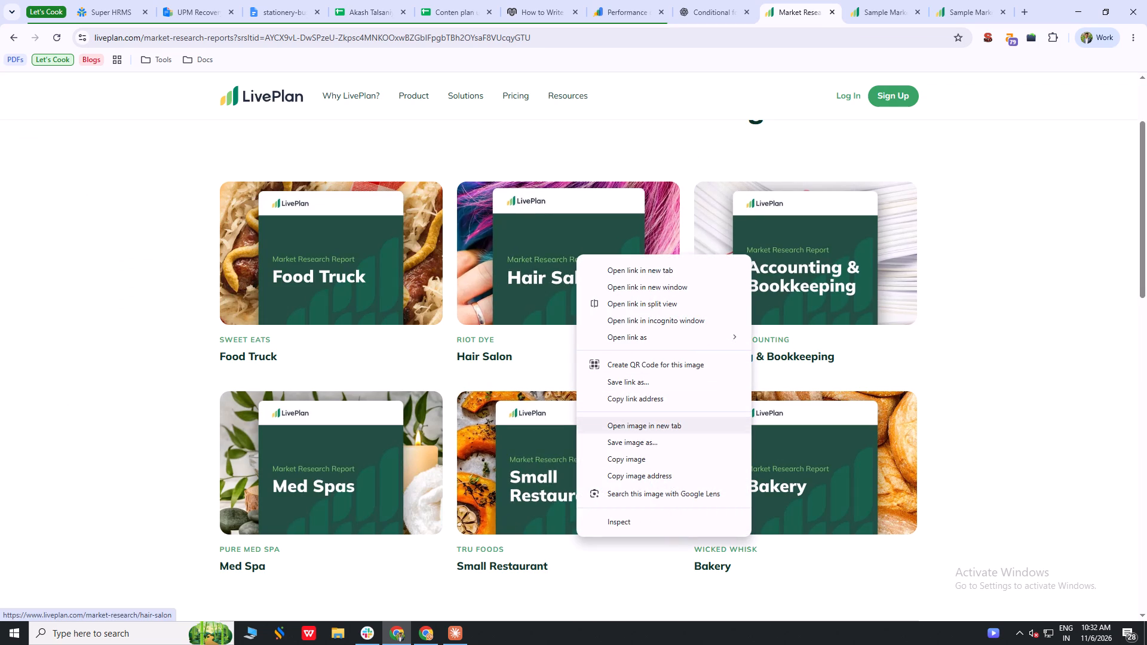
{"action": "left_click", "coordinate": [671, 401]}
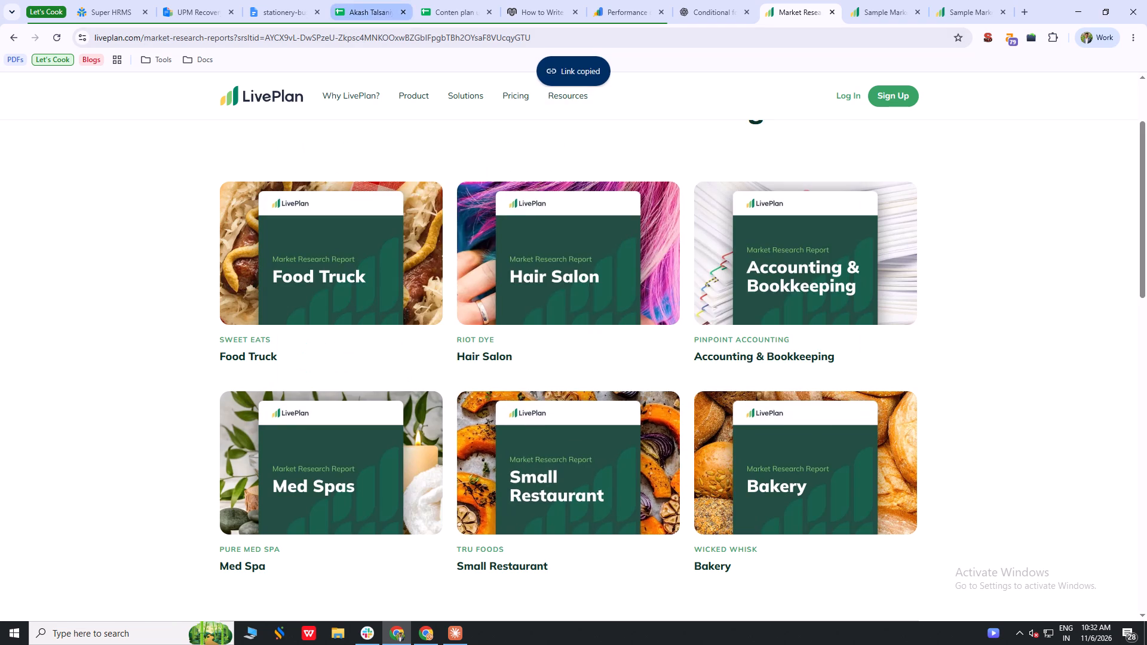
{"action": "left_click", "coordinate": [367, 0]}
{"action": "left_click", "coordinate": [79, 430]}
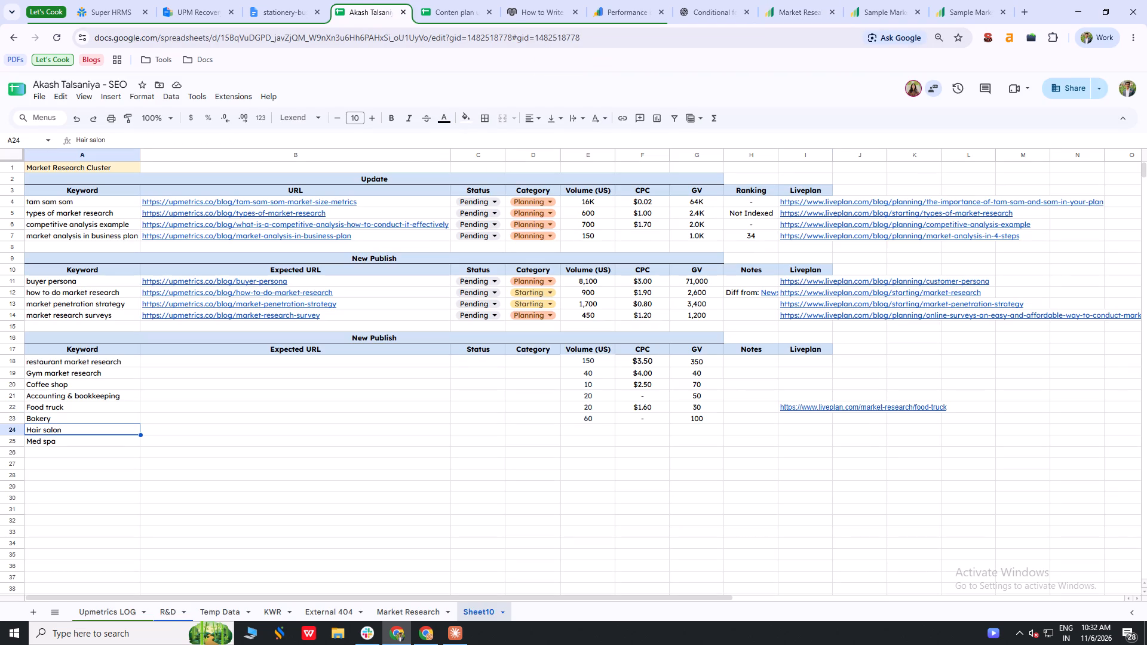
{"action": "key", "text": "ctrl+Right"}
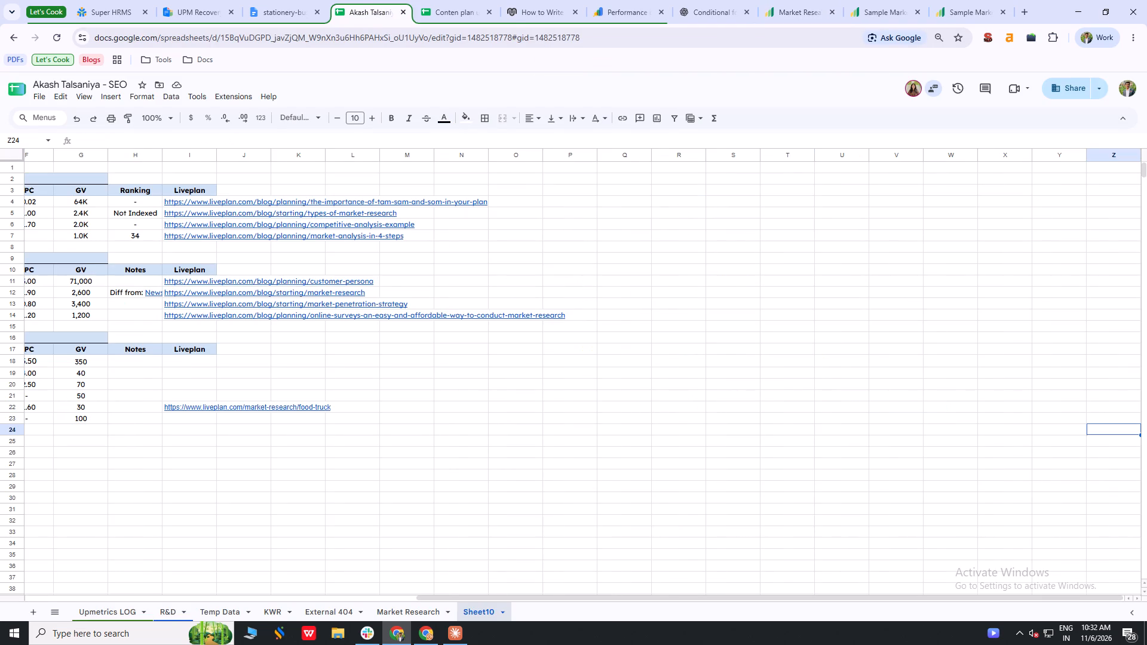
{"action": "key", "text": "ctrl+Left"}
{"action": "key", "text": "Right"}
{"action": "key", "text": "Right"}
{"action": "key", "text": "Right"}
{"action": "key", "text": "Right"}
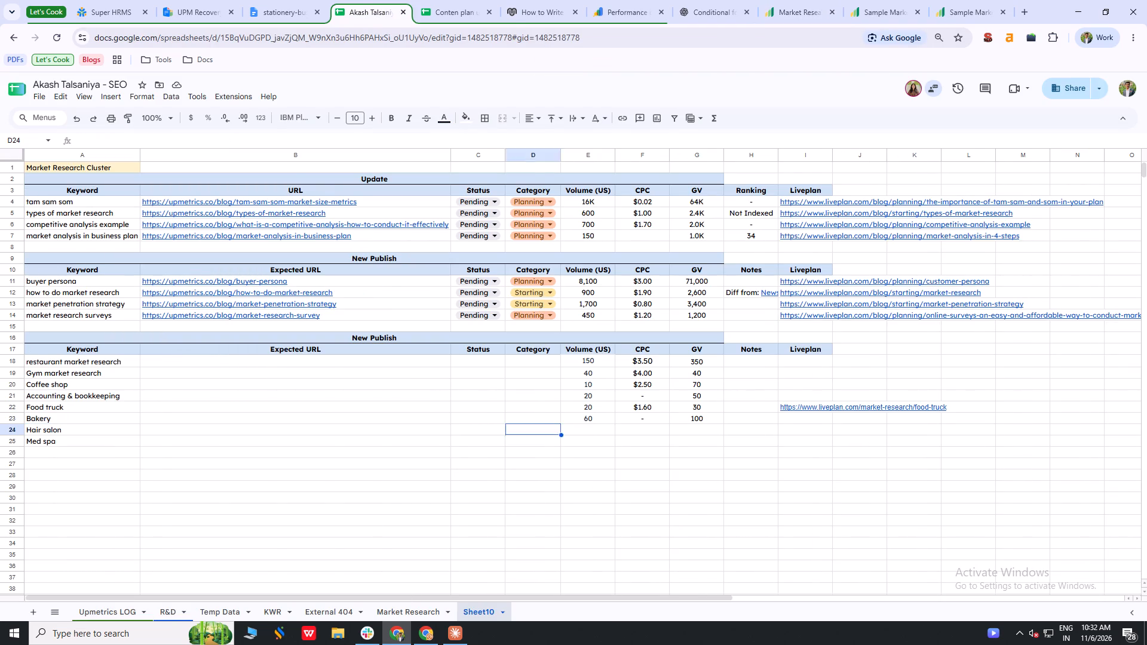
{"action": "key", "text": "Right"}
{"action": "key", "text": "Right"}
{"action": "key", "text": "Right"}
{"action": "key", "text": "Right"}
{"action": "key", "text": "ctrl+v"}
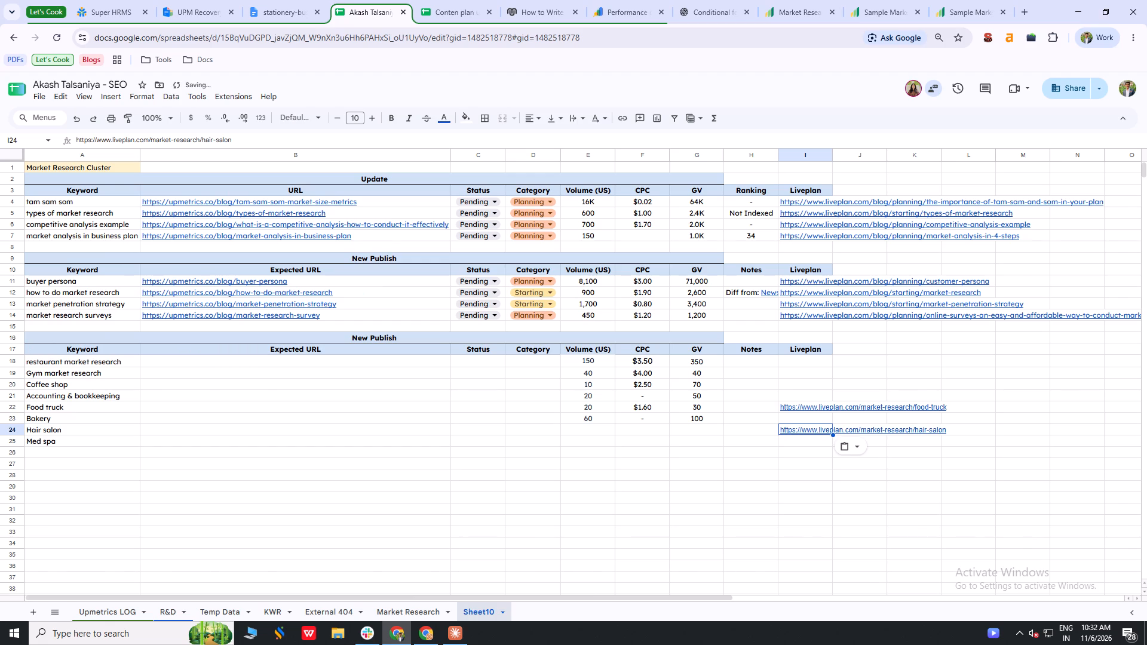
Copy LivePlan's Accounting & Bookkeeping report link into the Liveplan cell of the sheet's Accounting & bookkeeping row (I21).
{"action": "left_click", "coordinate": [795, 0]}
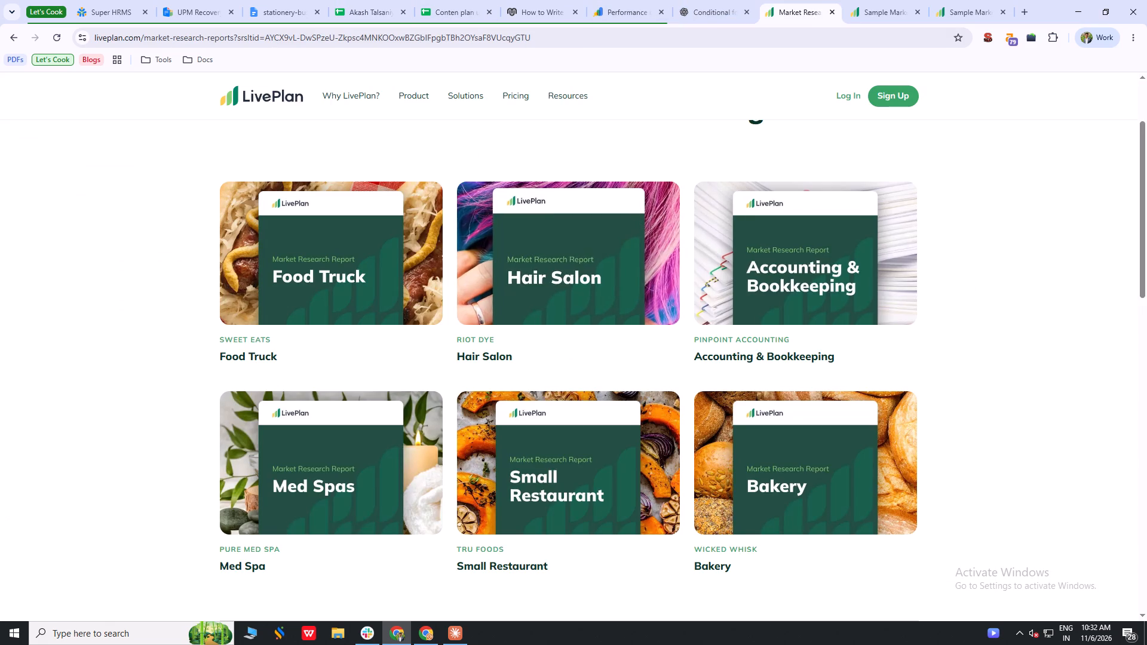
{"action": "right_click", "coordinate": [792, 263]}
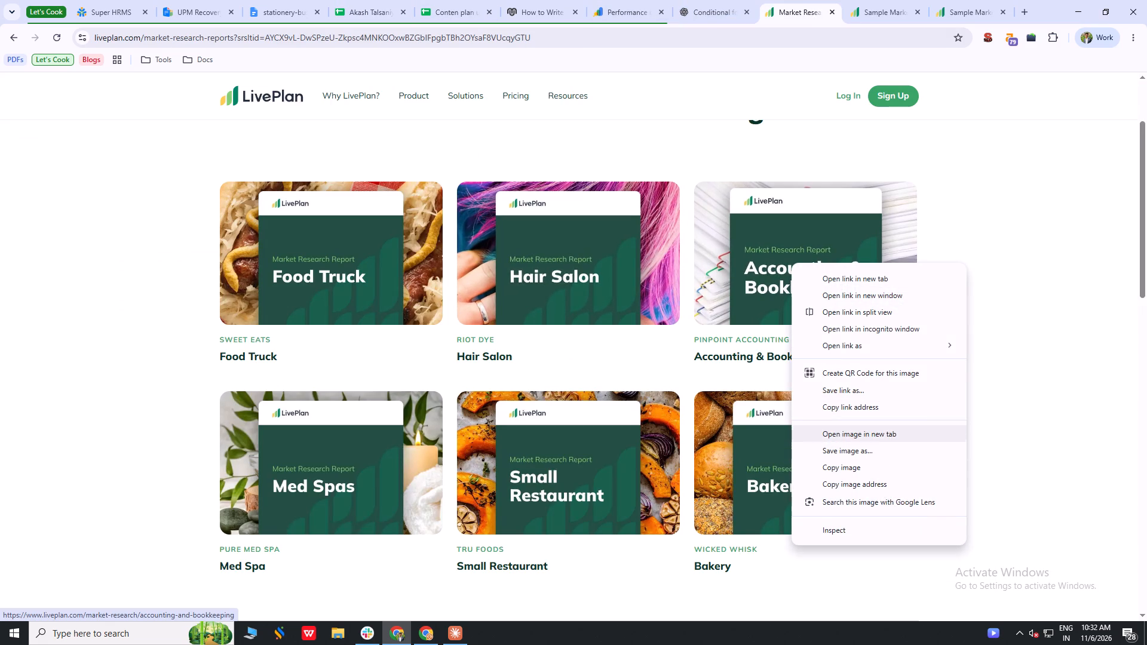
{"action": "left_click", "coordinate": [858, 404]}
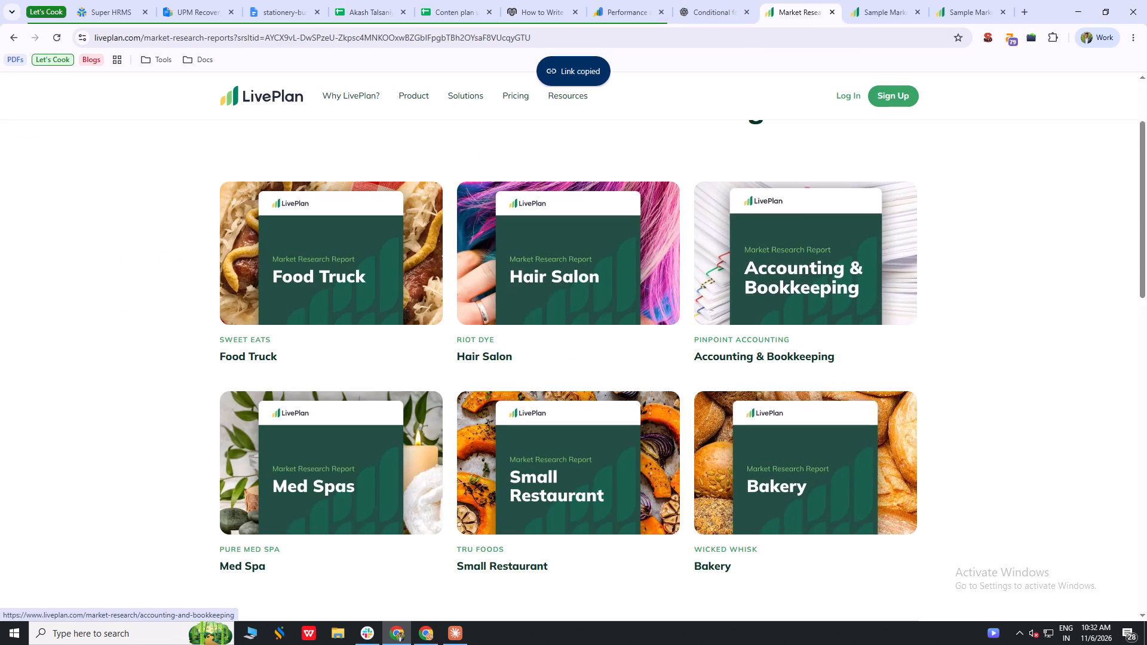
{"action": "left_click", "coordinate": [367, 0]}
{"action": "left_click", "coordinate": [69, 399]}
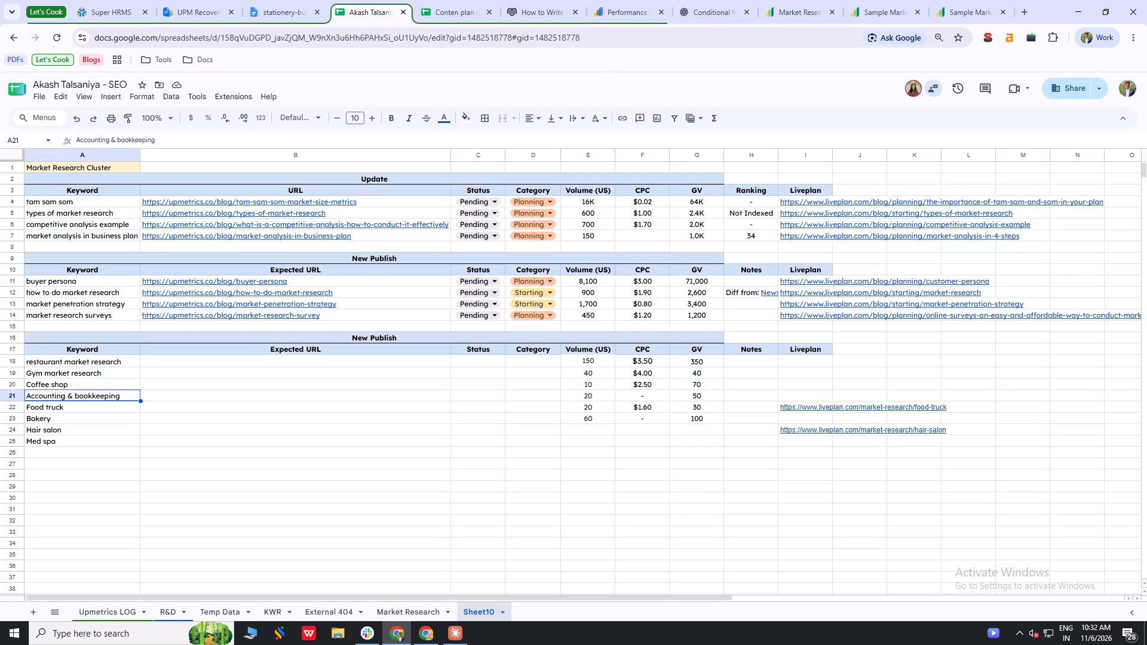
{"action": "key", "text": "Down"}
{"action": "key", "text": "Right"}
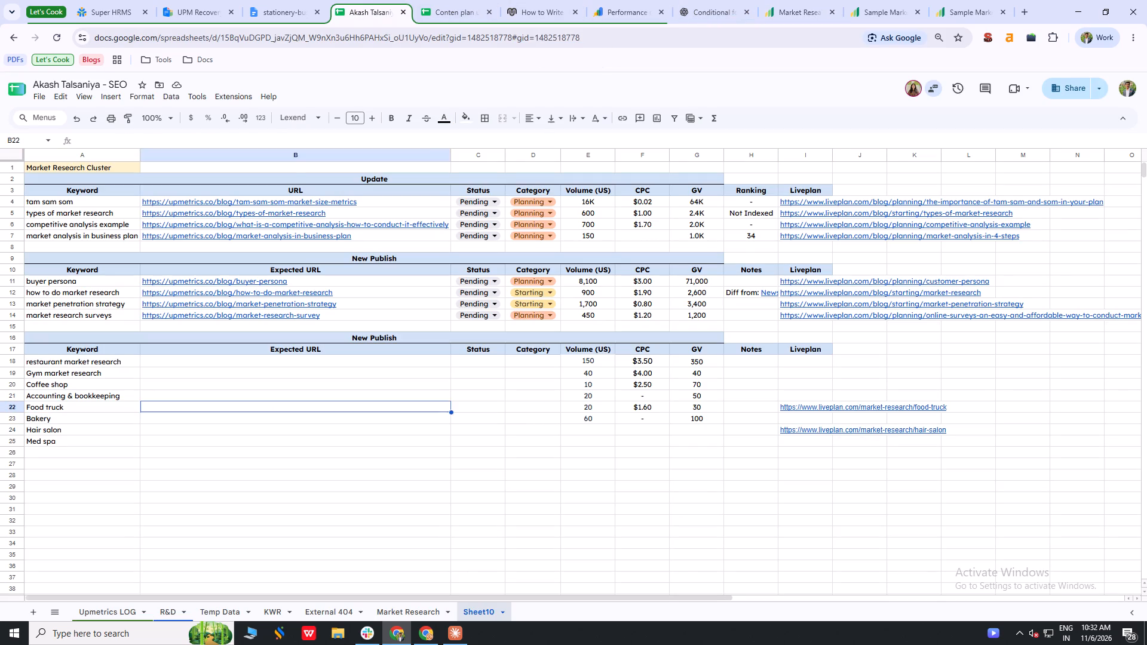
{"action": "key", "text": "Right"}
{"action": "key", "text": "Right"}
{"action": "key", "text": "Right"}
{"action": "key", "text": "Up"}
{"action": "key", "text": "Left"}
{"action": "key", "text": "Left"}
{"action": "key", "text": "Left"}
{"action": "key", "text": "Left"}
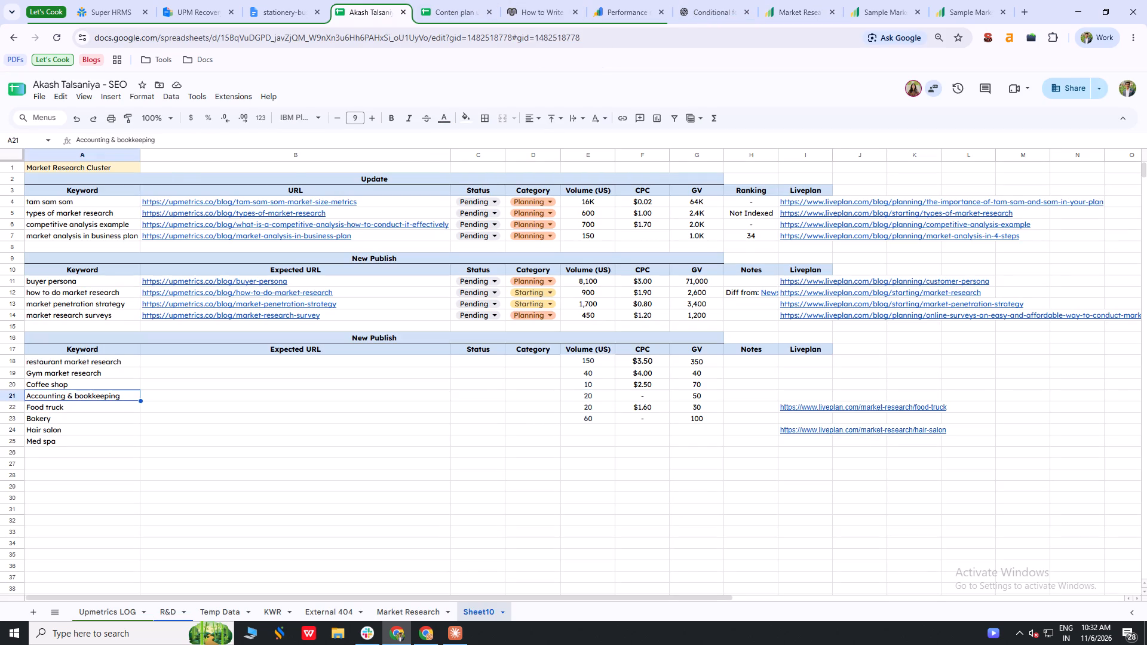
{"action": "key", "text": "Right"}
{"action": "key", "text": "Right"}
{"action": "key", "text": "Right"}
{"action": "key", "text": "Right"}
{"action": "key", "text": "Right"}
{"action": "key", "text": "Right"}
{"action": "key", "text": "Right"}
{"action": "key", "text": "Right"}
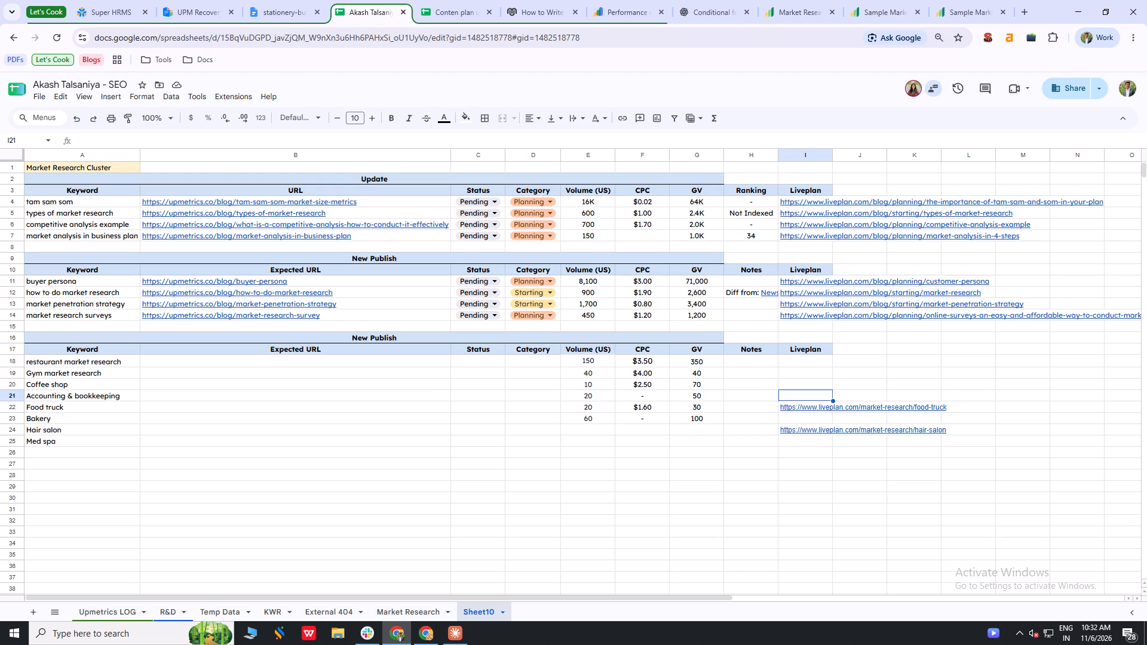
{"action": "key", "text": "ctrl+v"}
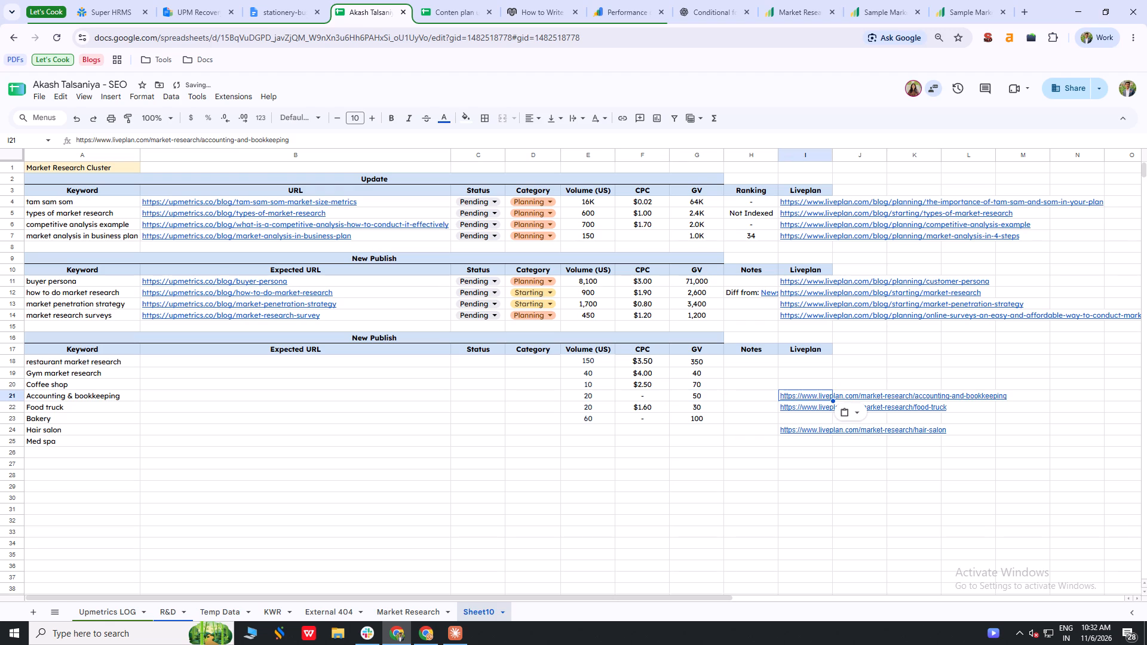
Copy LivePlan's Med Spa report link into the Liveplan cell of the sheet's Med spa row (I25).
{"action": "left_click", "coordinate": [821, 0]}
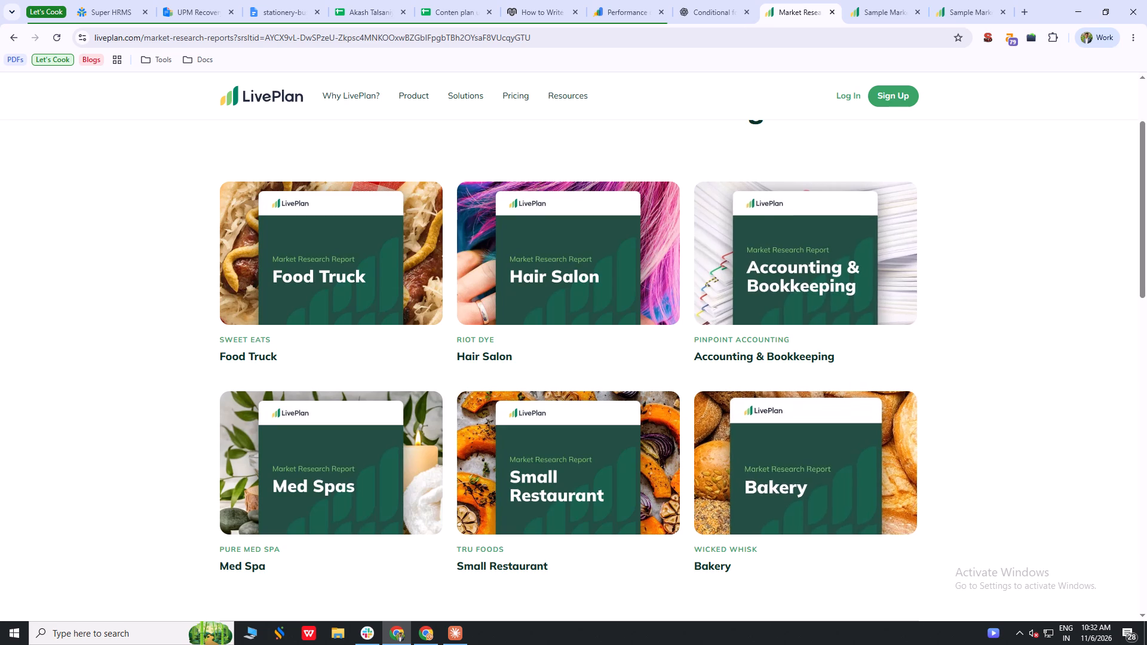
{"action": "scroll", "coordinate": [787, 296], "scroll_direction": "down", "scroll_amount": 1}
{"action": "right_click", "coordinate": [326, 348]}
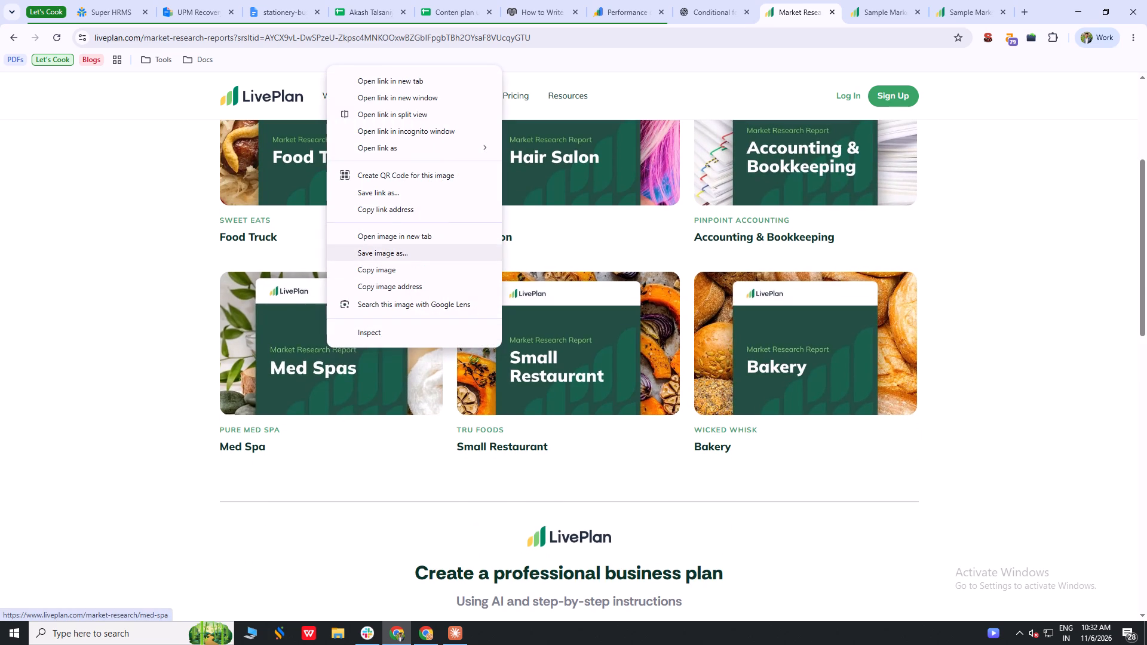
{"action": "left_click", "coordinate": [405, 207]}
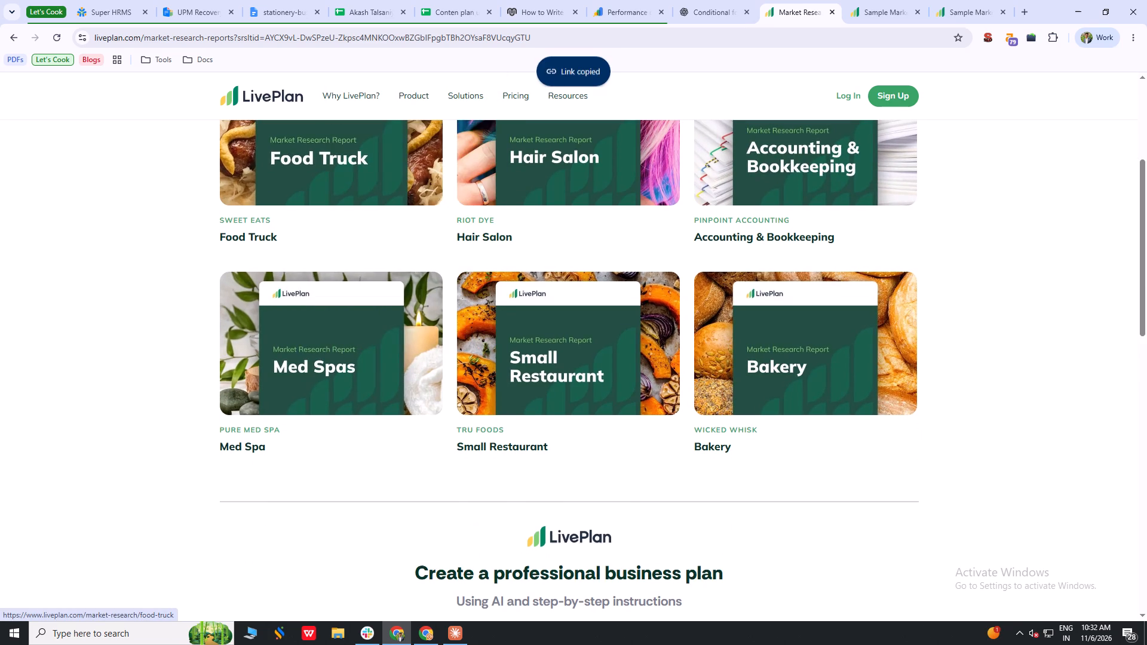
{"action": "left_click", "coordinate": [373, 0]}
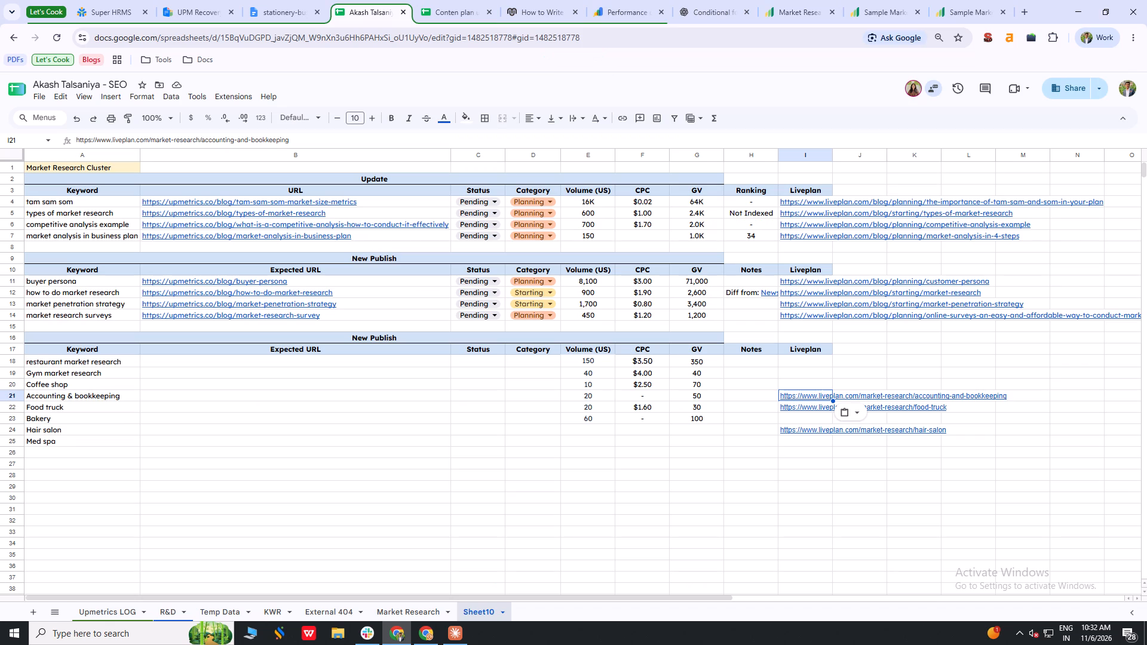
{"action": "left_click", "coordinate": [60, 439]}
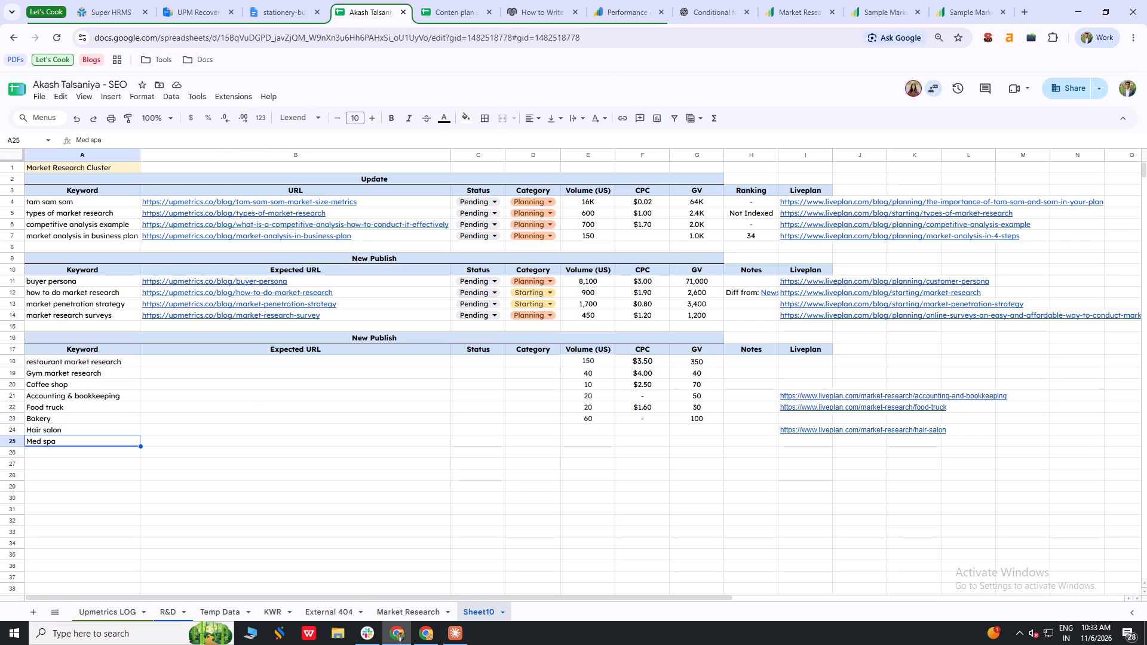
{"action": "key", "text": "Right"}
{"action": "key", "text": "Right"}
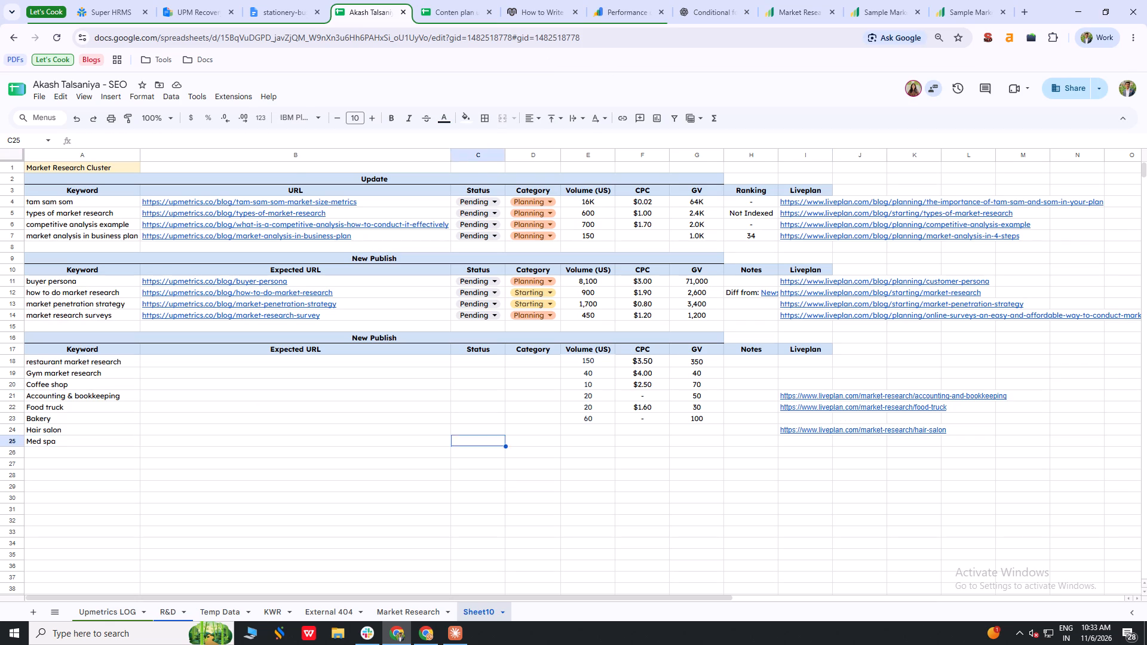
{"action": "key", "text": "Right"}
{"action": "key", "text": "Right"}
{"action": "key", "text": "Right"}
{"action": "key", "text": "Right"}
{"action": "key", "text": "Right"}
{"action": "key", "text": "Right"}
{"action": "key", "text": "ctrl+v"}
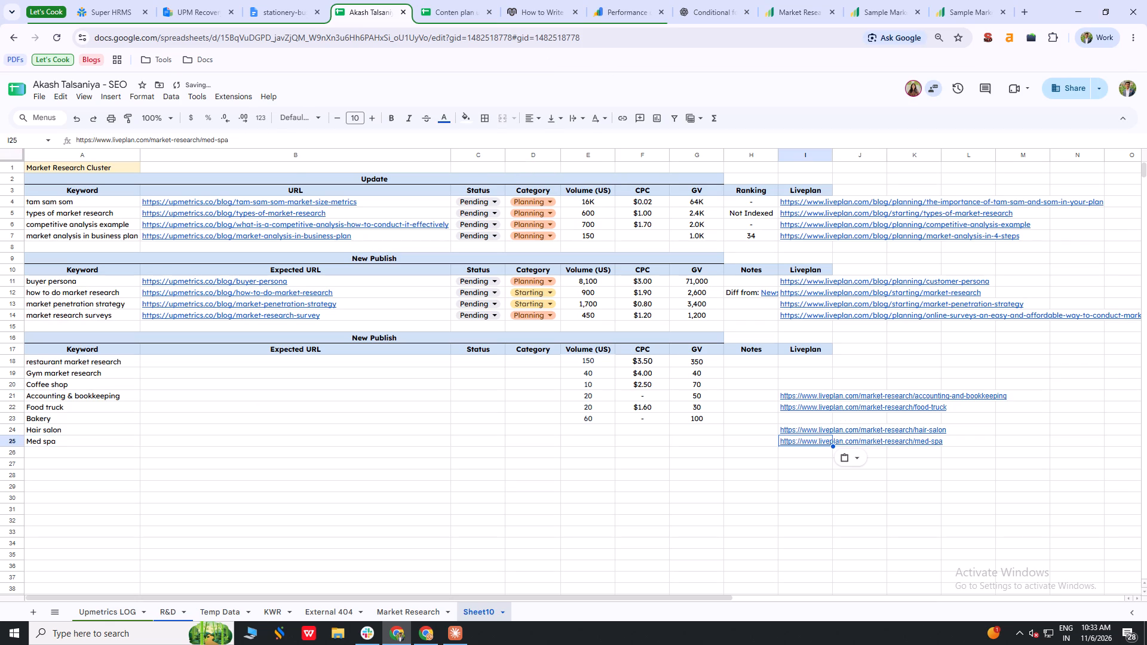
Copy LivePlan's Bakery report link into the Liveplan cell of the sheet's Bakery row (I23).
{"action": "left_click", "coordinate": [803, 0]}
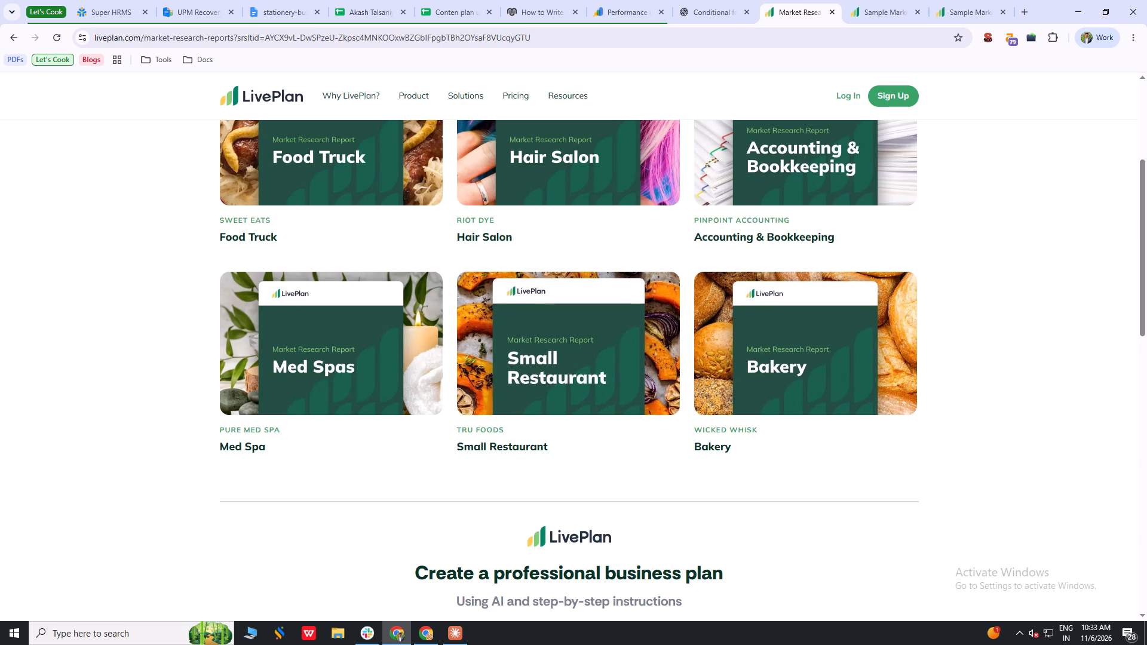
{"action": "right_click", "coordinate": [605, 333]}
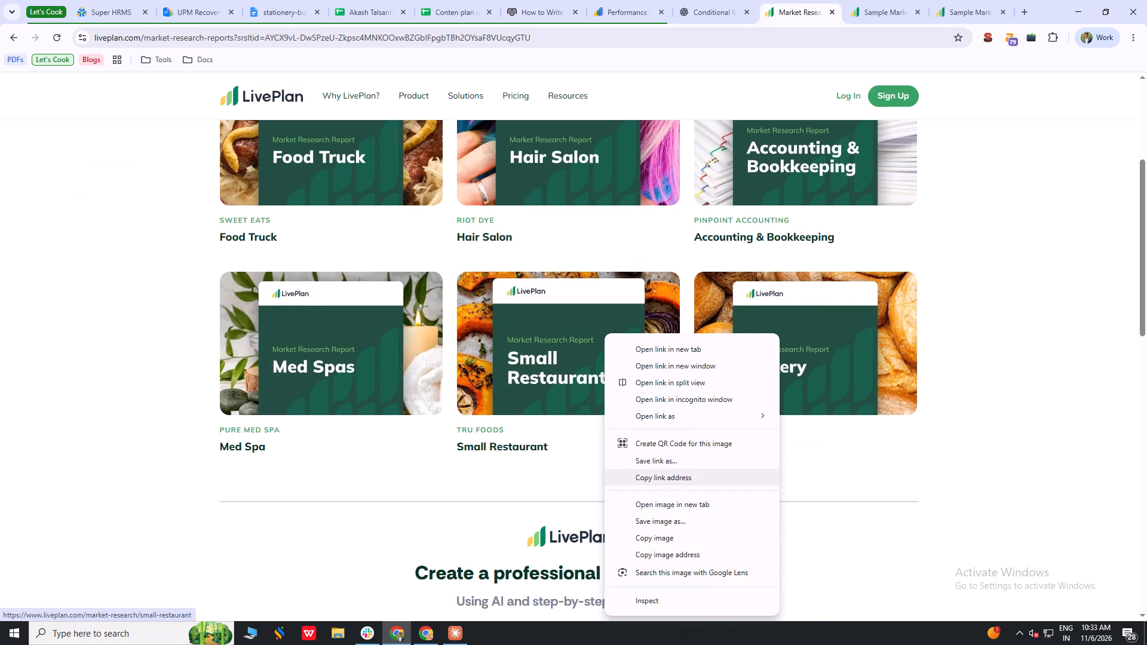
{"action": "left_click", "coordinate": [672, 477]}
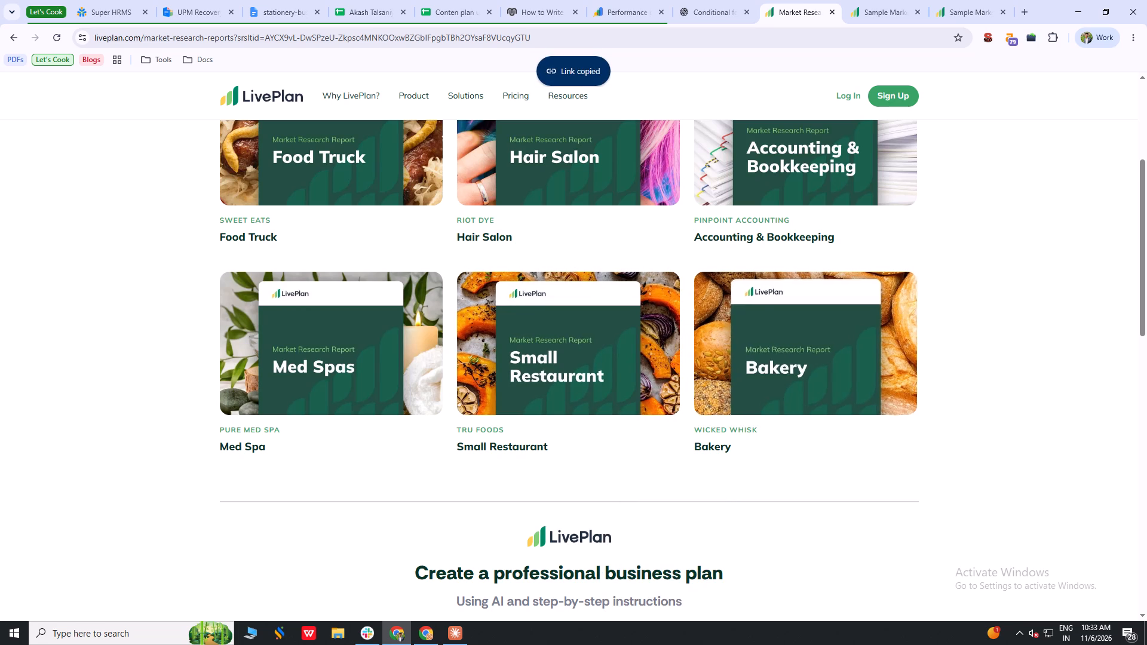
{"action": "right_click", "coordinate": [751, 370]}
{"action": "left_click", "coordinate": [817, 235]}
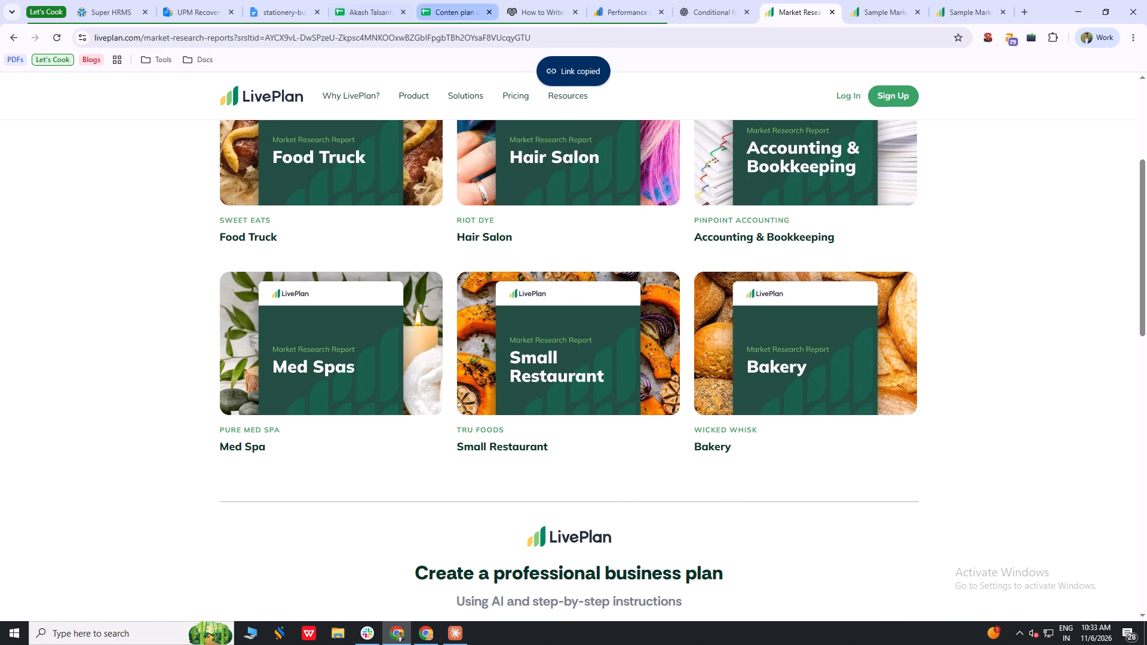
{"action": "left_click", "coordinate": [388, 0]}
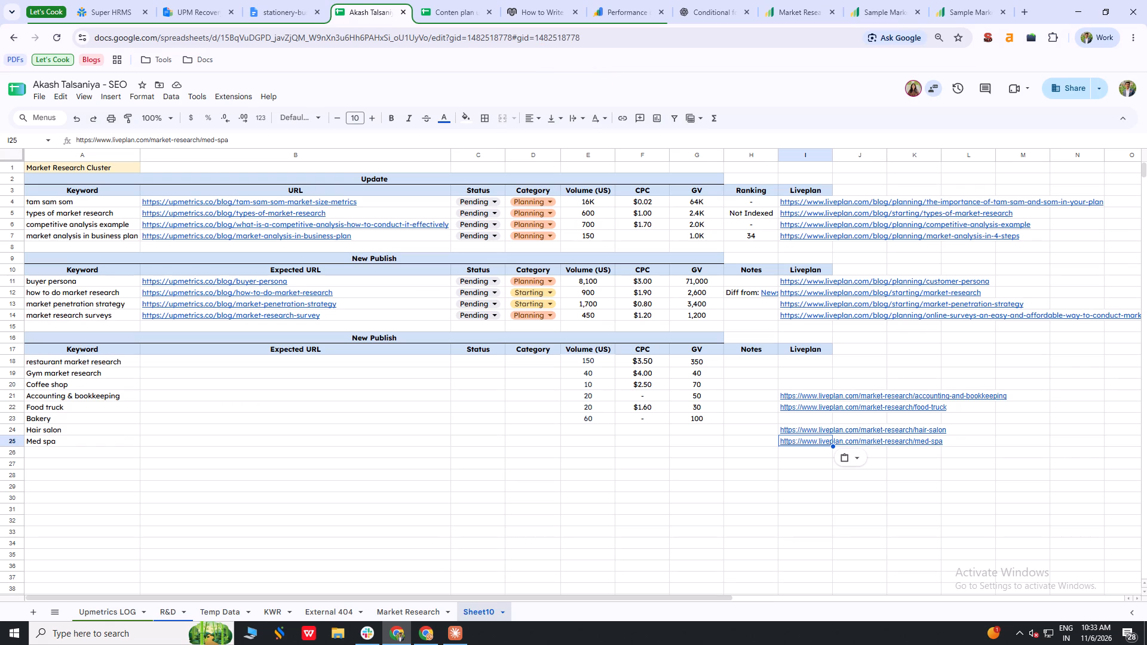
{"action": "left_click", "coordinate": [67, 416]}
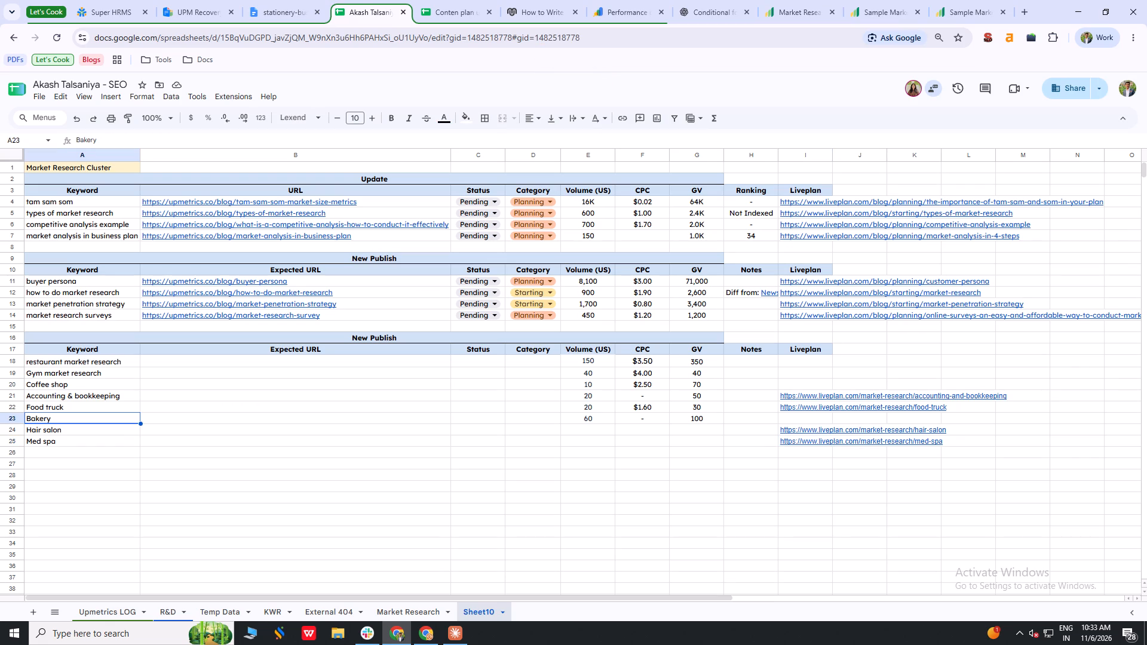
{"action": "key", "text": "Right"}
{"action": "key", "text": "Right"}
{"action": "key", "text": "Right"}
{"action": "key", "text": "Right"}
{"action": "key", "text": "Right"}
{"action": "key", "text": "Right"}
{"action": "key", "text": "Right"}
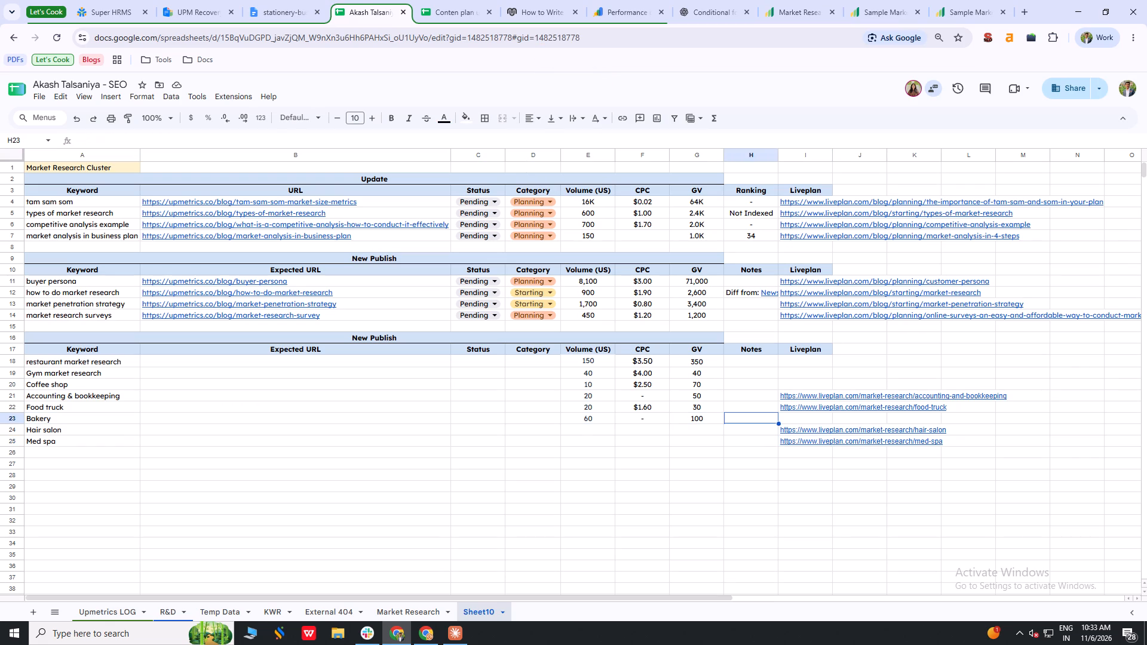
{"action": "key", "text": "Right"}
{"action": "key", "text": "ctrl+v"}
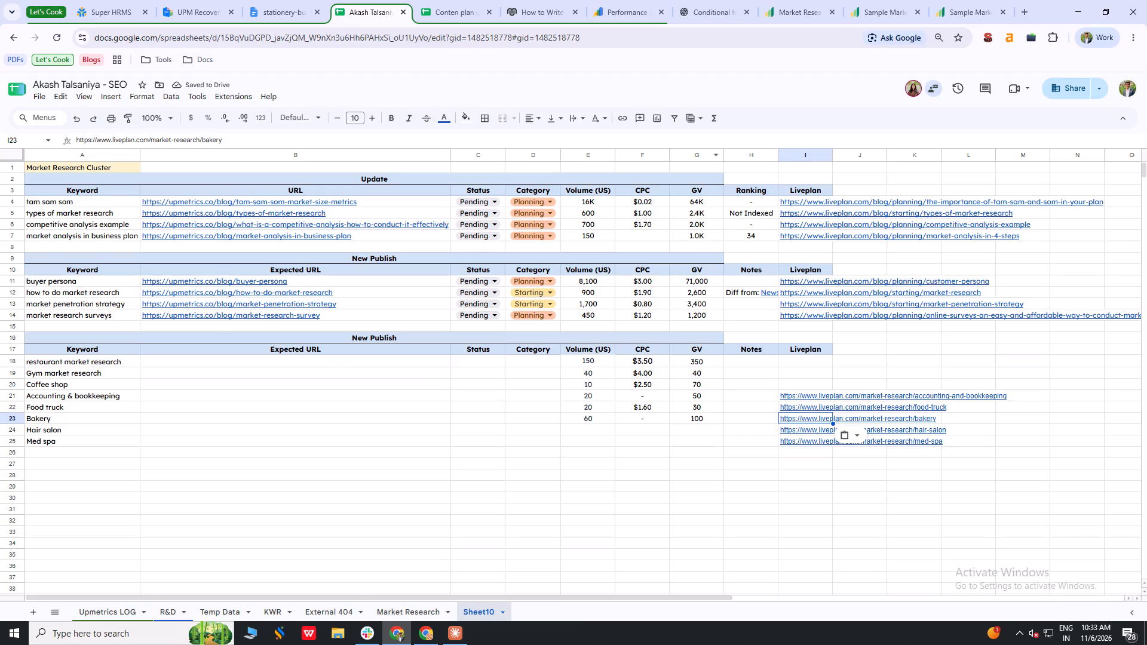
Copy LivePlan's Coffee Shop report link into the Liveplan cell of the sheet's Coffee shop row (I20).
{"action": "left_click", "coordinate": [803, 0]}
{"action": "scroll", "coordinate": [739, 294], "scroll_direction": "down", "scroll_amount": 4}
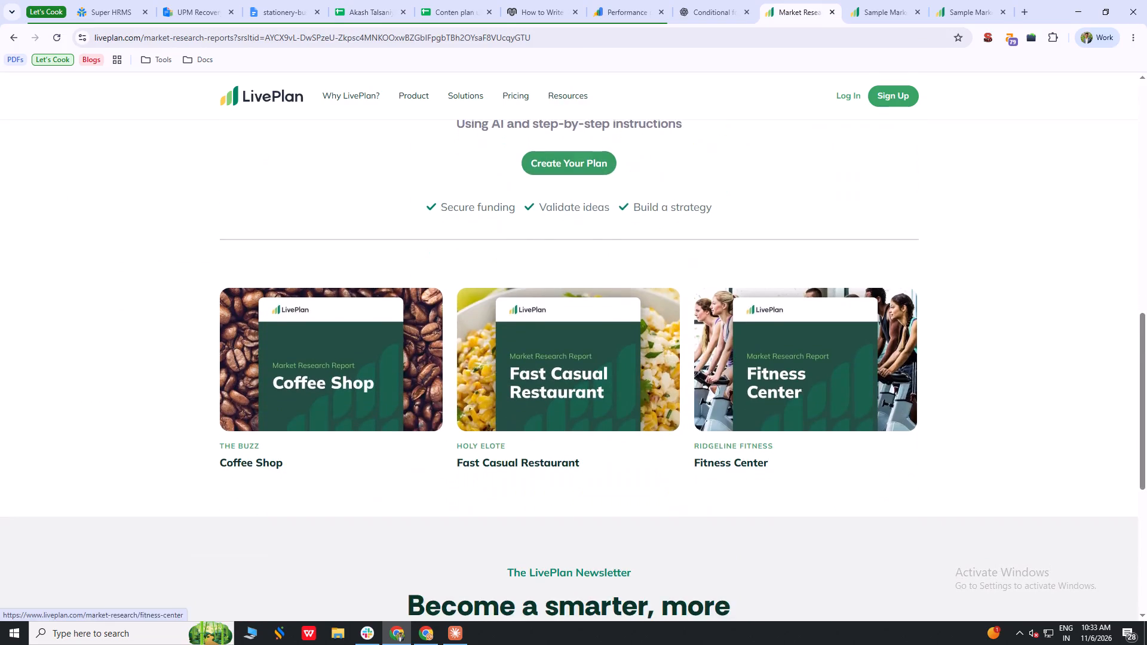
{"action": "scroll", "coordinate": [901, 207], "scroll_direction": "down", "scroll_amount": 1}
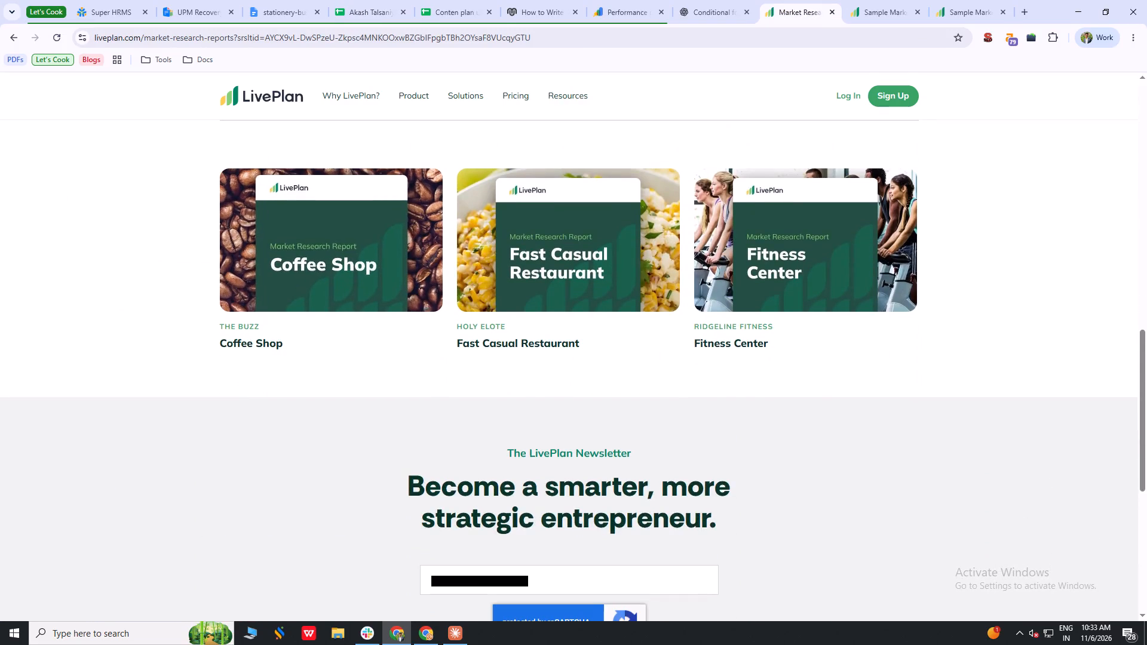
{"action": "right_click", "coordinate": [303, 252]}
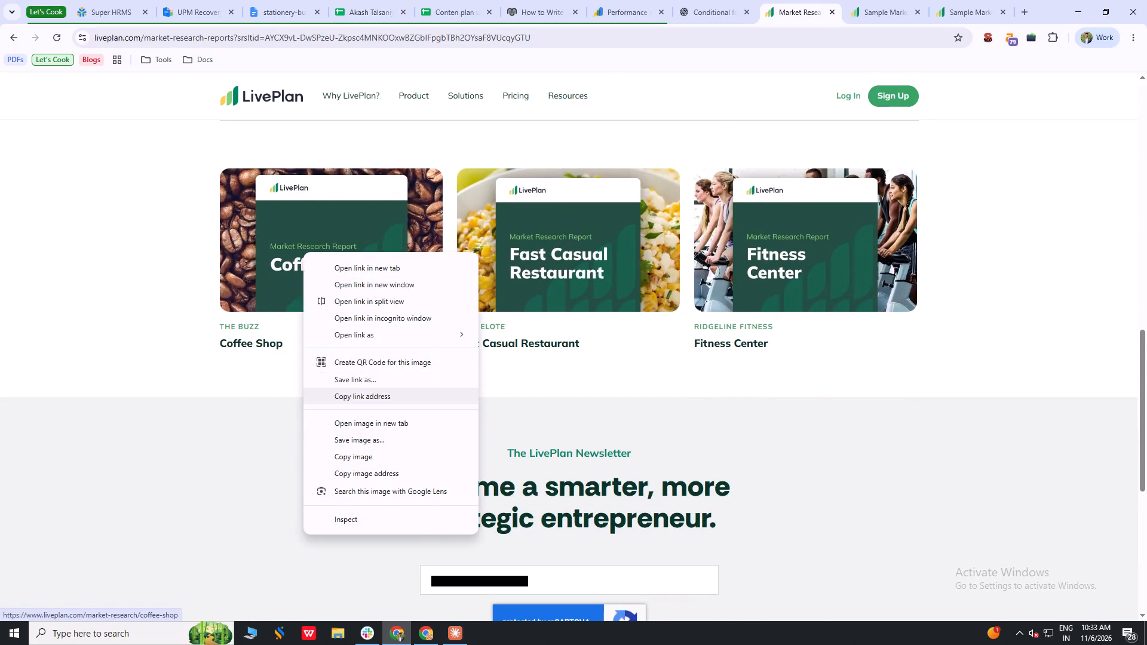
{"action": "left_click", "coordinate": [385, 397]}
{"action": "left_click", "coordinate": [387, 0]}
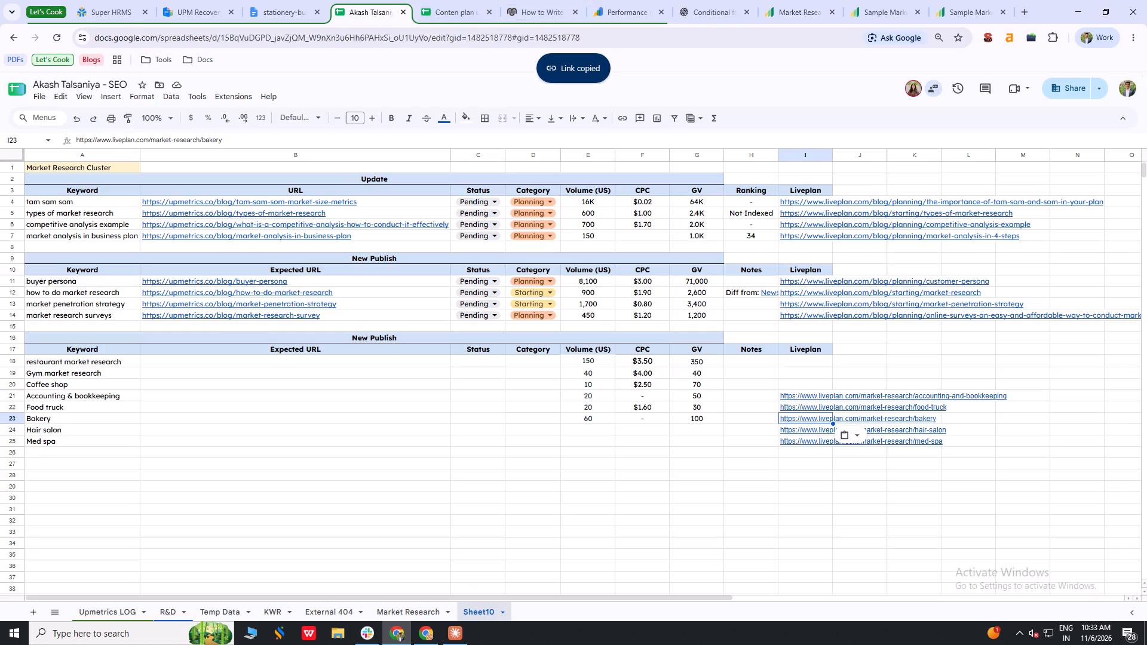
{"action": "left_click", "coordinate": [88, 383]}
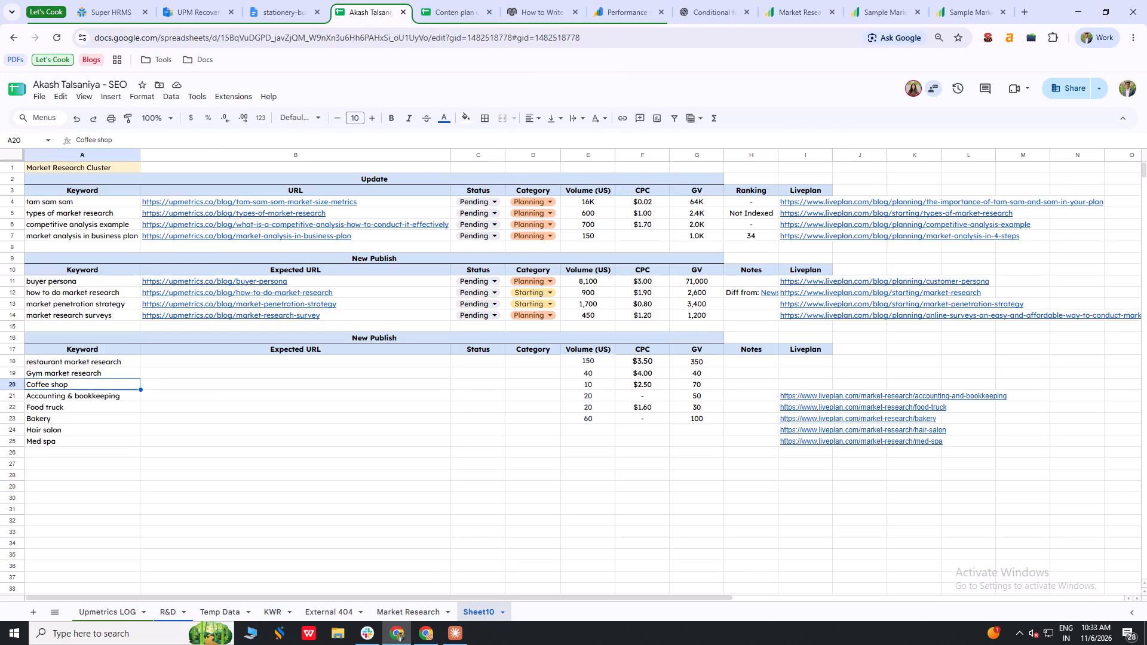
{"action": "key", "text": "Right"}
{"action": "key", "text": "Right"}
{"action": "key", "text": "Right"}
{"action": "key", "text": "Right"}
{"action": "key", "text": "Right"}
{"action": "key", "text": "Right"}
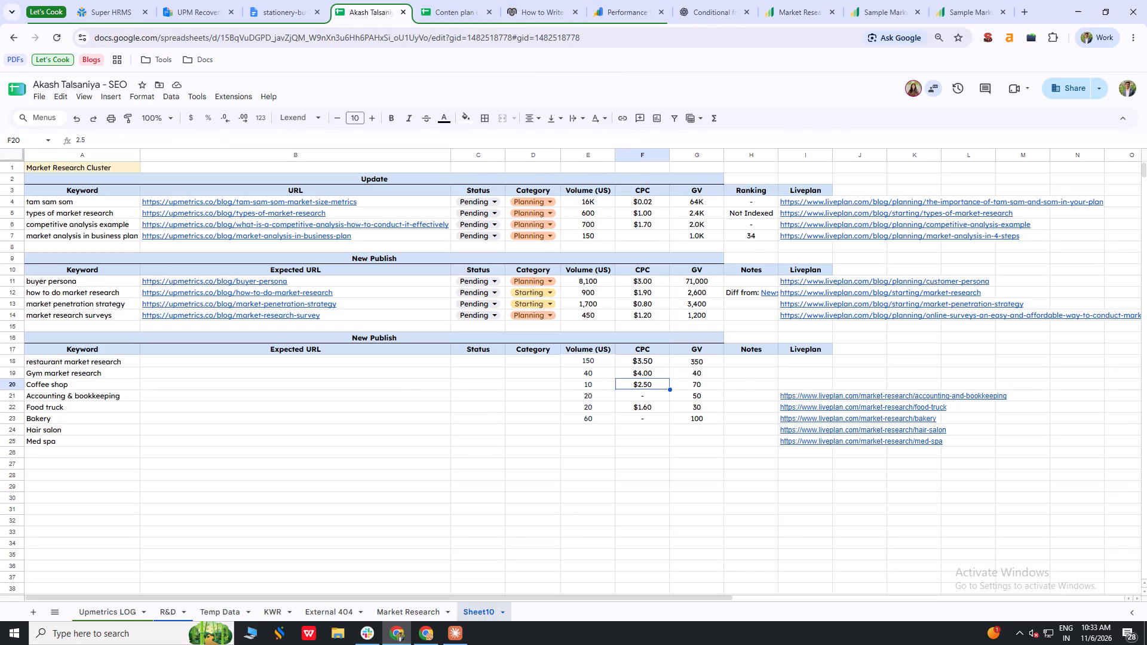
{"action": "key", "text": "Right"}
{"action": "key", "text": "Right"}
{"action": "key", "text": "ctrl+v"}
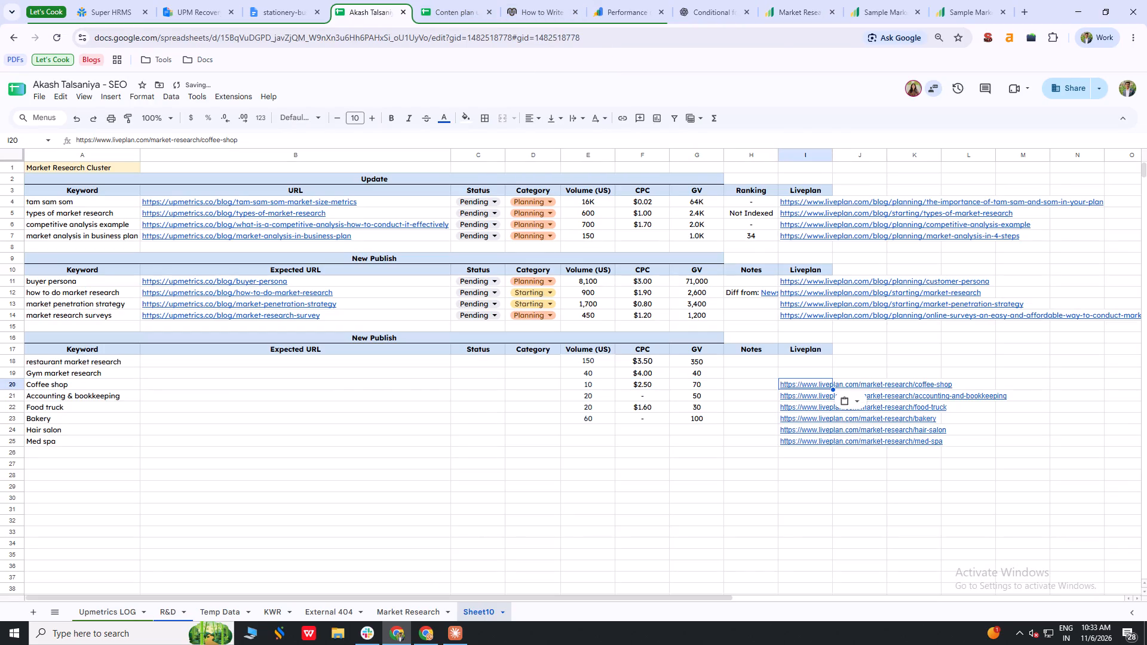
Copy LivePlan's Fitness Center report link into the Liveplan cell of the sheet's Gym market research row (I19).
{"action": "left_click", "coordinate": [87, 372]}
{"action": "left_click", "coordinate": [798, 0]}
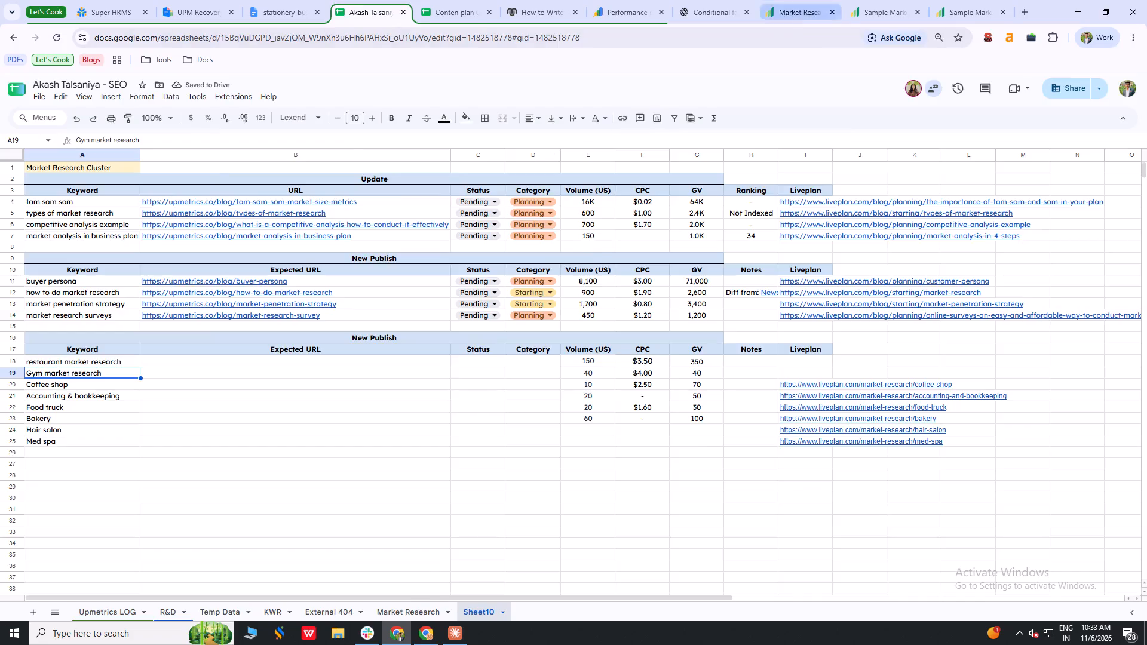
{"action": "scroll", "coordinate": [720, 357], "scroll_direction": "down", "scroll_amount": 2}
{"action": "scroll", "coordinate": [817, 338], "scroll_direction": "up", "scroll_amount": 2}
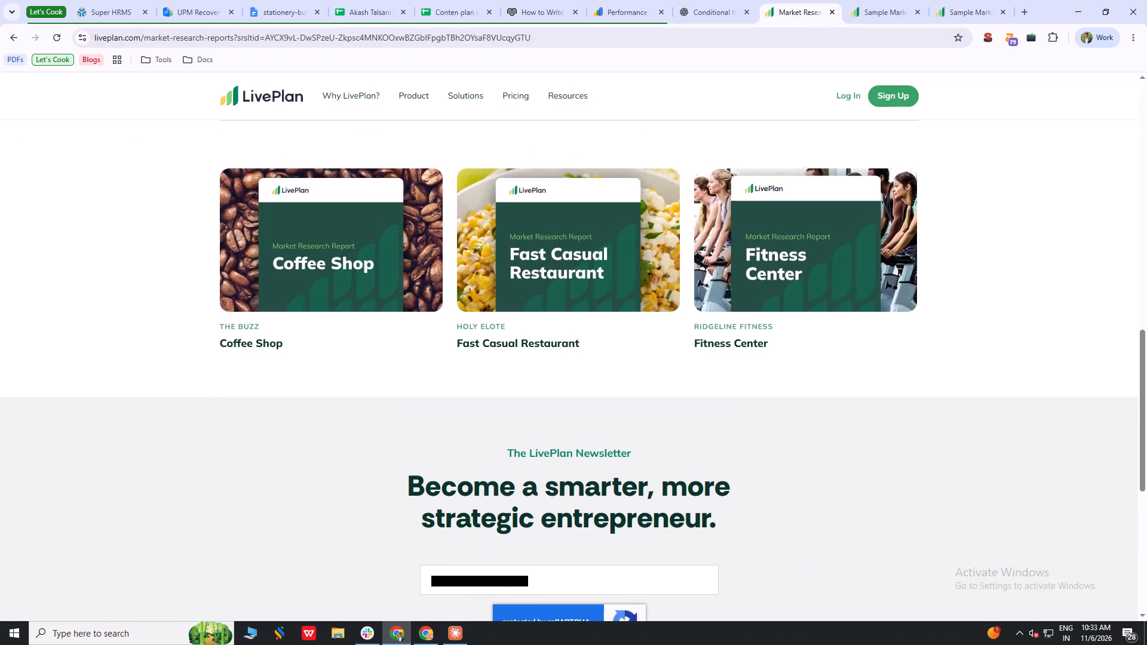
{"action": "right_click", "coordinate": [782, 257]}
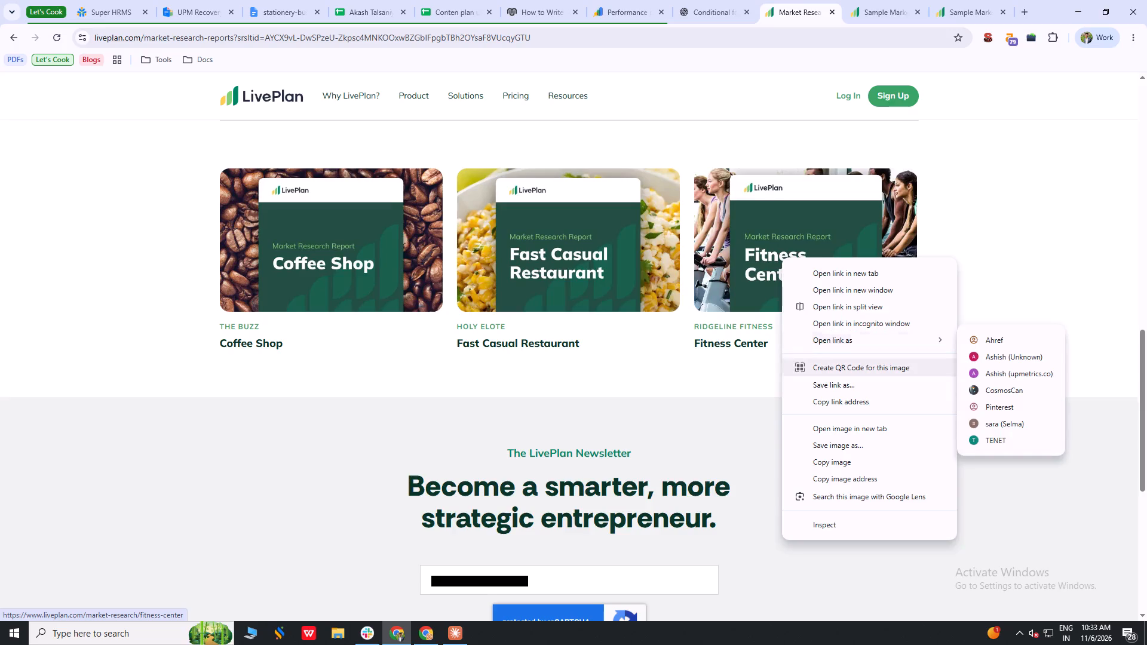
{"action": "left_click", "coordinate": [875, 404]}
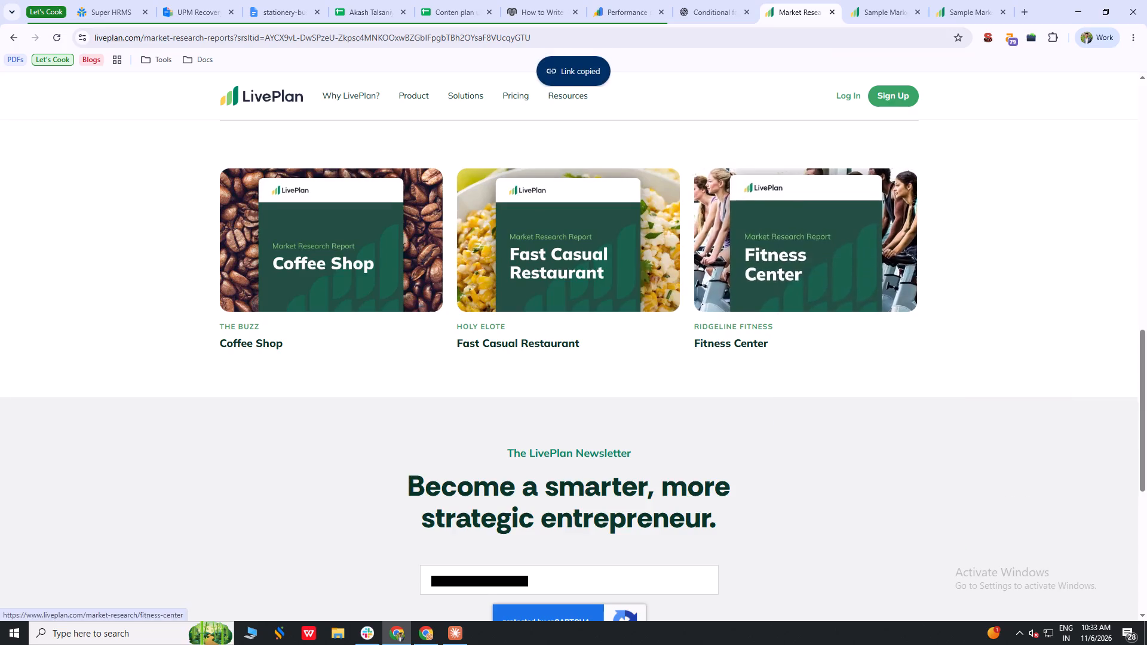
{"action": "left_click", "coordinate": [367, 0]}
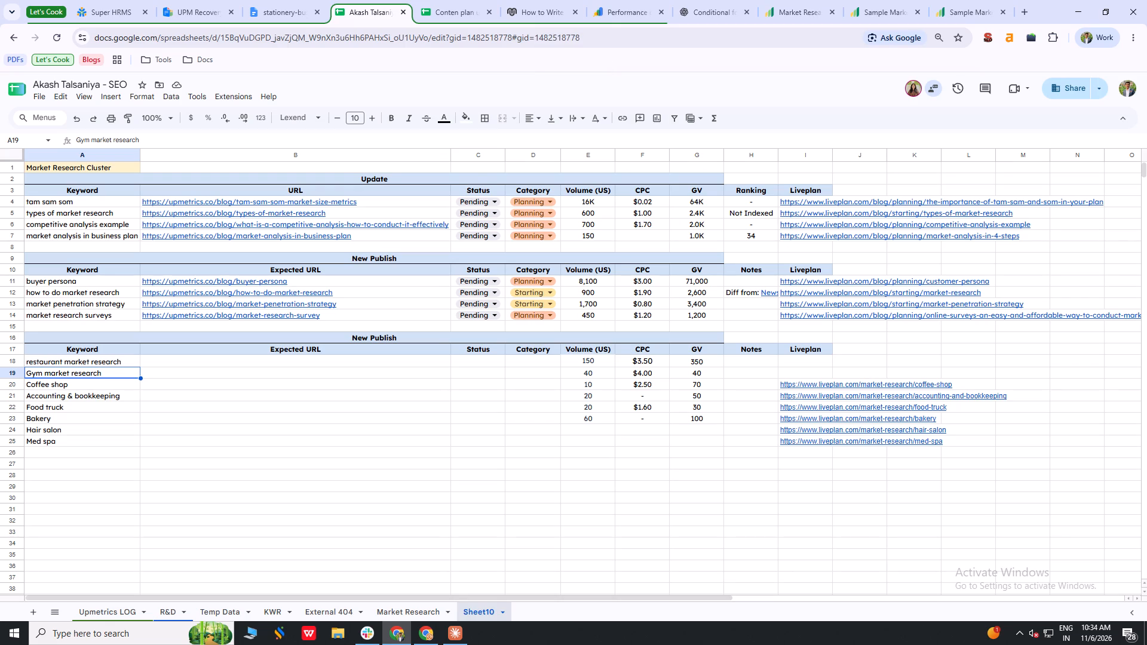
{"action": "key", "text": "ctrl+Right"}
{"action": "key", "text": "ctrl+Right"}
{"action": "key", "text": "Right"}
{"action": "key", "text": "Right"}
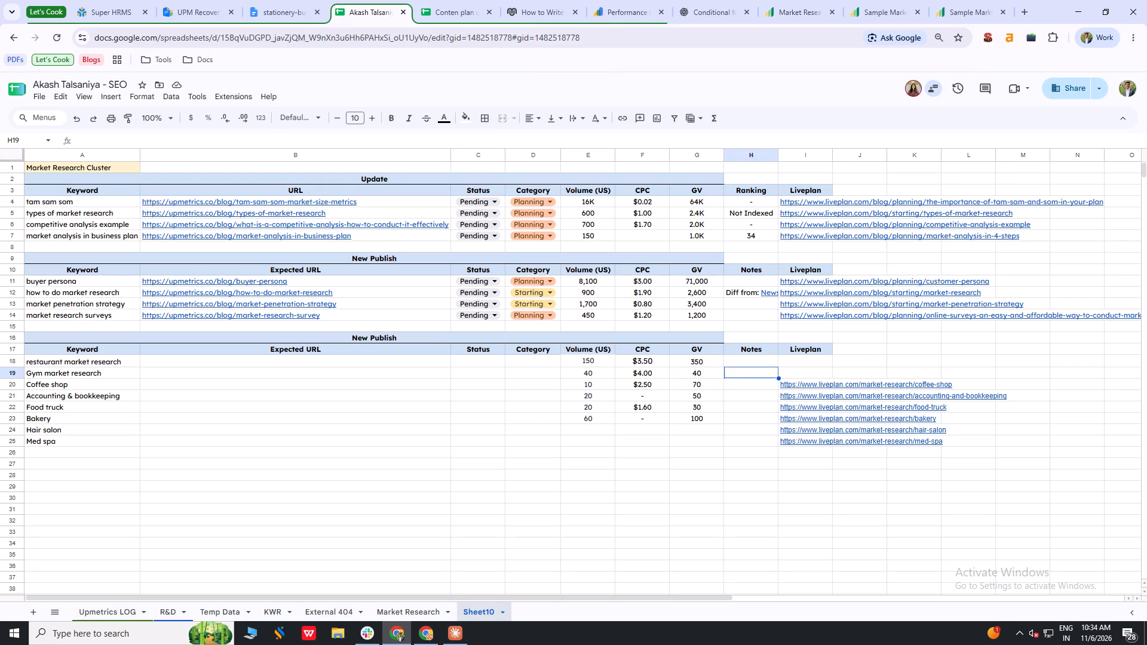
{"action": "key", "text": "ctrl+v"}
Find the LivePlan restaurant report whose link fits the sheet's restaurant market research row (row 18).
{"action": "key", "text": "Up"}
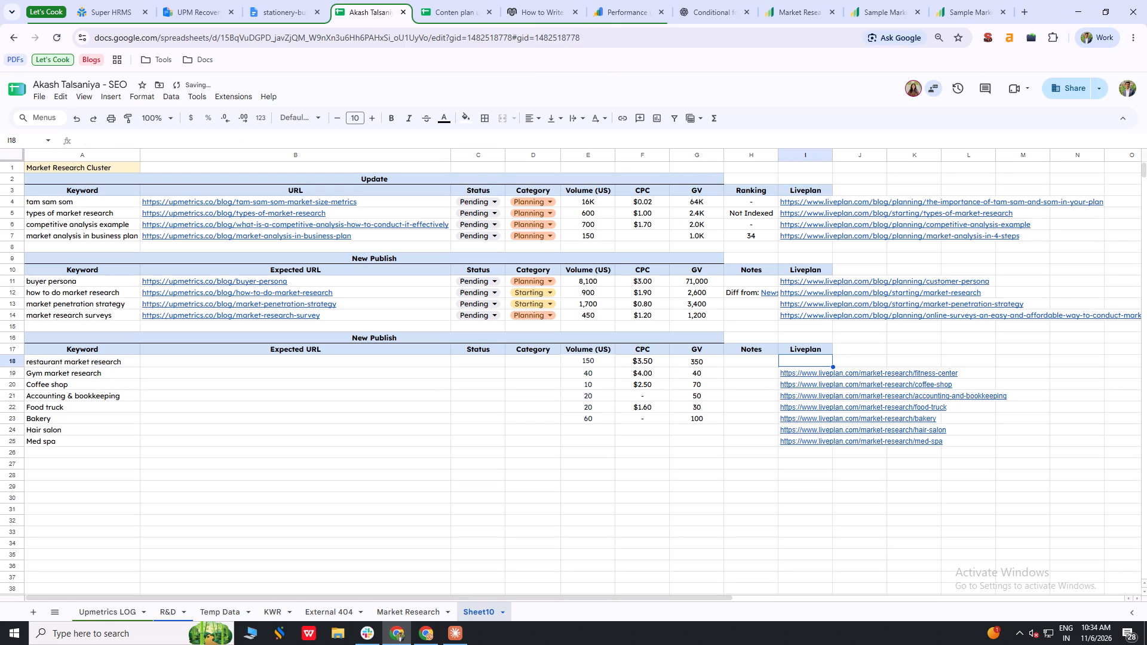
{"action": "key", "text": "ctrl+Left"}
{"action": "key", "text": "ctrl+Left"}
{"action": "key", "text": "ctrl+Left"}
{"action": "key", "text": "ctrl+Left"}
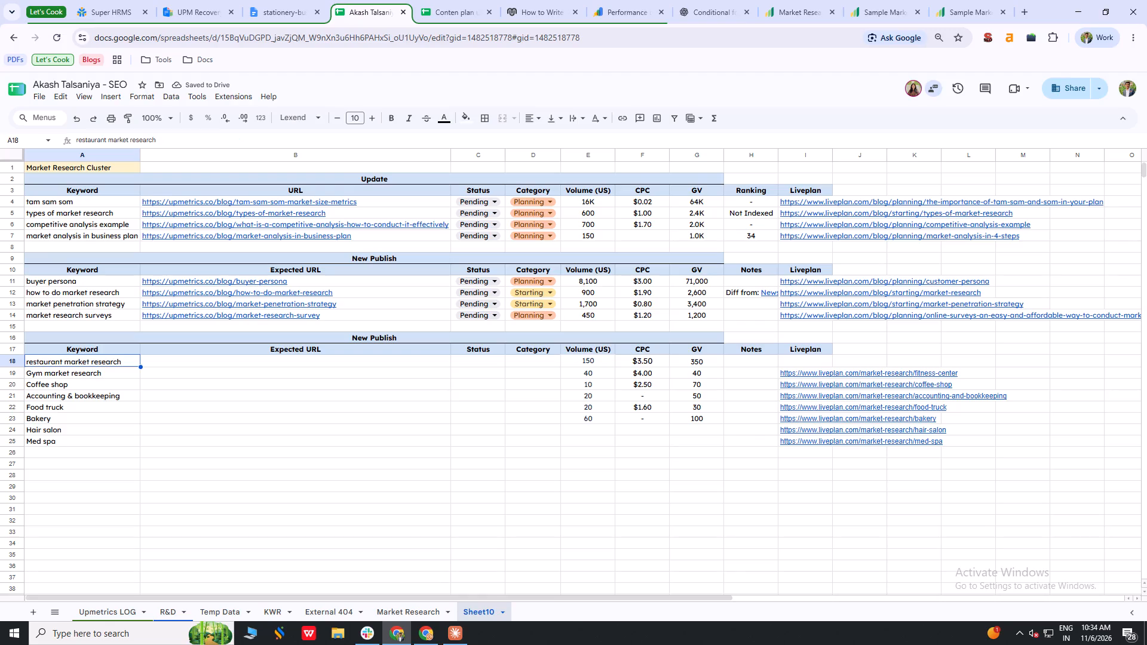
{"action": "left_click", "coordinate": [792, 0]}
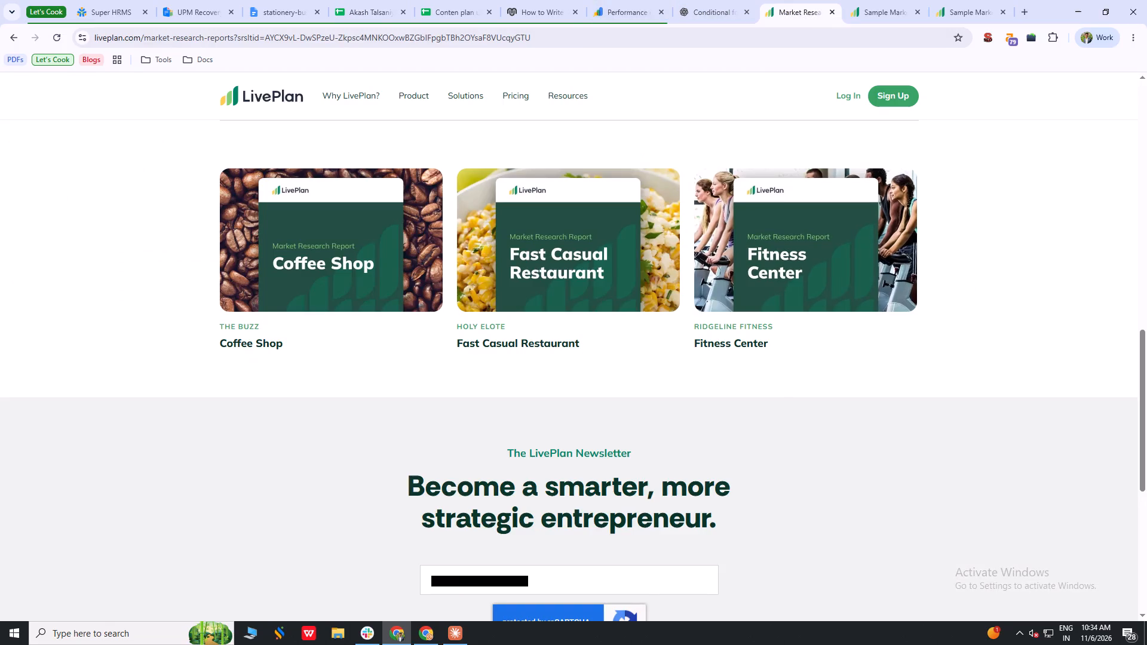
{"action": "scroll", "coordinate": [624, 397], "scroll_direction": "up", "scroll_amount": 3}
{"action": "scroll", "coordinate": [688, 425], "scroll_direction": "up", "scroll_amount": 3}
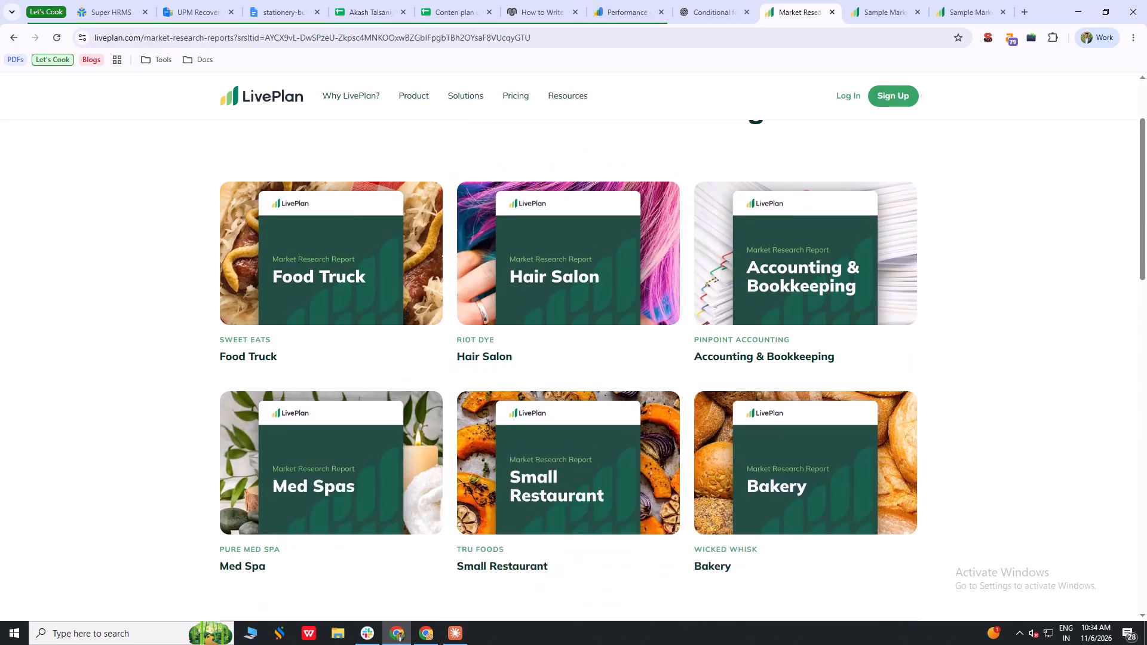
{"action": "scroll", "coordinate": [805, 455], "scroll_direction": "up", "scroll_amount": 3}
{"action": "scroll", "coordinate": [1005, 437], "scroll_direction": "down", "scroll_amount": 1}
{"action": "scroll", "coordinate": [1002, 504], "scroll_direction": "down", "scroll_amount": 2}
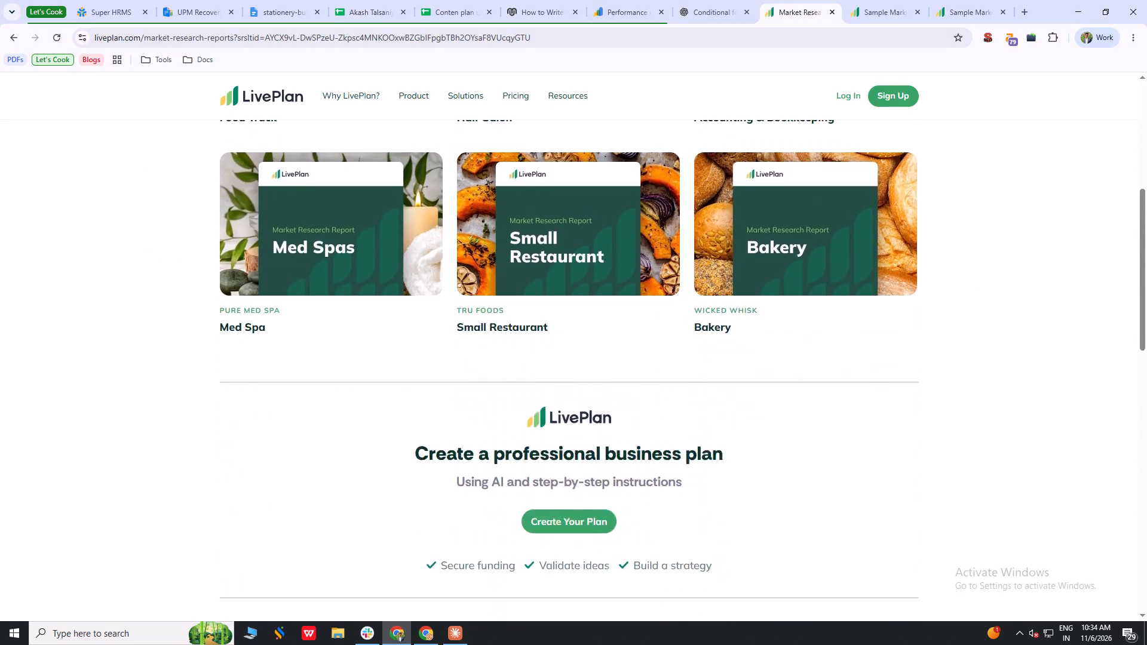
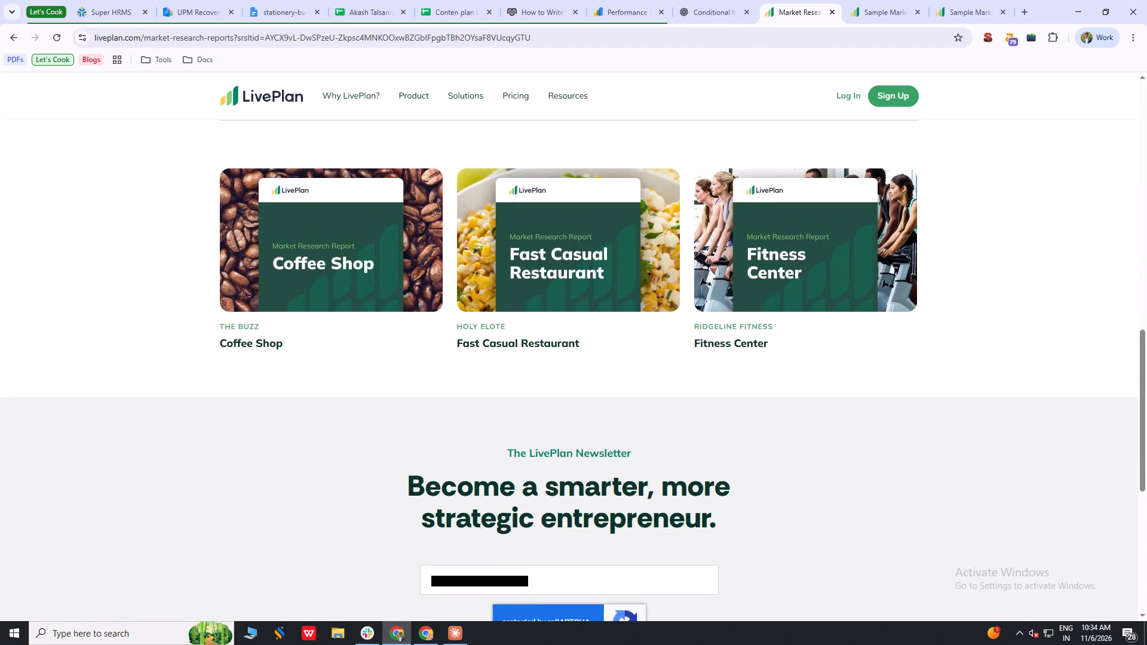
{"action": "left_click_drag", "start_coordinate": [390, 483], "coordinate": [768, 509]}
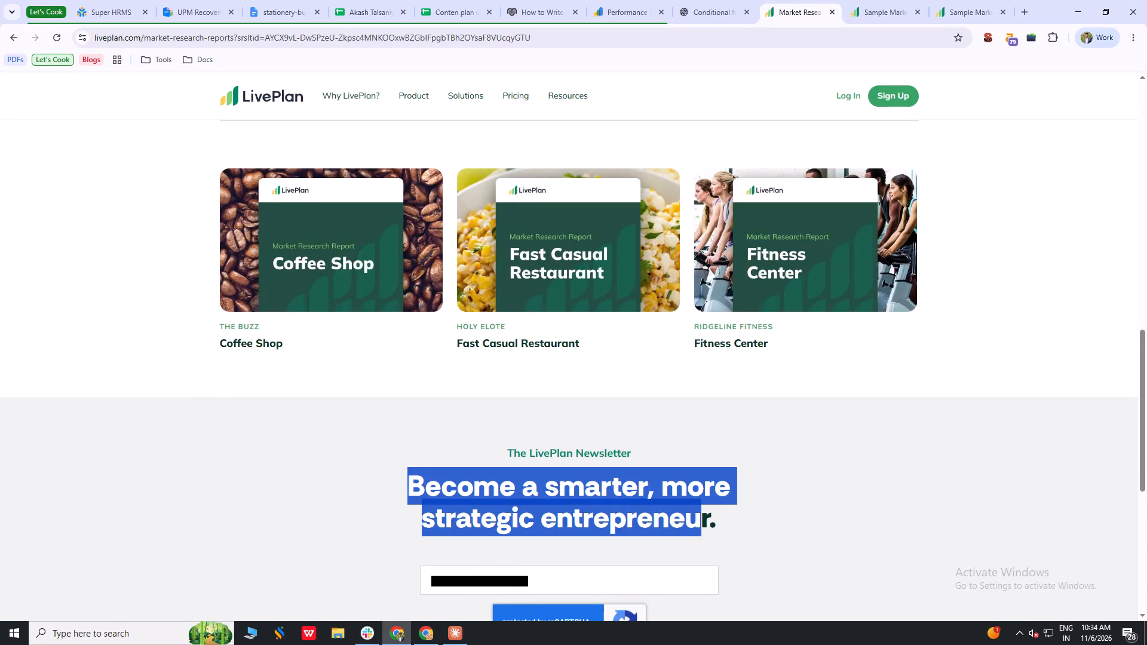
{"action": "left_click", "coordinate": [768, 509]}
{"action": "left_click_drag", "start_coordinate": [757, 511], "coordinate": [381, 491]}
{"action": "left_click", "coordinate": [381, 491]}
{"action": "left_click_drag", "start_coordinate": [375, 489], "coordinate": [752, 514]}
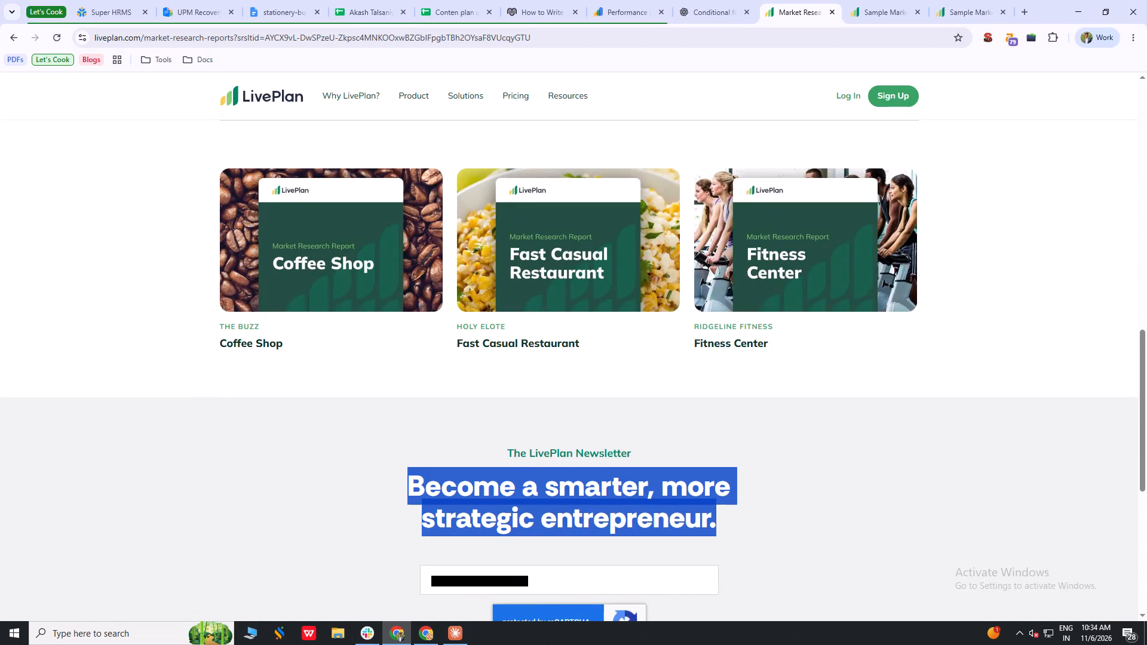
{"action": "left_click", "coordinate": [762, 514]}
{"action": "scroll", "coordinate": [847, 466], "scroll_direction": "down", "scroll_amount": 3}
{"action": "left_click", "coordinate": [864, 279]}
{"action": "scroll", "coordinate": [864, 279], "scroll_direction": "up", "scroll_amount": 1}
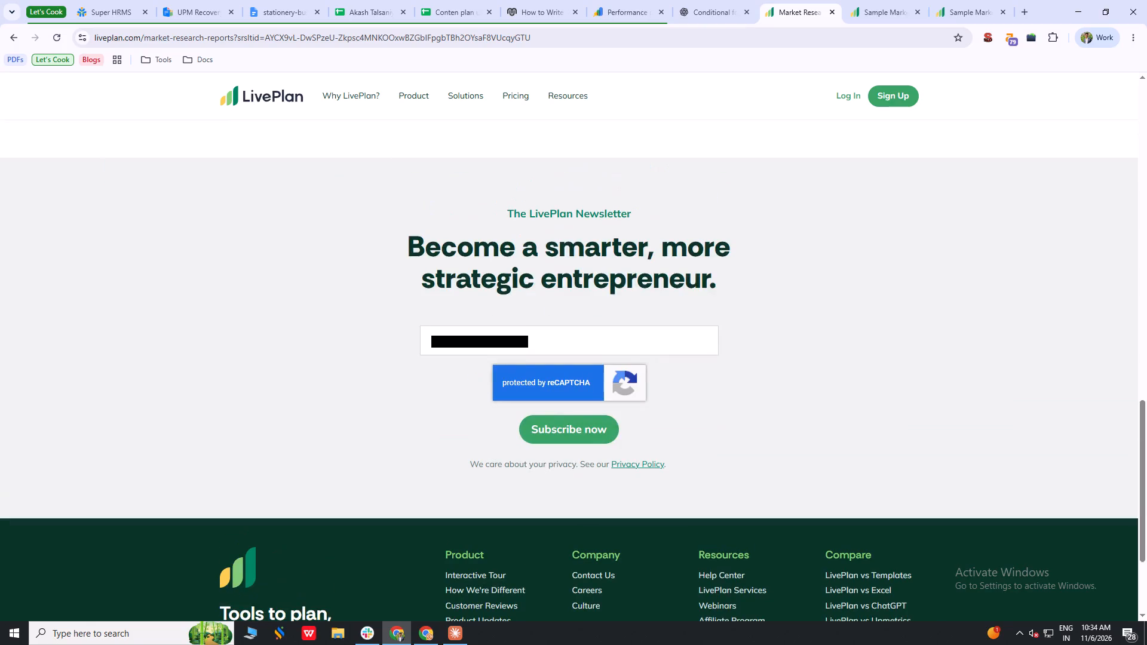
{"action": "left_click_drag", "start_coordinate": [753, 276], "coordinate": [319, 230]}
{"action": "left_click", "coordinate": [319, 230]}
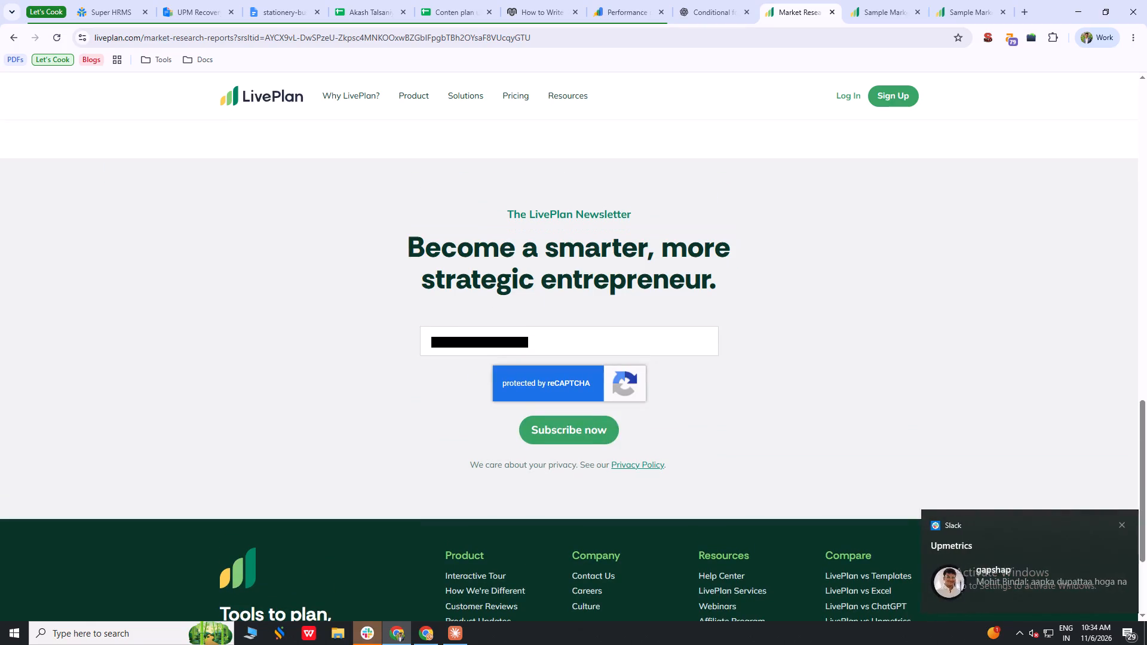
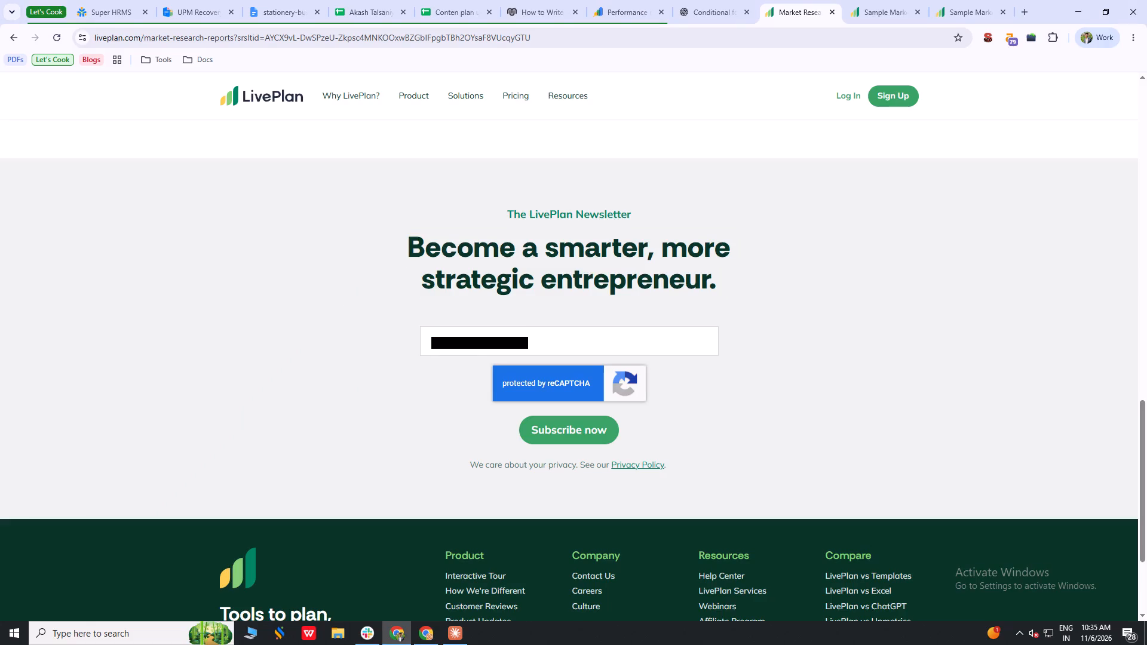
Look over LivePlan's market research report library to check which industry reports it offers.
{"action": "scroll", "coordinate": [784, 285], "scroll_direction": "down", "scroll_amount": 1}
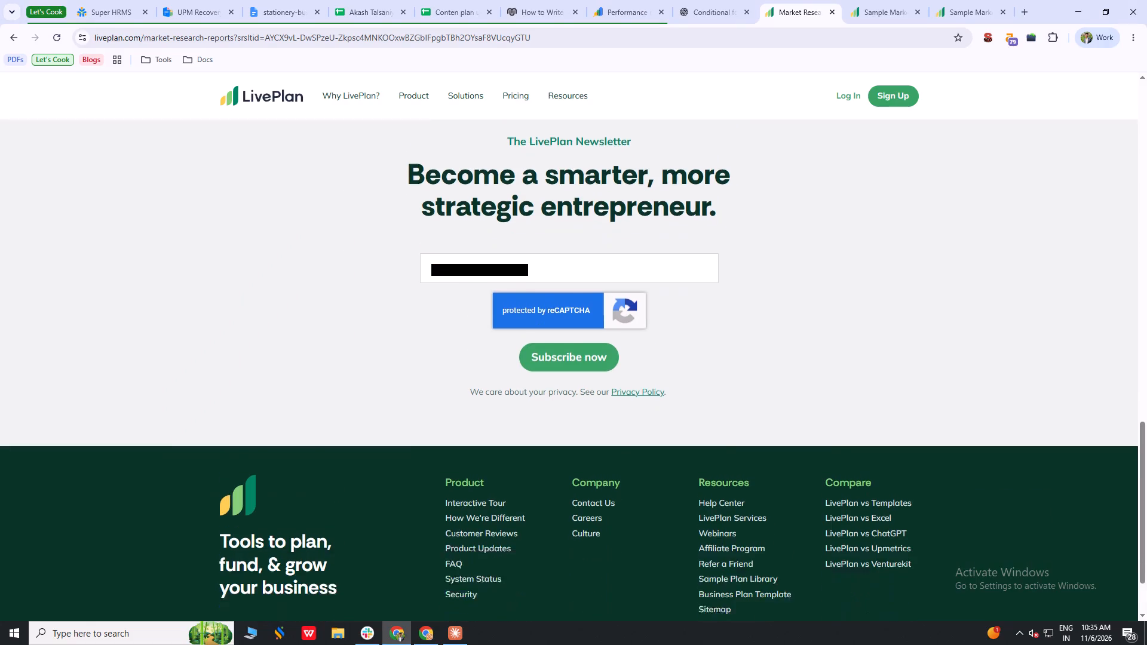
{"action": "scroll", "coordinate": [786, 285], "scroll_direction": "up", "scroll_amount": 6}
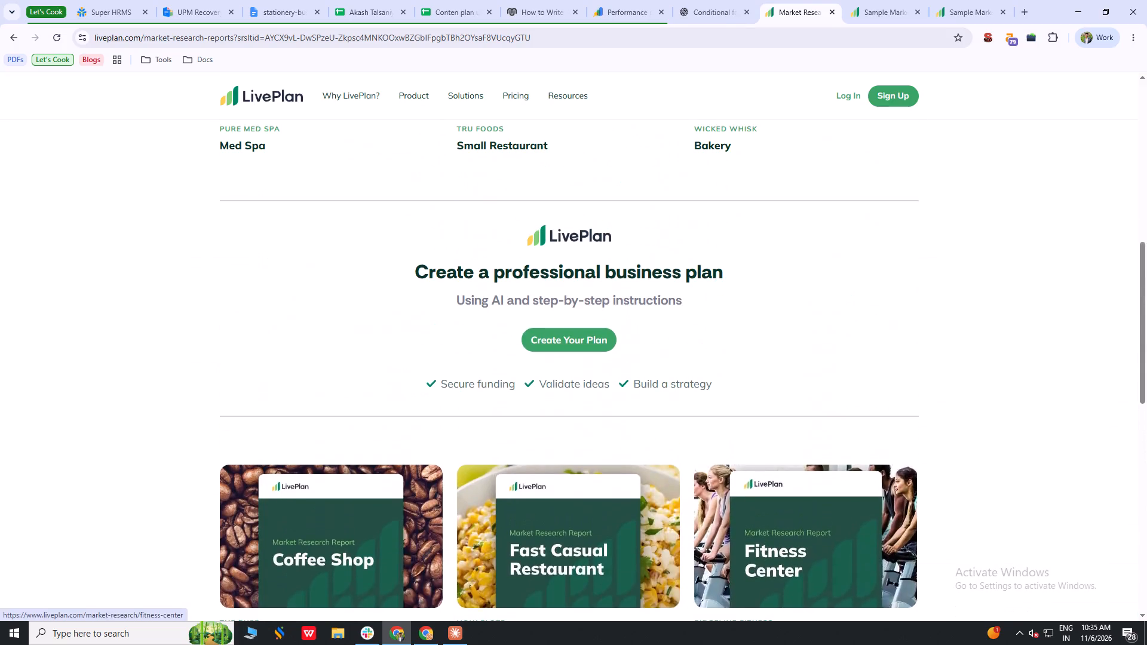
{"action": "scroll", "coordinate": [803, 316], "scroll_direction": "up", "scroll_amount": 4}
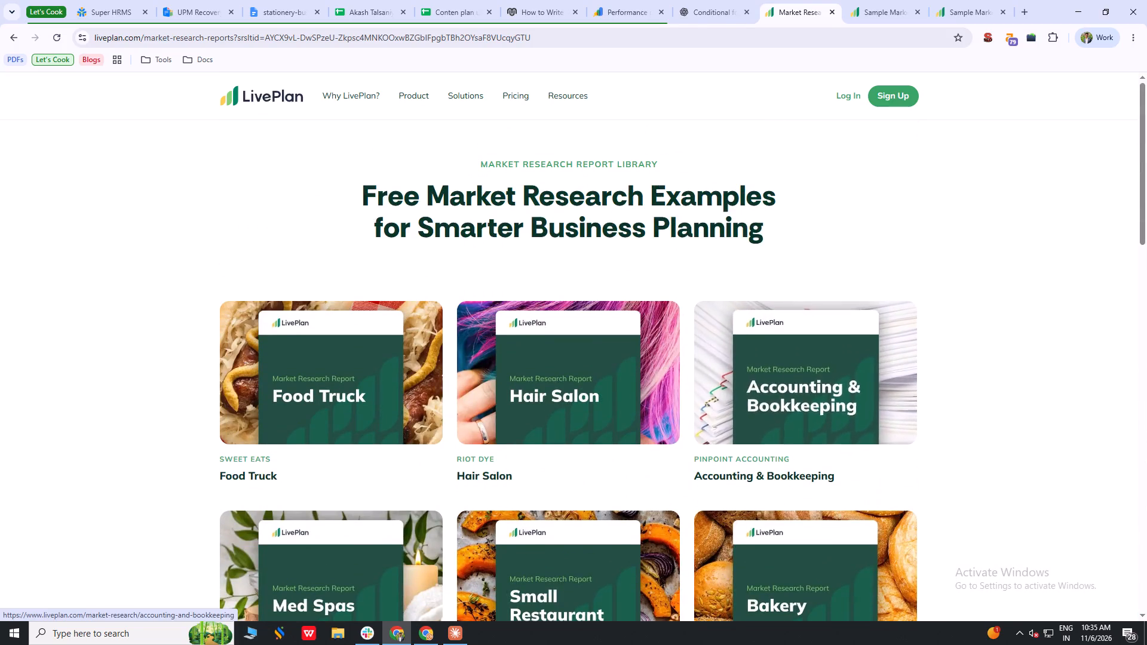
{"action": "scroll", "coordinate": [769, 201], "scroll_direction": "up", "scroll_amount": 4}
Back in the SEO spreadsheet's Sheet10, copy the Pending status from market research surveys to rows 18–25, restaurant market research through Med spa.
{"action": "left_click", "coordinate": [418, 0]}
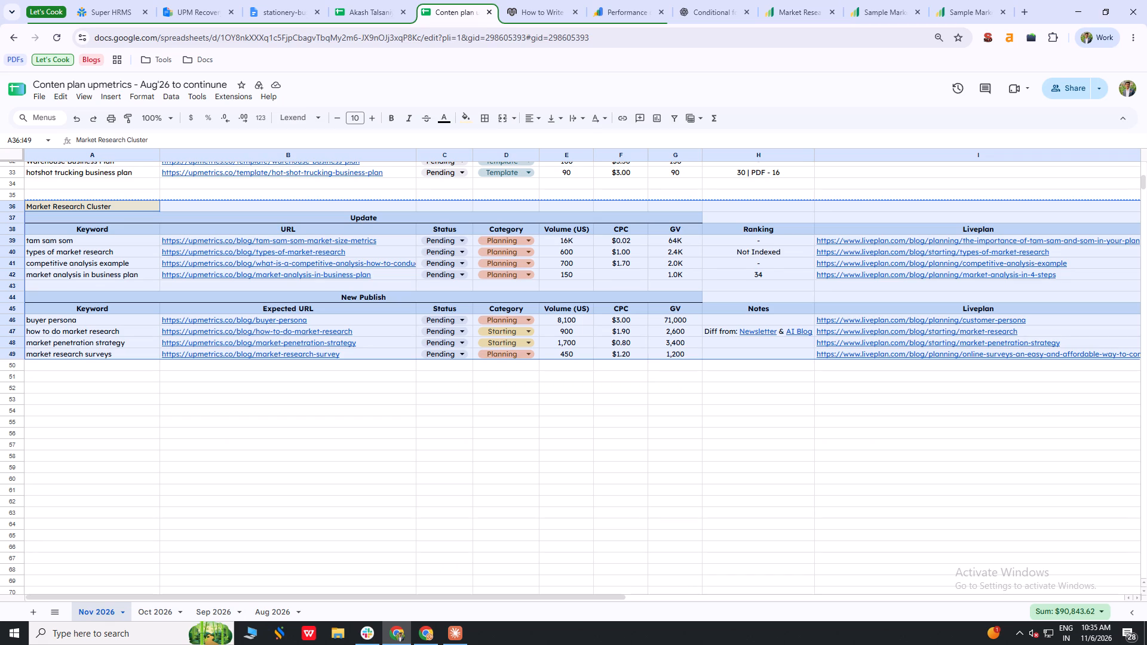
{"action": "left_click", "coordinate": [321, 0]}
{"action": "left_click", "coordinate": [372, 4]}
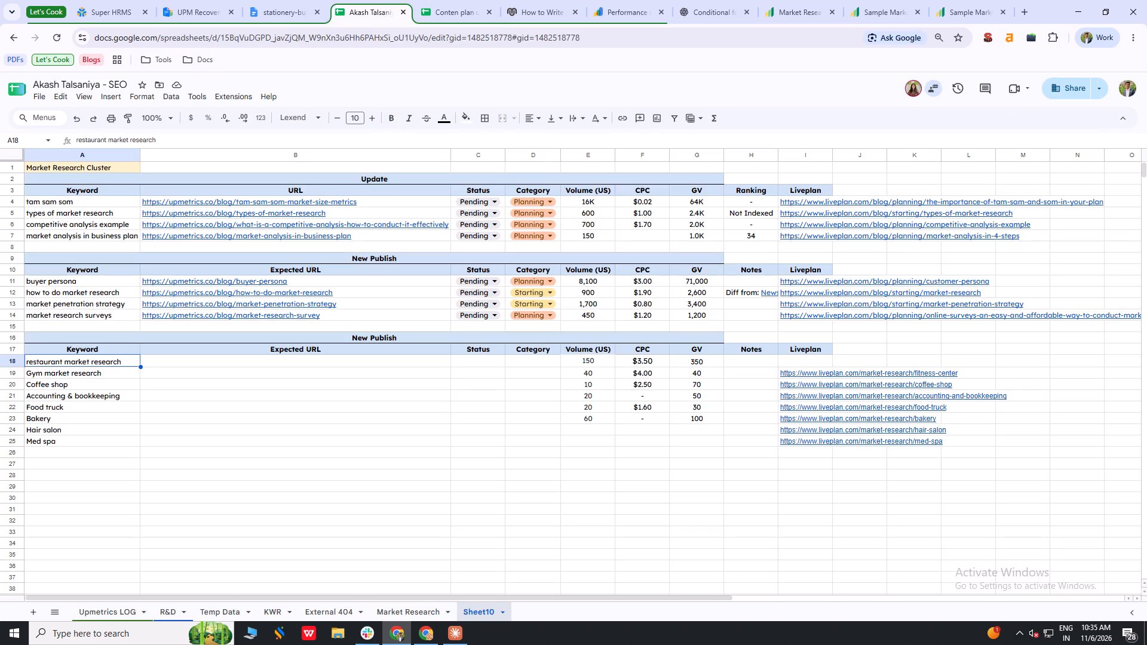
{"action": "left_click", "coordinate": [364, 460]}
{"action": "left_click", "coordinate": [585, 460]}
{"action": "left_click", "coordinate": [756, 460]}
{"action": "left_click", "coordinate": [568, 488]}
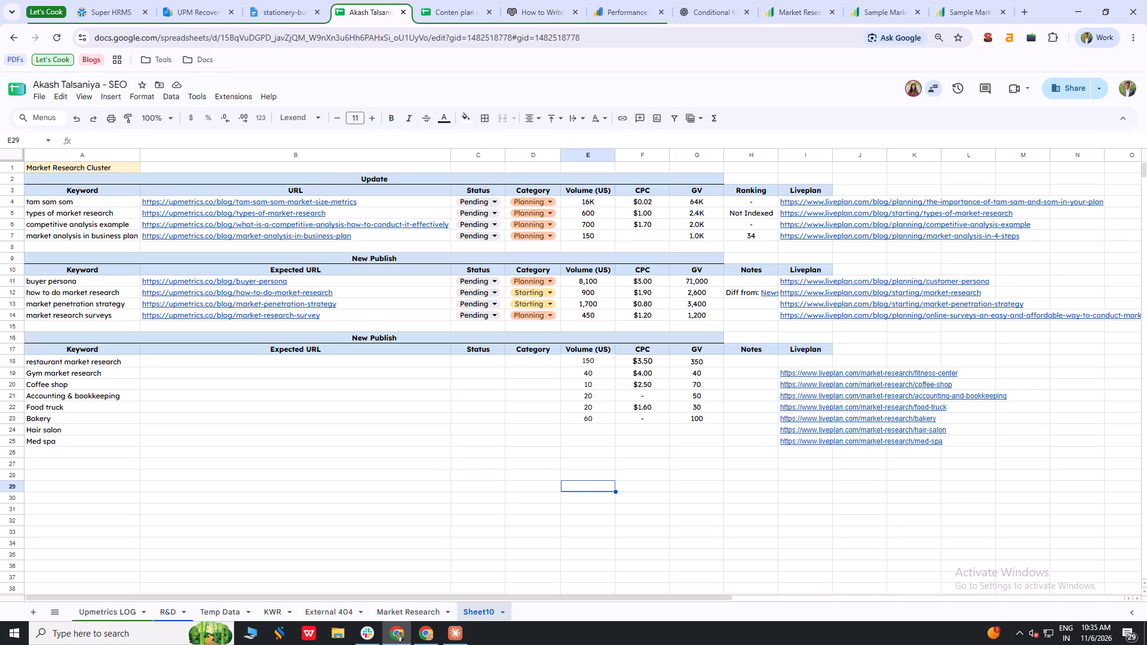
{"action": "left_click", "coordinate": [504, 320]}
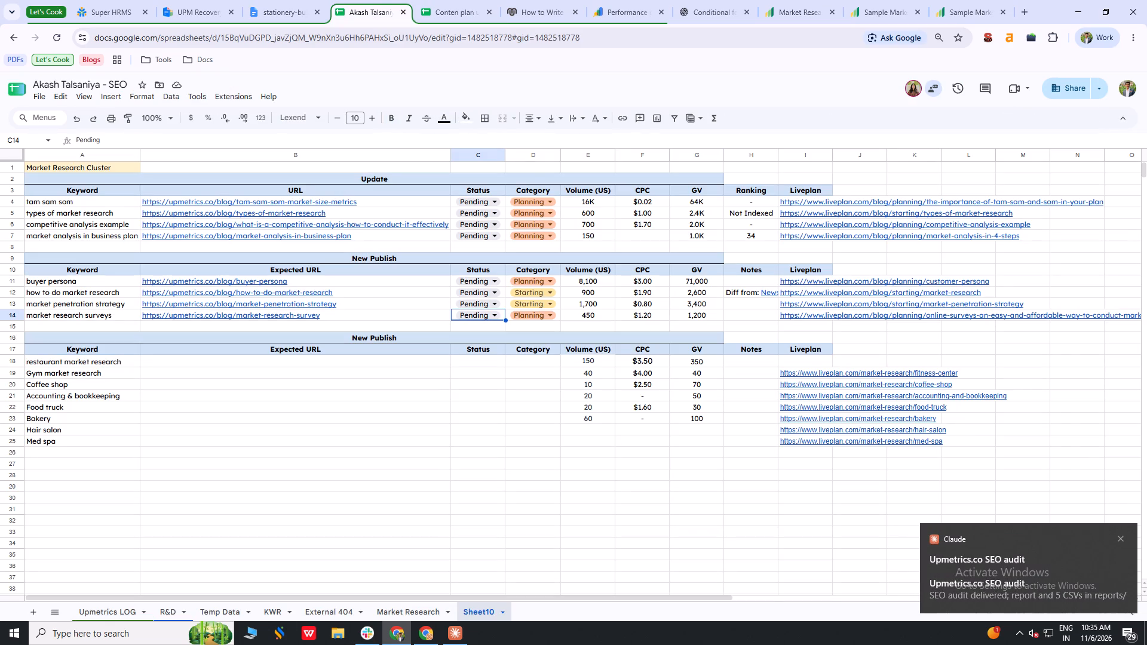
{"action": "key", "text": "ctrl+c"}
{"action": "left_click_drag", "start_coordinate": [486, 364], "coordinate": [486, 380]}
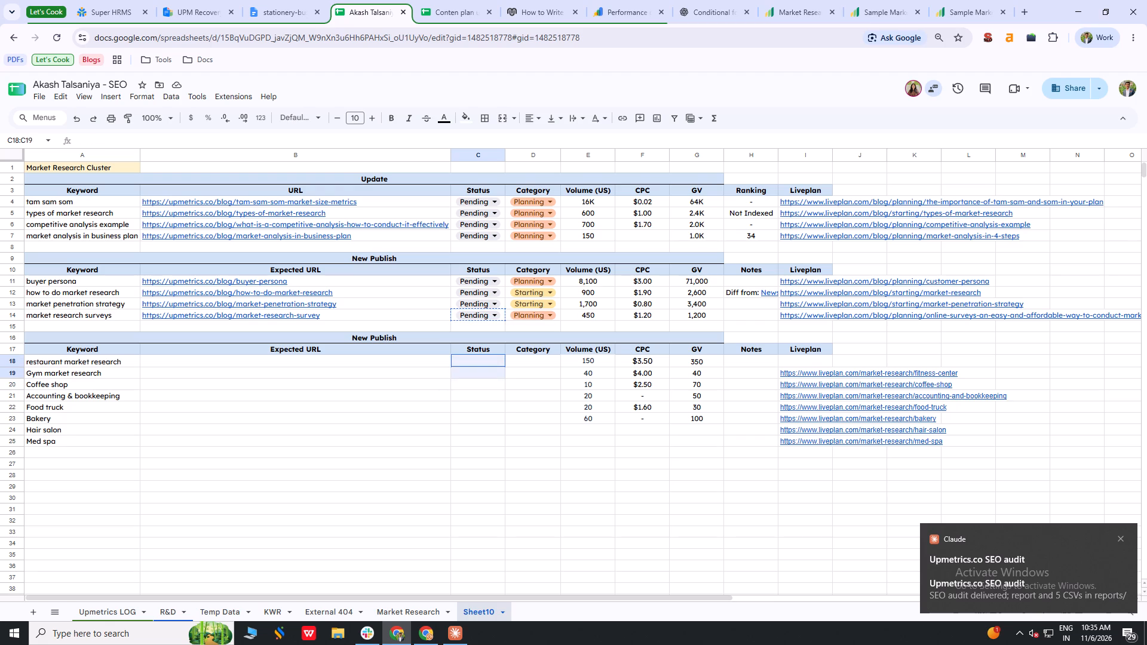
{"action": "left_click_drag", "start_coordinate": [486, 380], "coordinate": [486, 441]}
{"action": "key", "text": "ctrl+v"}
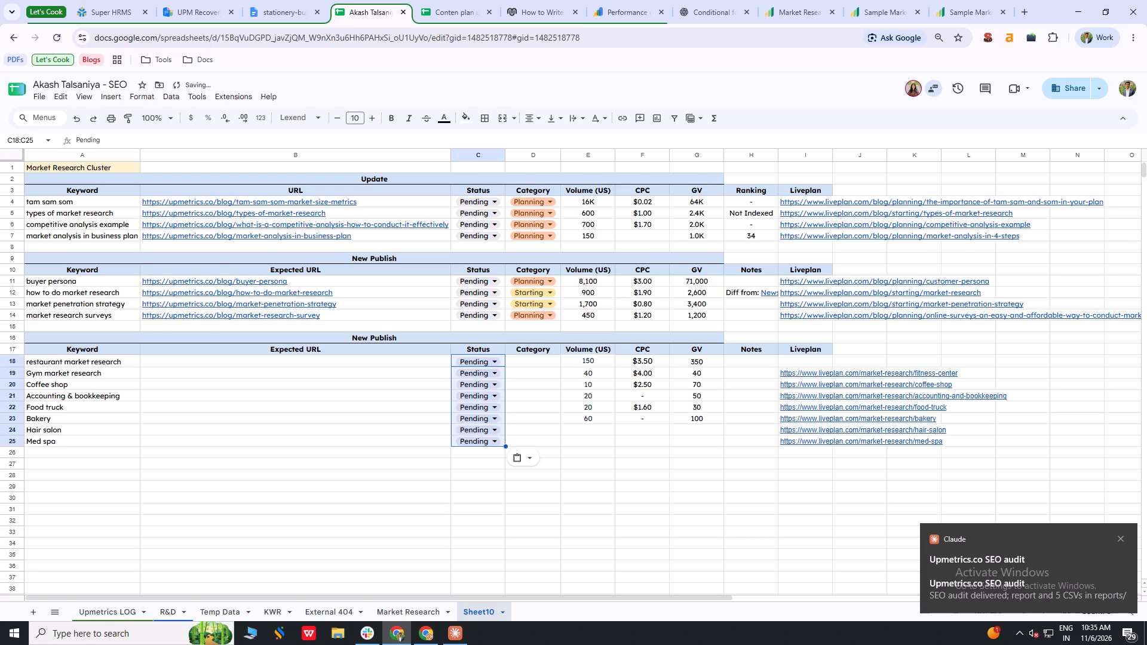
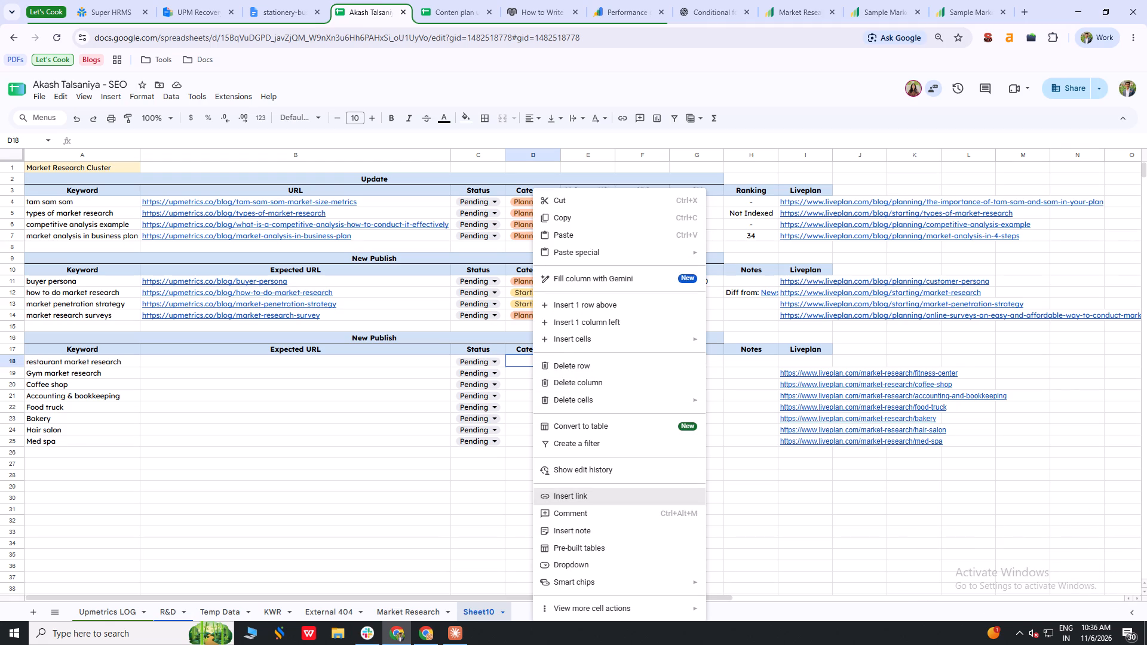
Insert a dropdown in Category cell D18 for restaurant market research and open its first option's name for editing.
{"action": "scroll", "coordinate": [575, 517], "scroll_direction": "down", "scroll_amount": 4}
{"action": "left_click", "coordinate": [590, 566]}
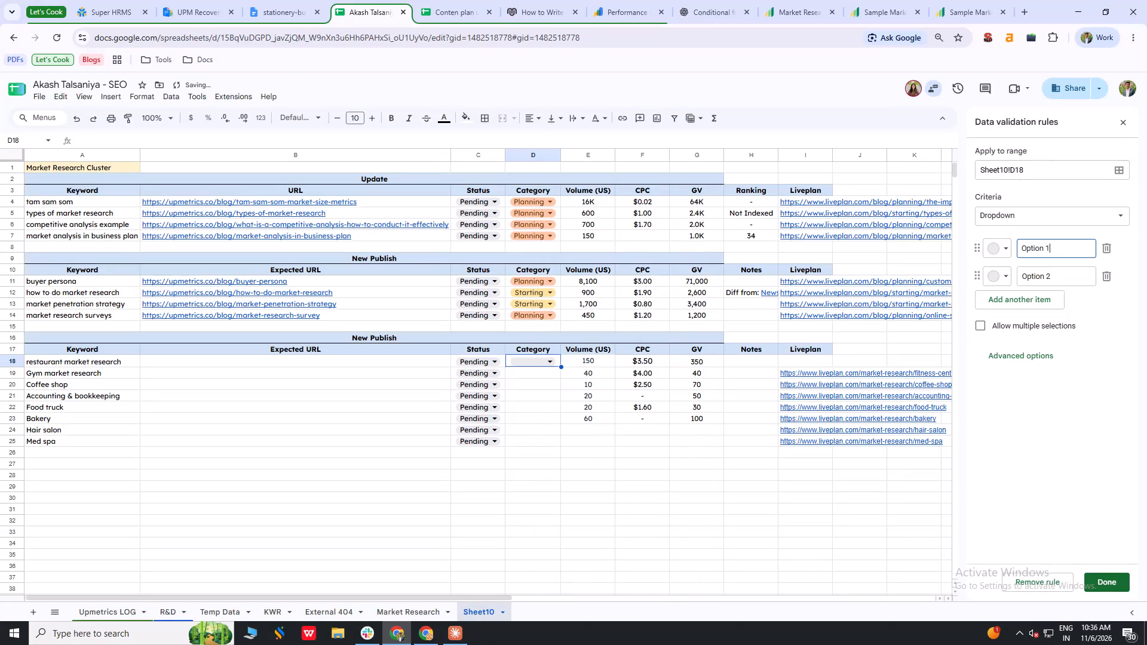
{"action": "left_click_drag", "start_coordinate": [1061, 252], "coordinate": [1019, 249]}
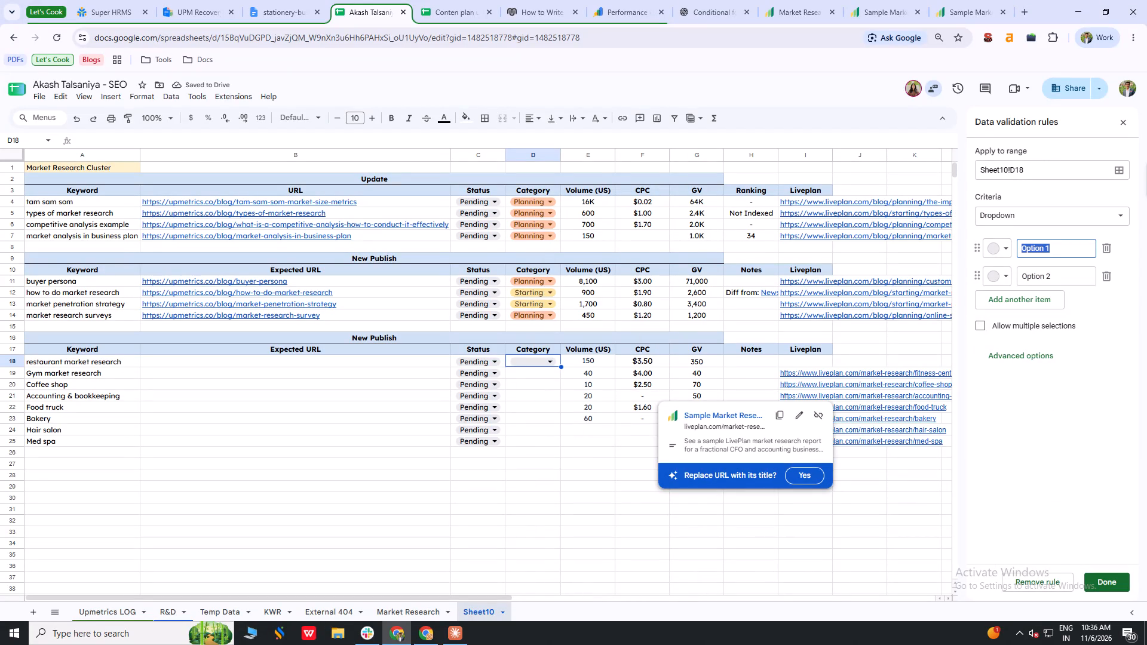
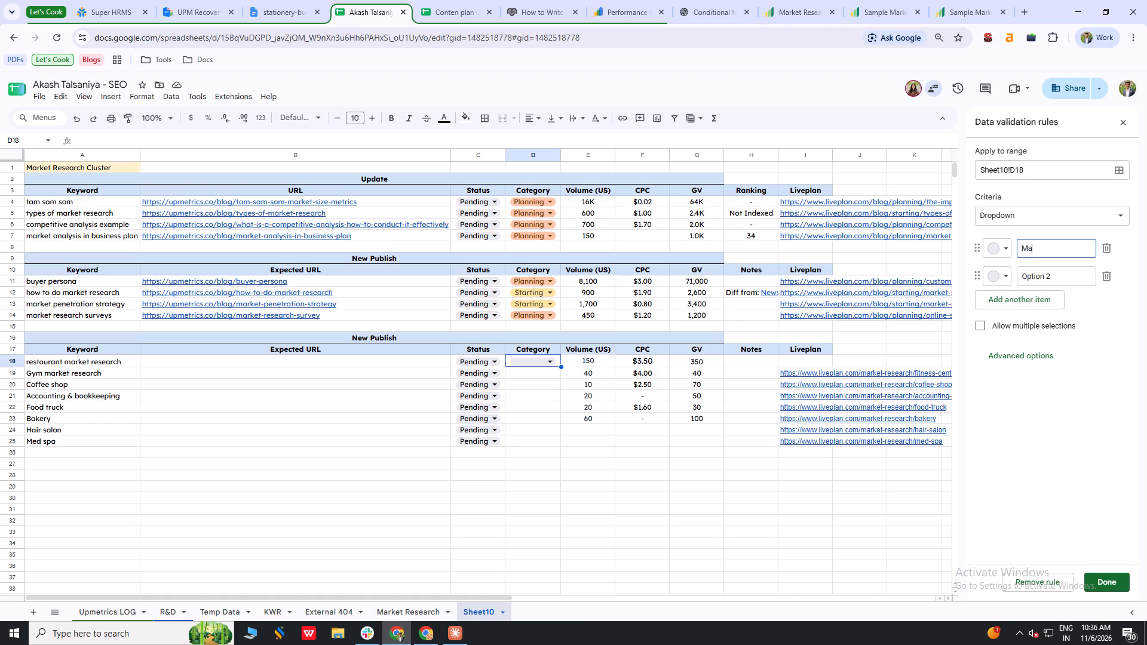
Name the first option of the D18 category dropdown Report and close the validation rules.
{"action": "type", "text": "rket"}
{"action": "key", "text": "BackSpace"}
{"action": "key", "text": "BackSpace"}
{"action": "key", "text": "BackSpace"}
{"action": "key", "text": "BackSpace"}
{"action": "key", "text": "BackSpace"}
{"action": "key", "text": "BackSpace"}
{"action": "type", "text": "Report"}
{"action": "key", "text": "Return"}
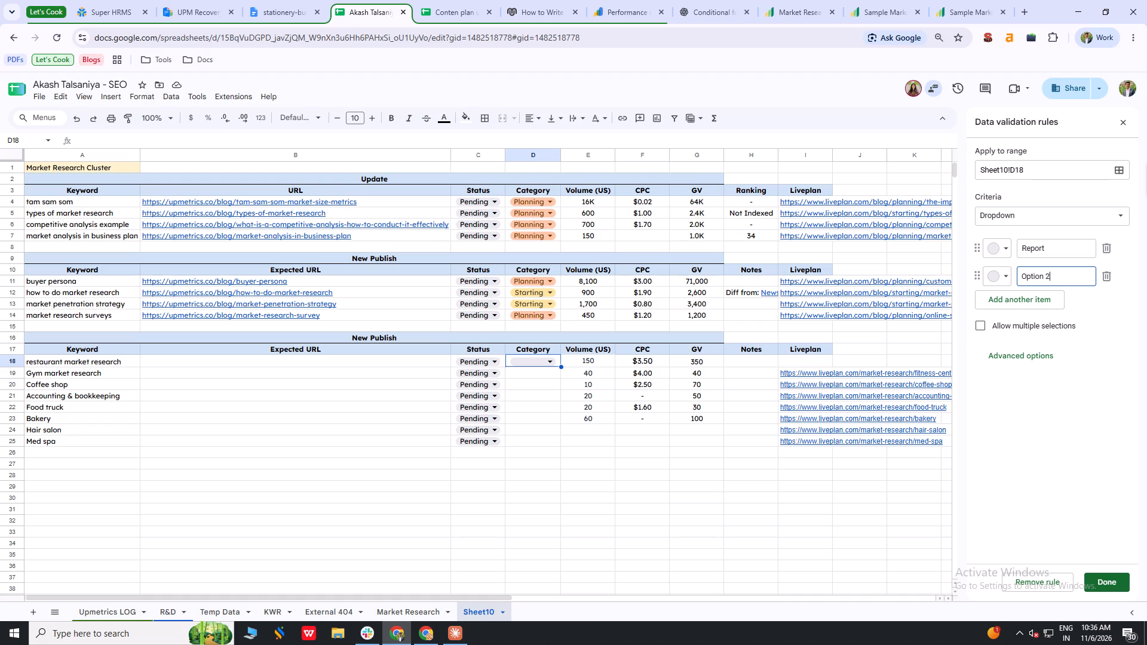
{"action": "left_click", "coordinate": [1124, 122]}
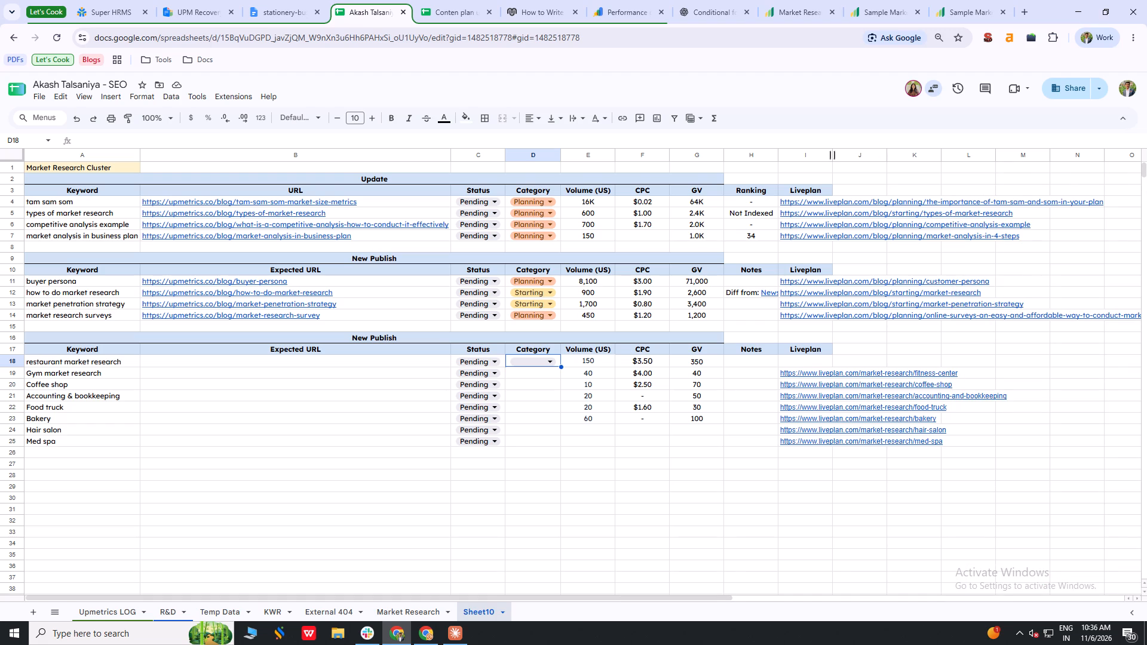
Fit the Liveplan column's width to its longest link.
{"action": "double_click", "coordinate": [833, 153]}
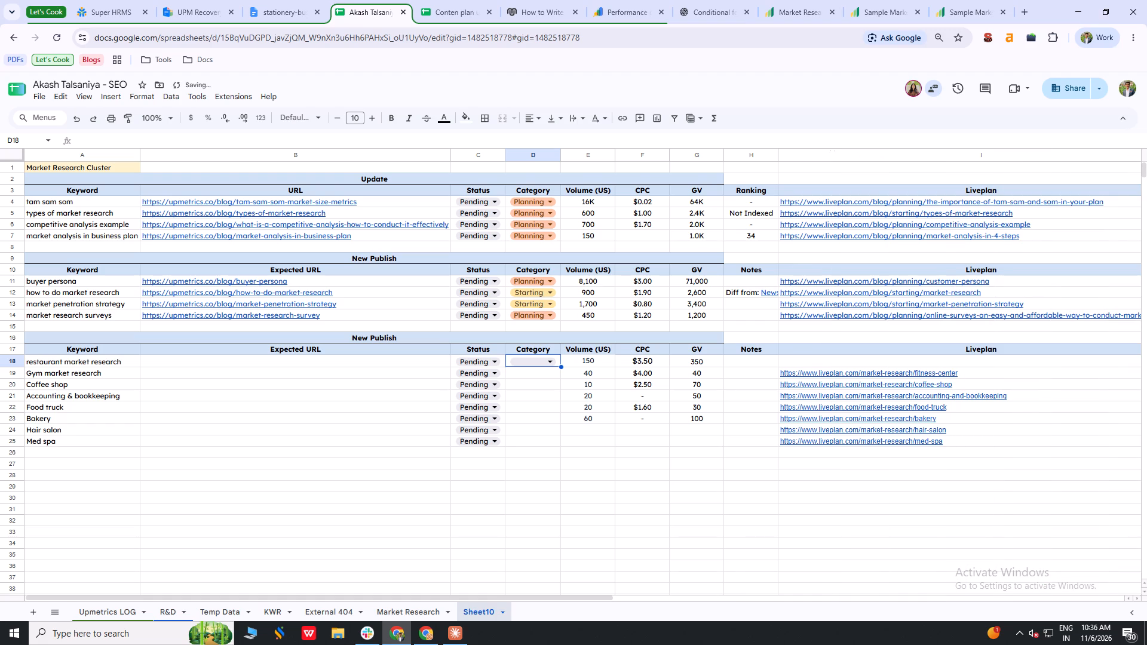
Copy the formatting of Liveplan link cell I11 onto I18:I28 in the last New Publish table.
{"action": "left_click", "coordinate": [835, 311]}
{"action": "left_click", "coordinate": [838, 285]}
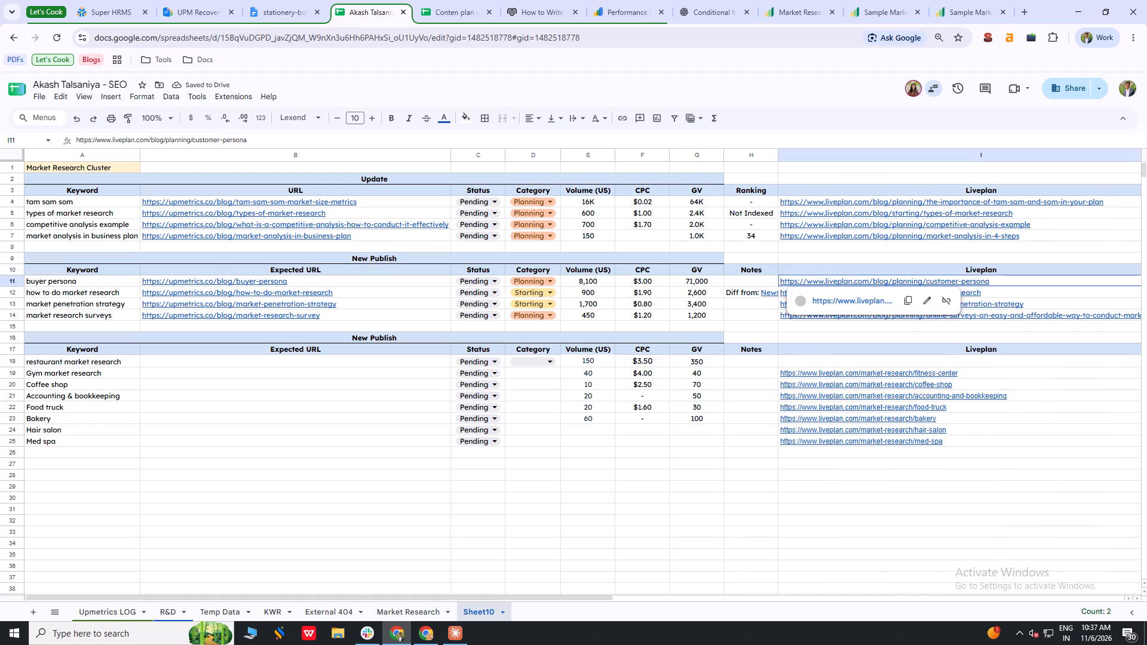
{"action": "left_click", "coordinate": [127, 116]}
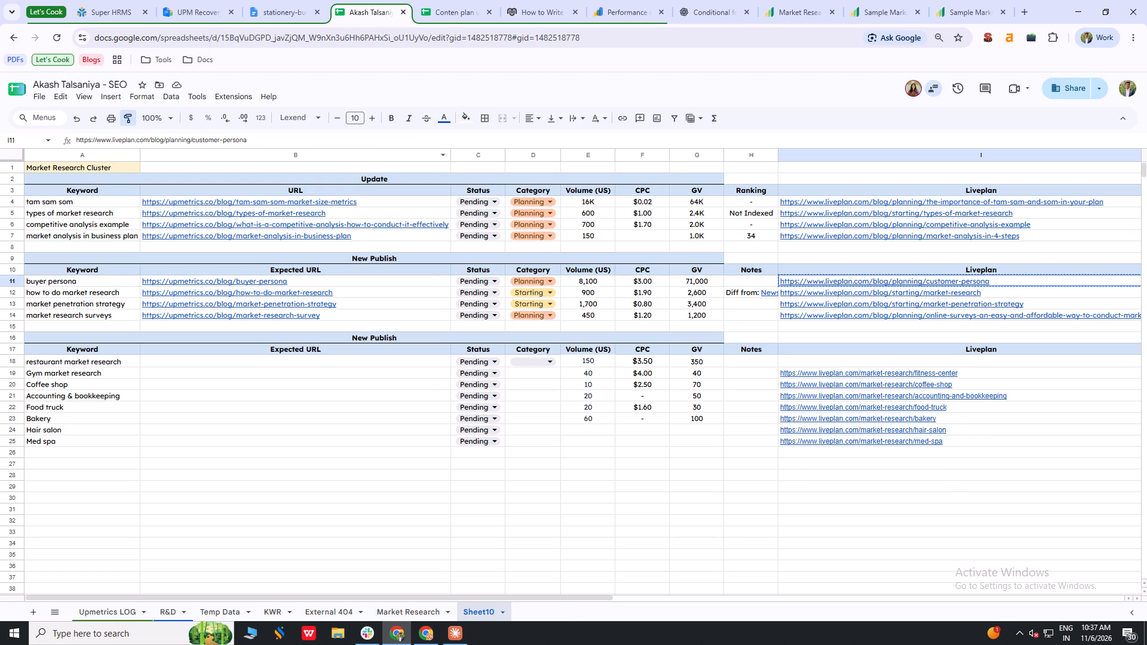
{"action": "left_click_drag", "start_coordinate": [859, 475], "coordinate": [868, 364]}
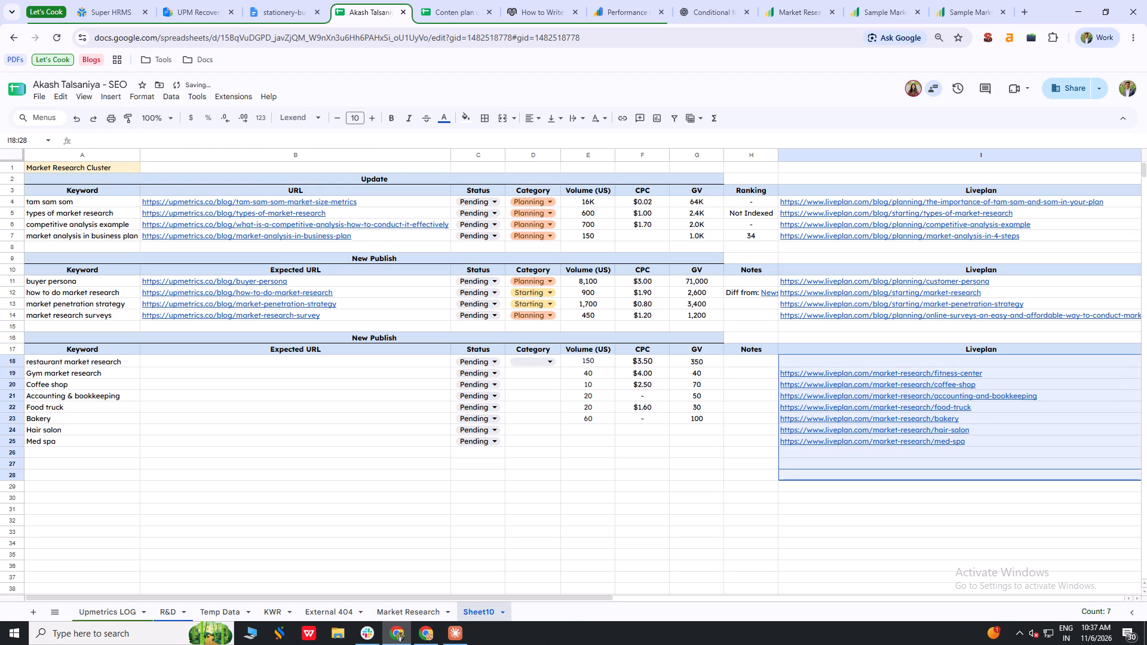
{"action": "left_click", "coordinate": [922, 514]}
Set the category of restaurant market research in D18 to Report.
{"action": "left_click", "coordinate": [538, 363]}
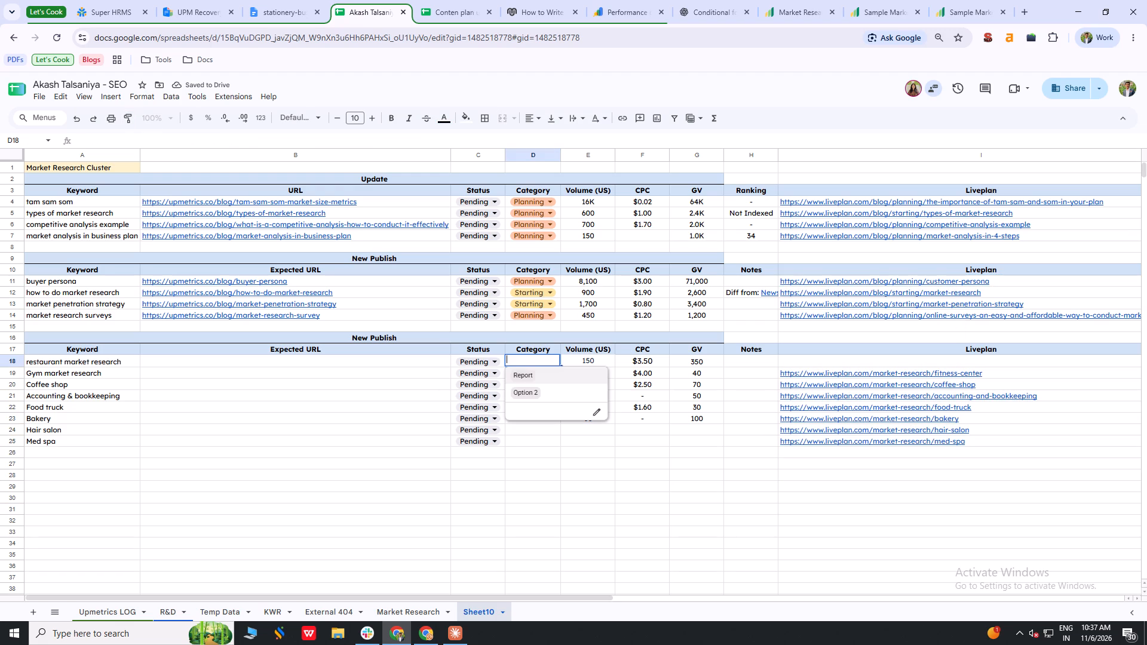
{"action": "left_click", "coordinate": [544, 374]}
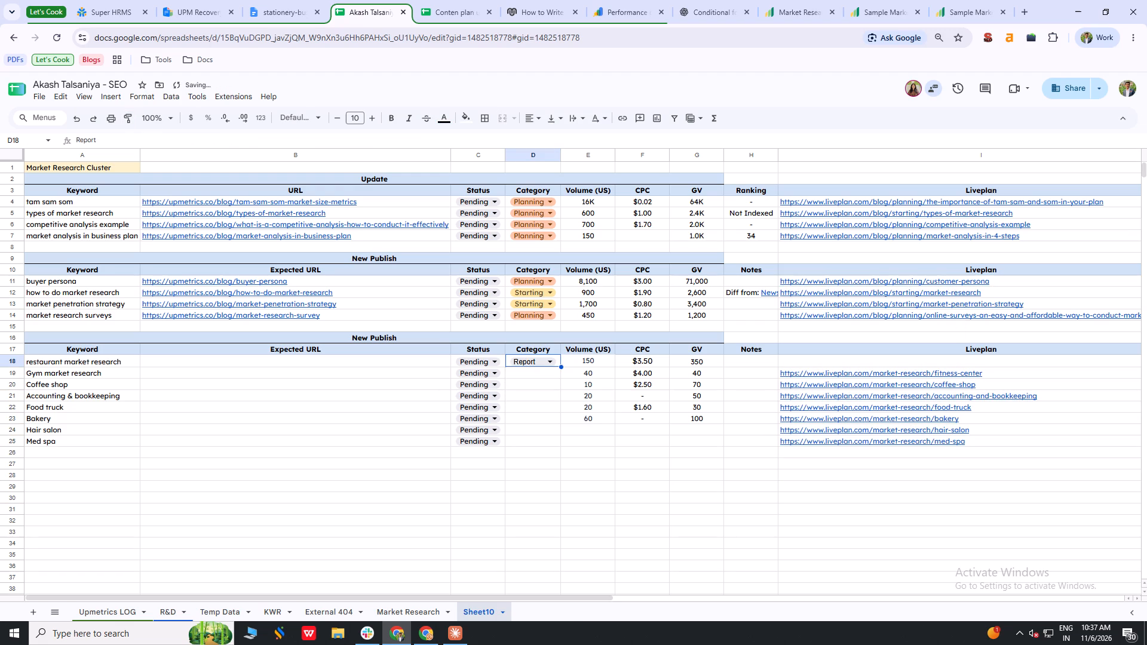
Rename the D18 dropdown's Report option as Market Research Report and copy the new name.
{"action": "left_click", "coordinate": [551, 363]}
{"action": "left_click", "coordinate": [592, 413]}
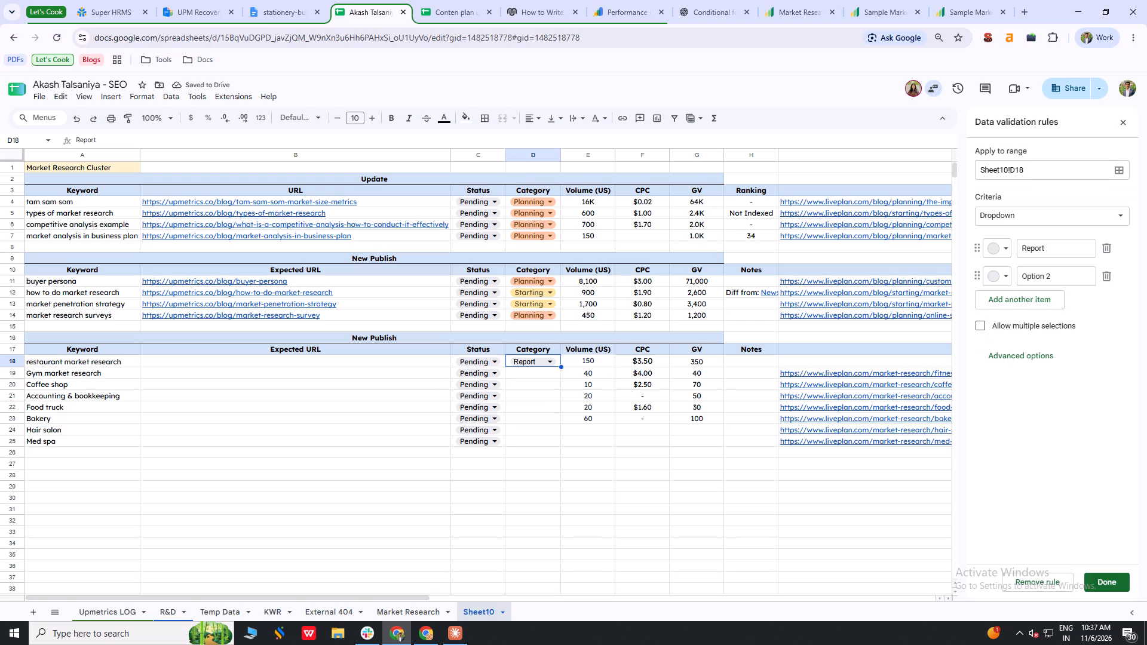
{"action": "left_click", "coordinate": [1053, 241]}
{"action": "key", "text": "ctrl+Left"}
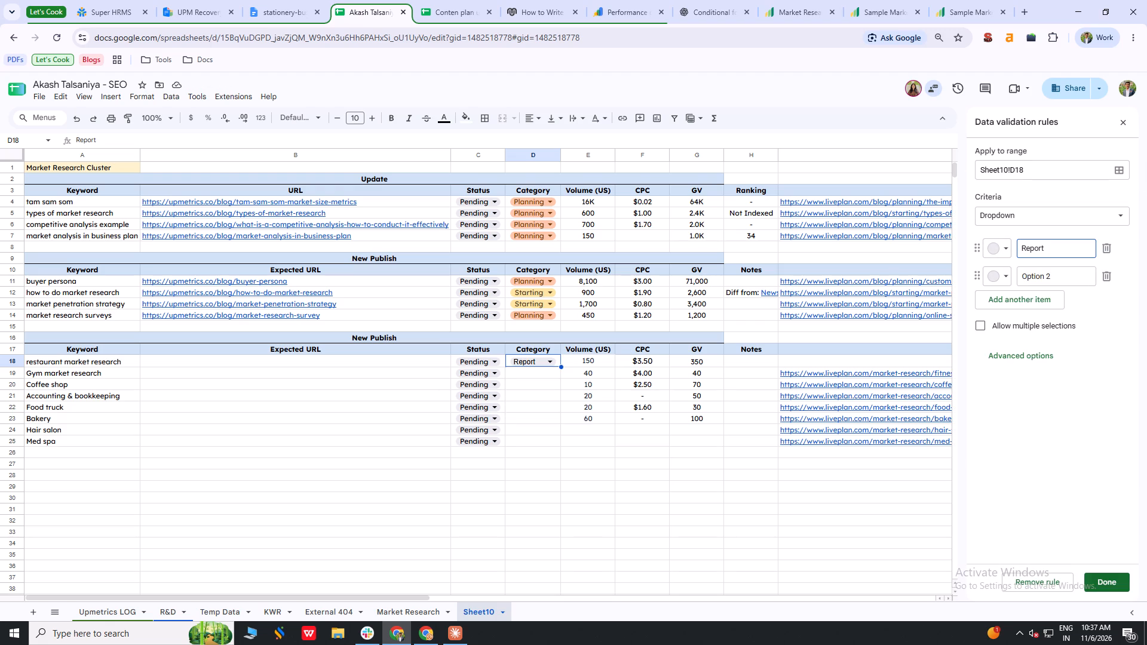
{"action": "type", "text": "Research"}
{"action": "key", "text": "space"}
{"action": "key", "text": "ctrl+Left"}
{"action": "type", "text": "Market"}
{"action": "key", "text": "space"}
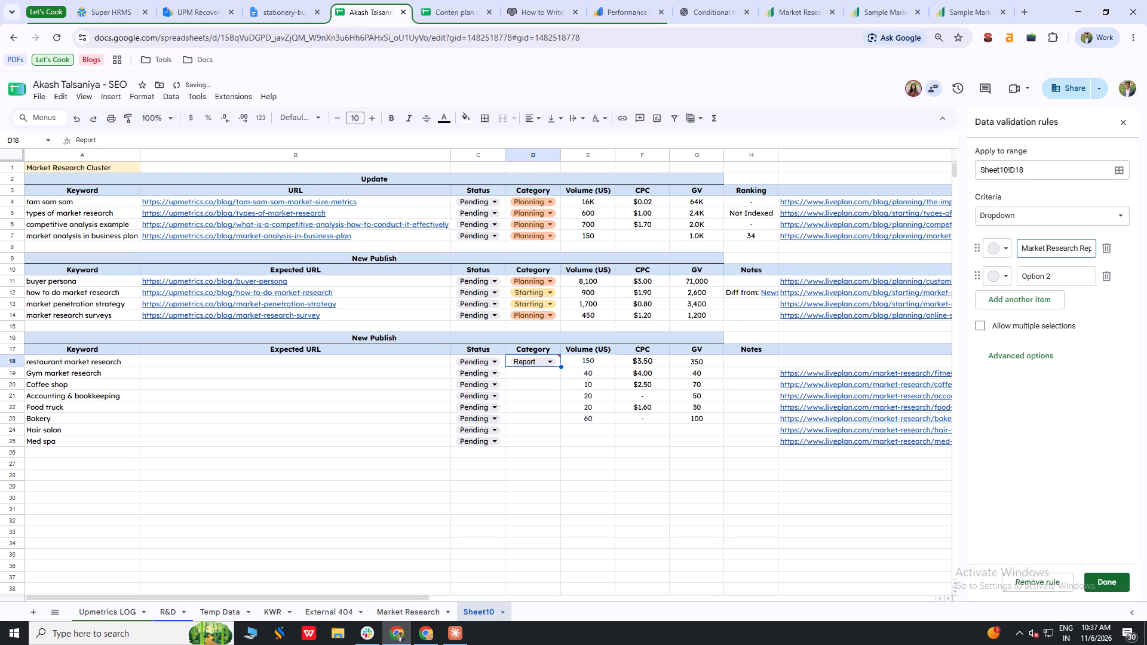
{"action": "key", "text": "ctrl+a"}
{"action": "key", "text": "ctrl+c"}
{"action": "key", "text": "ctrl+c"}
{"action": "key", "text": "ctrl+c"}
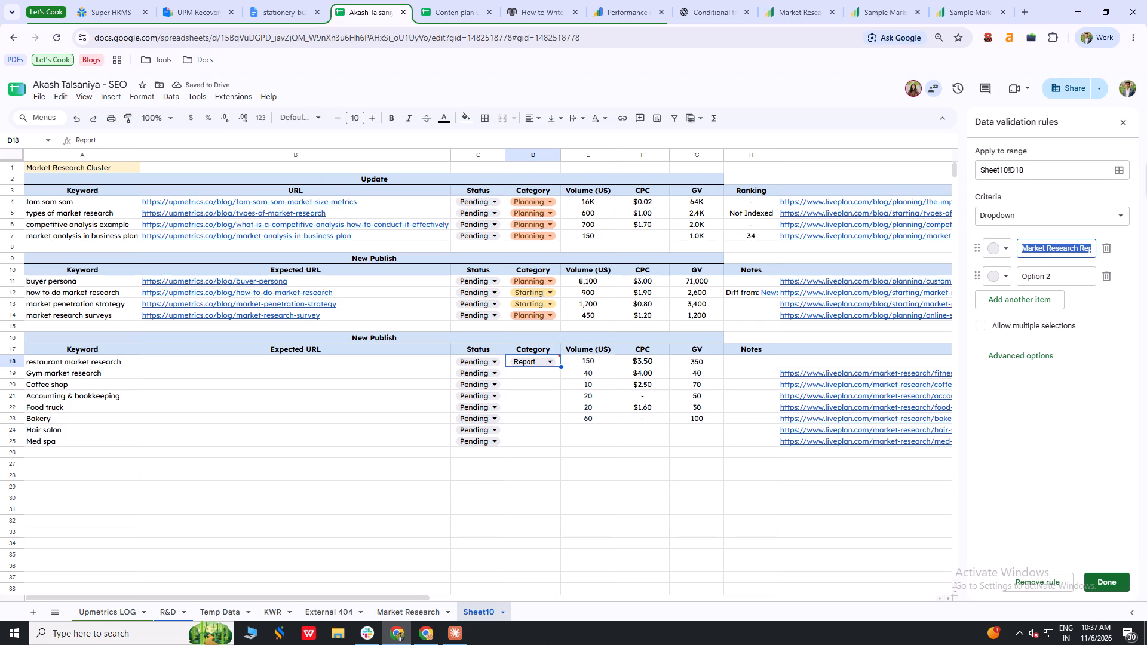
Delete Option 2 from the D18 dropdown and save the rule with multiple selections off.
{"action": "left_click", "coordinate": [1112, 274]}
{"action": "left_click", "coordinate": [1111, 303]}
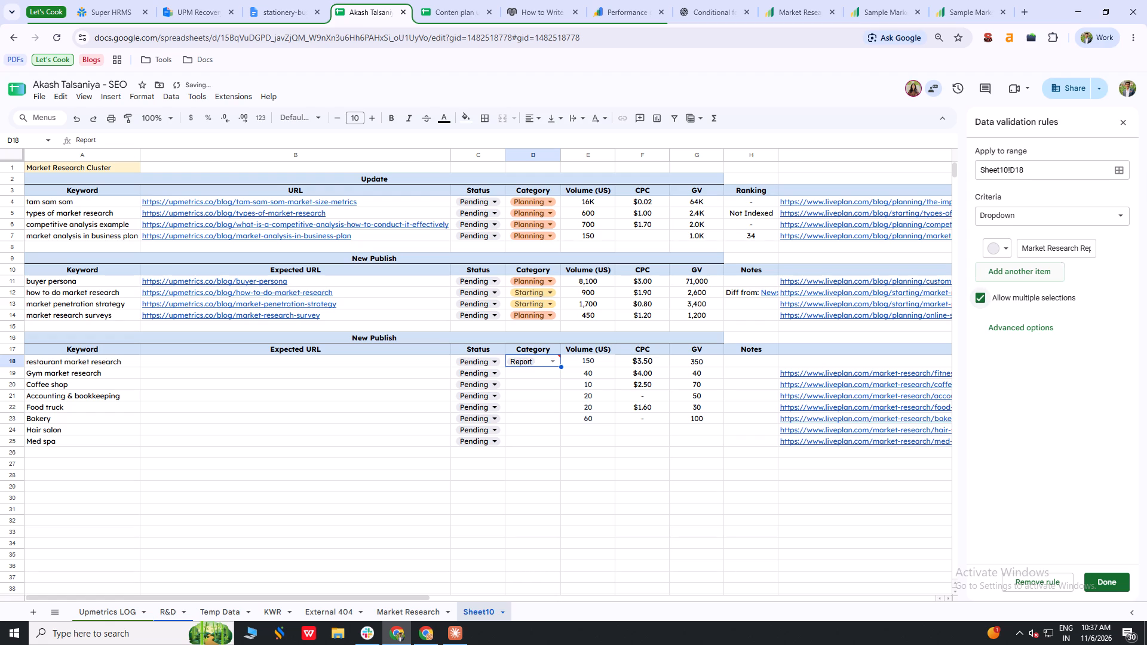
{"action": "left_click", "coordinate": [984, 302]}
{"action": "left_click", "coordinate": [1110, 582]}
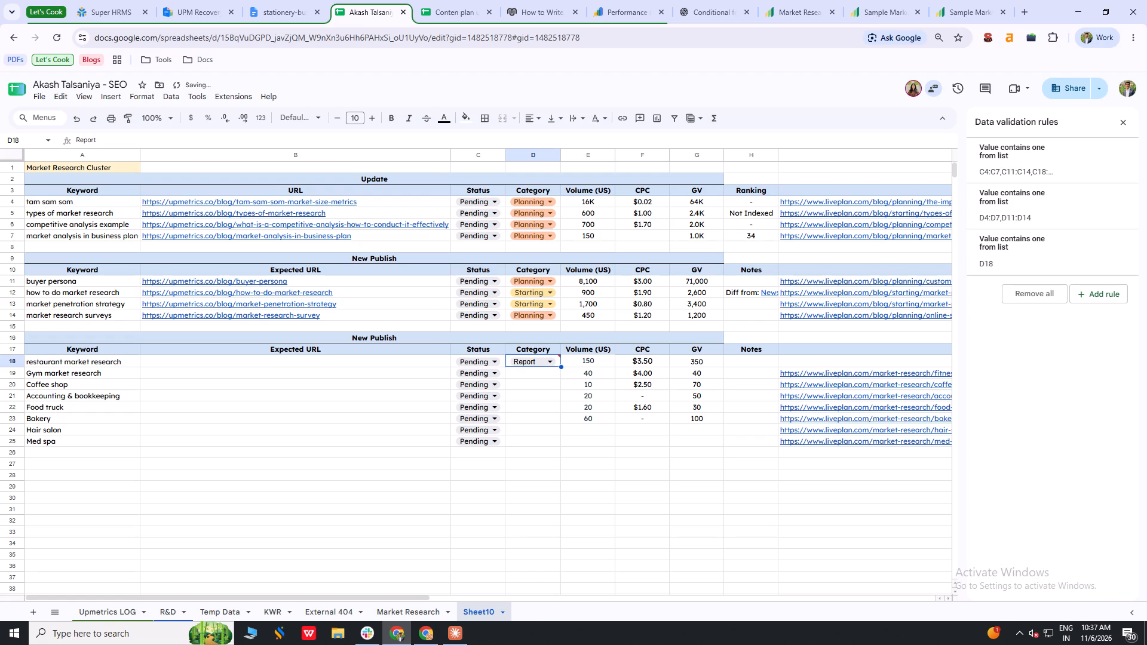
Set the category of restaurant market research in D18 to Market Research Report.
{"action": "left_click", "coordinate": [547, 361]}
{"action": "left_click", "coordinate": [558, 377]}
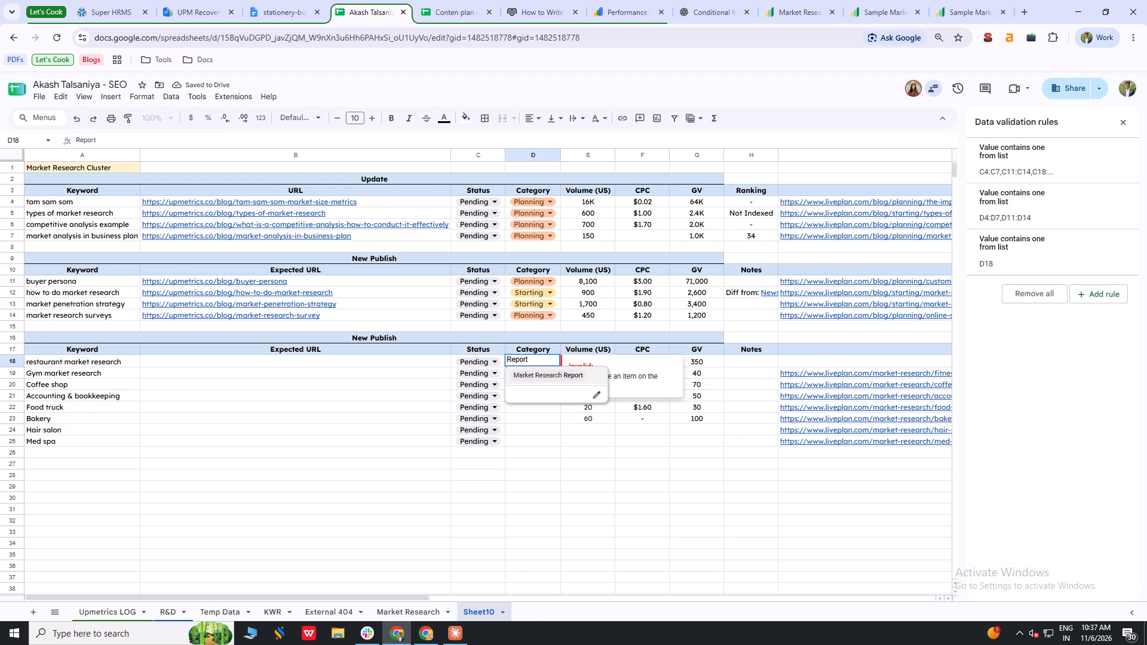
{"action": "left_click", "coordinate": [565, 451]}
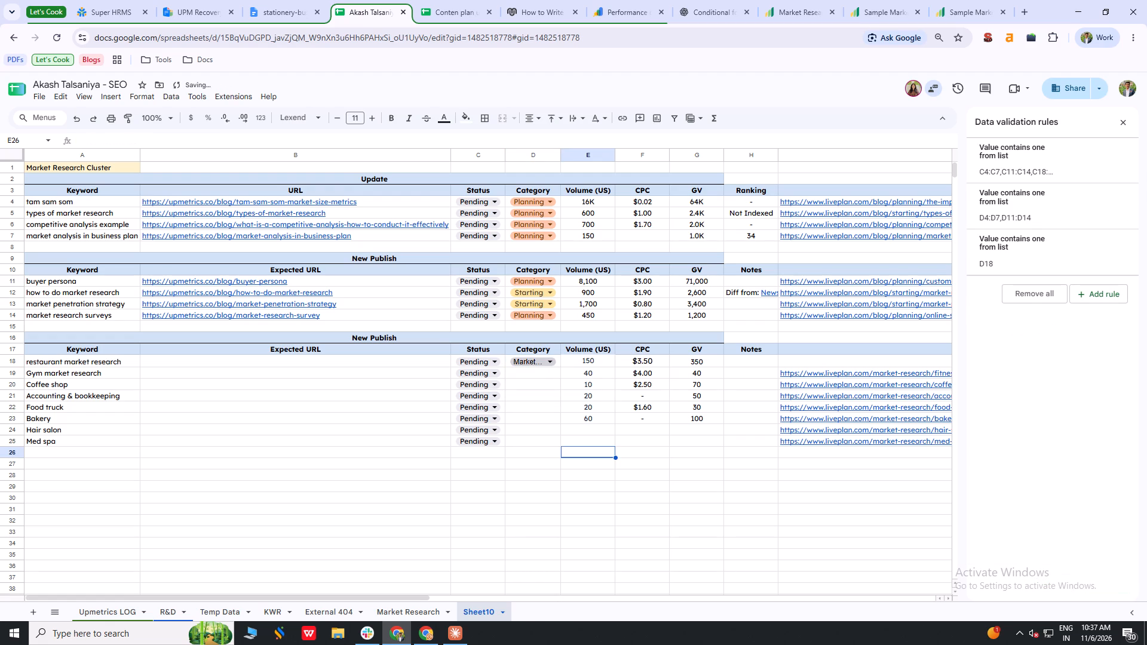
Set D18's font to Lexend and fit the Category column's width to its content.
{"action": "left_click", "coordinate": [558, 361]}
{"action": "left_click", "coordinate": [305, 113]}
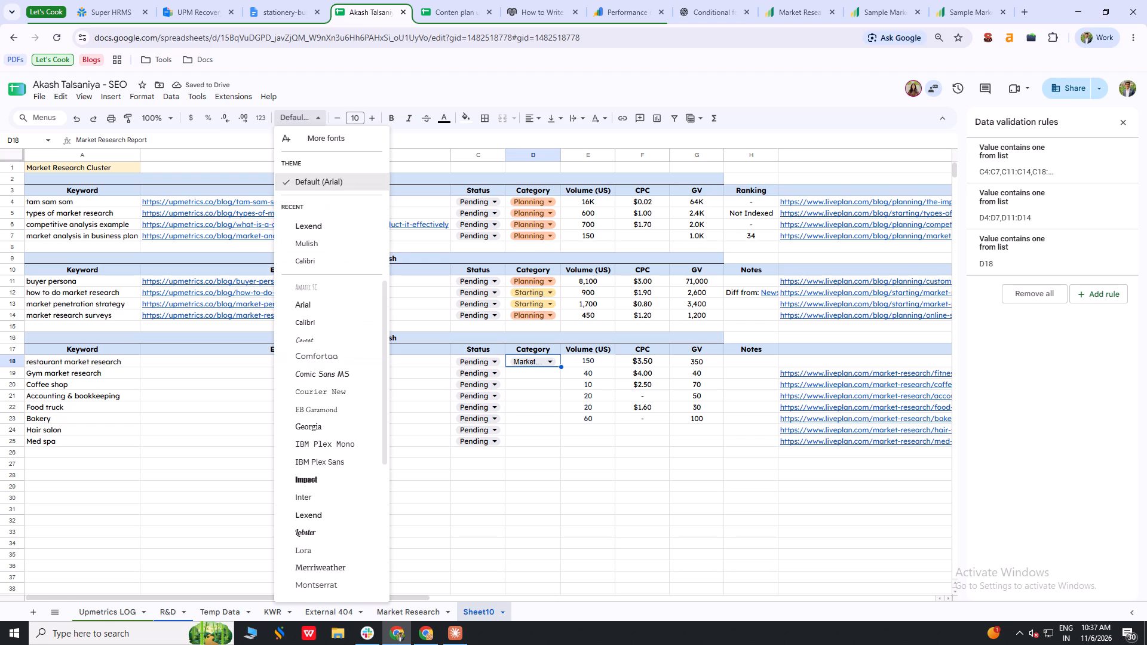
{"action": "left_click", "coordinate": [332, 223]}
{"action": "double_click", "coordinate": [560, 153]}
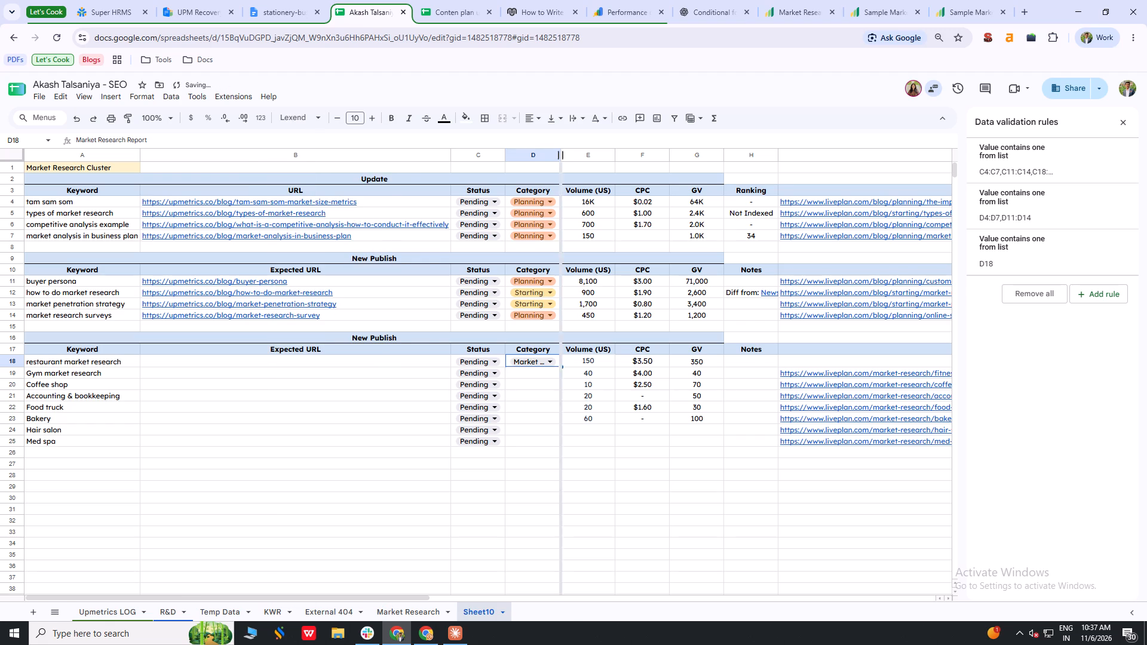
Copy D18's Market Research Report dropdown to the remaining industry keywords down to D25, and close the validation rules.
{"action": "key", "text": "ctrl+c"}
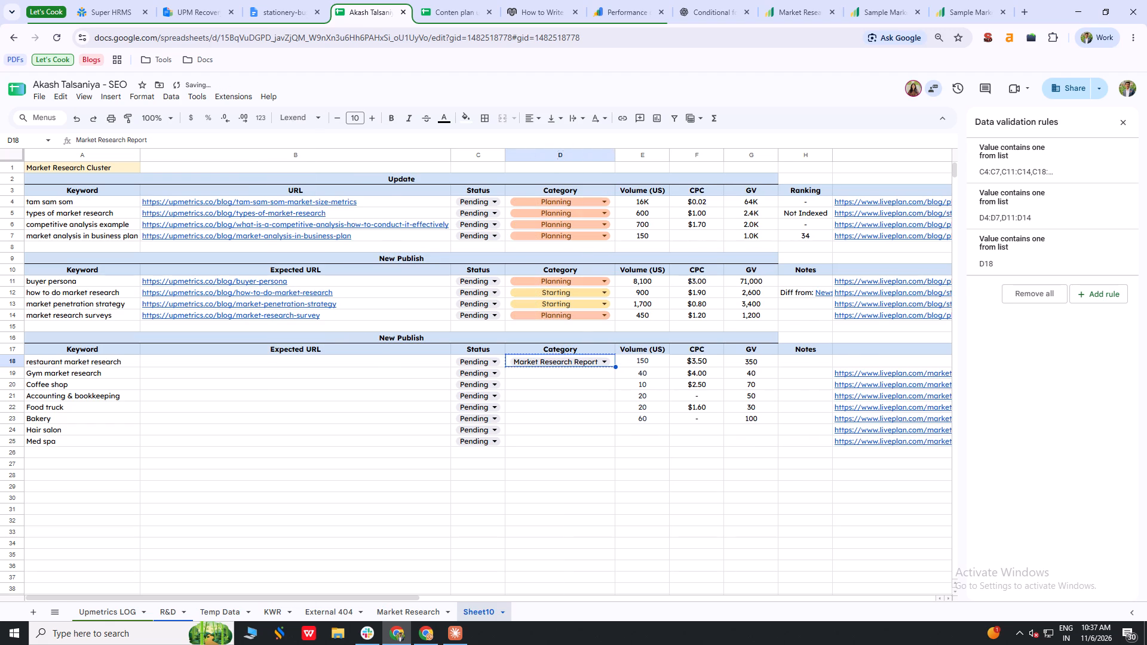
{"action": "key", "text": "shift+Down"}
{"action": "key", "text": "shift+Down"}
{"action": "key", "text": "shift+Down"}
{"action": "key", "text": "shift+Down"}
{"action": "key", "text": "shift+Down"}
{"action": "key", "text": "shift+Down"}
{"action": "key", "text": "shift+Down"}
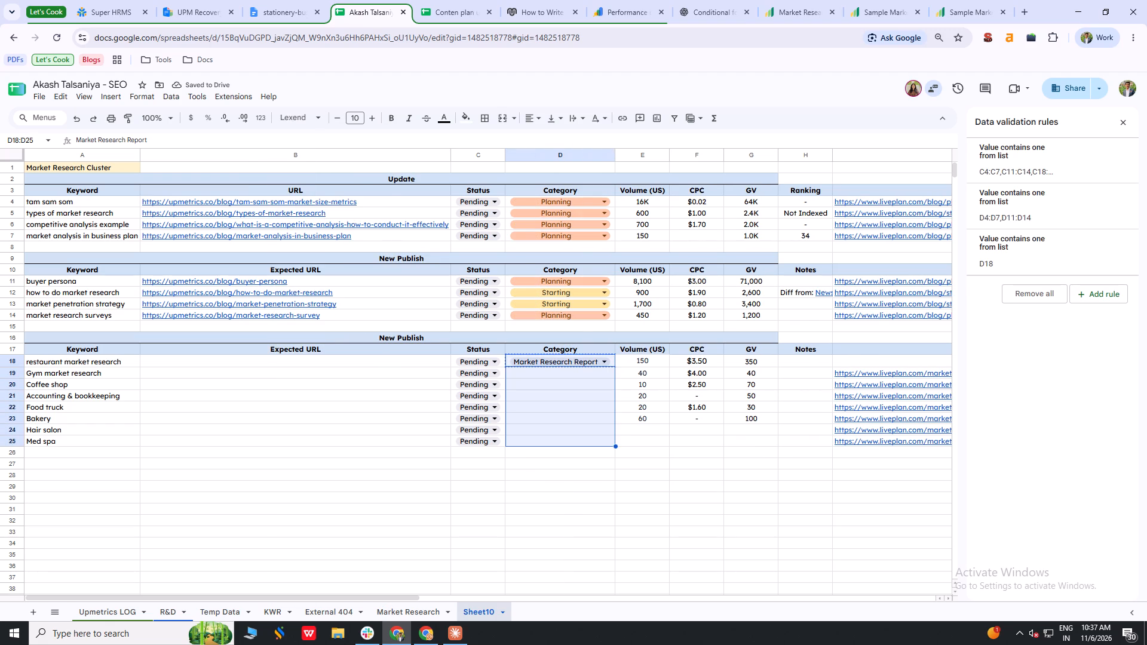
{"action": "key", "text": "ctrl+v"}
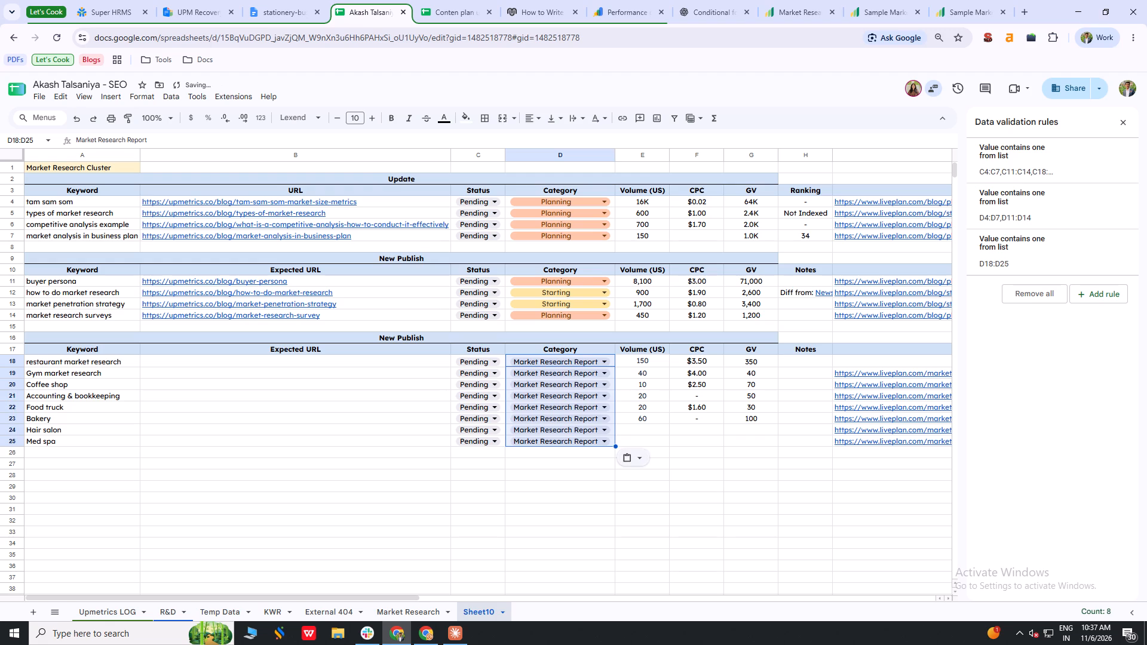
{"action": "left_click", "coordinate": [812, 537]}
{"action": "left_click", "coordinate": [692, 503]}
{"action": "left_click_drag", "start_coordinate": [223, 508], "coordinate": [792, 510]}
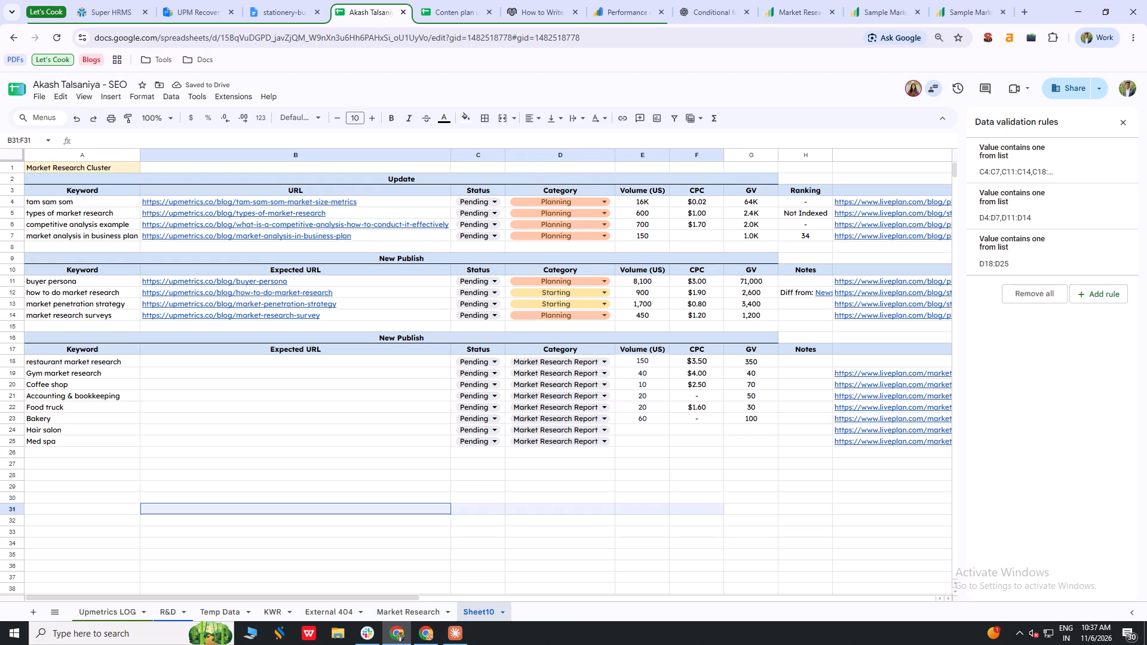
{"action": "left_click_drag", "start_coordinate": [792, 510], "coordinate": [846, 553]}
{"action": "left_click", "coordinate": [774, 539]}
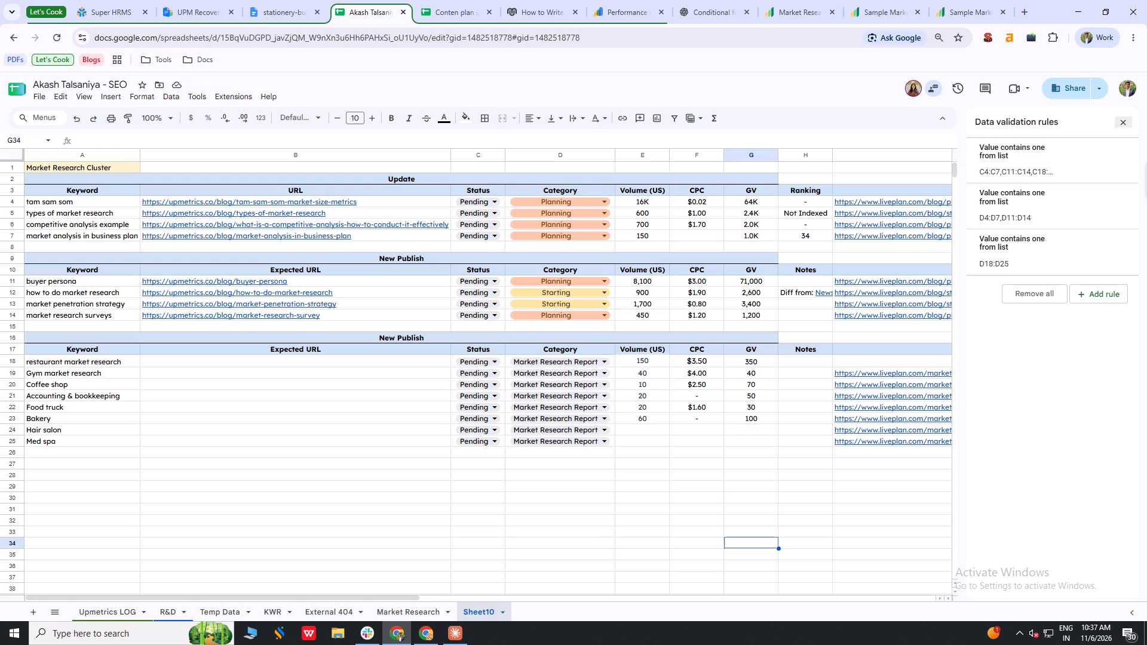
{"action": "left_click", "coordinate": [1120, 121]}
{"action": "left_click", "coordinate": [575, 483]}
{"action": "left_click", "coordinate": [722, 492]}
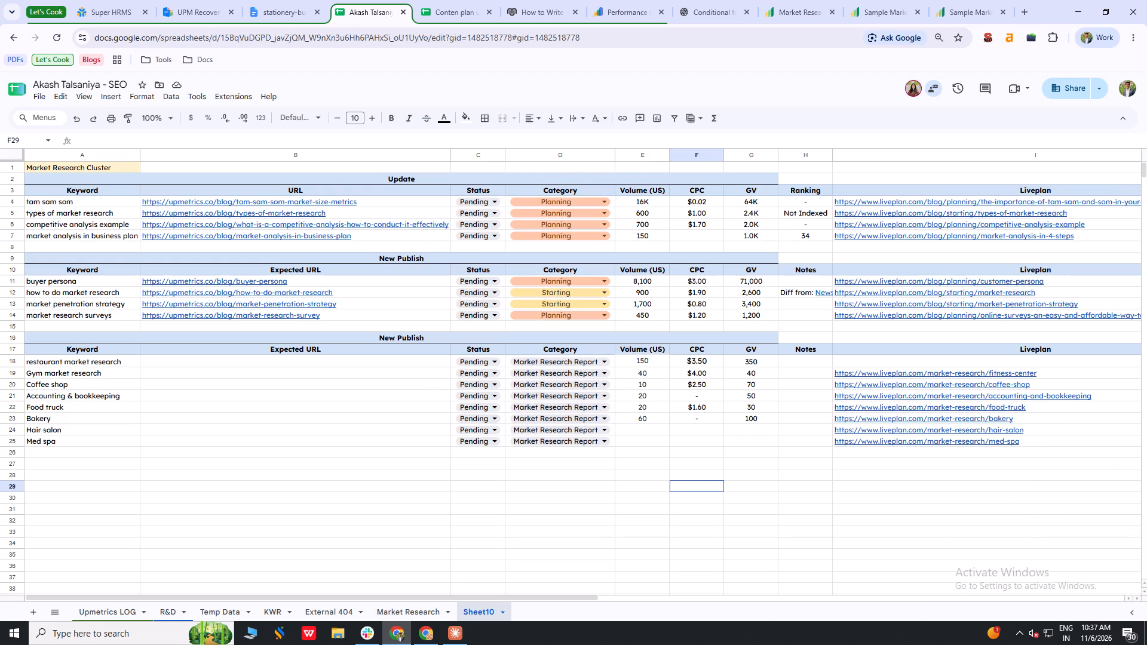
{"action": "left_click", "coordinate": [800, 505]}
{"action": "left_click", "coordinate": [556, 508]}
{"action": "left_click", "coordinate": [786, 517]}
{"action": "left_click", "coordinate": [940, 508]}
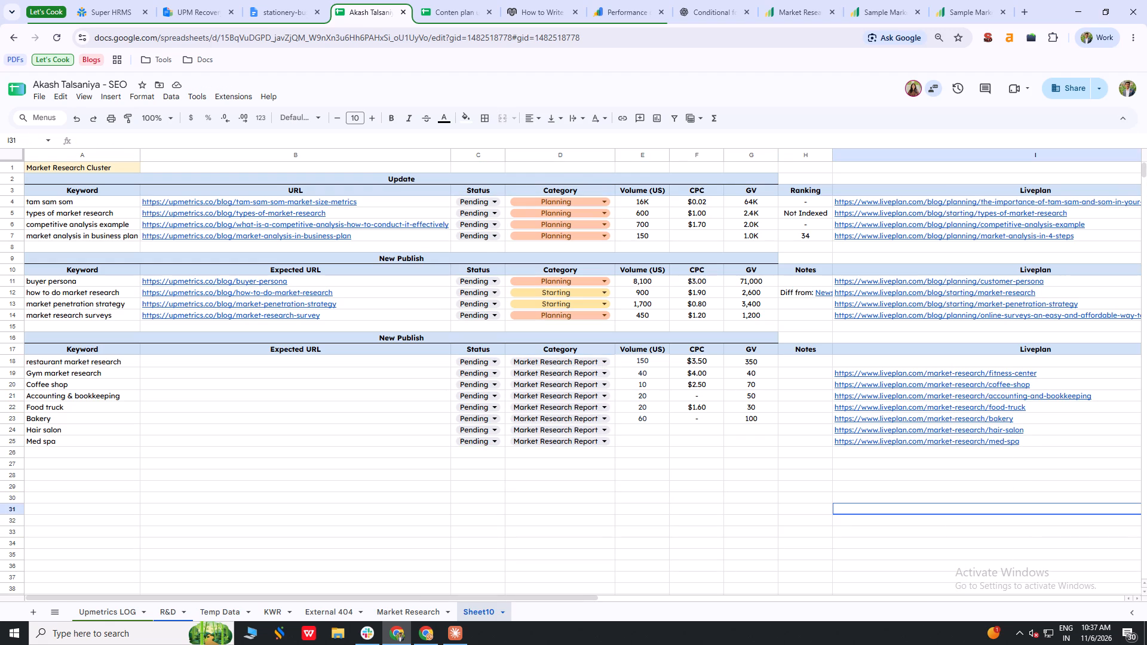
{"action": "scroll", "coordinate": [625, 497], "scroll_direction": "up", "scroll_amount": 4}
Move the market penetration strategy row above how to do market research in the first New Publish table.
{"action": "left_click", "coordinate": [12, 302]}
{"action": "left_click_drag", "start_coordinate": [12, 302], "coordinate": [13, 295]}
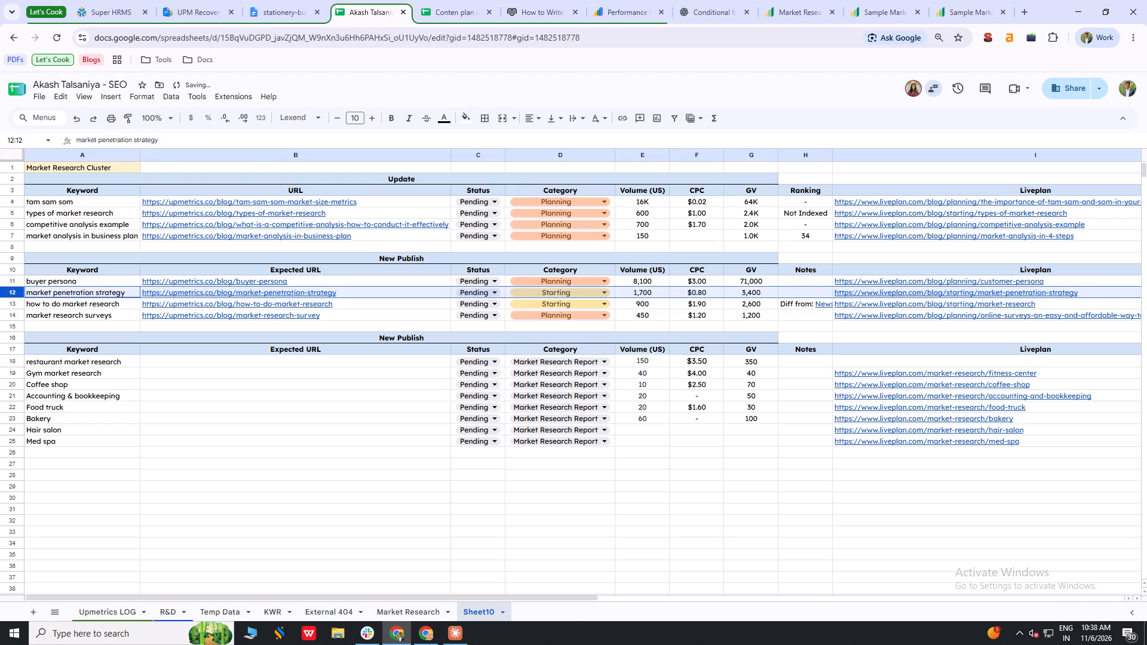
{"action": "left_click", "coordinate": [689, 469]}
{"action": "left_click", "coordinate": [655, 509]}
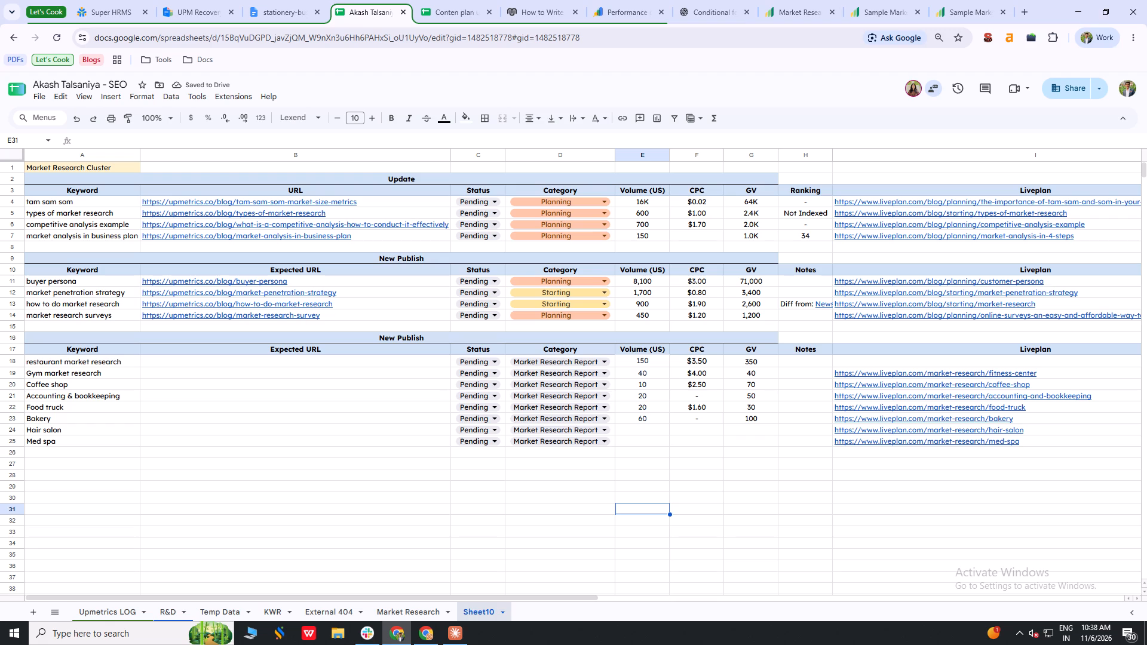
Move the competitive analysis example row above types of market research in the Update table.
{"action": "left_click", "coordinate": [12, 225]}
{"action": "left_click_drag", "start_coordinate": [12, 225], "coordinate": [13, 217]}
{"action": "left_click", "coordinate": [645, 450]}
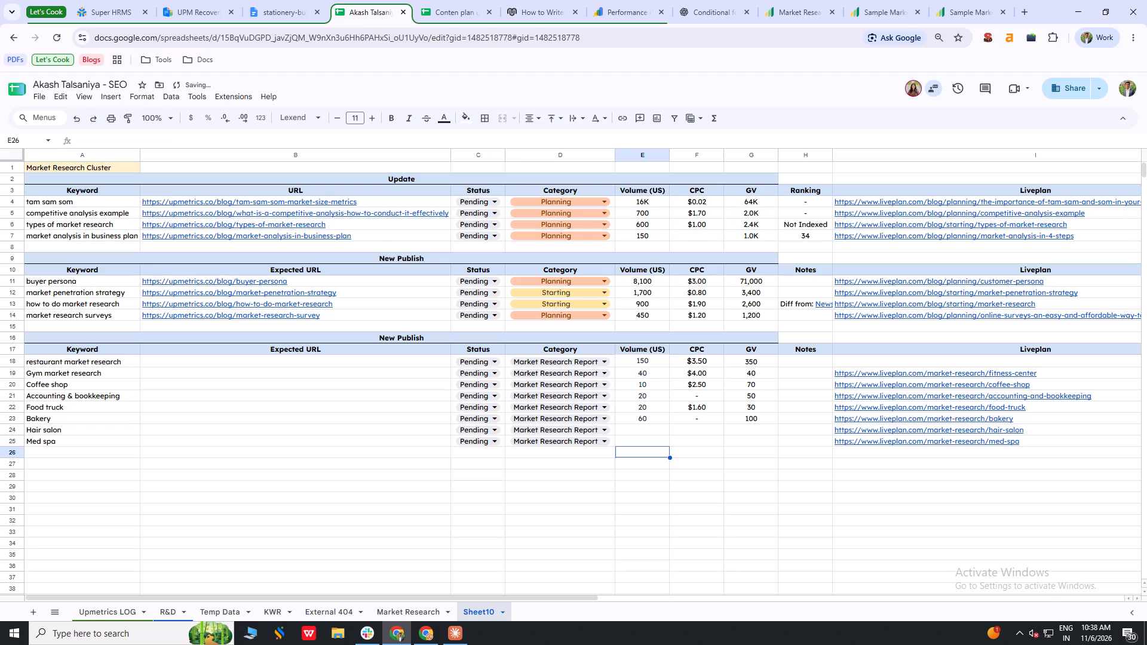
{"action": "left_click", "coordinate": [803, 510]}
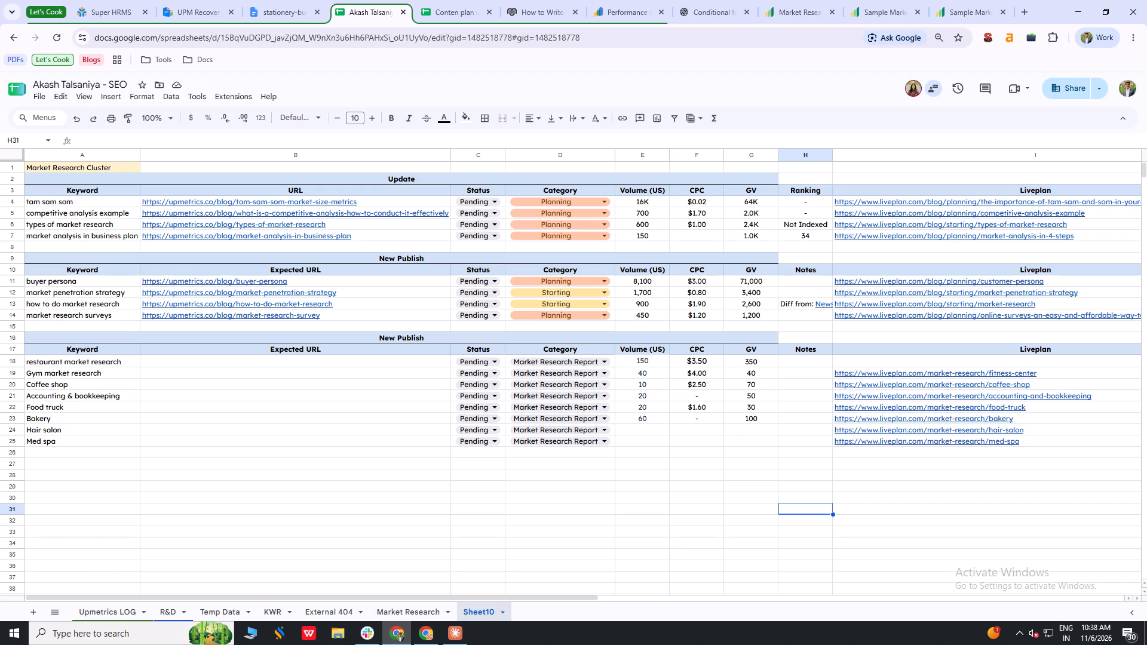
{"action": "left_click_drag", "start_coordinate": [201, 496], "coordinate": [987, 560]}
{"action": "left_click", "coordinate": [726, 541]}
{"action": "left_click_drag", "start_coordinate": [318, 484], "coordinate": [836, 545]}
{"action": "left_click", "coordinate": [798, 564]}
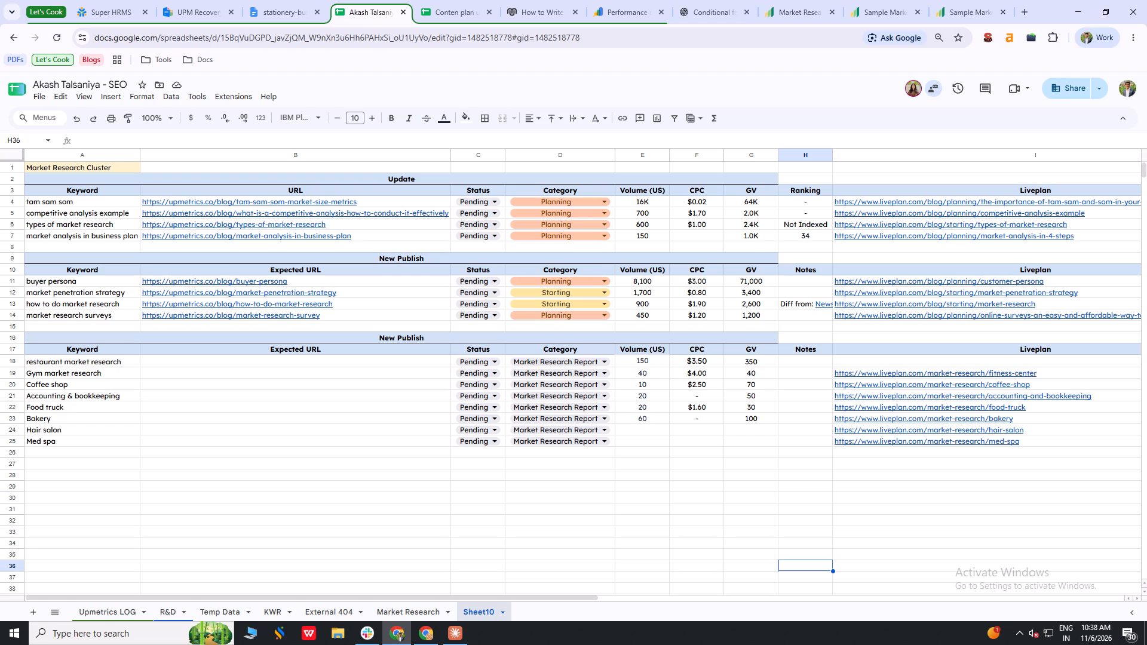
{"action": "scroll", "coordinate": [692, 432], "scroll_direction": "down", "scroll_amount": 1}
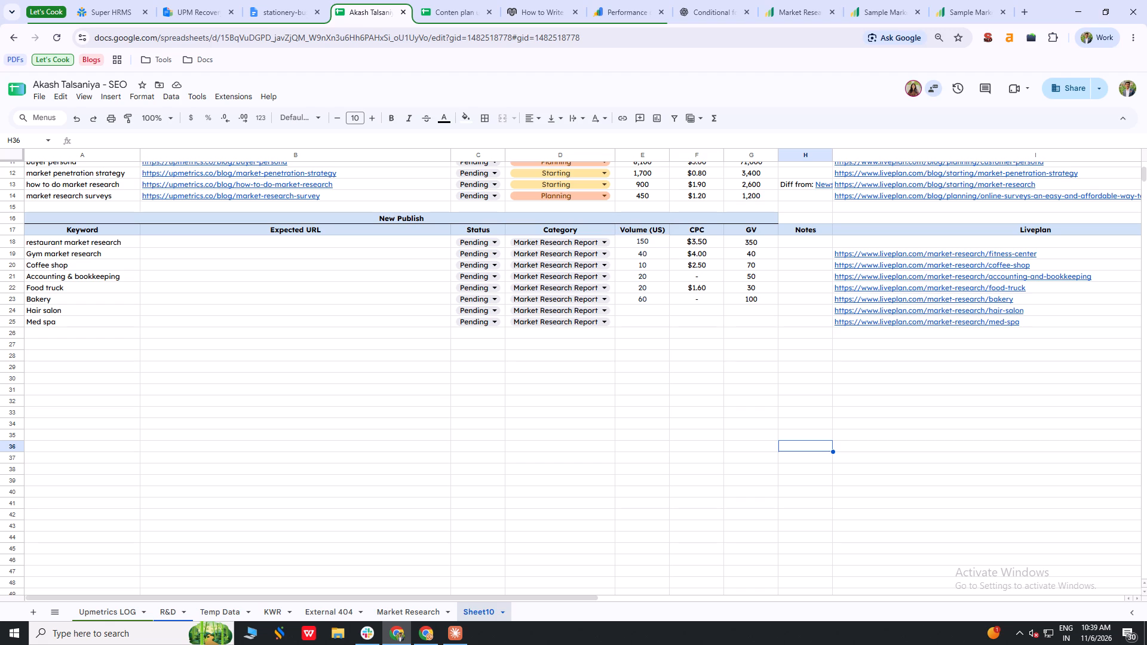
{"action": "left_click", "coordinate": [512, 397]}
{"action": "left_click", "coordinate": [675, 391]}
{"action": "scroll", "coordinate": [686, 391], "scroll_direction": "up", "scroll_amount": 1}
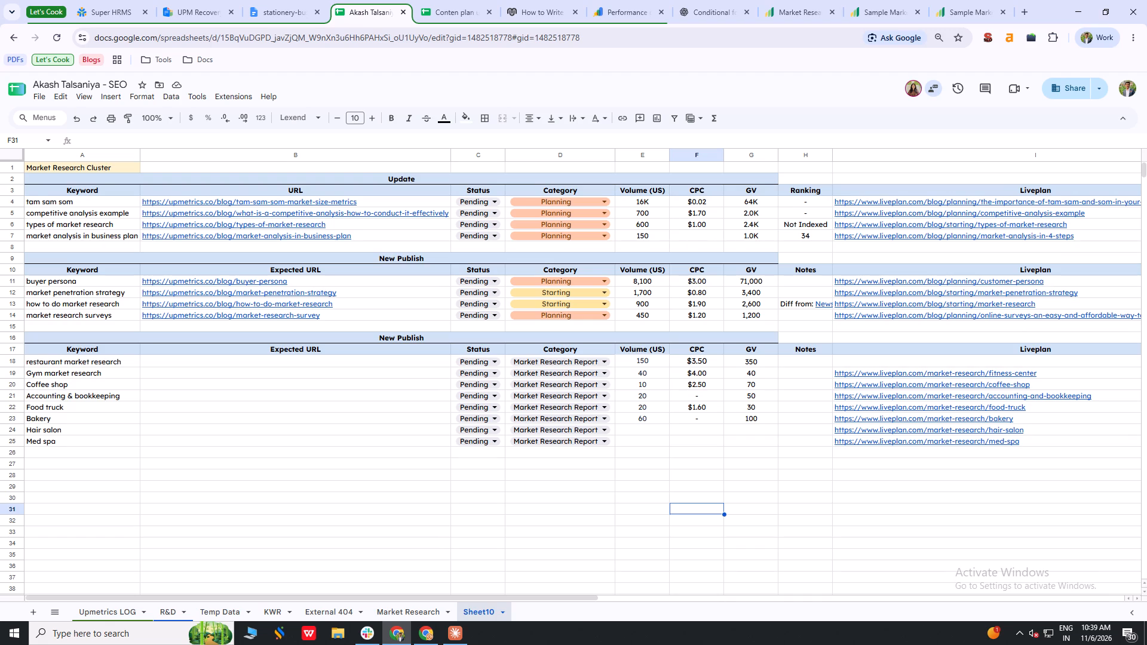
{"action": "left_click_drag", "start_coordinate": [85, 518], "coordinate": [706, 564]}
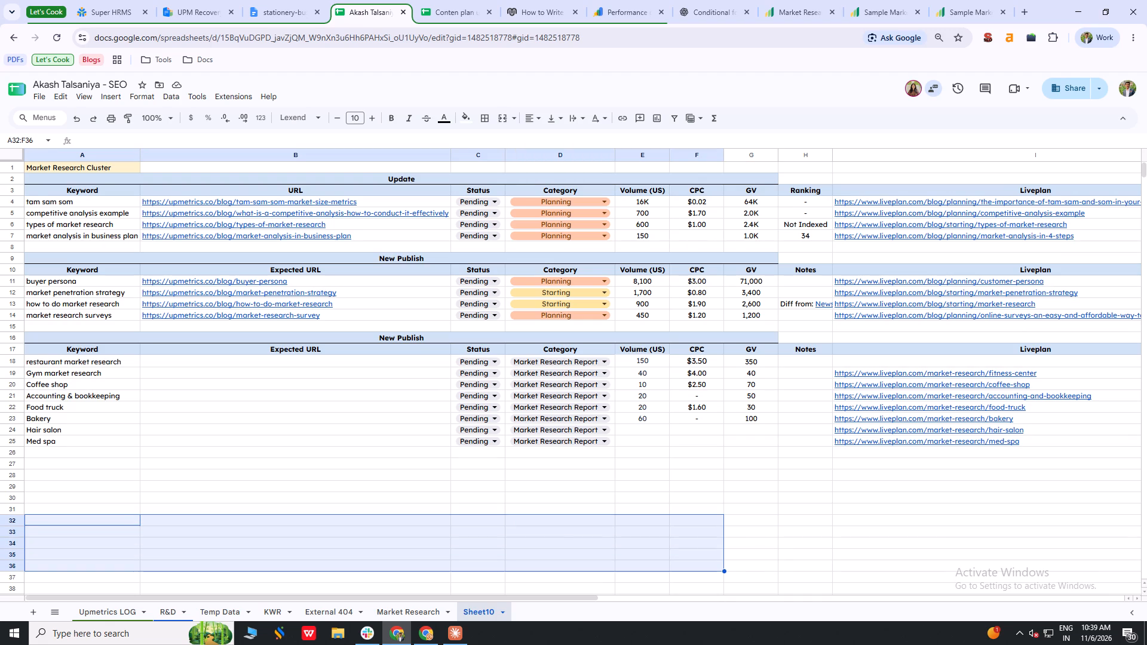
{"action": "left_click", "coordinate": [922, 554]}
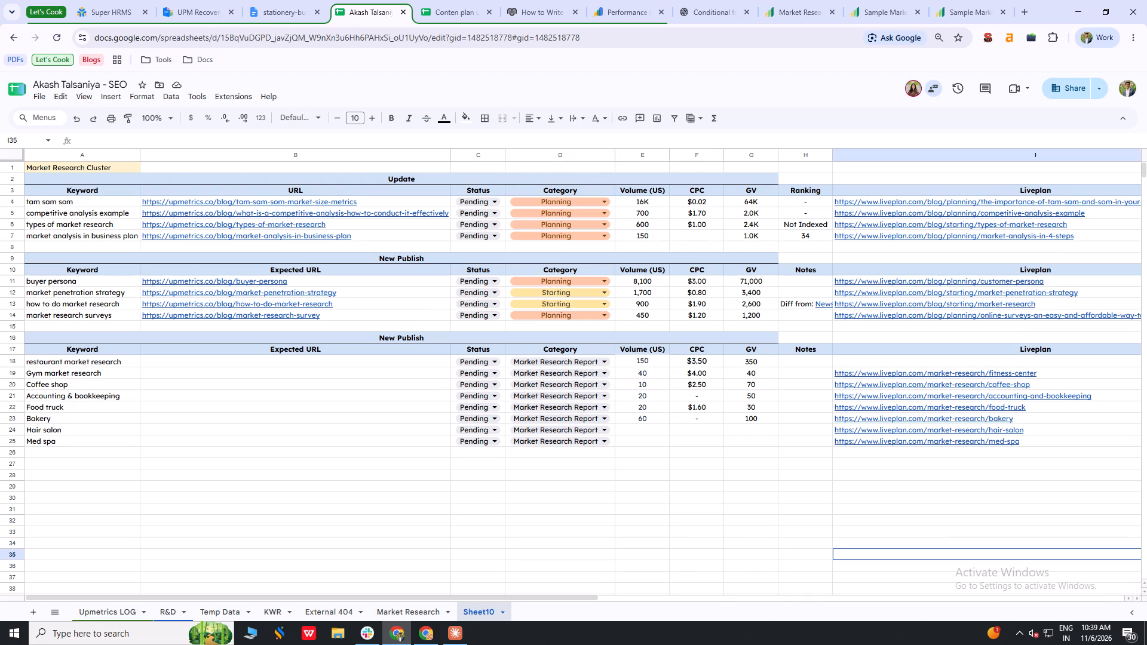
Copy the URL of LivePlan's Small Restaurant market research report into the Liveplan cell I18 for restaurant market research.
{"action": "left_click", "coordinate": [114, 360]}
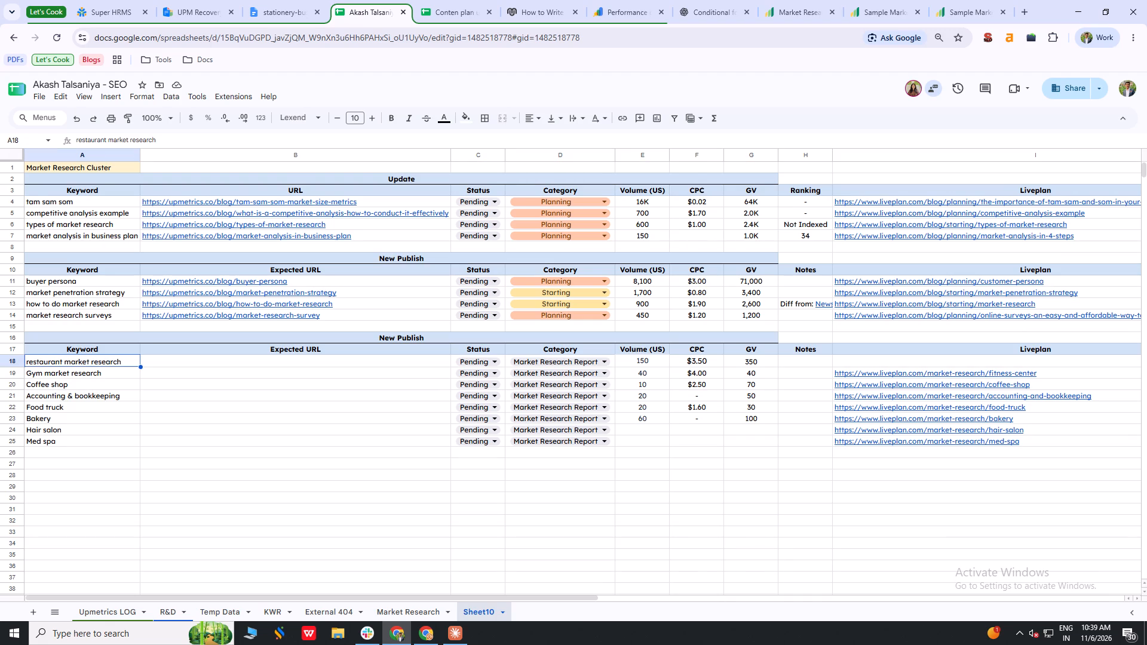
{"action": "left_click", "coordinate": [801, 0]}
{"action": "scroll", "coordinate": [996, 243], "scroll_direction": "down", "scroll_amount": 1}
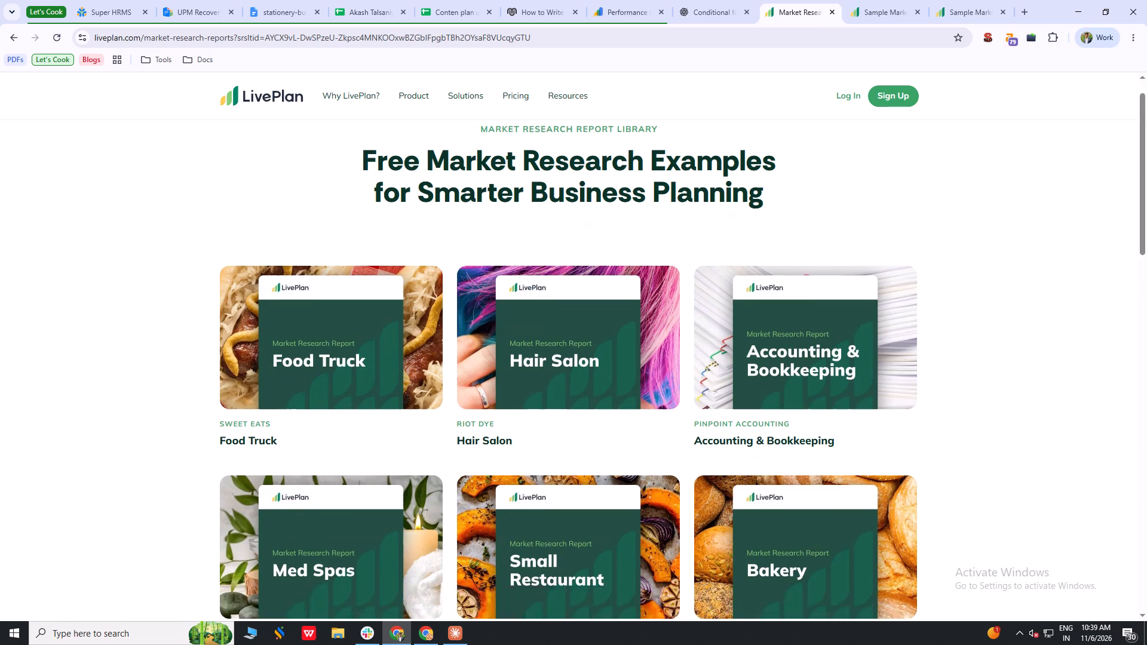
{"action": "scroll", "coordinate": [998, 242], "scroll_direction": "down", "scroll_amount": 1}
{"action": "left_click", "coordinate": [569, 352]}
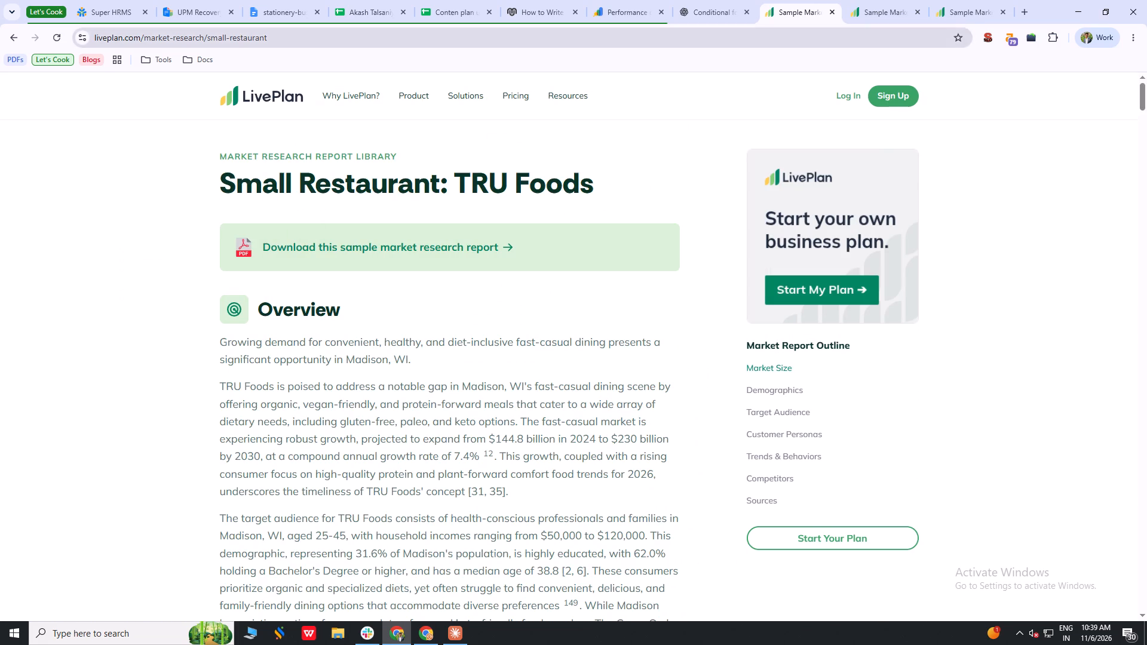
{"action": "left_click", "coordinate": [317, 39]}
{"action": "right_click", "coordinate": [317, 39]}
{"action": "left_click", "coordinate": [366, 155]}
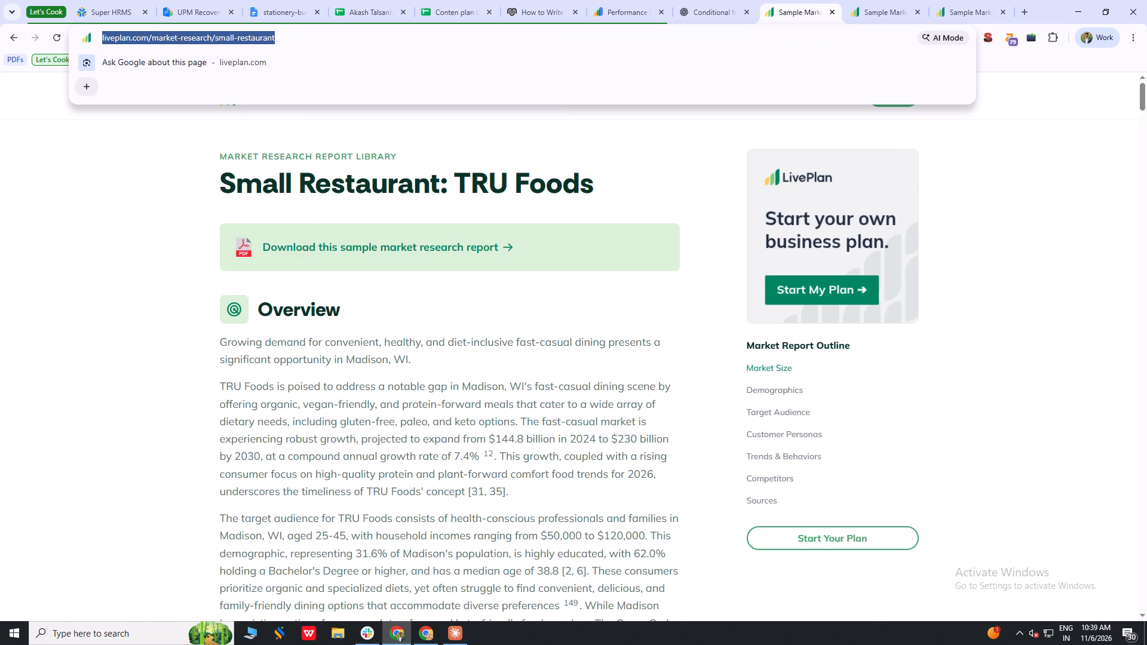
{"action": "left_click", "coordinate": [390, 0]}
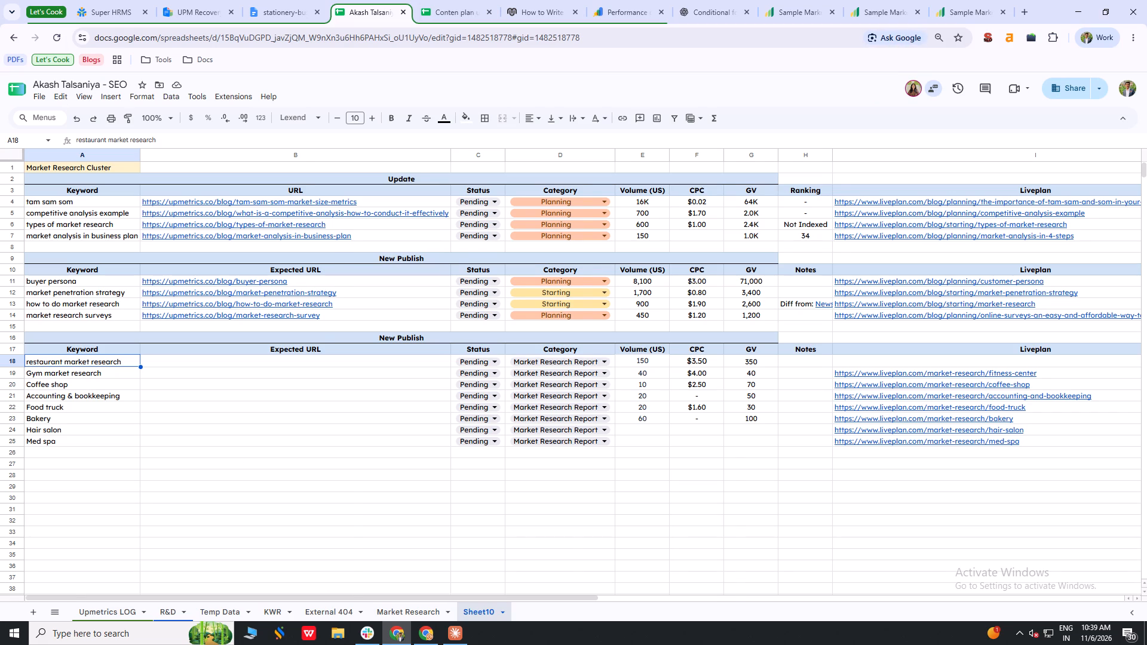
{"action": "double_click", "coordinate": [863, 361]}
{"action": "right_click", "coordinate": [863, 361]}
{"action": "left_click", "coordinate": [893, 228]}
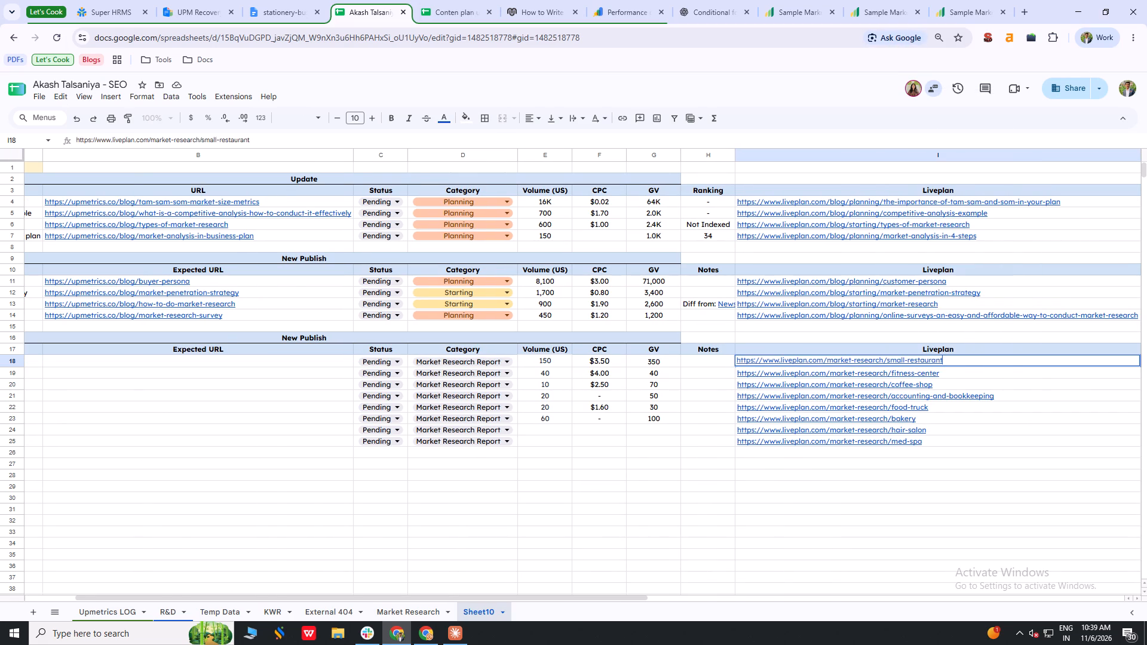
{"action": "left_click", "coordinate": [851, 533]}
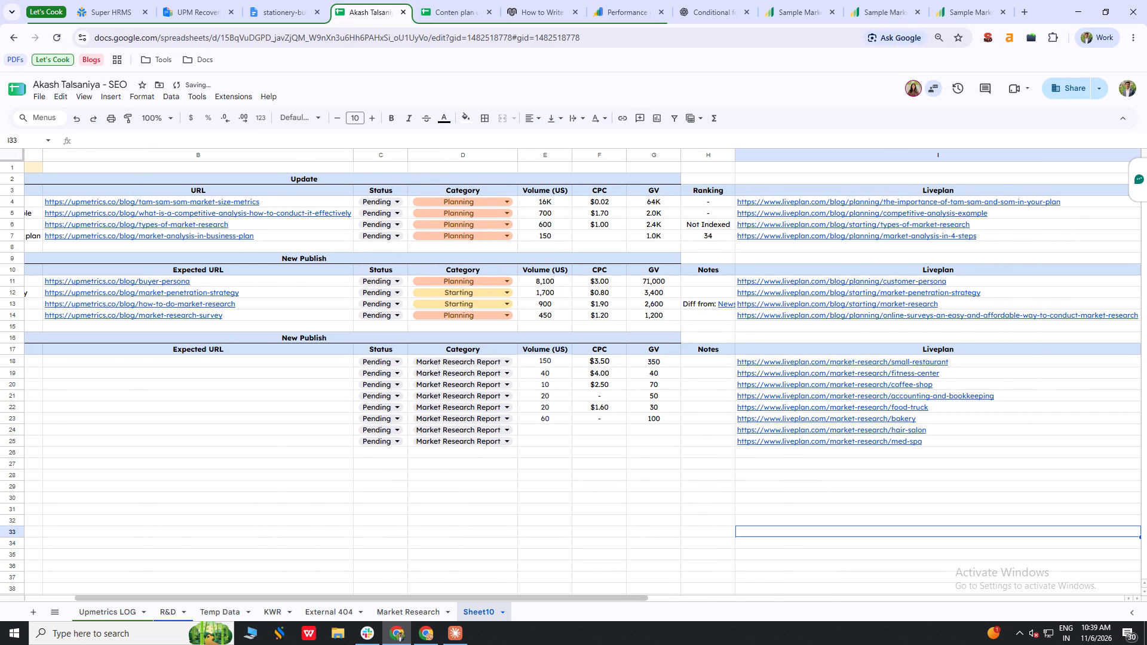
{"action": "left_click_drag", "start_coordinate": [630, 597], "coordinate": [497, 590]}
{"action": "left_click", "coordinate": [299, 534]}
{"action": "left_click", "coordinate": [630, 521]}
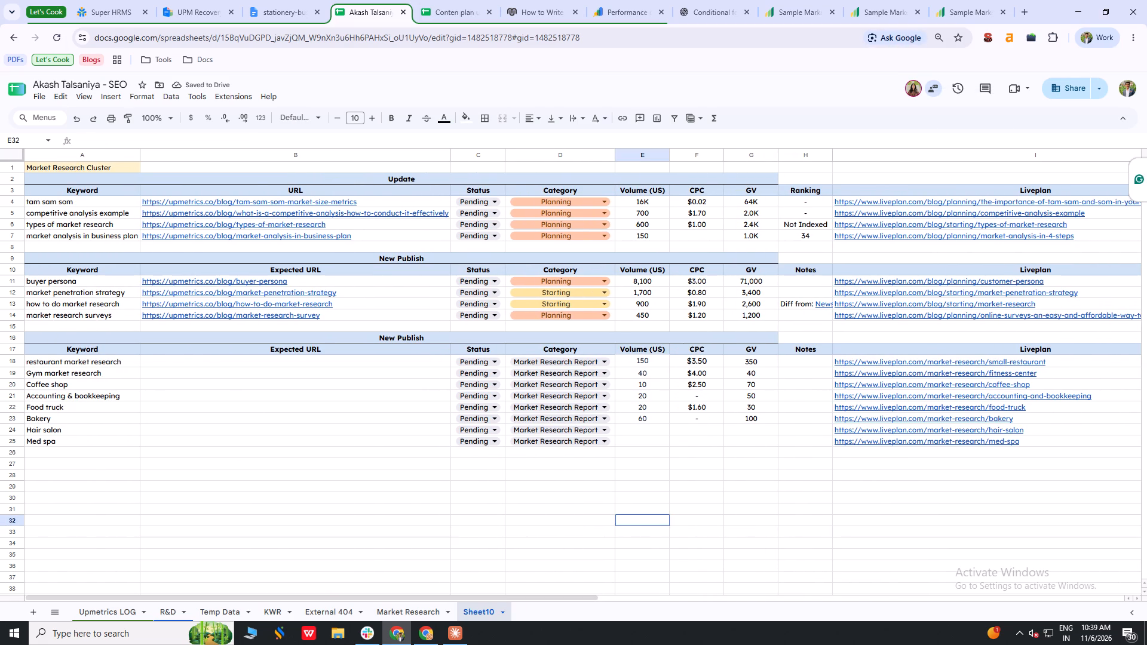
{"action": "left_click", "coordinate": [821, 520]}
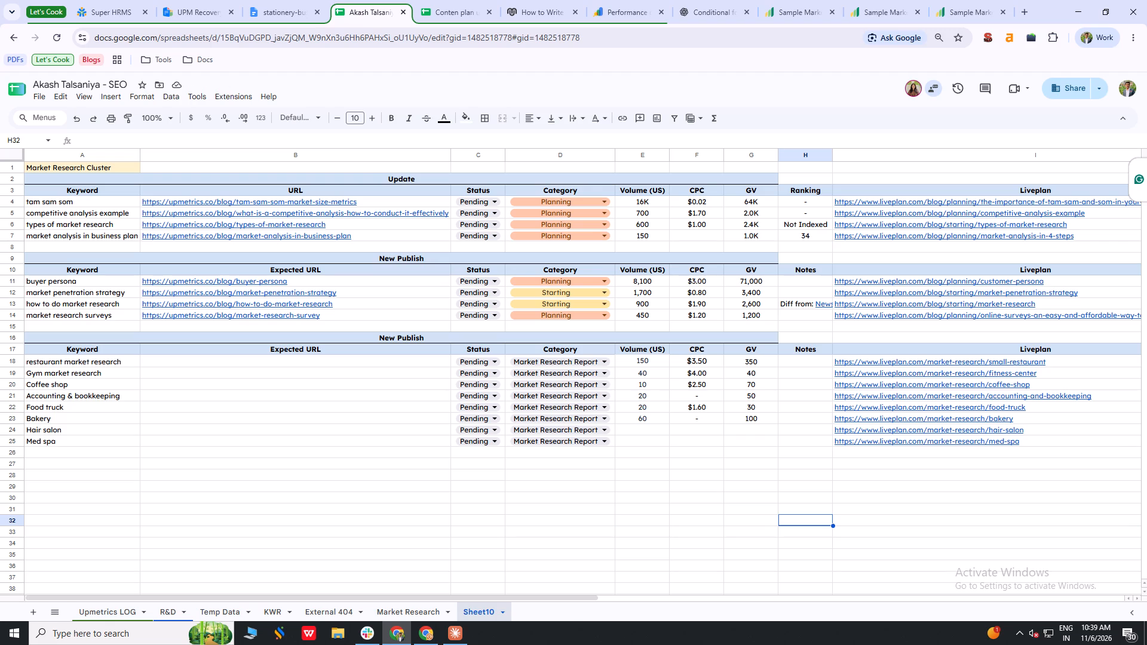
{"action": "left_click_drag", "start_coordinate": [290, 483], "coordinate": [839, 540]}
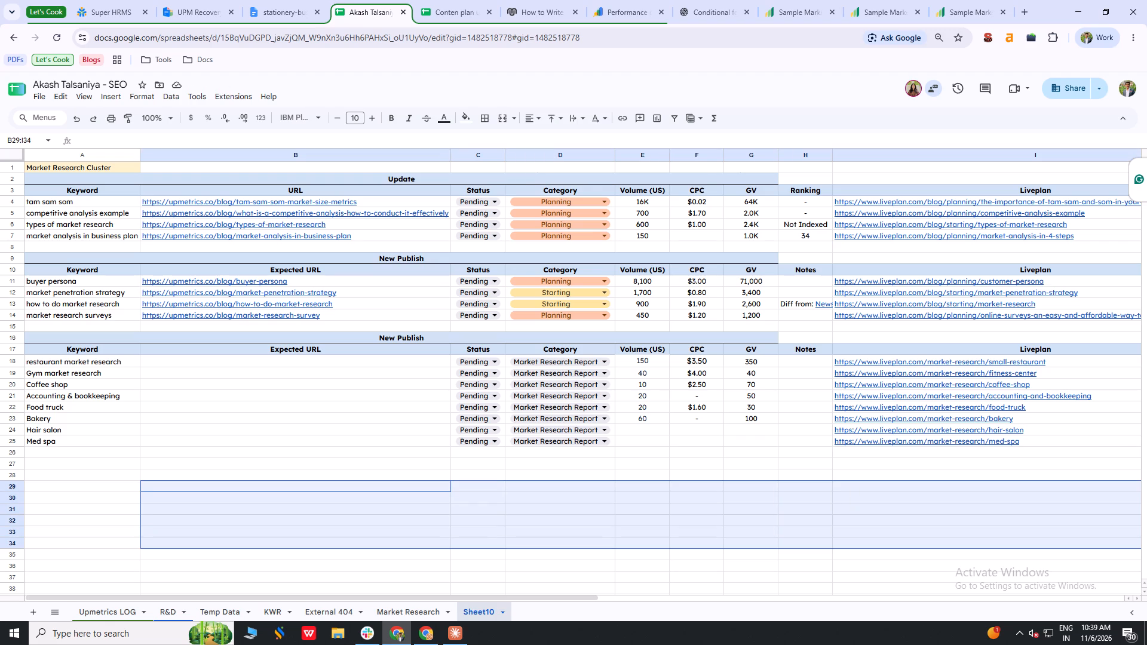
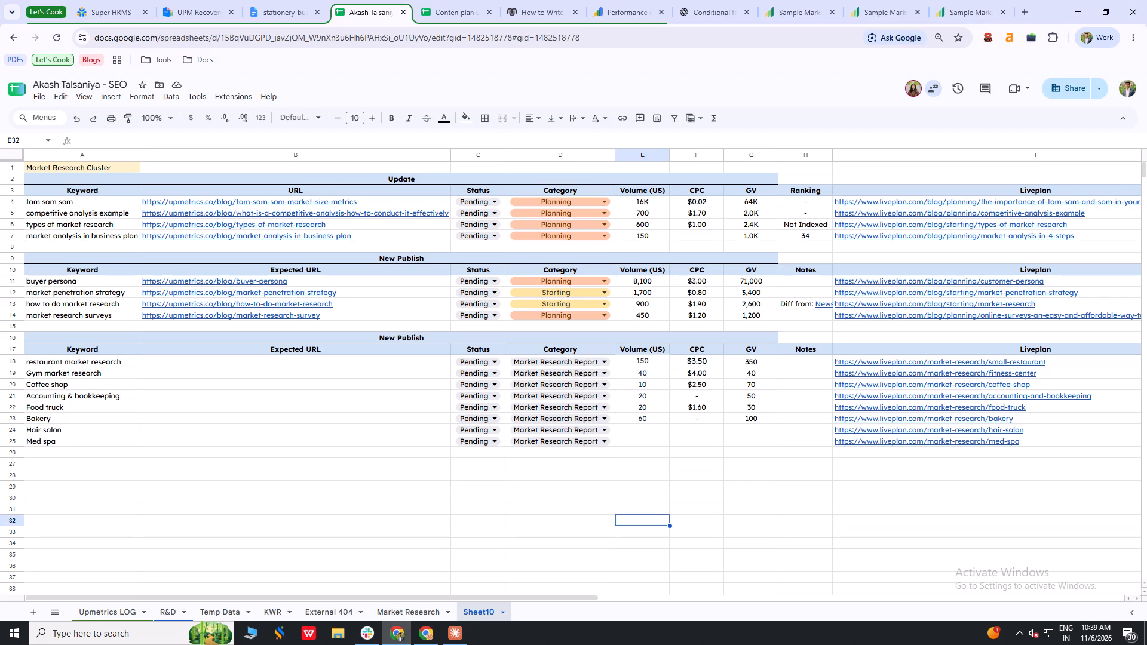
Fit the Keyword column's width to its contents.
{"action": "double_click", "coordinate": [140, 156]}
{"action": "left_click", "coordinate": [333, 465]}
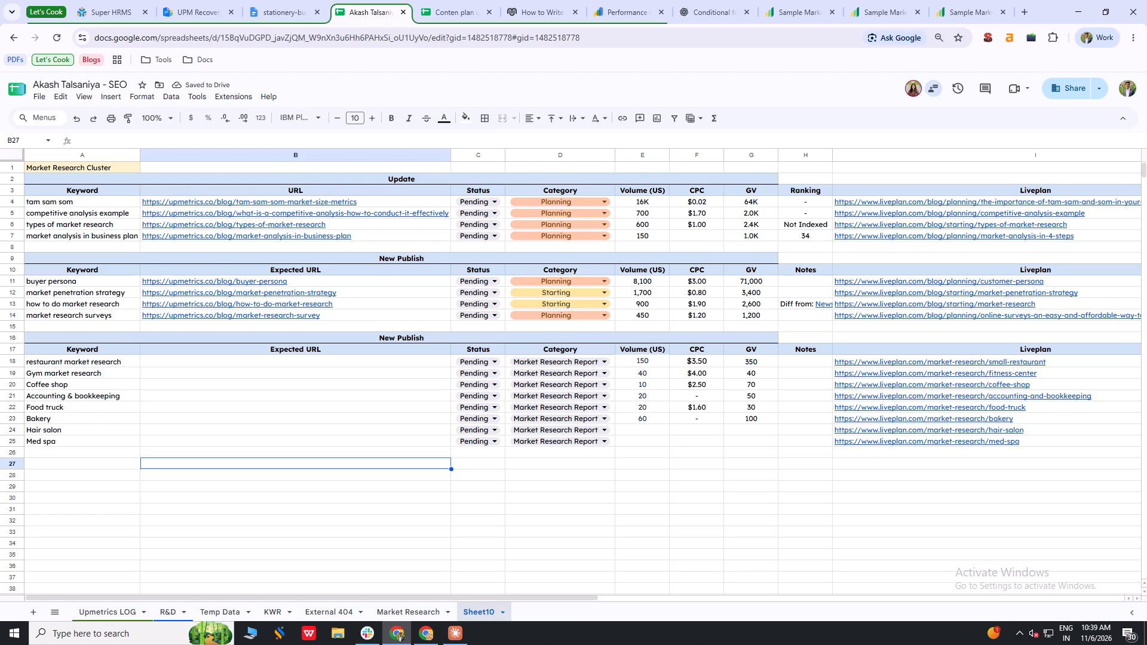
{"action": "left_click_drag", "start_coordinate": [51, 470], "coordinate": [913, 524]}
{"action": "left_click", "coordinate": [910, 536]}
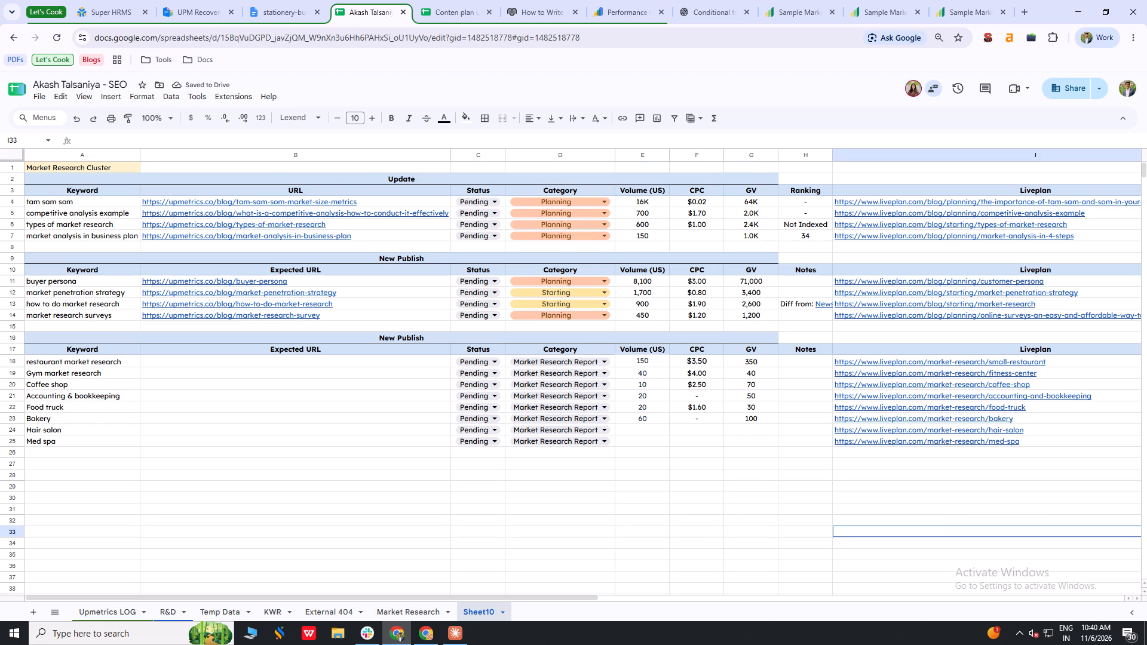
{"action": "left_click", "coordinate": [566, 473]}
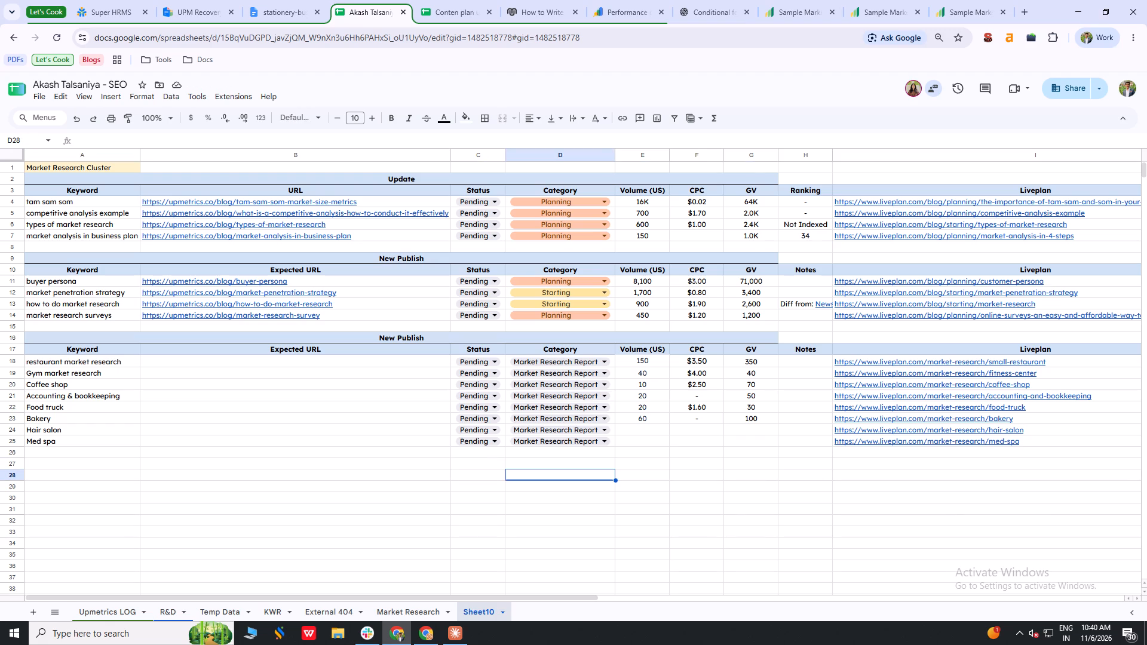
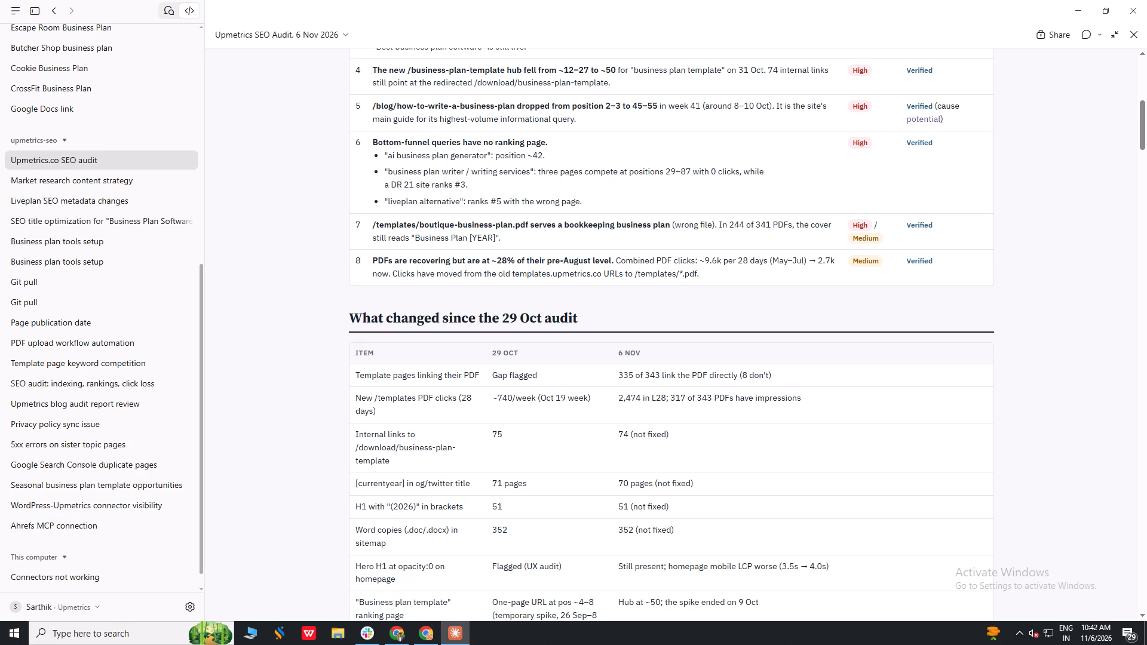
{"action": "left_click_drag", "start_coordinate": [536, 257], "coordinate": [619, 257]}
{"action": "left_click", "coordinate": [619, 257]}
{"action": "left_click_drag", "start_coordinate": [631, 261], "coordinate": [825, 261]}
{"action": "left_click", "coordinate": [825, 261]}
Review the "What changed since the 29 Oct audit" section, starting with the template pages linking their PDF.
{"action": "scroll", "coordinate": [734, 293], "scroll_direction": "down", "scroll_amount": 1}
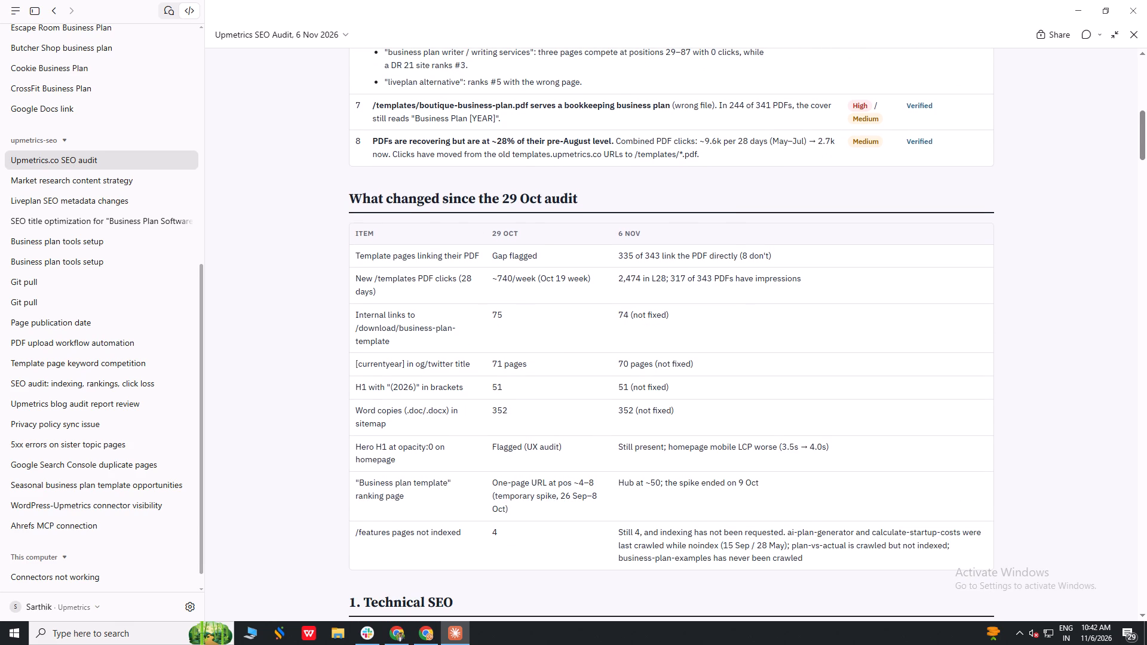
{"action": "left_click_drag", "start_coordinate": [369, 197], "coordinate": [574, 197]}
{"action": "left_click", "coordinate": [574, 197]}
{"action": "left_click_drag", "start_coordinate": [586, 196], "coordinate": [344, 196]}
{"action": "left_click", "coordinate": [344, 196]}
{"action": "left_click_drag", "start_coordinate": [344, 196], "coordinate": [511, 196]}
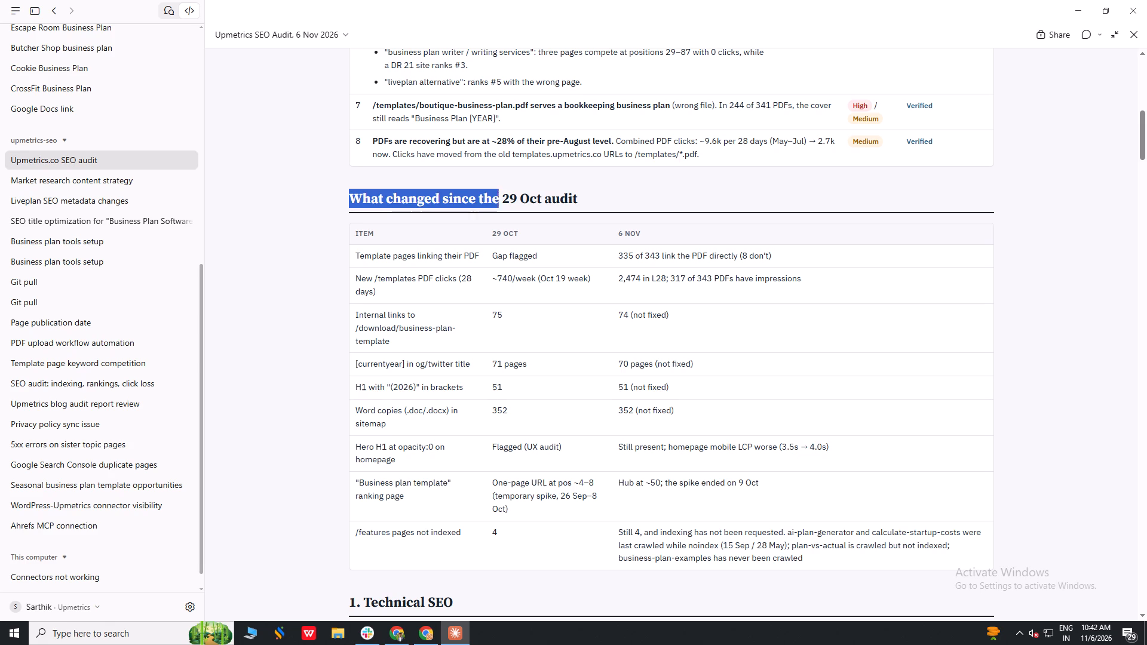
{"action": "left_click_drag", "start_coordinate": [511, 196], "coordinate": [605, 196]}
{"action": "left_click", "coordinate": [605, 196]}
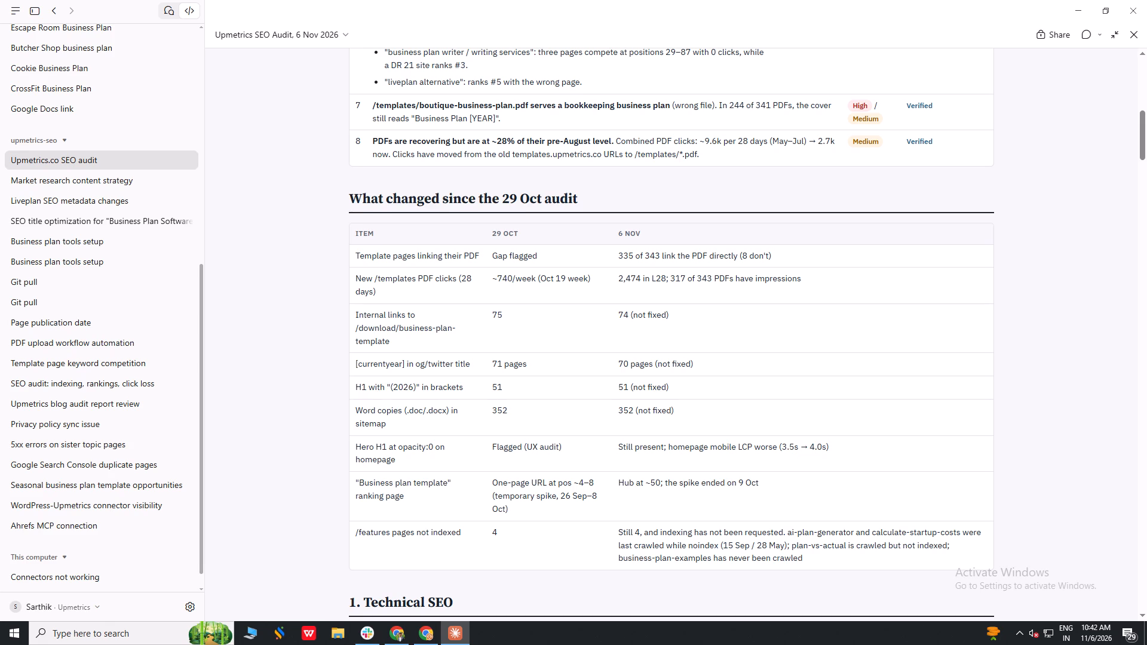
{"action": "left_click_drag", "start_coordinate": [357, 257], "coordinate": [484, 260]}
{"action": "left_click", "coordinate": [484, 260]}
{"action": "left_click_drag", "start_coordinate": [495, 254], "coordinate": [548, 254]}
{"action": "left_click", "coordinate": [548, 254]}
{"action": "left_click_drag", "start_coordinate": [631, 253], "coordinate": [720, 255]}
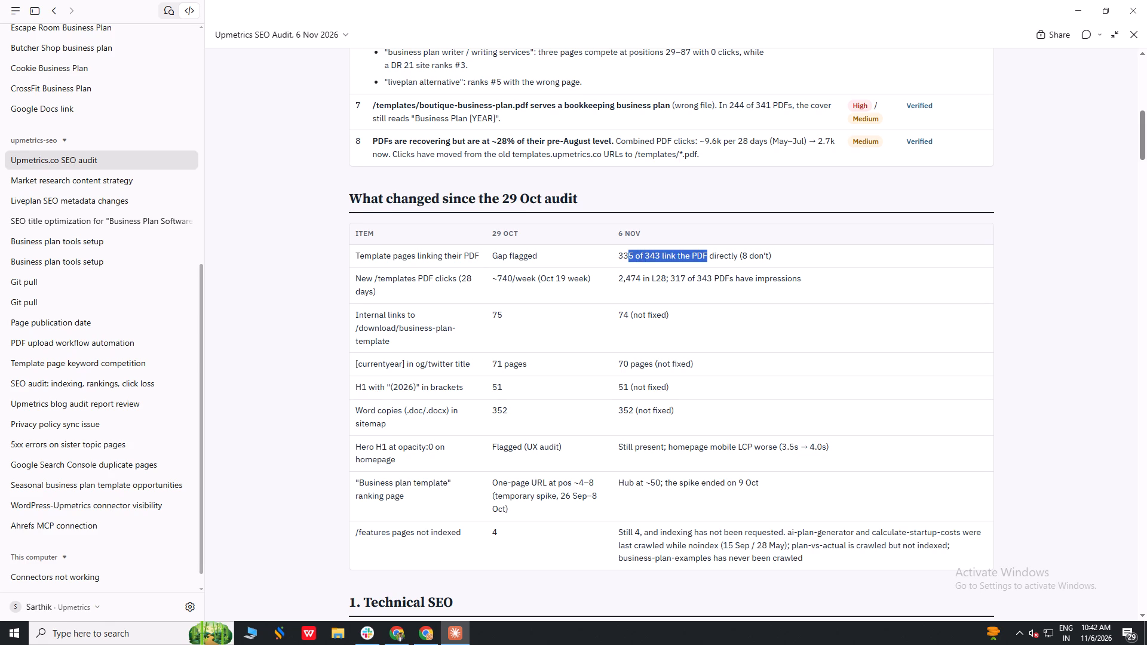
{"action": "left_click_drag", "start_coordinate": [720, 255], "coordinate": [792, 257]}
{"action": "left_click", "coordinate": [792, 257]}
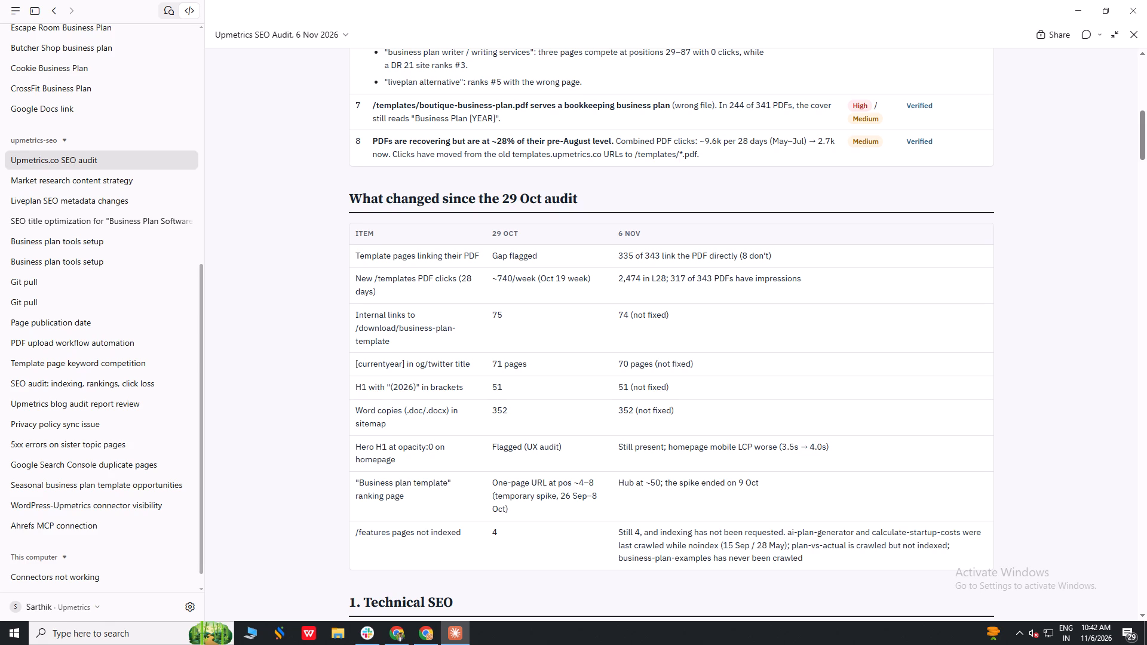
Compare the 29 Oct and 6 Nov entries for new /templates PDF clicks.
{"action": "left_click_drag", "start_coordinate": [360, 279], "coordinate": [395, 279]}
{"action": "left_click_drag", "start_coordinate": [428, 279], "coordinate": [446, 277]}
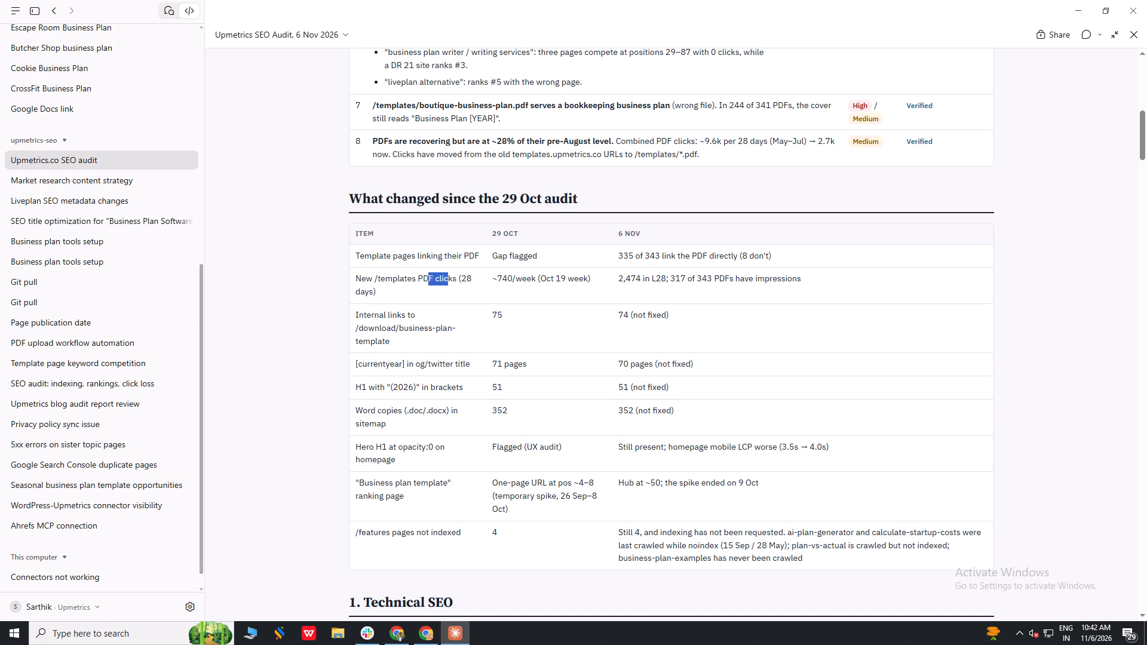
{"action": "left_click_drag", "start_coordinate": [505, 278], "coordinate": [524, 281]}
{"action": "left_click", "coordinate": [524, 281]}
{"action": "left_click_drag", "start_coordinate": [631, 281], "coordinate": [640, 281]}
{"action": "left_click_drag", "start_coordinate": [640, 281], "coordinate": [640, 281]}
{"action": "left_click", "coordinate": [657, 280]}
{"action": "left_click_drag", "start_coordinate": [677, 279], "coordinate": [710, 280]}
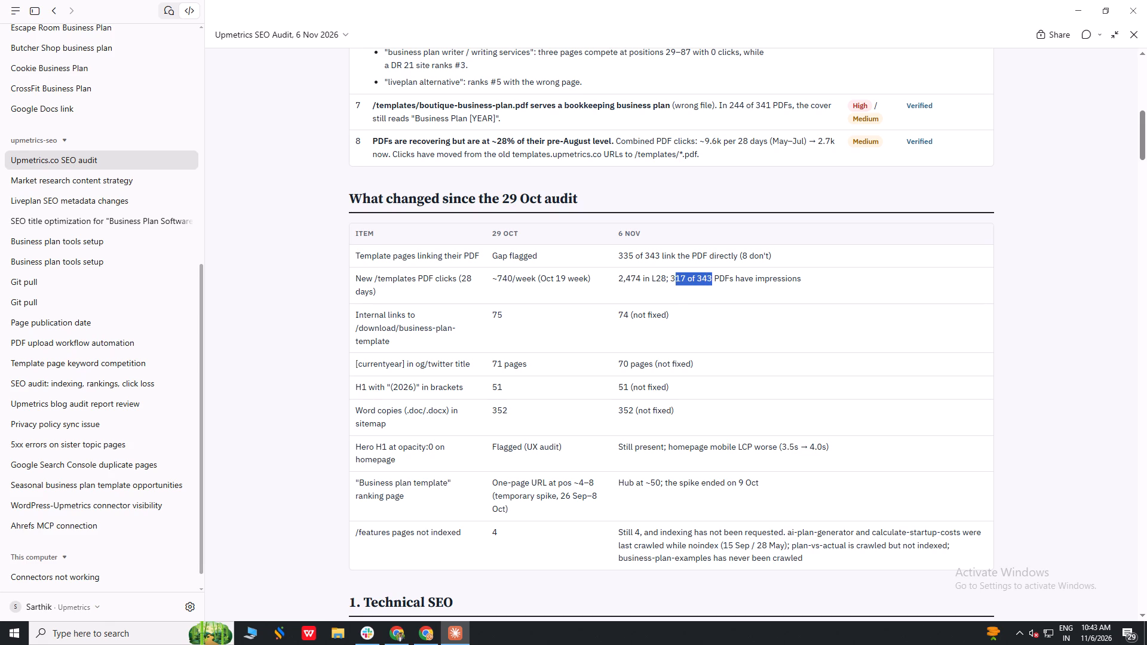
{"action": "left_click_drag", "start_coordinate": [727, 280], "coordinate": [783, 284]}
{"action": "left_click", "coordinate": [784, 284]}
Compare the 29 Oct and 6 Nov entries for internal links to /download/business-plan-template.
{"action": "left_click_drag", "start_coordinate": [369, 321], "coordinate": [408, 320]}
{"action": "left_click", "coordinate": [409, 320]}
{"action": "left_click_drag", "start_coordinate": [366, 326], "coordinate": [397, 343]}
{"action": "left_click", "coordinate": [397, 343]}
{"action": "left_click_drag", "start_coordinate": [491, 321], "coordinate": [505, 321]}
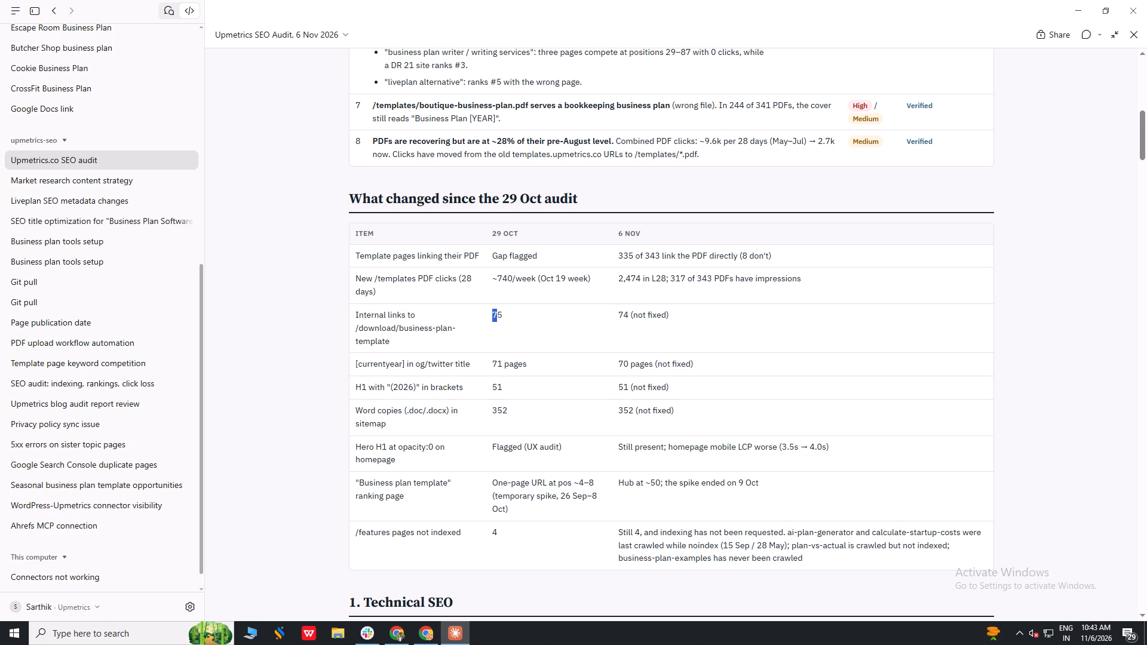
{"action": "left_click_drag", "start_coordinate": [505, 321], "coordinate": [519, 321]}
{"action": "left_click", "coordinate": [519, 321]}
{"action": "left_click_drag", "start_coordinate": [626, 315], "coordinate": [710, 315]}
{"action": "left_click", "coordinate": [714, 314]}
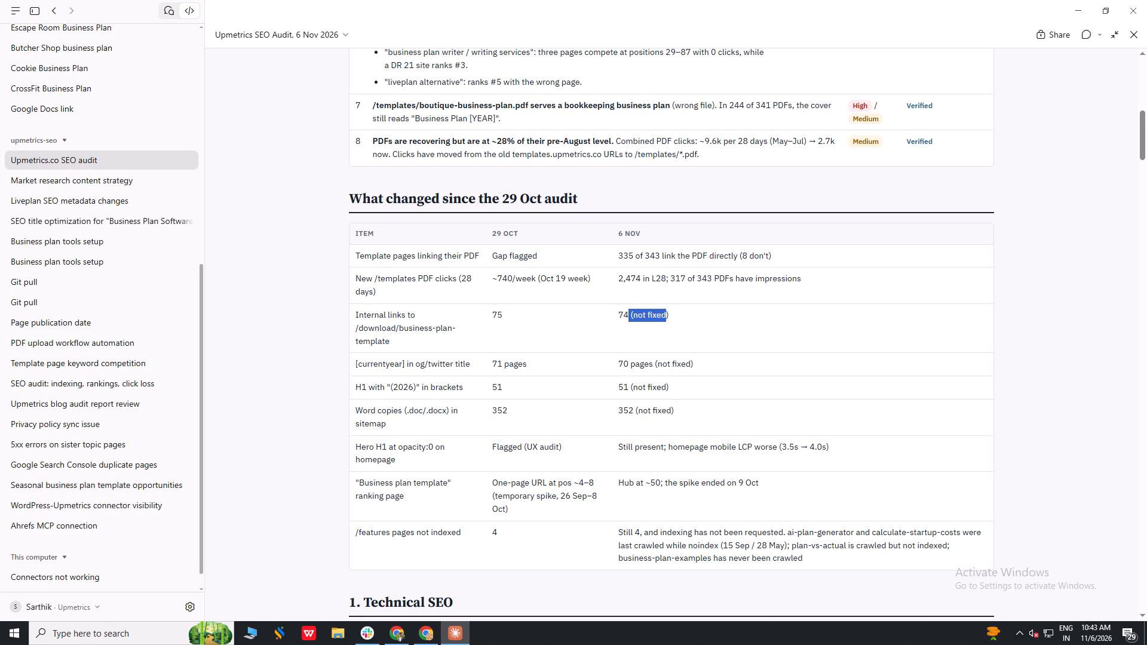
Read the status codes check in the audit's Technical SEO section.
{"action": "scroll", "coordinate": [716, 304], "scroll_direction": "down", "scroll_amount": 3}
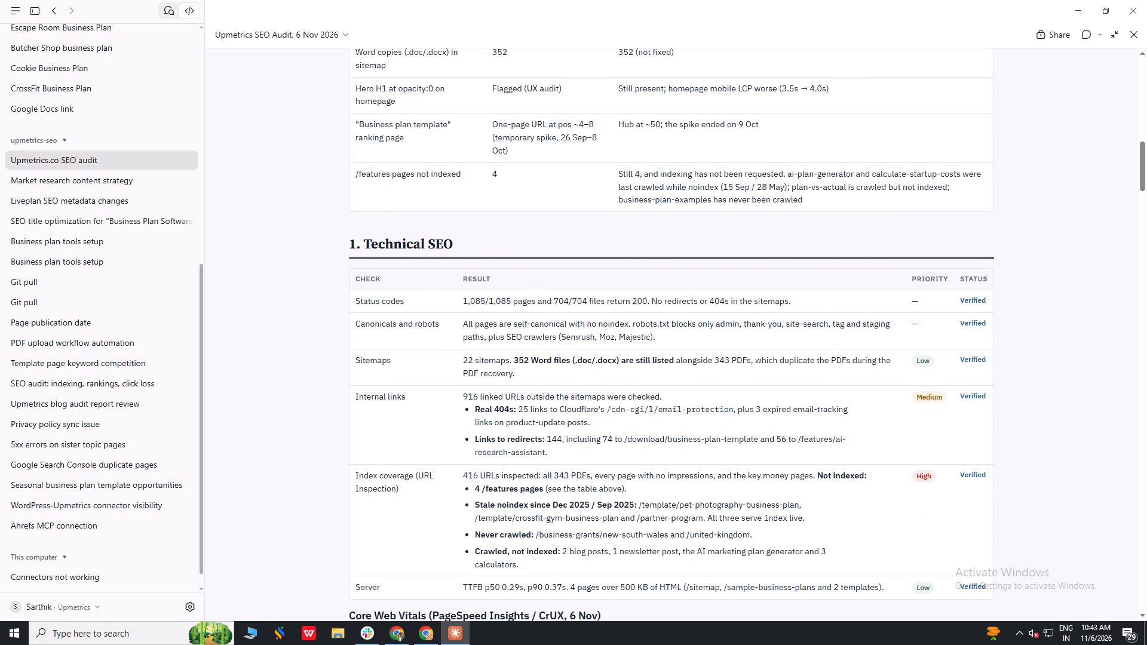
{"action": "scroll", "coordinate": [646, 280], "scroll_direction": "down", "scroll_amount": 1}
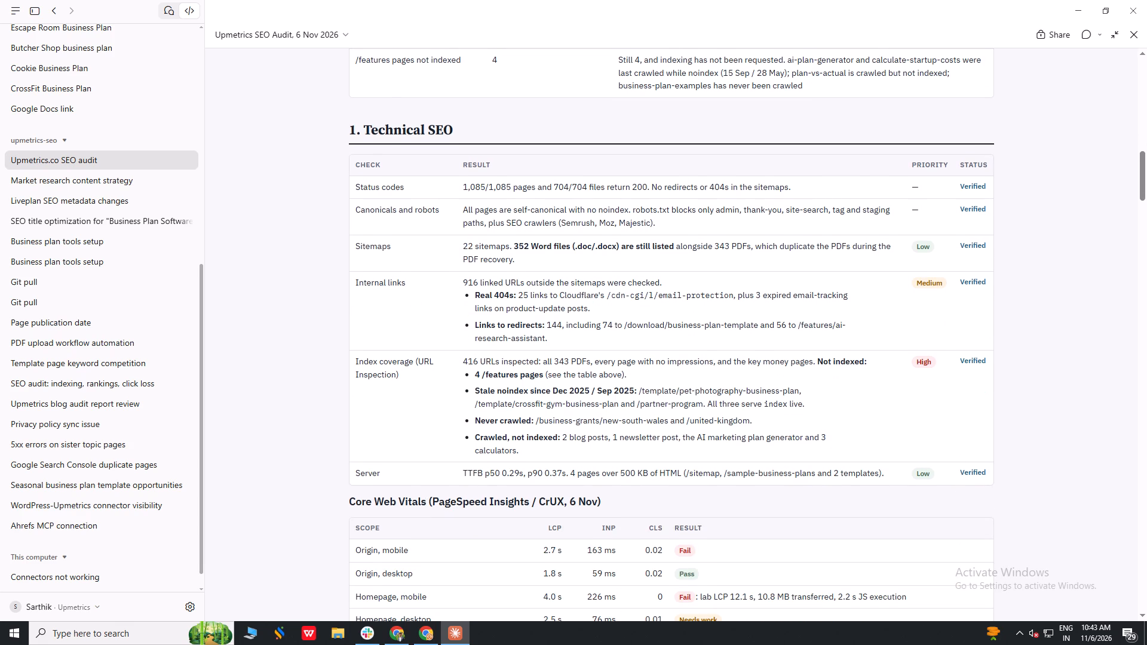
{"action": "left_click_drag", "start_coordinate": [472, 180], "coordinate": [504, 185]}
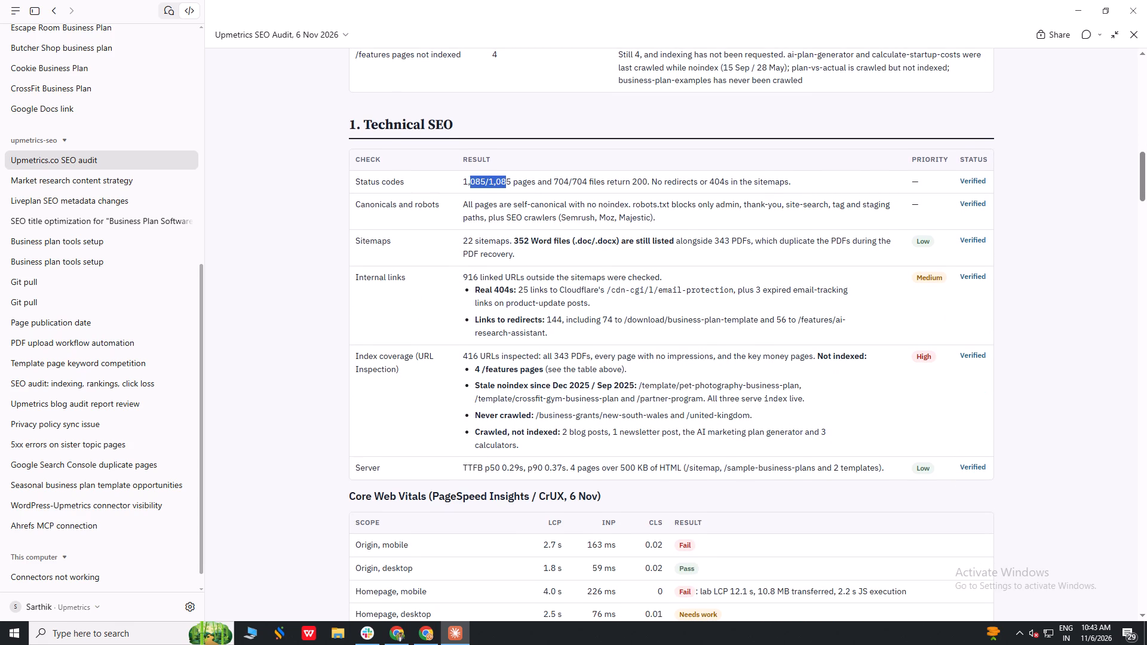
{"action": "left_click_drag", "start_coordinate": [559, 183], "coordinate": [580, 183]}
{"action": "left_click_drag", "start_coordinate": [612, 183], "coordinate": [649, 185]}
{"action": "left_click_drag", "start_coordinate": [673, 185], "coordinate": [676, 185]}
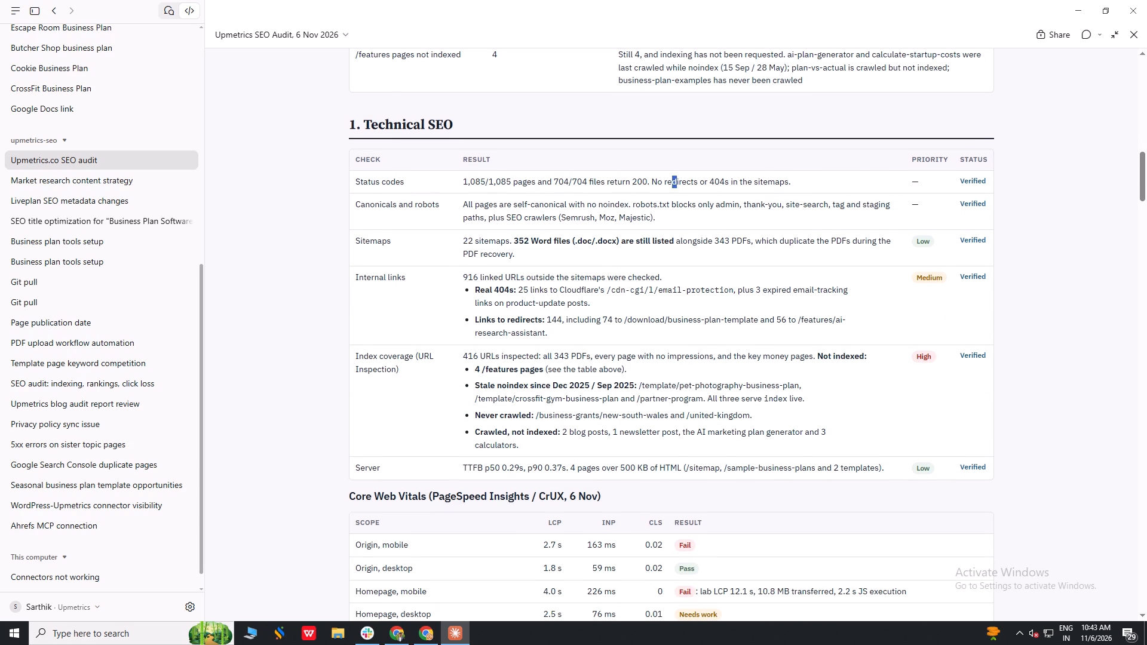
{"action": "left_click_drag", "start_coordinate": [676, 185], "coordinate": [701, 185]}
{"action": "left_click", "coordinate": [722, 185]}
{"action": "left_click_drag", "start_coordinate": [710, 181], "coordinate": [737, 181]}
{"action": "left_click_drag", "start_coordinate": [749, 180], "coordinate": [763, 180]}
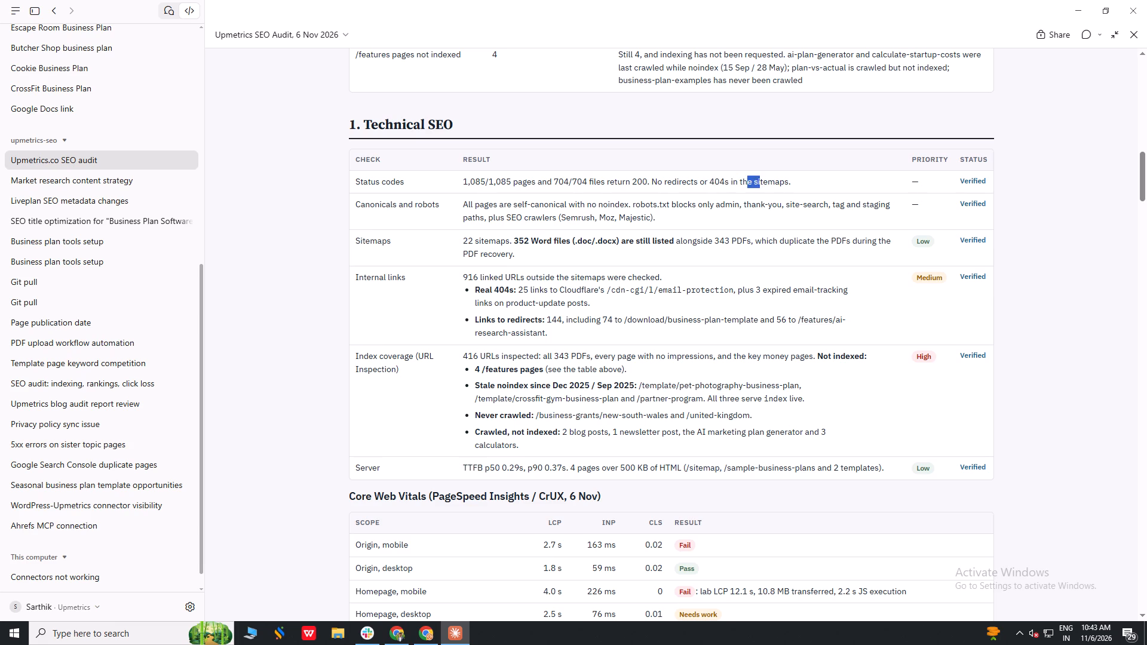
{"action": "left_click_drag", "start_coordinate": [763, 180], "coordinate": [784, 180]}
{"action": "left_click", "coordinate": [784, 180]}
Examine the canonicals and robots check, including the paths and SEO crawlers blocked by robots.txt.
{"action": "left_click_drag", "start_coordinate": [374, 207], "coordinate": [426, 208]}
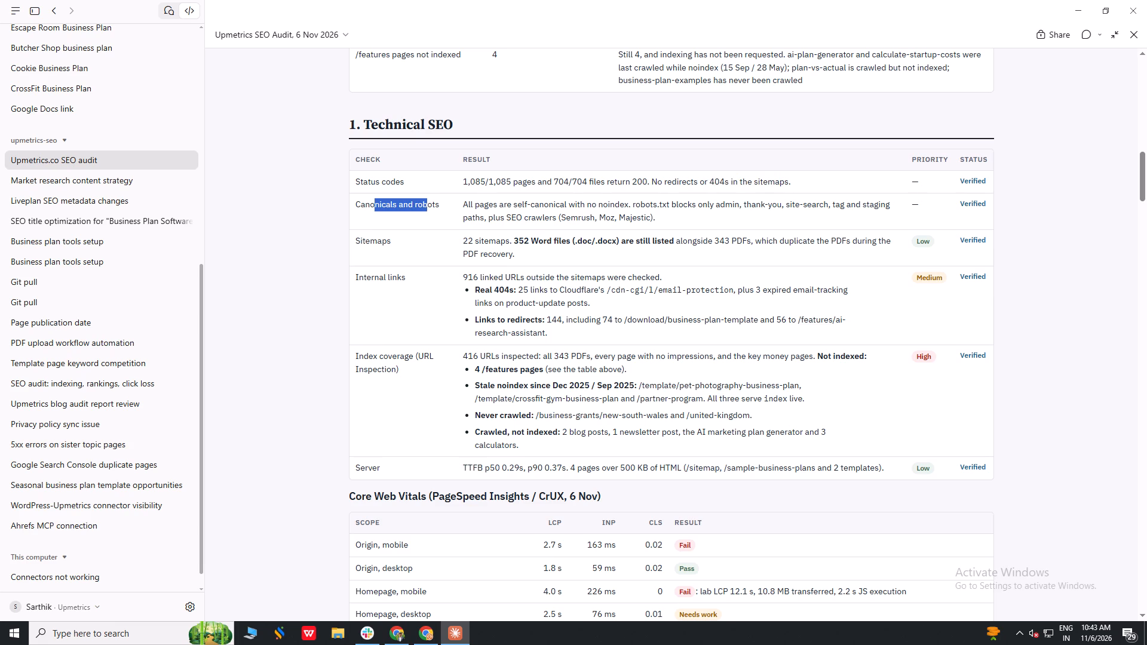
{"action": "left_click_drag", "start_coordinate": [426, 208], "coordinate": [429, 208]}
{"action": "left_click", "coordinate": [429, 208]}
{"action": "left_click_drag", "start_coordinate": [490, 200], "coordinate": [609, 200]}
{"action": "left_click", "coordinate": [609, 200]}
{"action": "left_click_drag", "start_coordinate": [655, 200], "coordinate": [715, 200]}
{"action": "left_click_drag", "start_coordinate": [746, 200], "coordinate": [857, 206]}
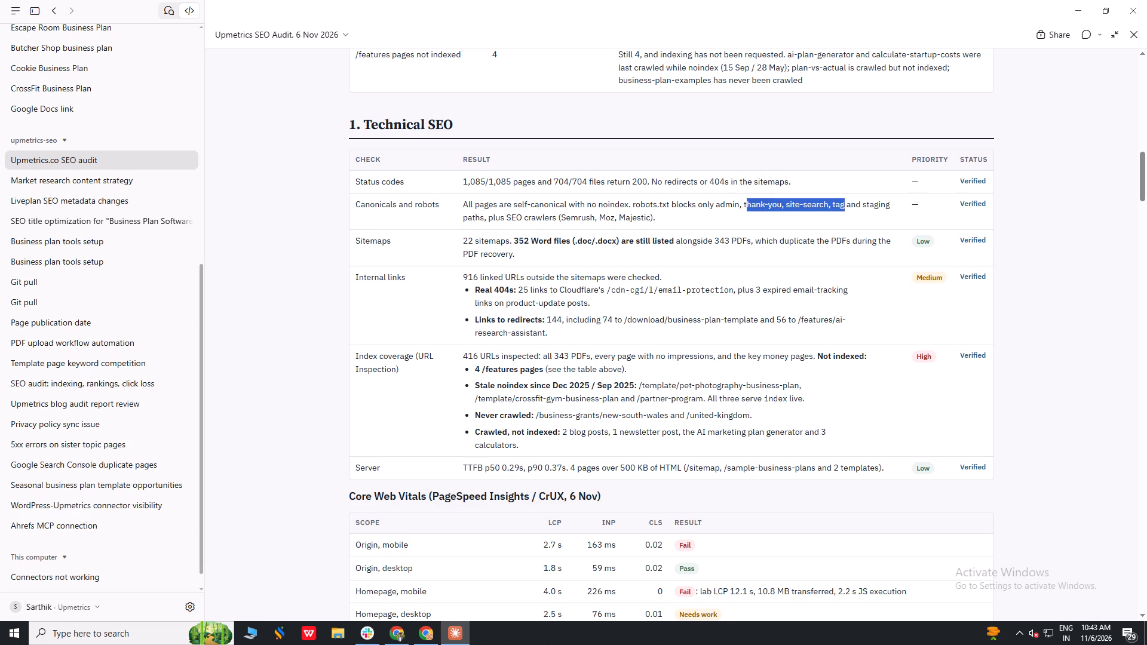
{"action": "left_click", "coordinate": [861, 206]}
{"action": "left_click_drag", "start_coordinate": [500, 220], "coordinate": [520, 220]}
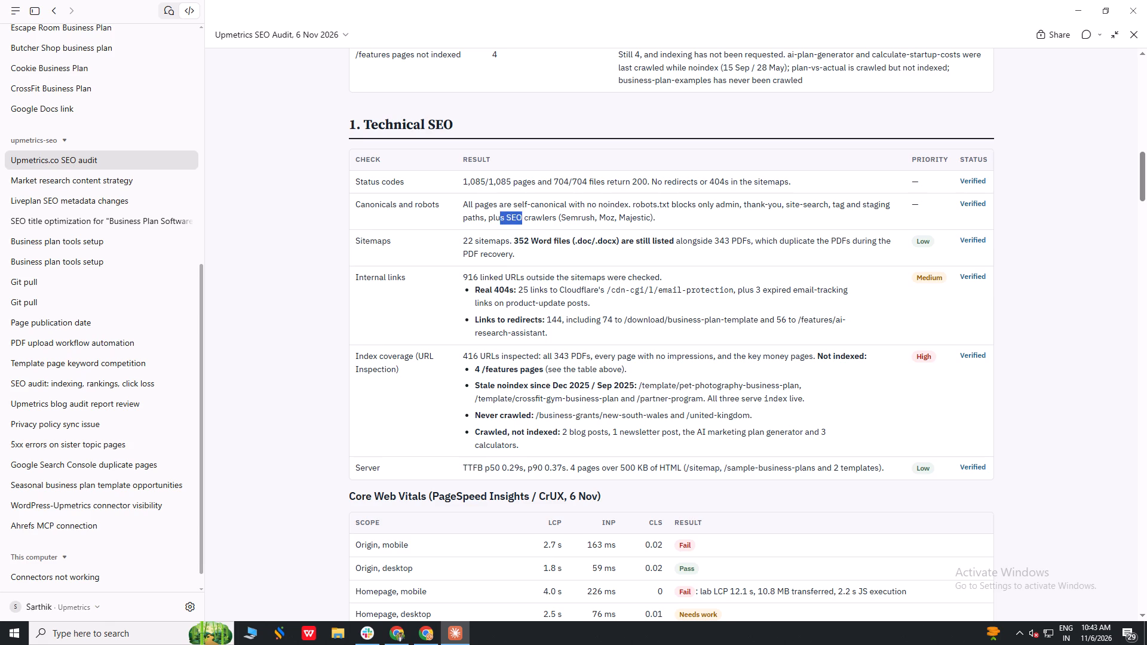
{"action": "left_click_drag", "start_coordinate": [520, 220], "coordinate": [551, 220]}
{"action": "left_click", "coordinate": [551, 220]}
{"action": "left_click_drag", "start_coordinate": [572, 220], "coordinate": [648, 217]}
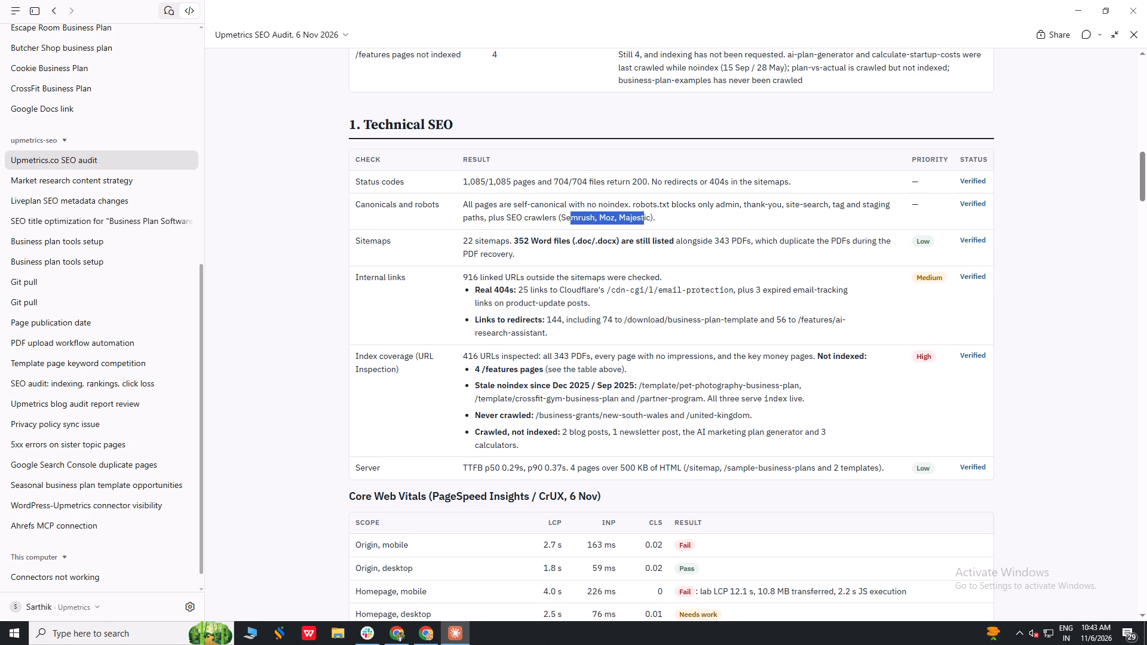
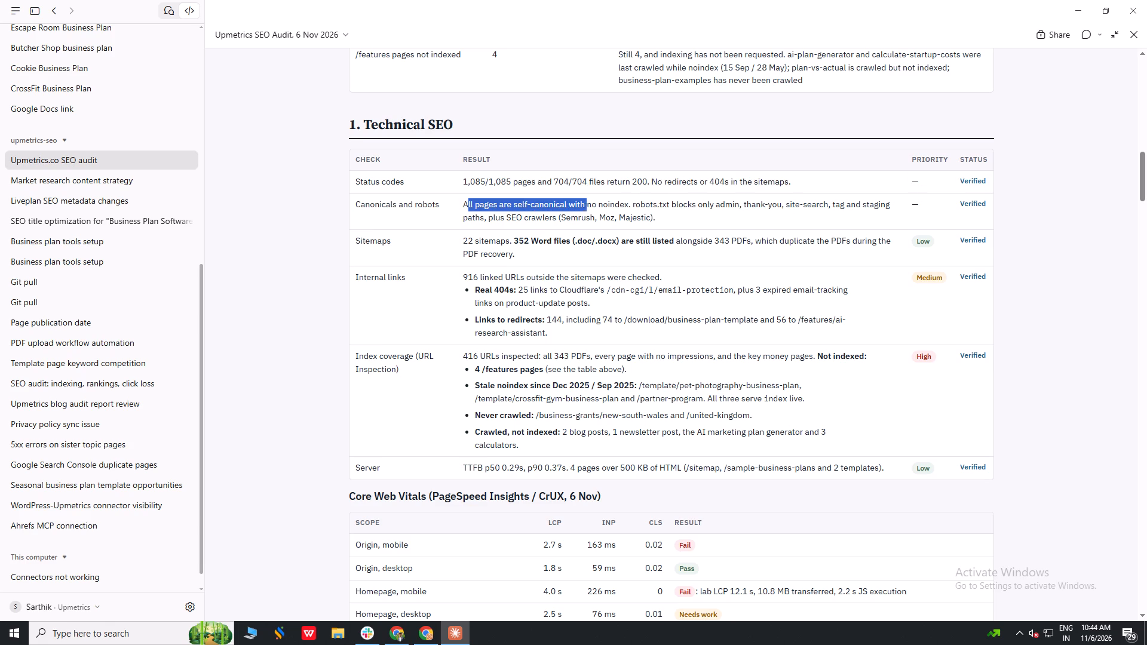
Reread the canonicals and robots result, covering noindex use and the site sections blocked by robots.txt.
{"action": "left_click_drag", "start_coordinate": [596, 206], "coordinate": [633, 206]}
{"action": "left_click", "coordinate": [633, 206]}
{"action": "left_click_drag", "start_coordinate": [633, 206], "coordinate": [693, 207]}
{"action": "left_click_drag", "start_coordinate": [776, 207], "coordinate": [864, 207]}
{"action": "left_click", "coordinate": [864, 207]}
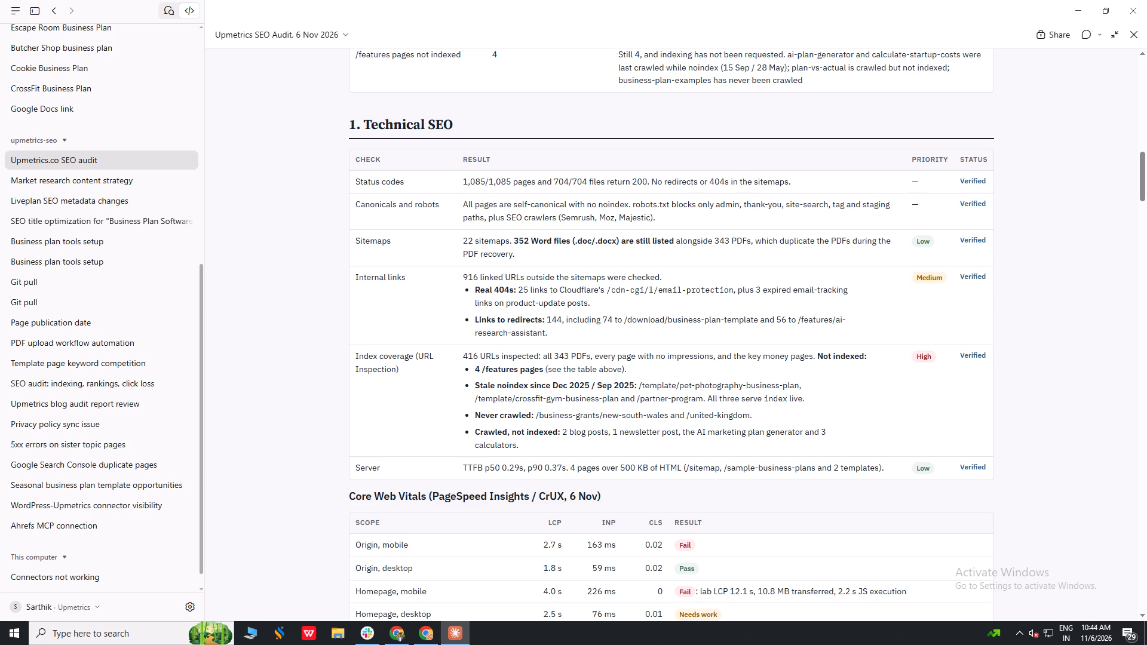
Examine the Sitemaps check in the Technical SEO section, including the listed Word files and how they relate to the PDFs.
{"action": "left_click_drag", "start_coordinate": [476, 240], "coordinate": [532, 242]}
{"action": "left_click", "coordinate": [545, 242]}
{"action": "left_click_drag", "start_coordinate": [514, 241], "coordinate": [575, 242]}
{"action": "left_click", "coordinate": [586, 242]}
{"action": "left_click_drag", "start_coordinate": [577, 242], "coordinate": [612, 244]}
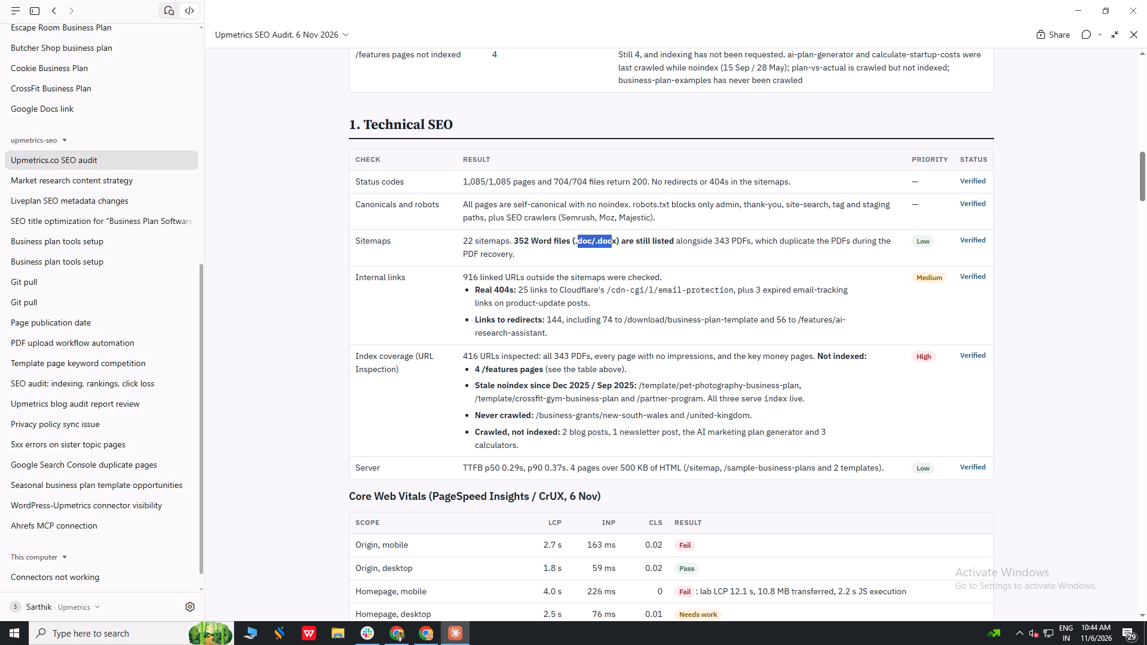
{"action": "left_click_drag", "start_coordinate": [612, 244], "coordinate": [614, 244]}
{"action": "left_click", "coordinate": [614, 244]}
{"action": "left_click_drag", "start_coordinate": [632, 242], "coordinate": [657, 242]}
{"action": "left_click", "coordinate": [657, 242]}
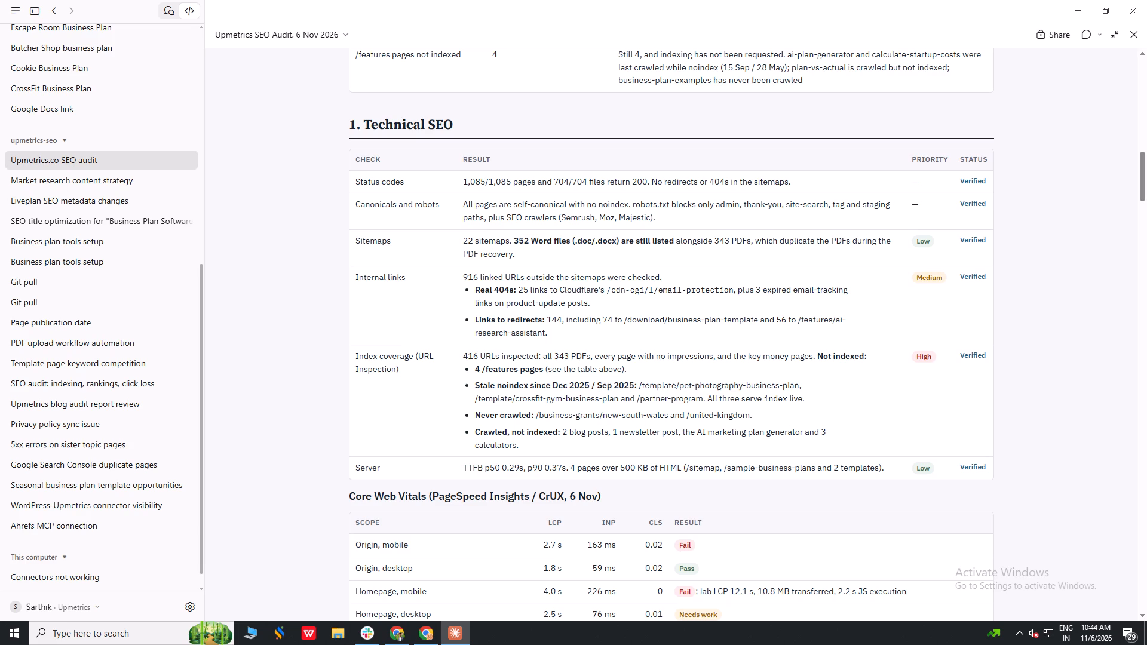
{"action": "left_click_drag", "start_coordinate": [704, 242], "coordinate": [738, 240]}
{"action": "left_click", "coordinate": [738, 240]}
{"action": "left_click_drag", "start_coordinate": [767, 239], "coordinate": [851, 239]}
{"action": "left_click_drag", "start_coordinate": [864, 239], "coordinate": [870, 239]}
{"action": "left_click_drag", "start_coordinate": [870, 239], "coordinate": [887, 239]}
{"action": "left_click", "coordinate": [888, 239]}
{"action": "left_click_drag", "start_coordinate": [474, 257], "coordinate": [521, 259]}
{"action": "left_click", "coordinate": [521, 259]}
Review the Internal links check in the Technical SEO section, including the linked URLs outside the sitemaps and the real 404s.
{"action": "left_click_drag", "start_coordinate": [470, 276], "coordinate": [640, 279]}
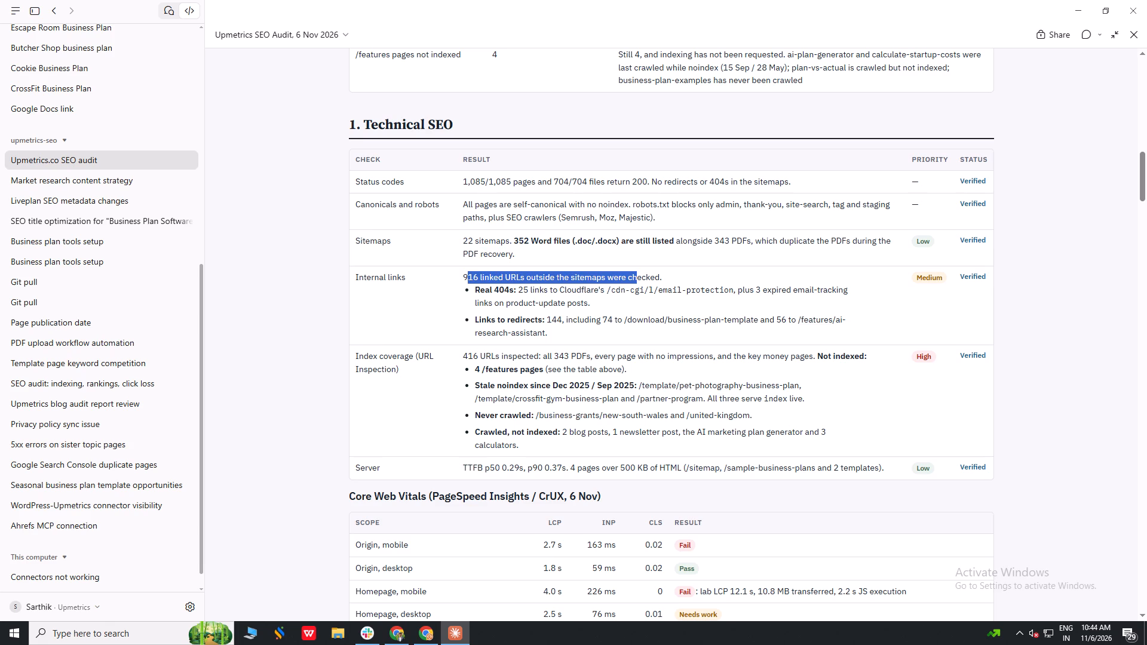
{"action": "left_click", "coordinate": [642, 279]}
{"action": "left_click", "coordinate": [600, 291]}
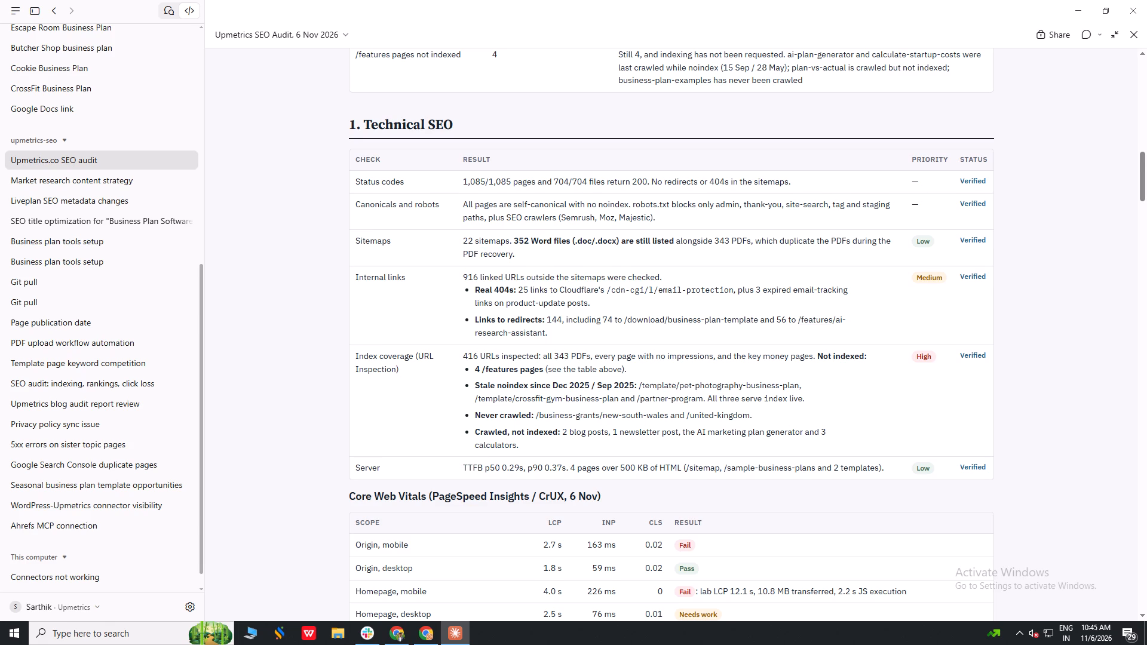
{"action": "scroll", "coordinate": [557, 290], "scroll_direction": "down", "scroll_amount": 1}
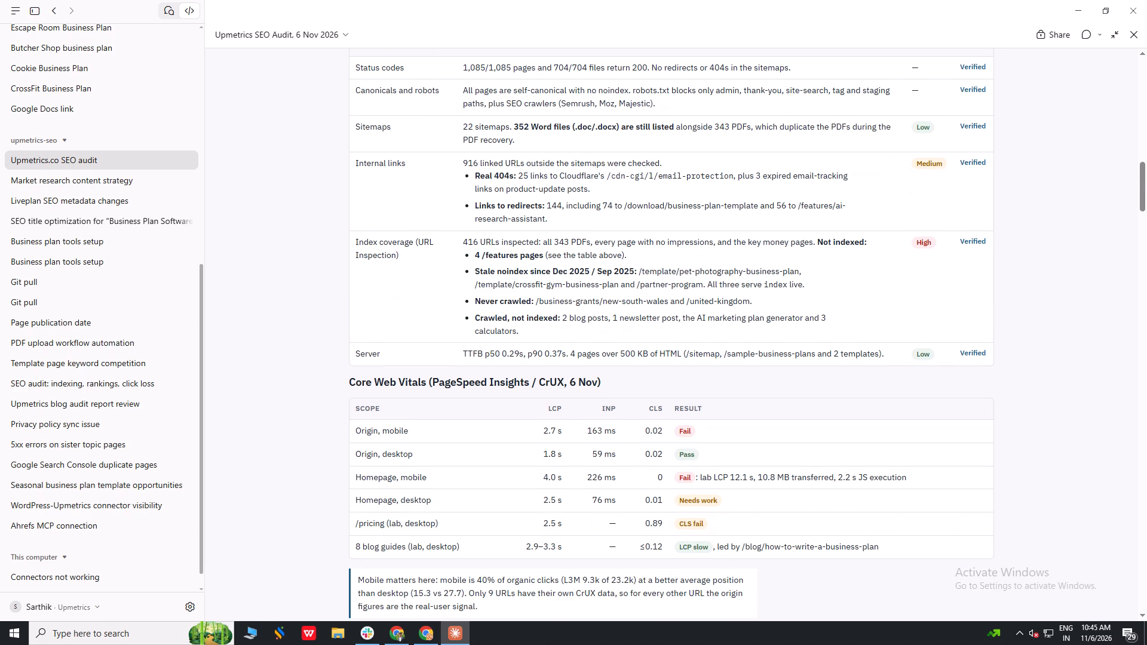
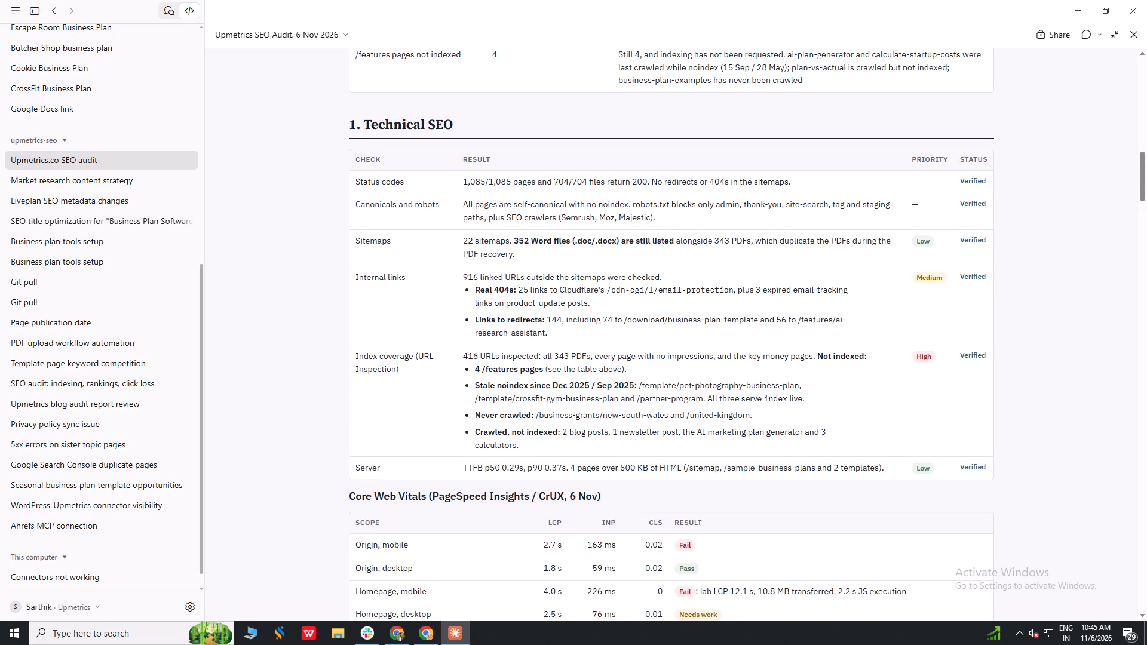
Revisit the start of the Technical SEO section and the end of the preceding changes table in the audit.
{"action": "scroll", "coordinate": [609, 366], "scroll_direction": "up", "scroll_amount": 1}
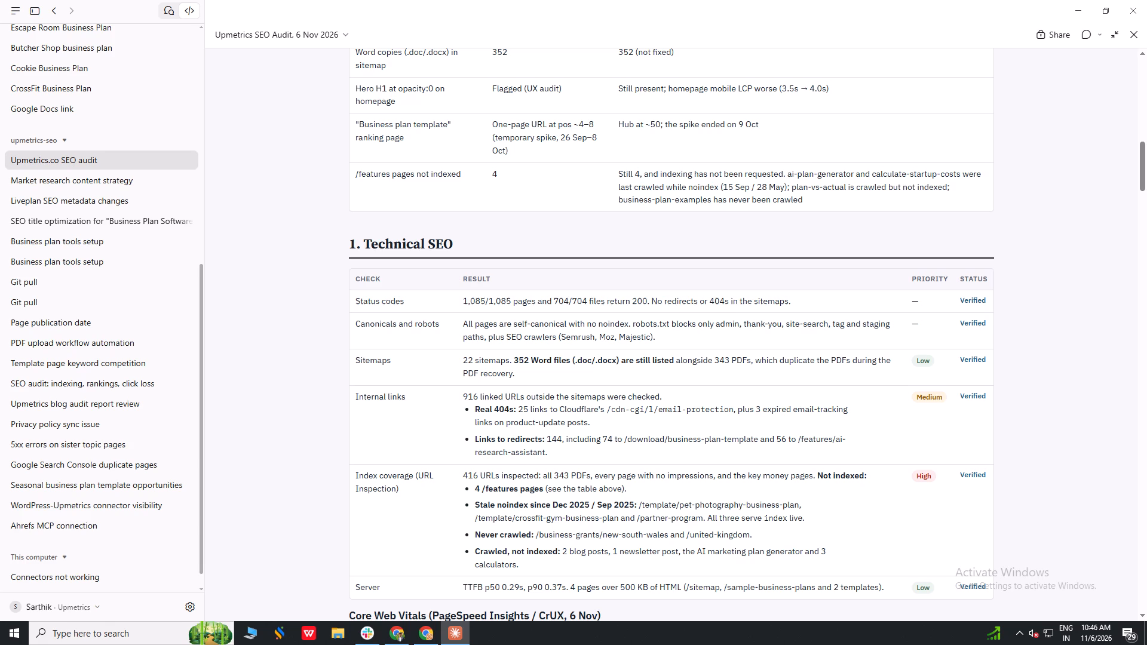
{"action": "left_click_drag", "start_coordinate": [365, 243], "coordinate": [452, 242]}
{"action": "left_click", "coordinate": [509, 242]}
{"action": "left_click_drag", "start_coordinate": [478, 242], "coordinate": [336, 252]}
{"action": "left_click", "coordinate": [336, 252]}
{"action": "left_click_drag", "start_coordinate": [342, 249], "coordinate": [473, 248]}
{"action": "left_click", "coordinate": [473, 248]}
Check the current date in the system calendar and dismiss it.
{"action": "left_click", "coordinate": [1102, 641]}
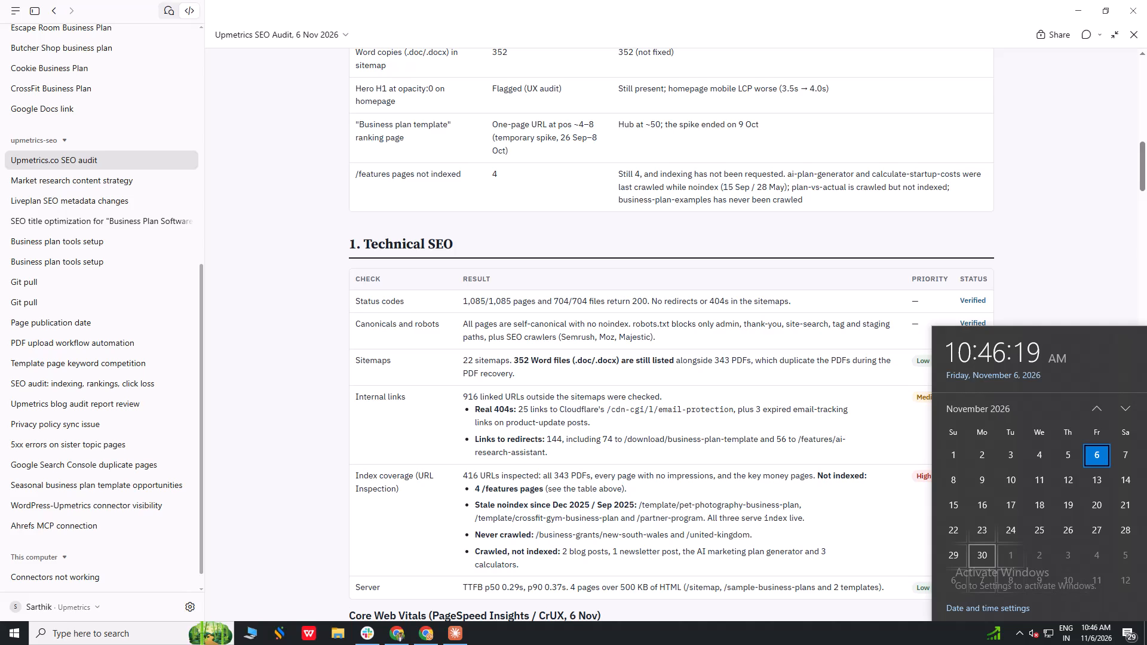
{"action": "left_click", "coordinate": [1047, 257]}
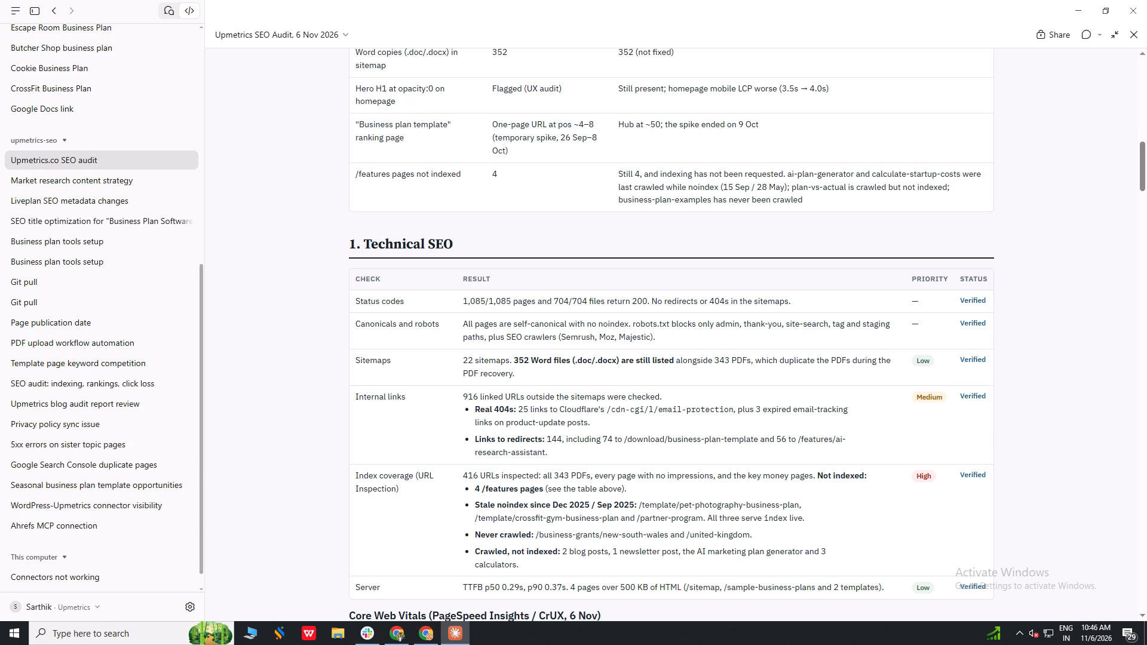
Switch to Chrome and return to the Market Research Cluster sheet.
{"action": "left_click", "coordinate": [384, 629]}
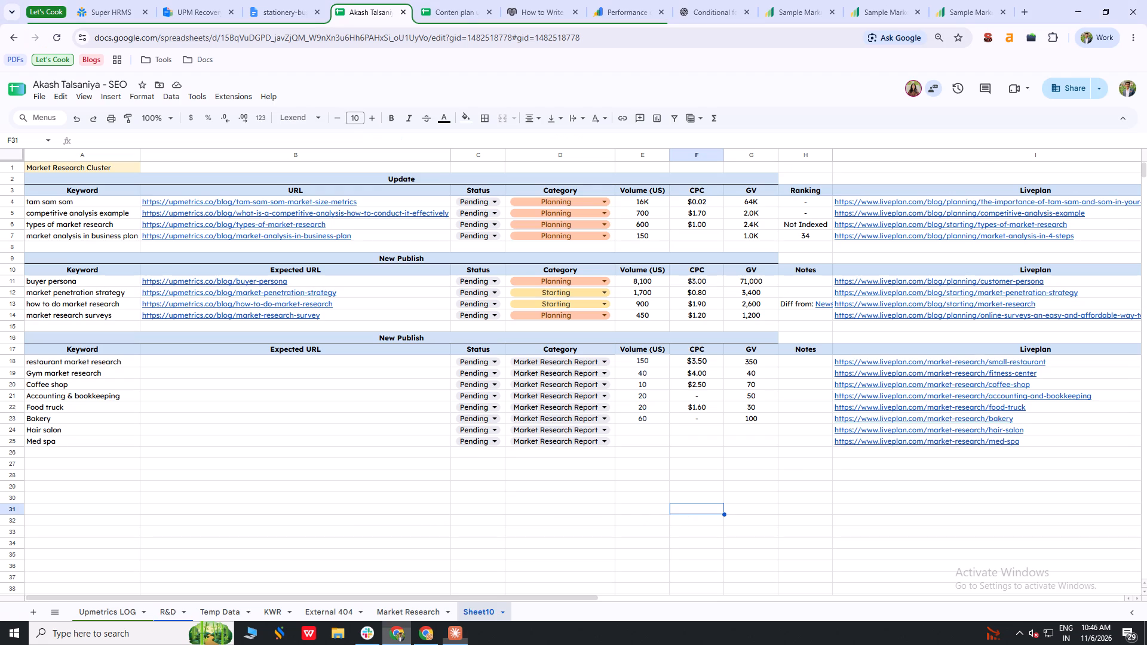
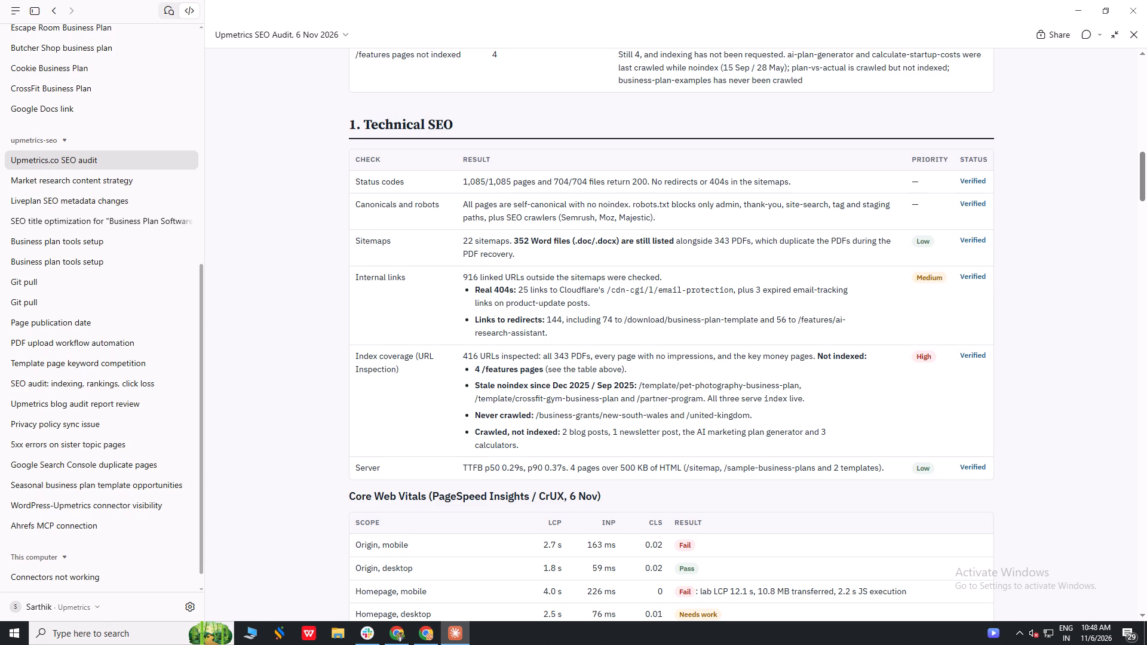
Reread the stale noindex entry's dates and its pet photography template path.
{"action": "left_click_drag", "start_coordinate": [480, 386], "coordinate": [525, 389]}
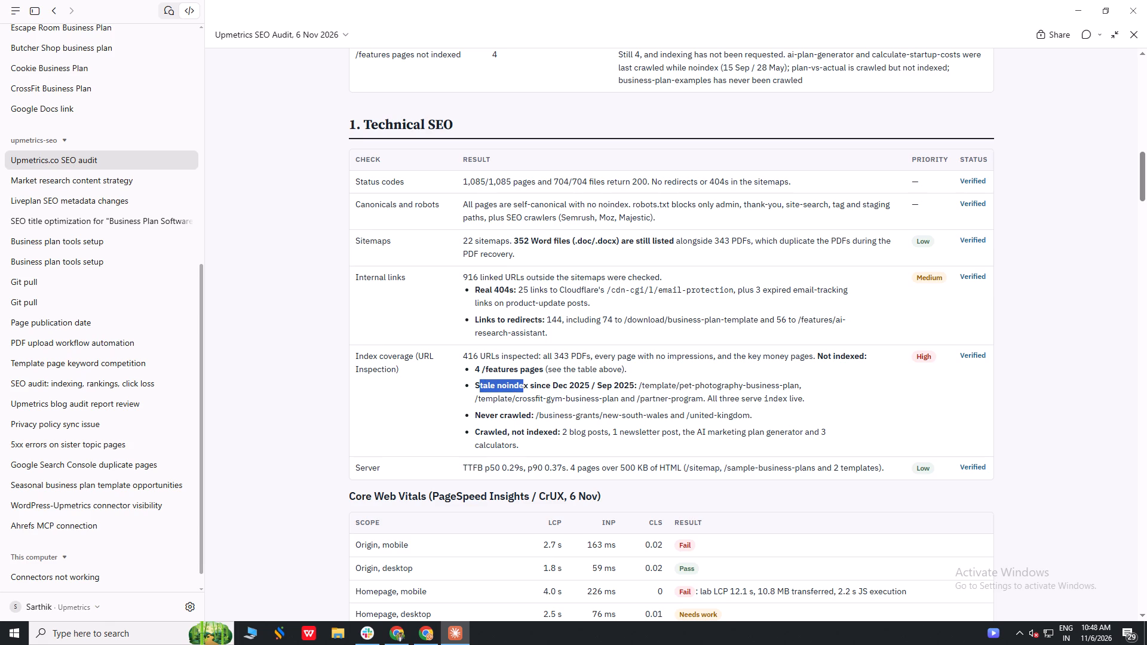
{"action": "left_click", "coordinate": [542, 387]}
{"action": "left_click_drag", "start_coordinate": [542, 387], "coordinate": [550, 387]}
{"action": "left_click_drag", "start_coordinate": [563, 387], "coordinate": [587, 387]}
{"action": "left_click_drag", "start_coordinate": [609, 387], "coordinate": [633, 387]}
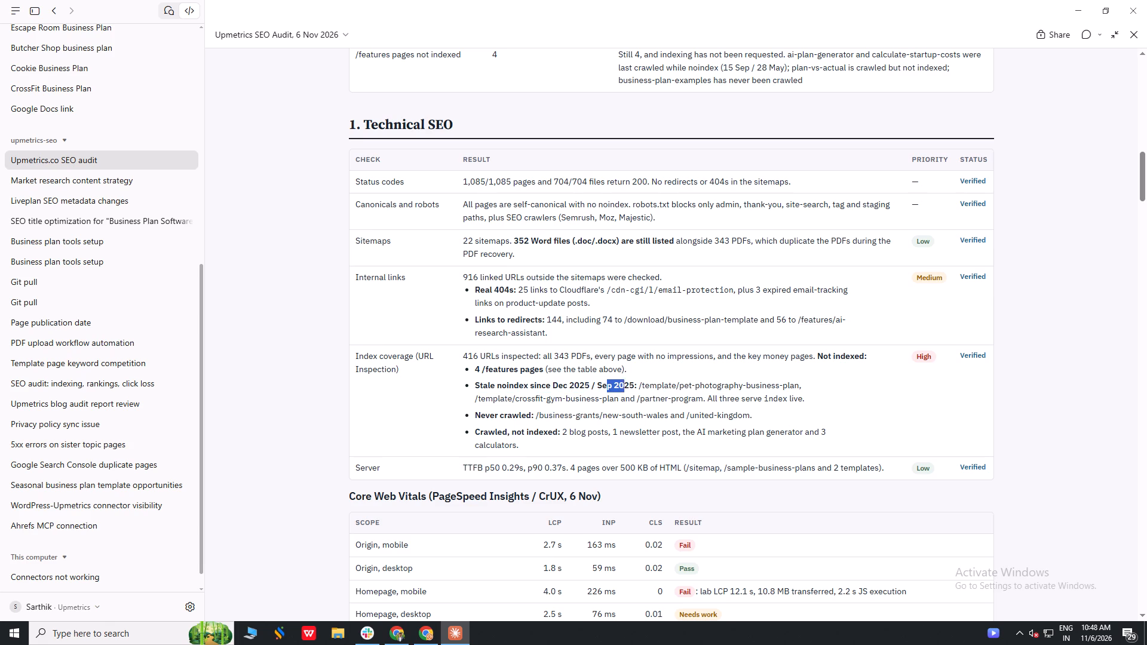
{"action": "left_click_drag", "start_coordinate": [633, 387], "coordinate": [634, 387]}
{"action": "left_click", "coordinate": [634, 387]}
{"action": "left_click_drag", "start_coordinate": [656, 387], "coordinate": [765, 387]}
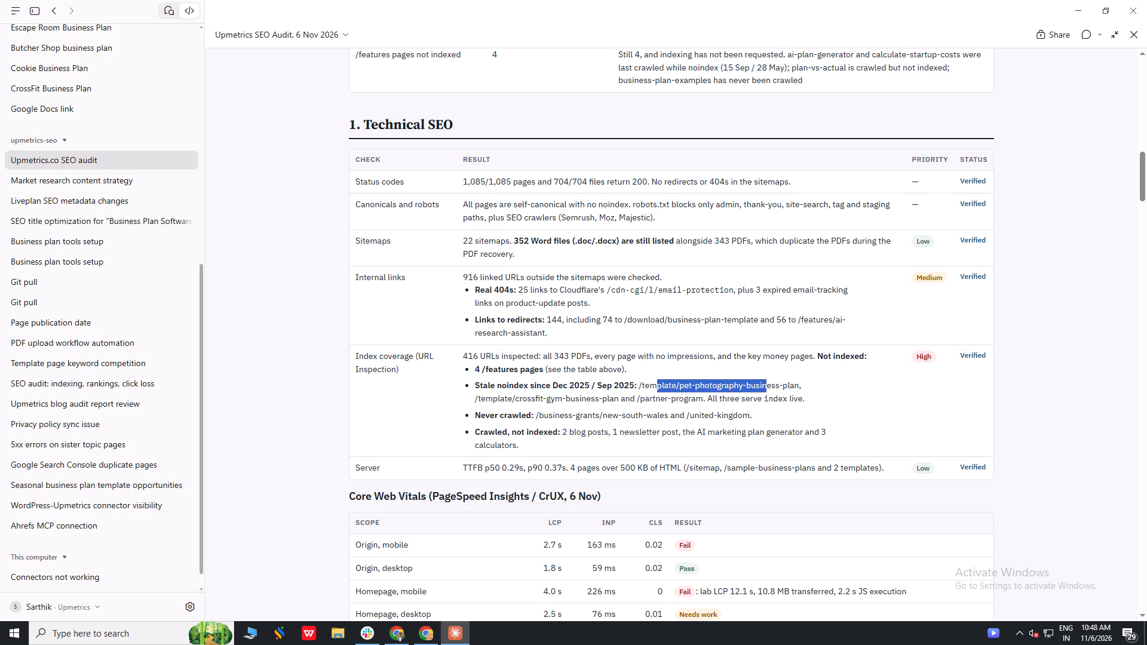
{"action": "left_click", "coordinate": [799, 391]}
Copy /template/pet-photography-business-plan from the stale noindex entry and open that path on upmetrics.co in a new Chrome tab.
{"action": "left_click_drag", "start_coordinate": [798, 386], "coordinate": [660, 385]}
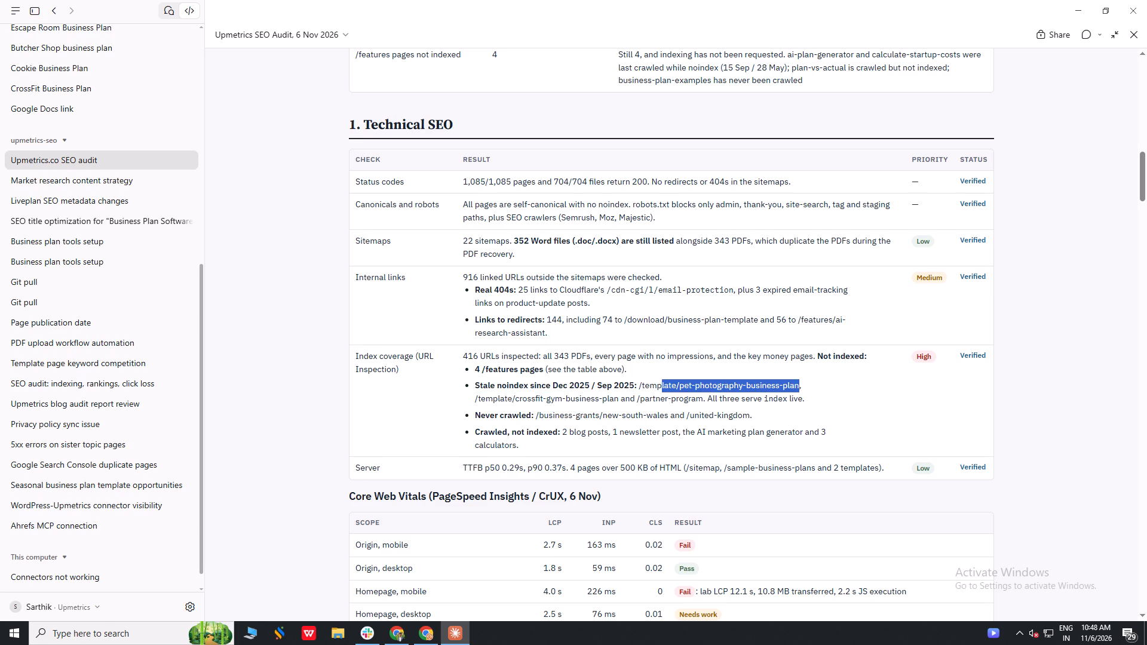
{"action": "left_click_drag", "start_coordinate": [660, 385], "coordinate": [639, 385]}
{"action": "key", "text": "ctrl+c"}
{"action": "key", "text": "ctrl+c"}
{"action": "key", "text": "ctrl+c"}
{"action": "key", "text": "alt+Tab"}
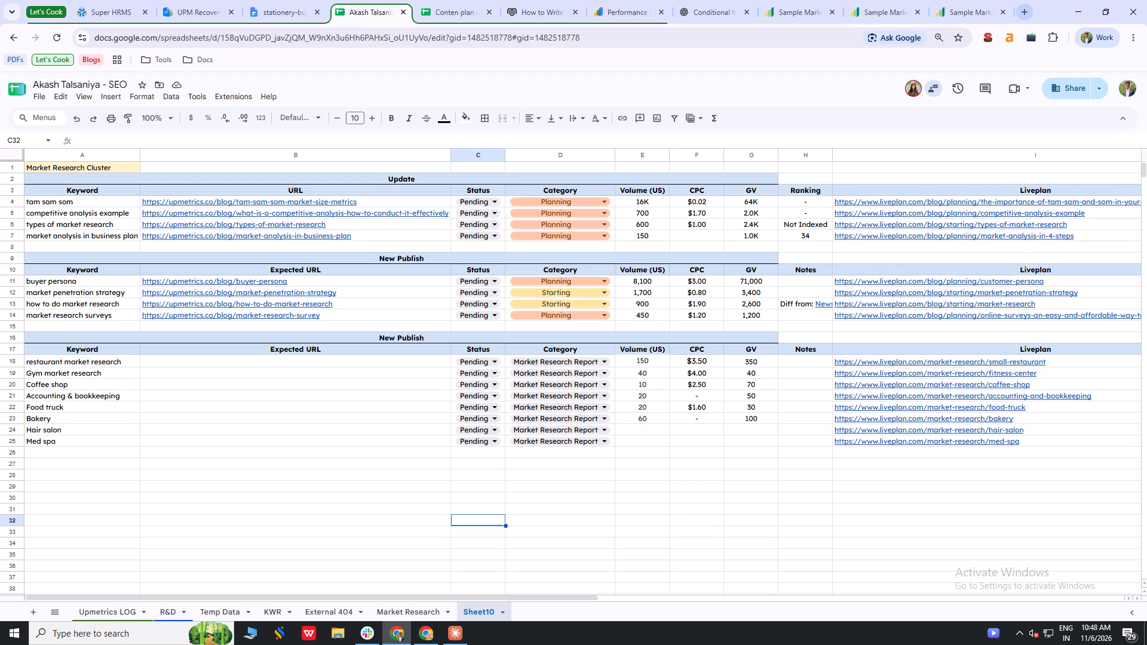
{"action": "left_click", "coordinate": [1027, 8]}
{"action": "type", "text": "up"}
{"action": "key", "text": "Right"}
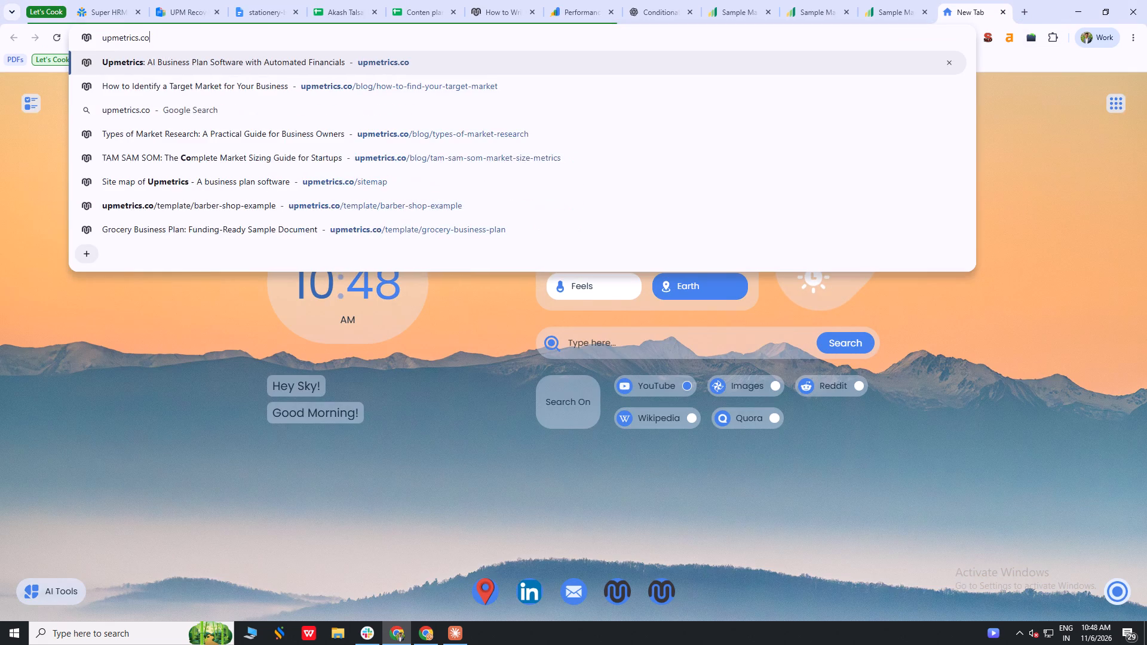
{"action": "key", "text": "ctrl+v"}
{"action": "key", "text": "Return"}
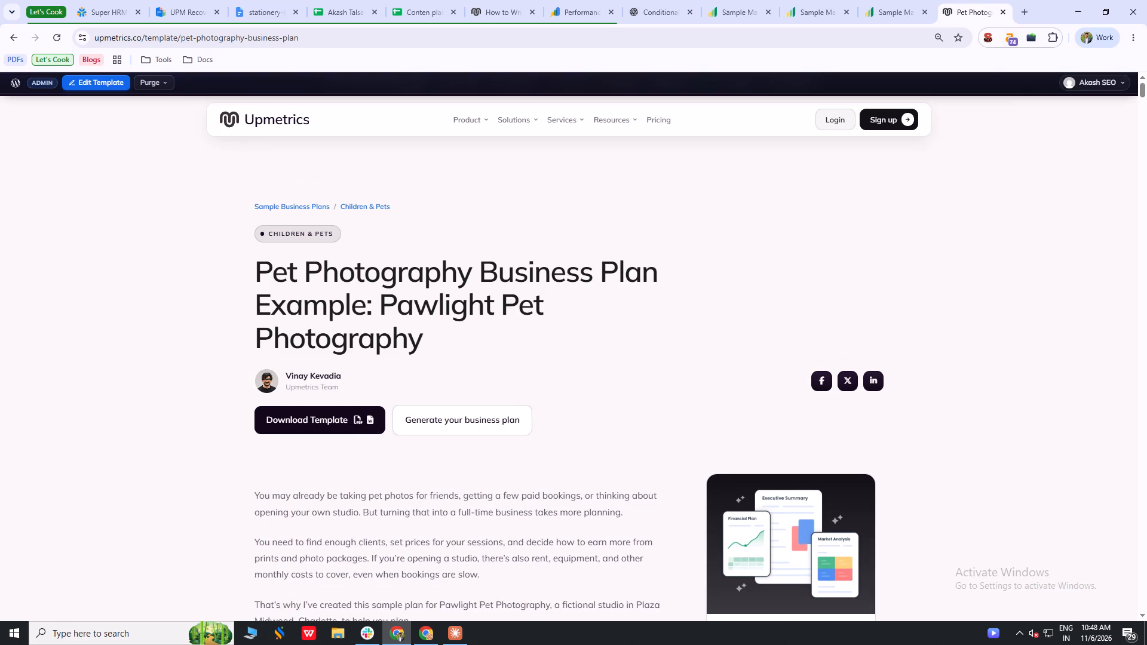
Check the page's Robots Tag in the SEO extension's summary and close the summary.
{"action": "left_click", "coordinate": [992, 41]}
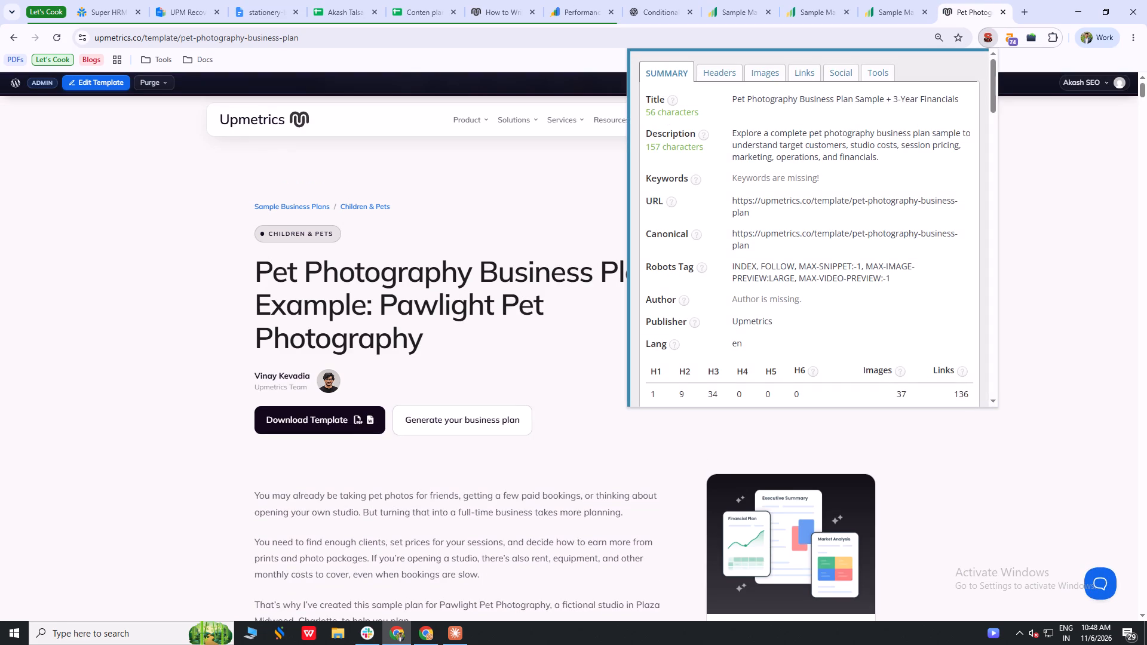
{"action": "left_click_drag", "start_coordinate": [732, 266], "coordinate": [904, 266]}
{"action": "left_click", "coordinate": [904, 266]}
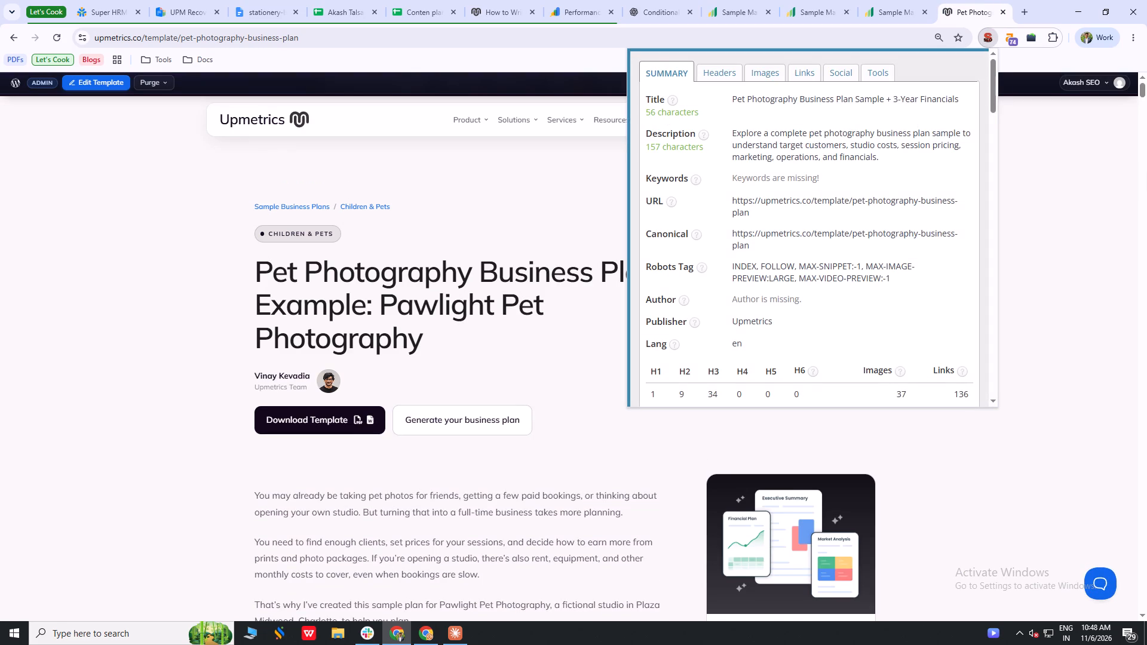
{"action": "left_click", "coordinate": [1109, 301]}
{"action": "left_click_drag", "start_coordinate": [234, 266], "coordinate": [453, 321]}
{"action": "left_click", "coordinate": [462, 321]}
{"action": "scroll", "coordinate": [472, 305], "scroll_direction": "down", "scroll_amount": 3}
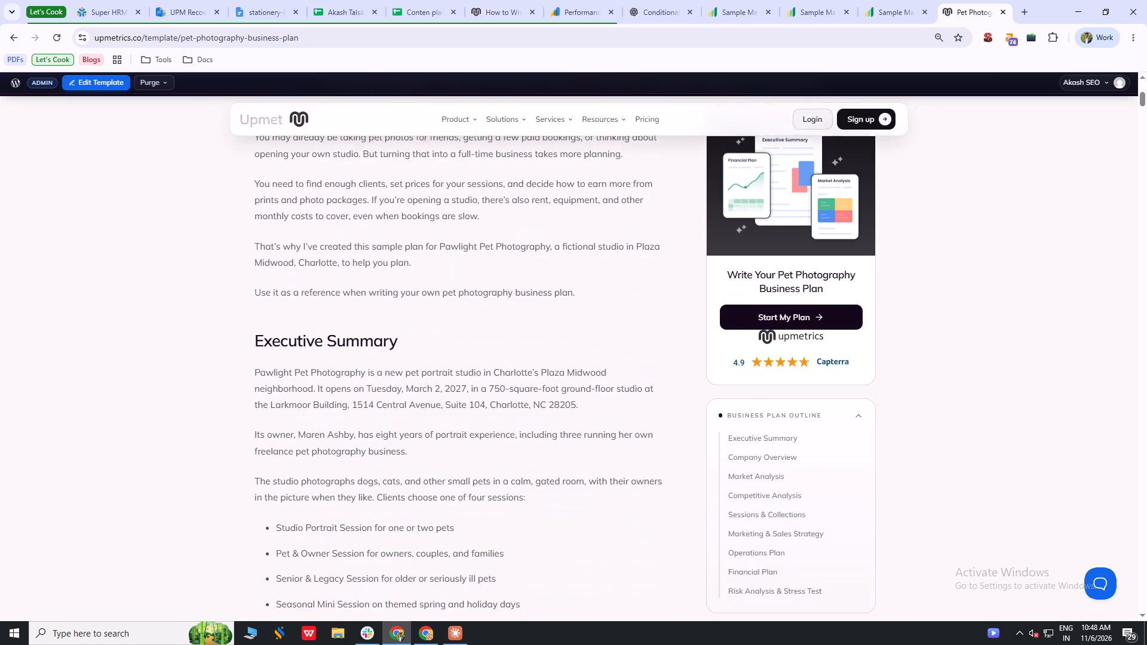
{"action": "scroll", "coordinate": [520, 315], "scroll_direction": "down", "scroll_amount": 6}
{"action": "key", "text": "F5"}
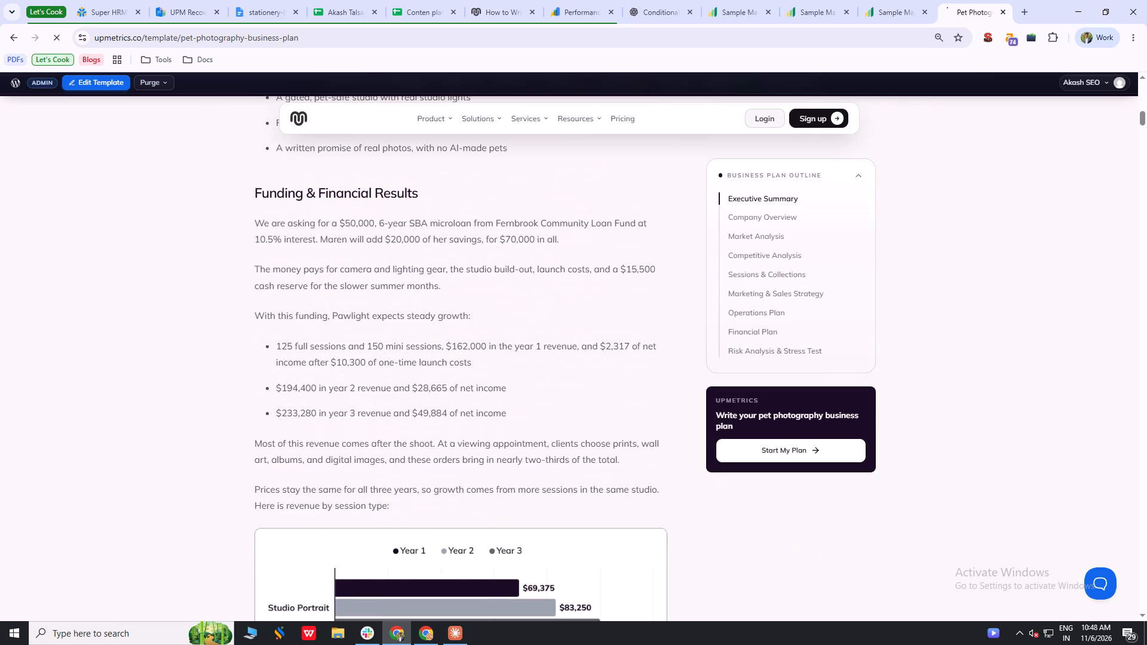
{"action": "scroll", "coordinate": [519, 315], "scroll_direction": "up", "scroll_amount": 5}
{"action": "scroll", "coordinate": [519, 315], "scroll_direction": "down", "scroll_amount": 1}
{"action": "scroll", "coordinate": [519, 315], "scroll_direction": "up", "scroll_amount": 2}
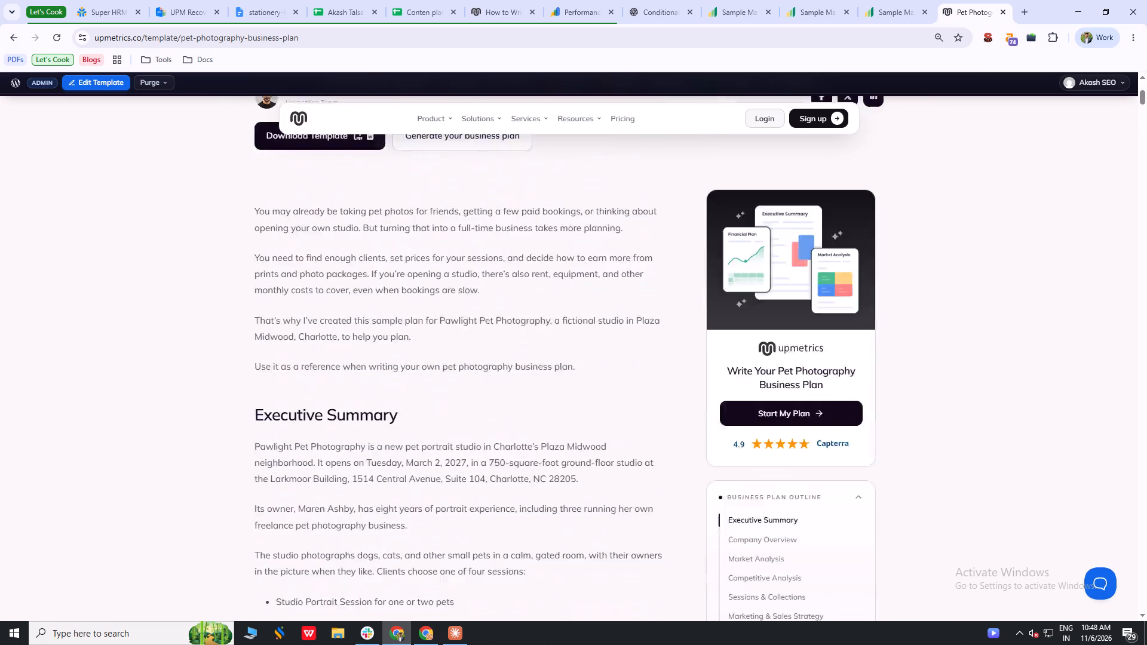
{"action": "scroll", "coordinate": [519, 315], "scroll_direction": "up", "scroll_amount": 6}
{"action": "left_click_drag", "start_coordinate": [250, 277], "coordinate": [463, 331]}
{"action": "left_click", "coordinate": [463, 331]}
{"action": "scroll", "coordinate": [552, 328], "scroll_direction": "down", "scroll_amount": 4}
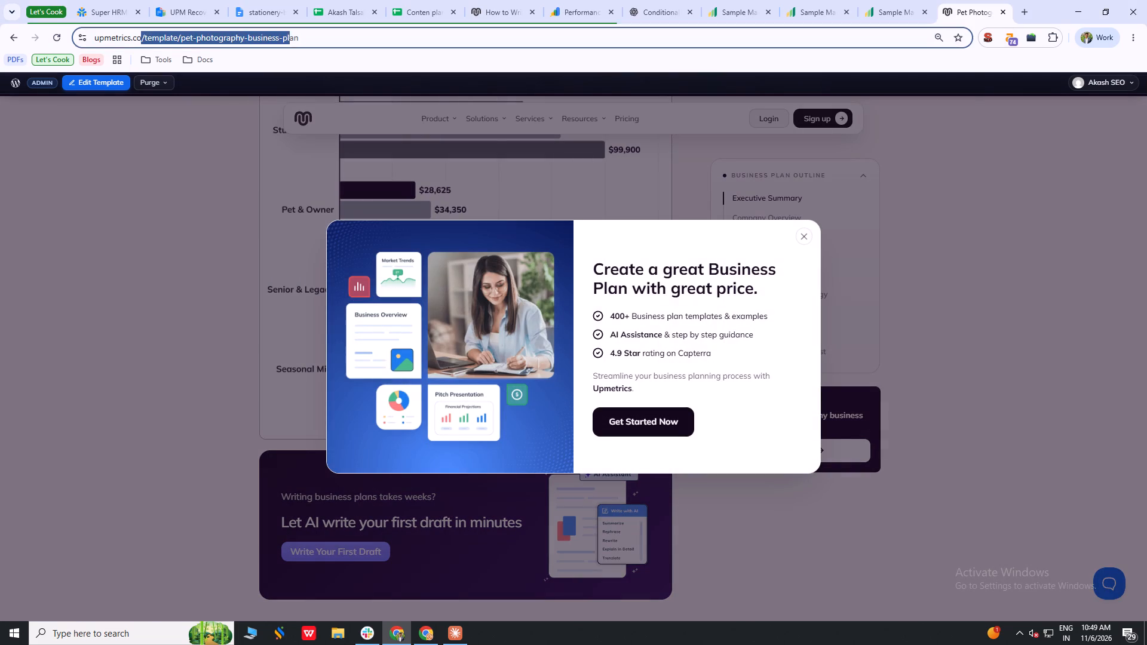
{"action": "left_click_drag", "start_coordinate": [350, 36], "coordinate": [446, 36]}
{"action": "key", "text": "ctrl+v"}
{"action": "key", "text": "Return"}
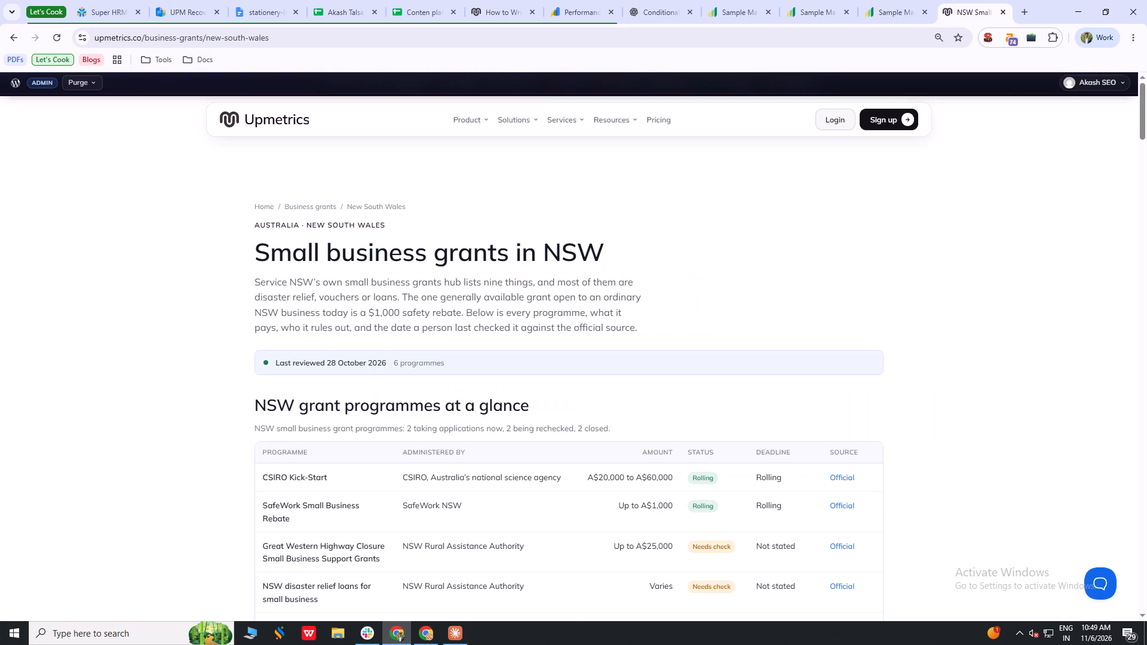
Open the parent Business grants page and check its Robots Tag in the SEO extension's summary, closing the summary when done.
{"action": "left_click", "coordinate": [314, 205]}
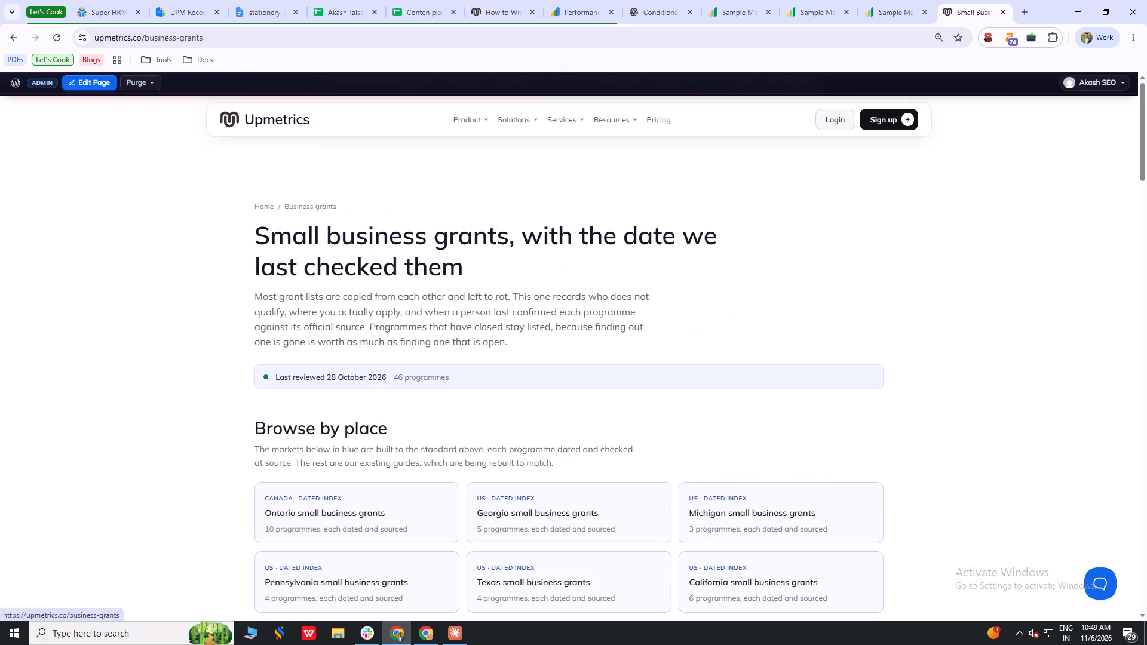
{"action": "scroll", "coordinate": [619, 300], "scroll_direction": "down", "scroll_amount": 2}
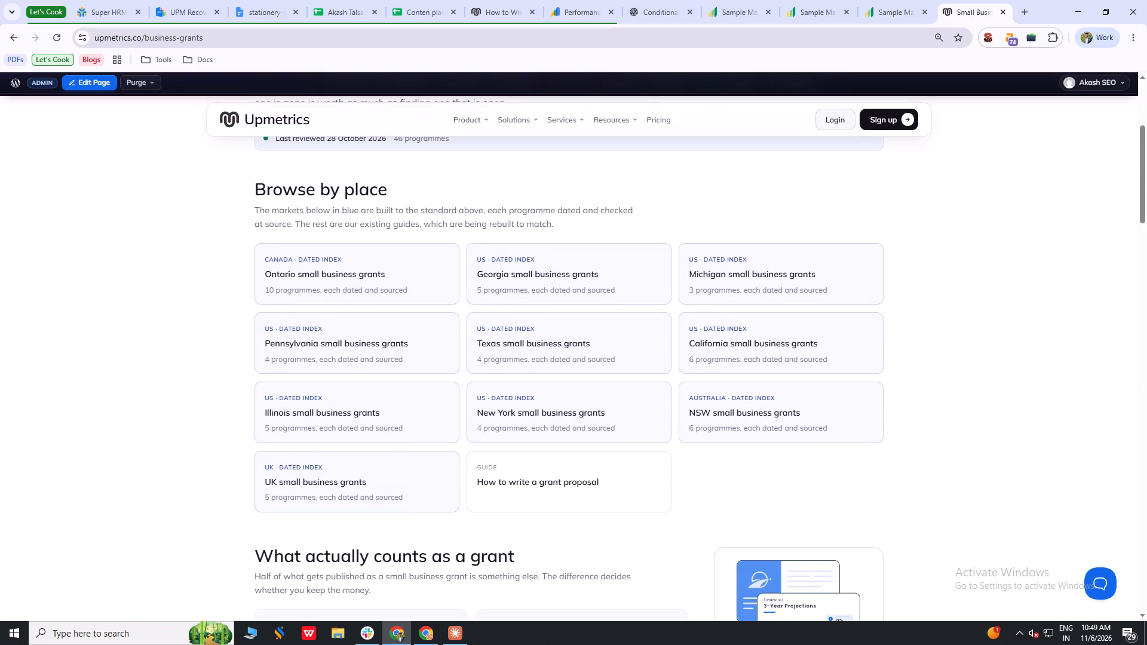
{"action": "left_click", "coordinate": [973, 33]}
{"action": "left_click", "coordinate": [984, 33]}
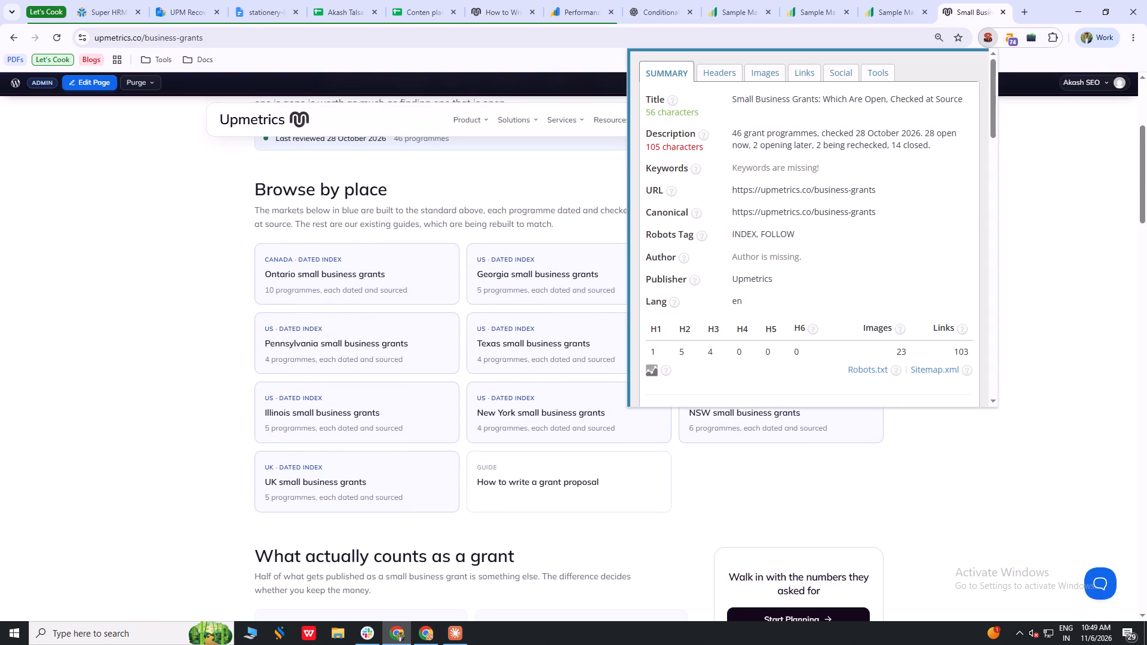
{"action": "left_click", "coordinate": [1051, 228]}
Look through the Business grants page's place cards and grant-type sections, reloading the page and returning to its heading.
{"action": "scroll", "coordinate": [307, 222], "scroll_direction": "down", "scroll_amount": 2}
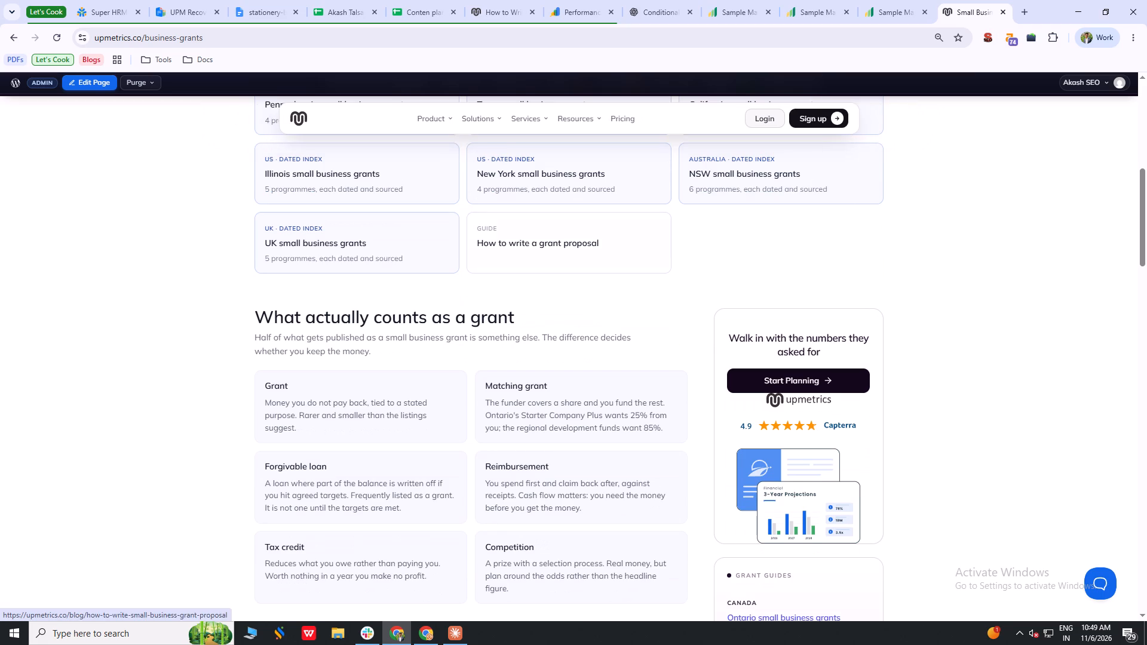
{"action": "scroll", "coordinate": [350, 262], "scroll_direction": "down", "scroll_amount": 4}
{"action": "scroll", "coordinate": [692, 299], "scroll_direction": "up", "scroll_amount": 3}
{"action": "key", "text": "F5"}
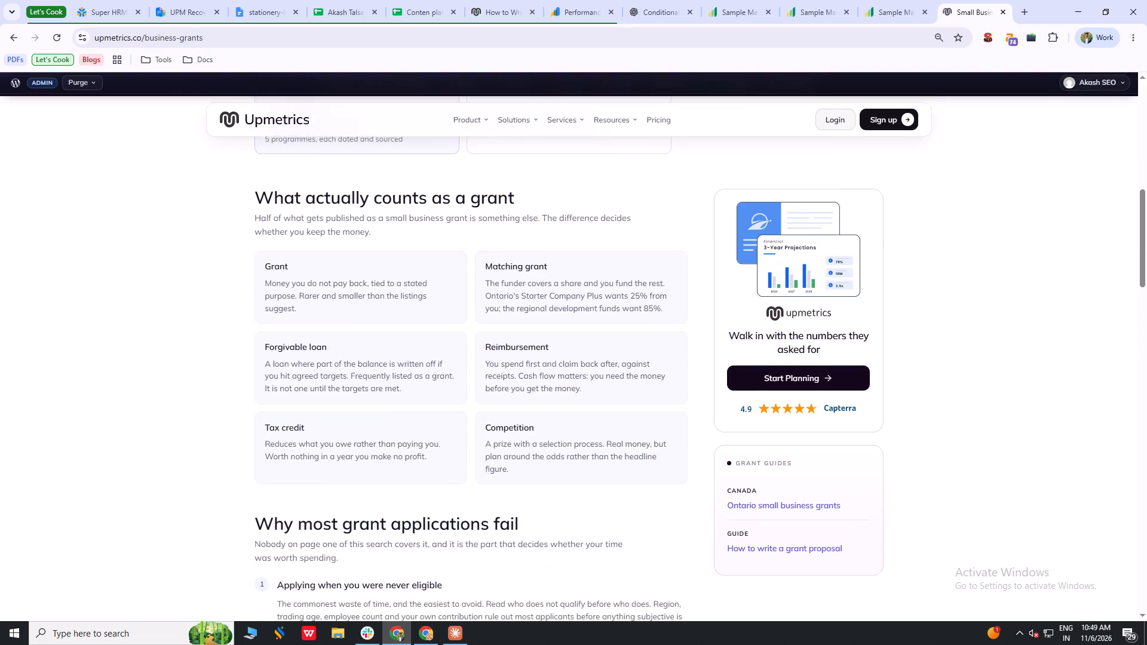
{"action": "scroll", "coordinate": [634, 307], "scroll_direction": "up", "scroll_amount": 20}
{"action": "scroll", "coordinate": [634, 307], "scroll_direction": "up", "scroll_amount": 1}
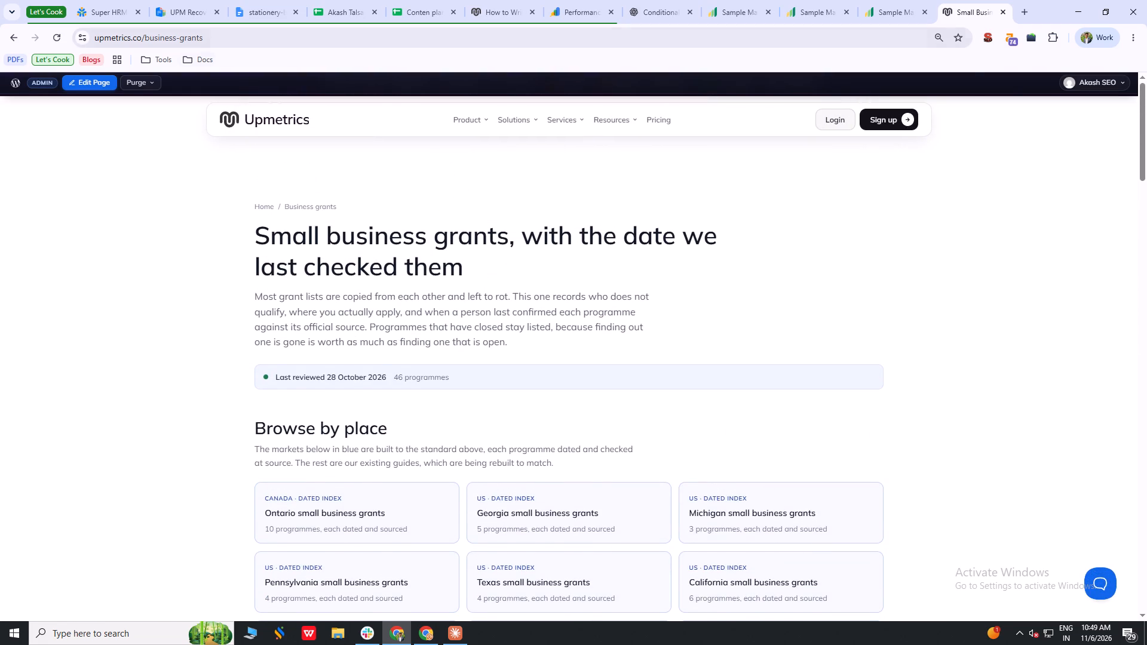
{"action": "left_click", "coordinate": [228, 33]}
{"action": "key", "text": "ctrl+c"}
{"action": "key", "text": "ctrl+c"}
{"action": "key", "text": "ctrl+c"}
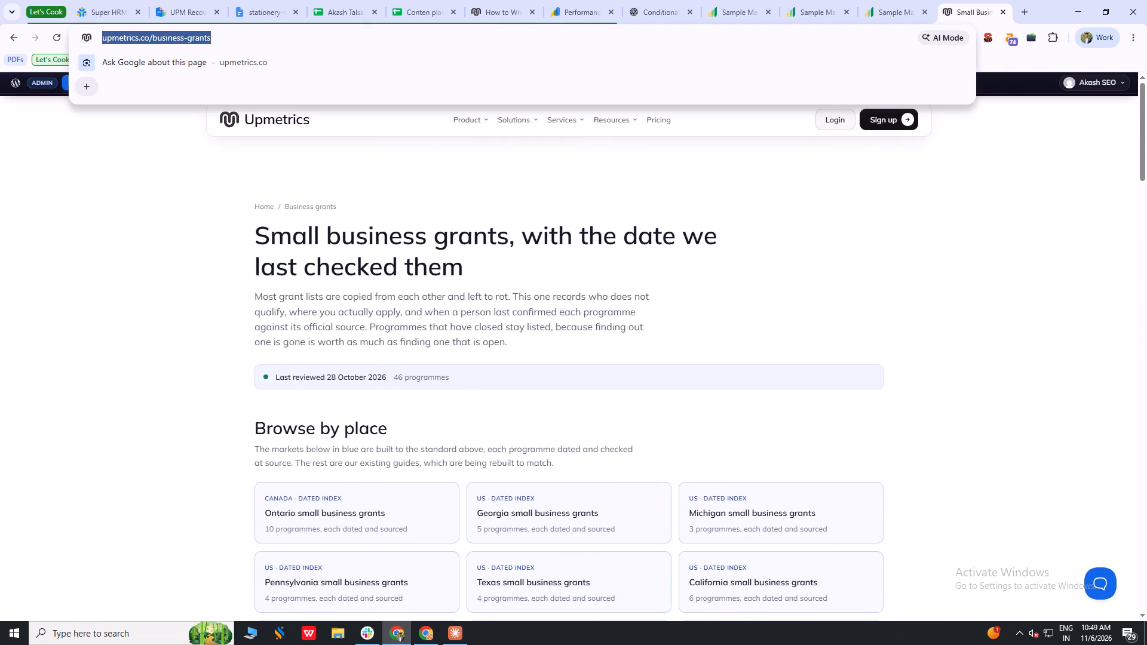
{"action": "key", "text": "ctrl+Left"}
{"action": "key", "text": "ctrl+Left"}
{"action": "type", "text": "site:"}
{"action": "key", "text": "Return"}
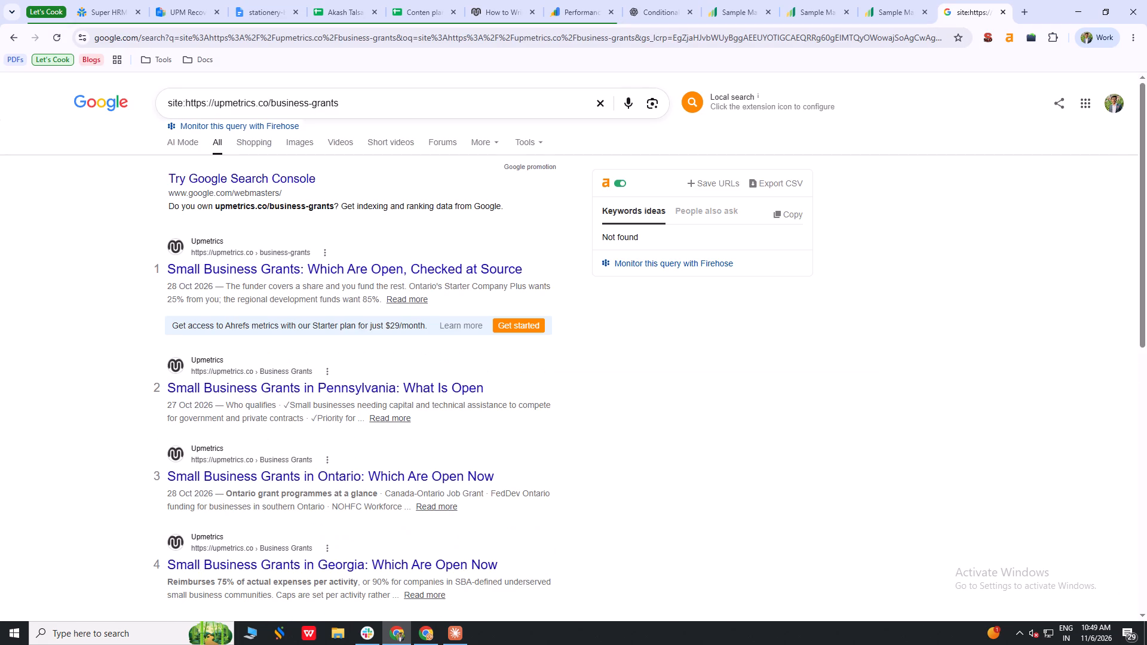
{"action": "scroll", "coordinate": [422, 198], "scroll_direction": "down", "scroll_amount": 2}
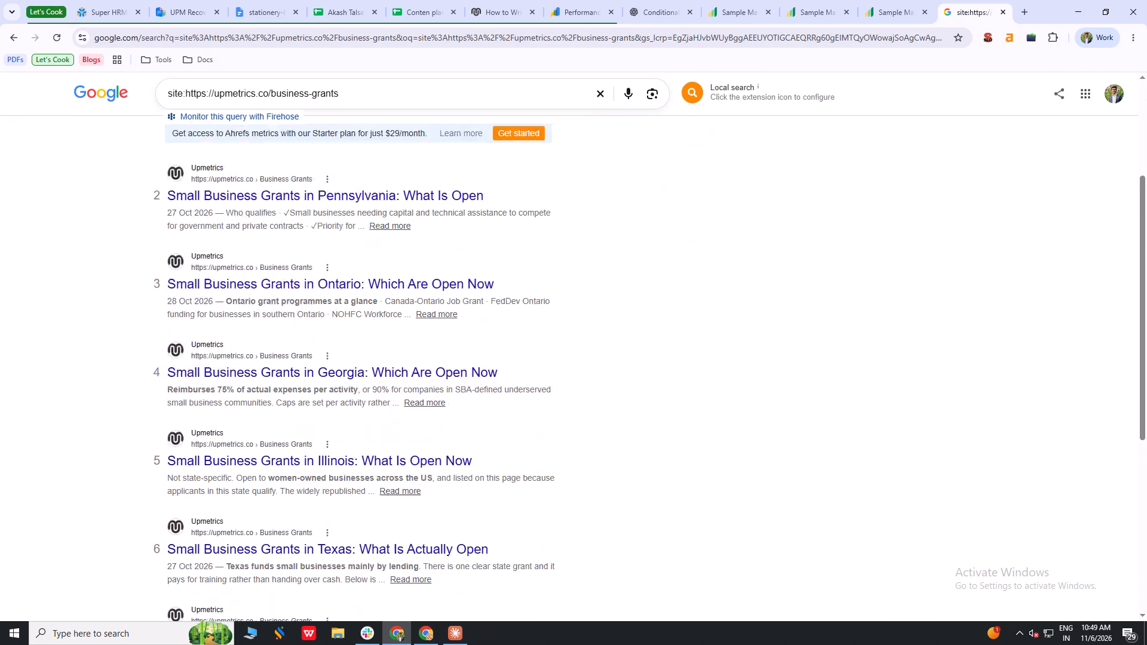
{"action": "scroll", "coordinate": [416, 222], "scroll_direction": "down", "scroll_amount": 8}
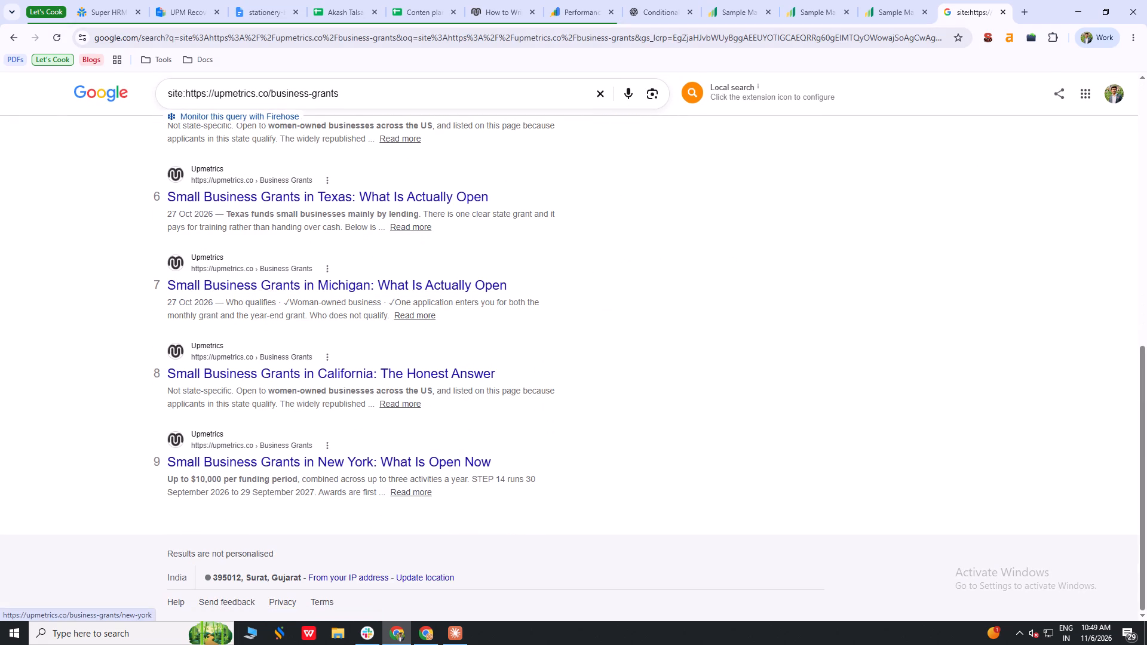
{"action": "scroll", "coordinate": [366, 382], "scroll_direction": "up", "scroll_amount": 13}
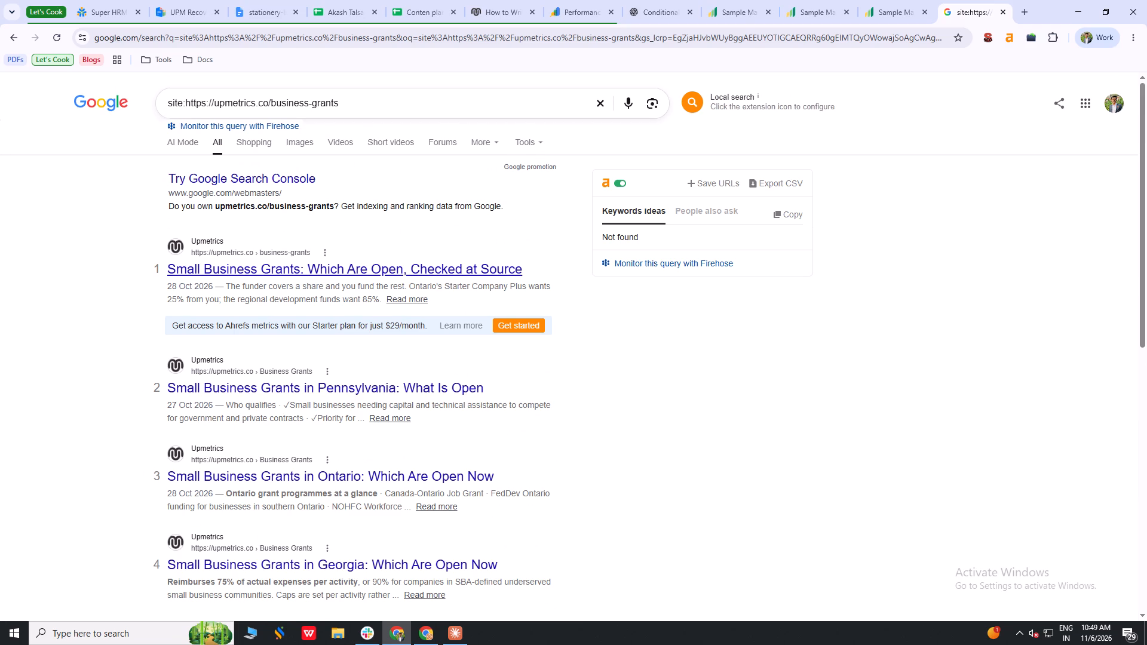
Go back to the Business grants page and reread its last-reviewed line and the Browse by place introduction.
{"action": "left_click", "coordinate": [11, 38]}
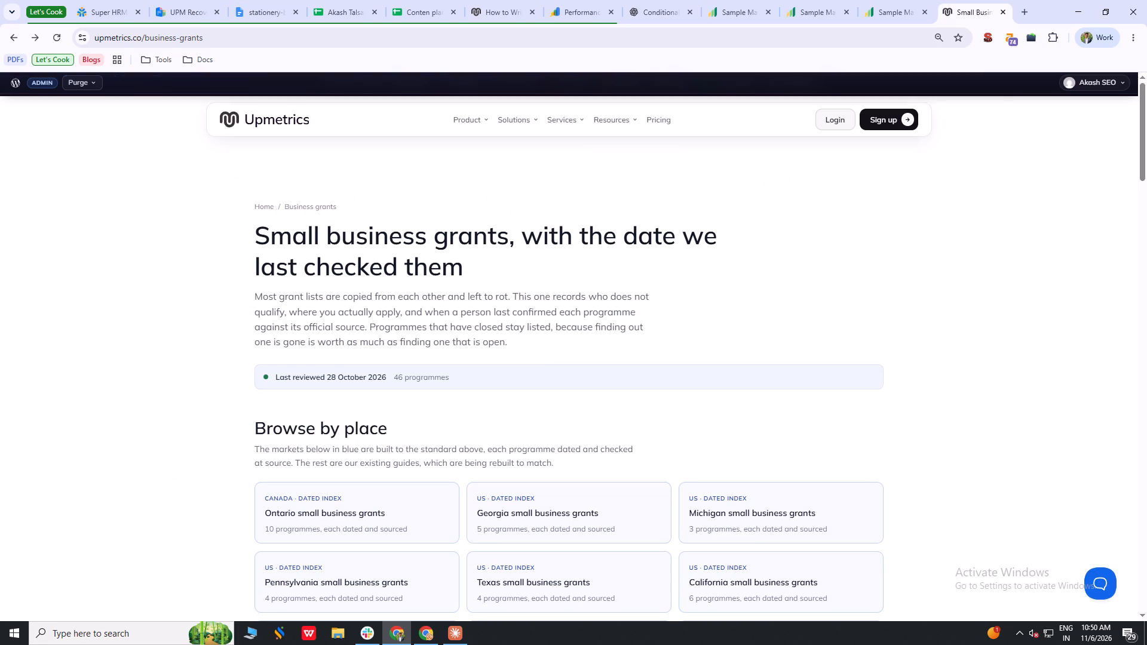
{"action": "left_click_drag", "start_coordinate": [275, 376], "coordinate": [438, 385]}
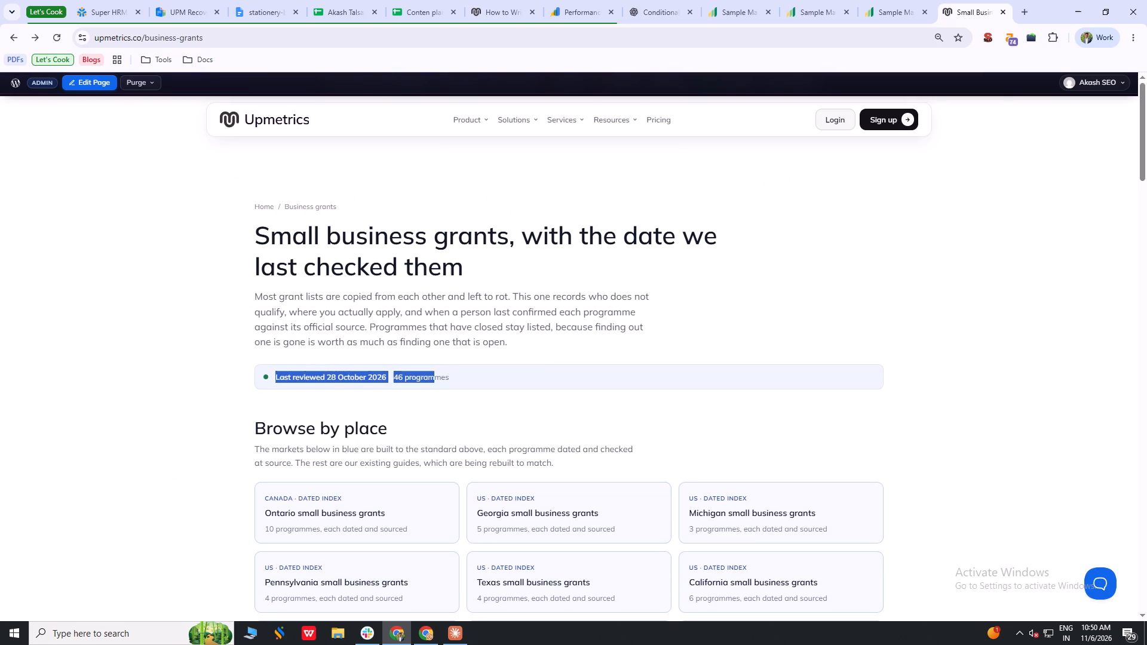
{"action": "left_click_drag", "start_coordinate": [438, 385], "coordinate": [967, 387]}
{"action": "left_click", "coordinate": [967, 387]}
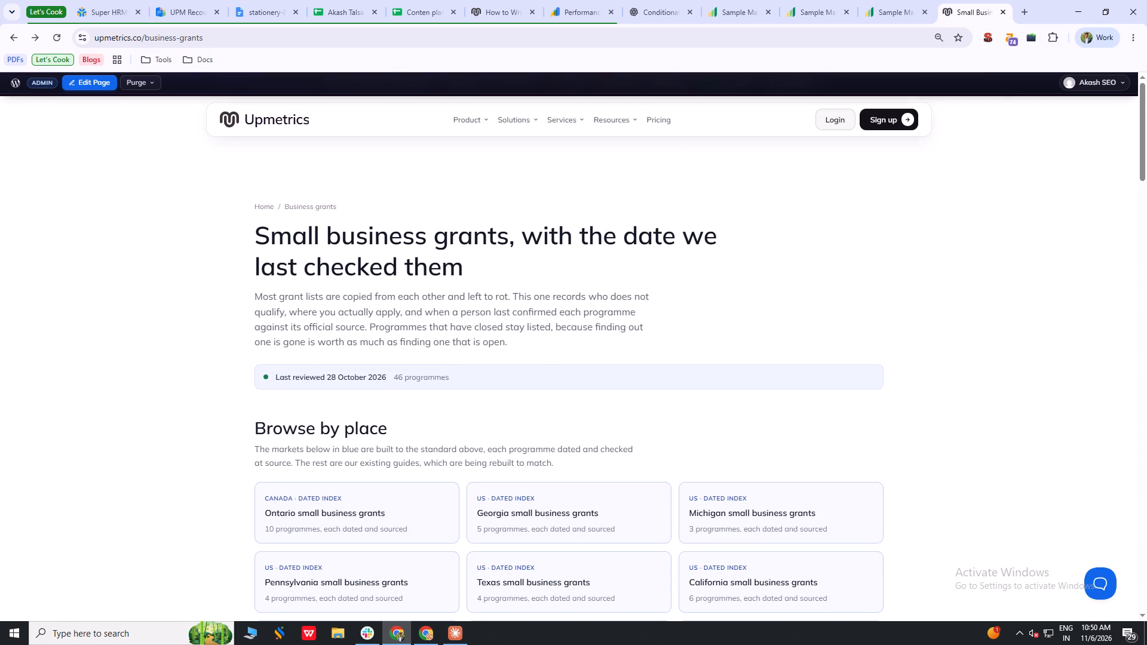
{"action": "scroll", "coordinate": [540, 297], "scroll_direction": "down", "scroll_amount": 1}
{"action": "left_click_drag", "start_coordinate": [256, 333], "coordinate": [532, 345]}
{"action": "double_click", "coordinate": [533, 345]}
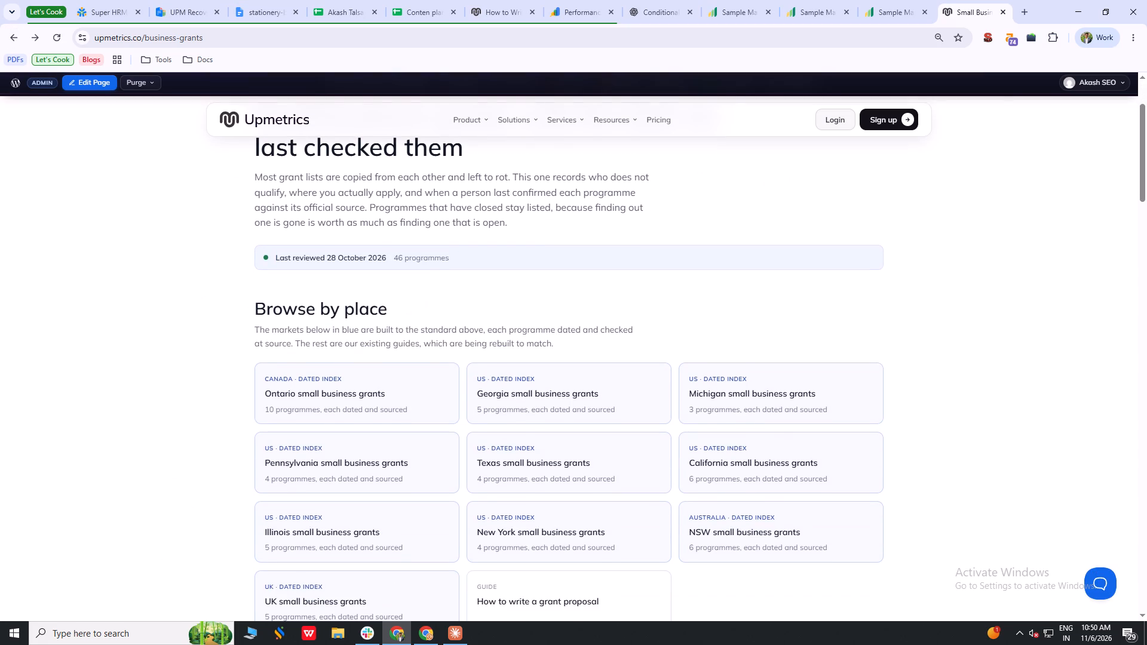
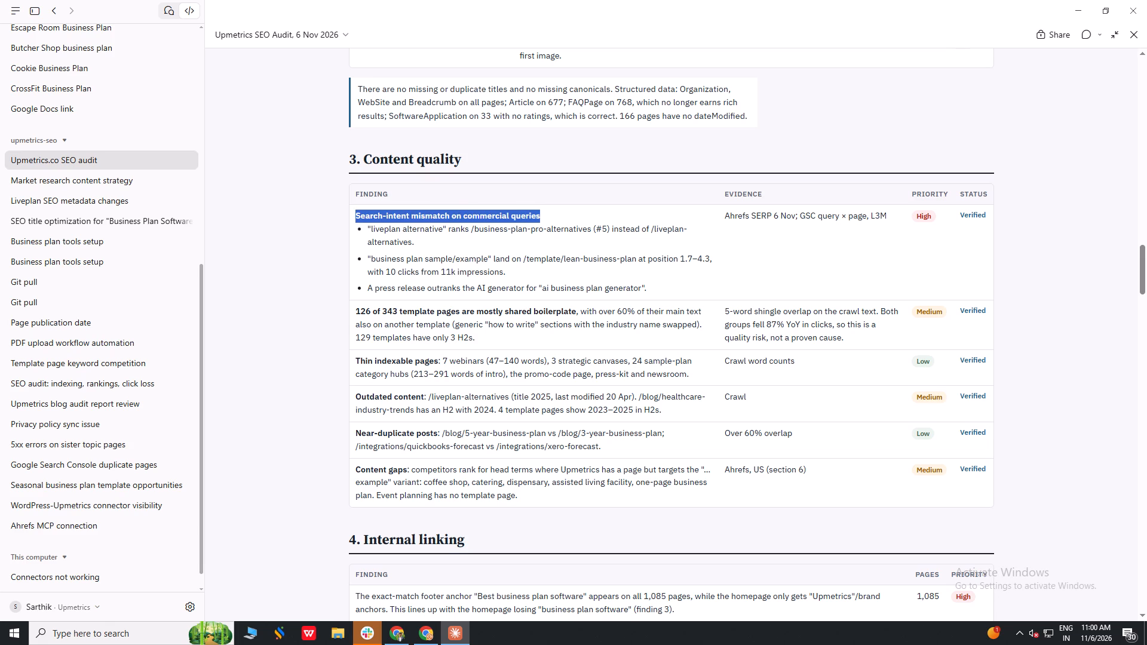
{"action": "left_click", "coordinate": [554, 220]}
{"action": "left_click_drag", "start_coordinate": [366, 230], "coordinate": [430, 242]}
{"action": "left_click", "coordinate": [430, 242]}
{"action": "left_click_drag", "start_coordinate": [430, 242], "coordinate": [369, 232]}
{"action": "left_click", "coordinate": [369, 232]}
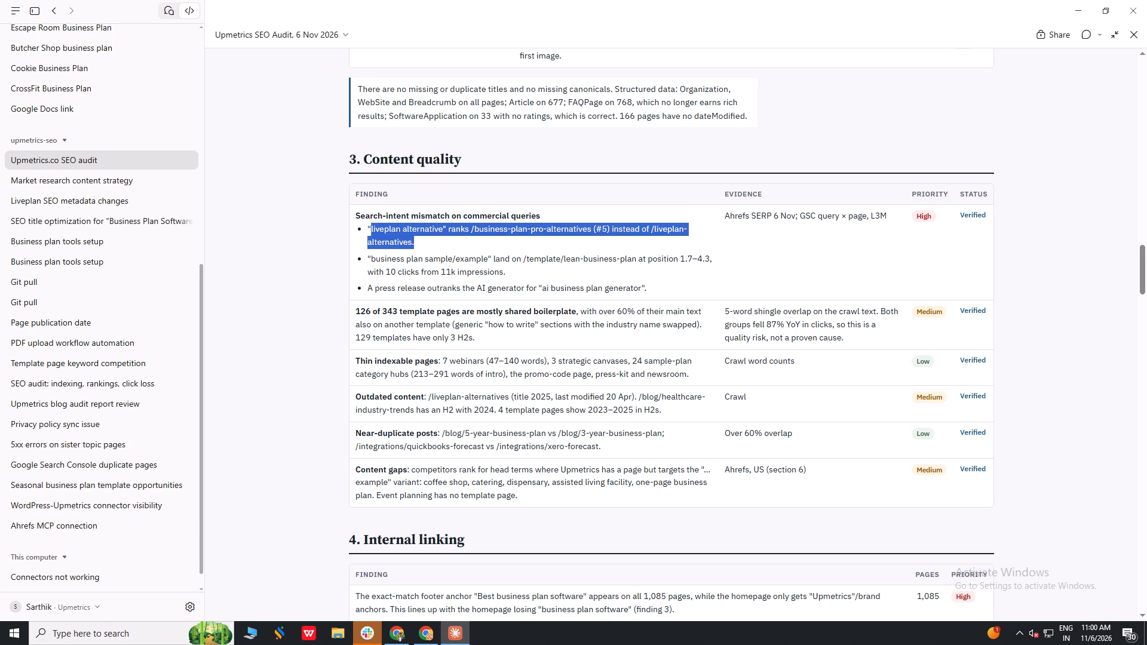
{"action": "left_click_drag", "start_coordinate": [367, 231], "coordinate": [429, 241]}
{"action": "left_click", "coordinate": [429, 241]}
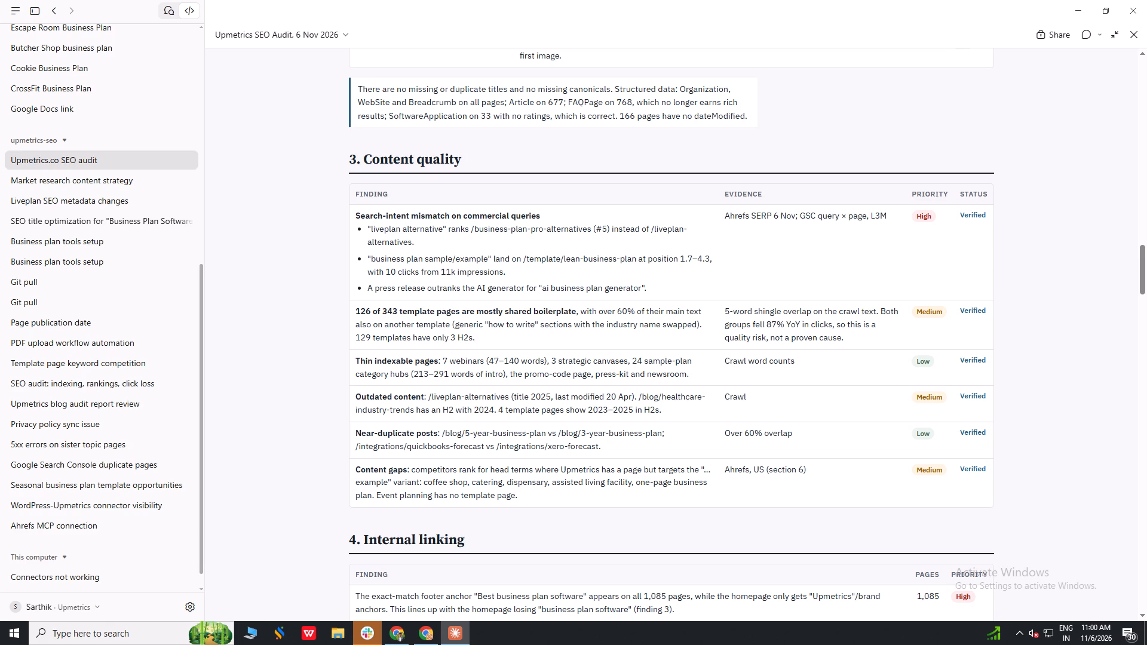
Read the "business plan sample/example" bullet under the search-intent mismatch finding.
{"action": "left_click_drag", "start_coordinate": [368, 257], "coordinate": [513, 271]}
{"action": "left_click", "coordinate": [513, 271]}
{"action": "left_click_drag", "start_coordinate": [513, 271], "coordinate": [505, 272]}
{"action": "left_click_drag", "start_coordinate": [505, 272], "coordinate": [363, 259]}
{"action": "left_click", "coordinate": [593, 281]}
Re-read the search-intent mismatch heading, the "liveplan alternative" bullet and the finding's evidence sources.
{"action": "left_click_drag", "start_coordinate": [373, 216], "coordinate": [450, 214]}
{"action": "left_click_drag", "start_coordinate": [473, 214], "coordinate": [530, 215]}
{"action": "left_click", "coordinate": [530, 215]}
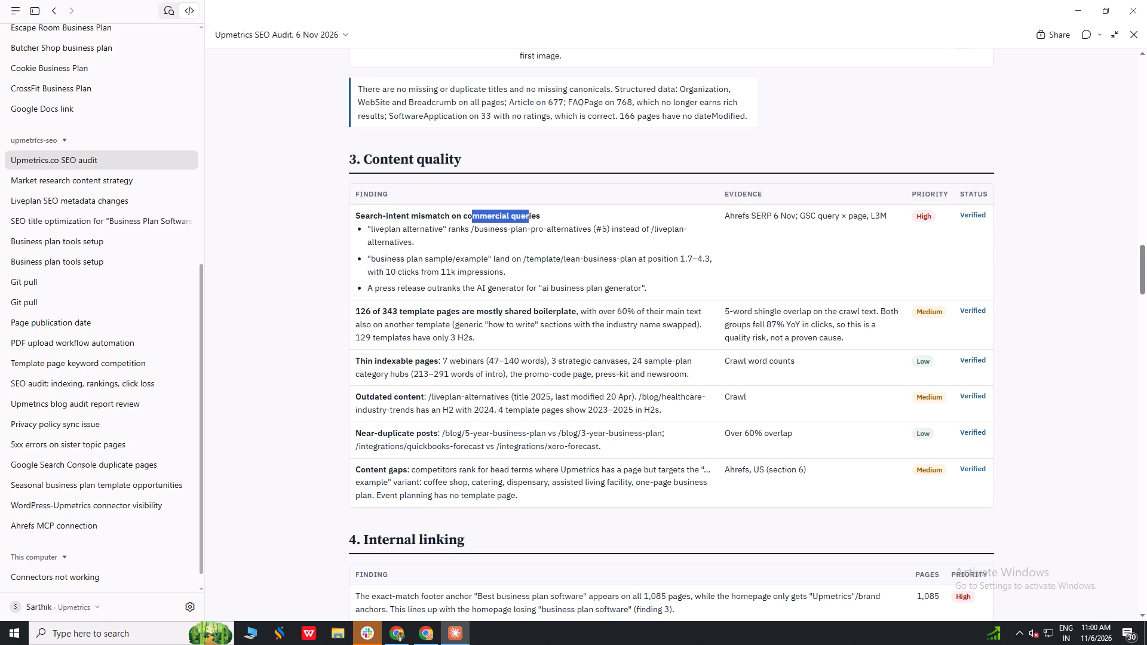
{"action": "left_click_drag", "start_coordinate": [372, 230], "coordinate": [434, 231]}
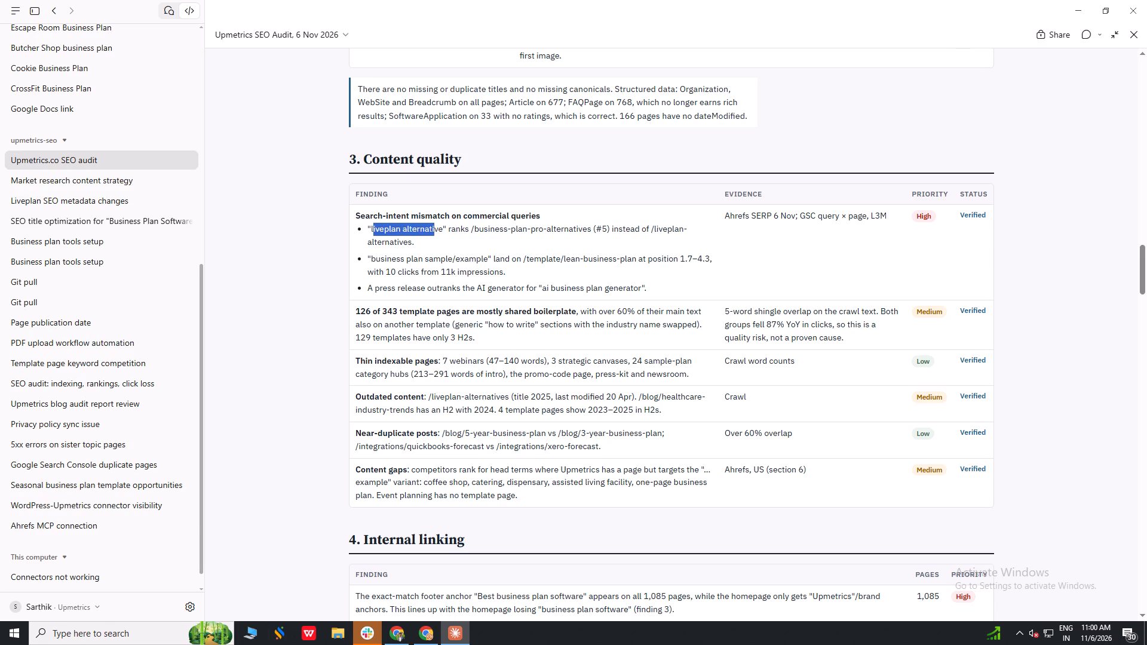
{"action": "left_click", "coordinate": [434, 231]}
{"action": "left_click_drag", "start_coordinate": [398, 216], "coordinate": [523, 216]}
{"action": "left_click", "coordinate": [526, 216]}
{"action": "left_click_drag", "start_coordinate": [379, 227], "coordinate": [430, 227]}
{"action": "left_click", "coordinate": [430, 227]}
{"action": "left_click_drag", "start_coordinate": [483, 228], "coordinate": [506, 228]}
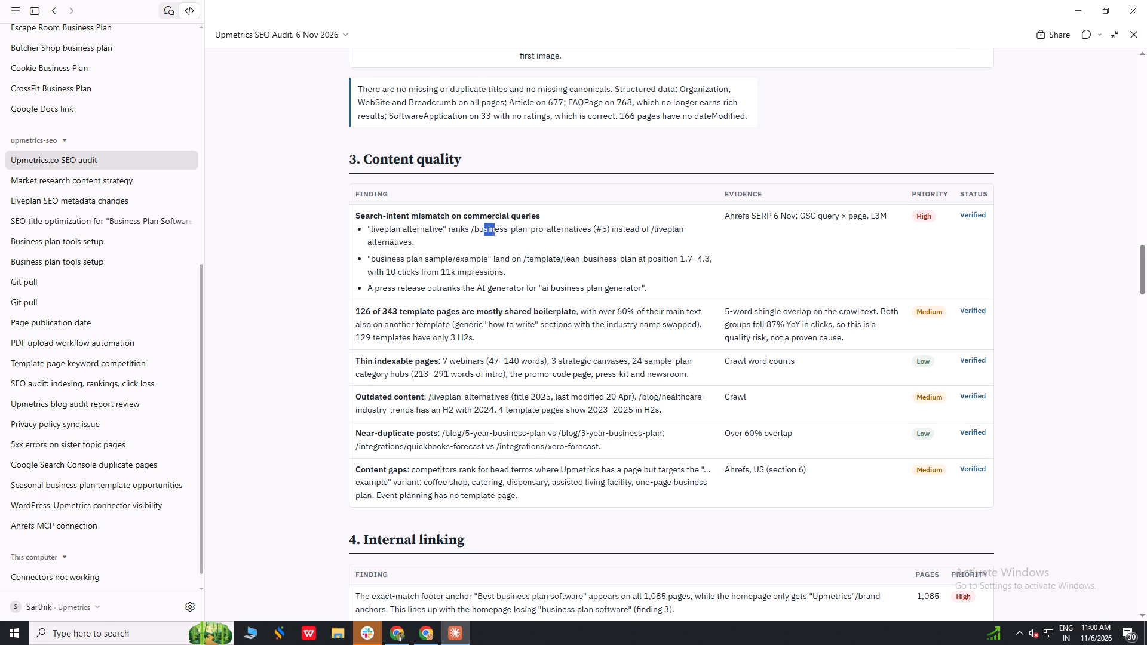
{"action": "left_click_drag", "start_coordinate": [506, 228], "coordinate": [573, 228]}
{"action": "left_click", "coordinate": [573, 228]}
{"action": "left_click_drag", "start_coordinate": [587, 228], "coordinate": [475, 229]}
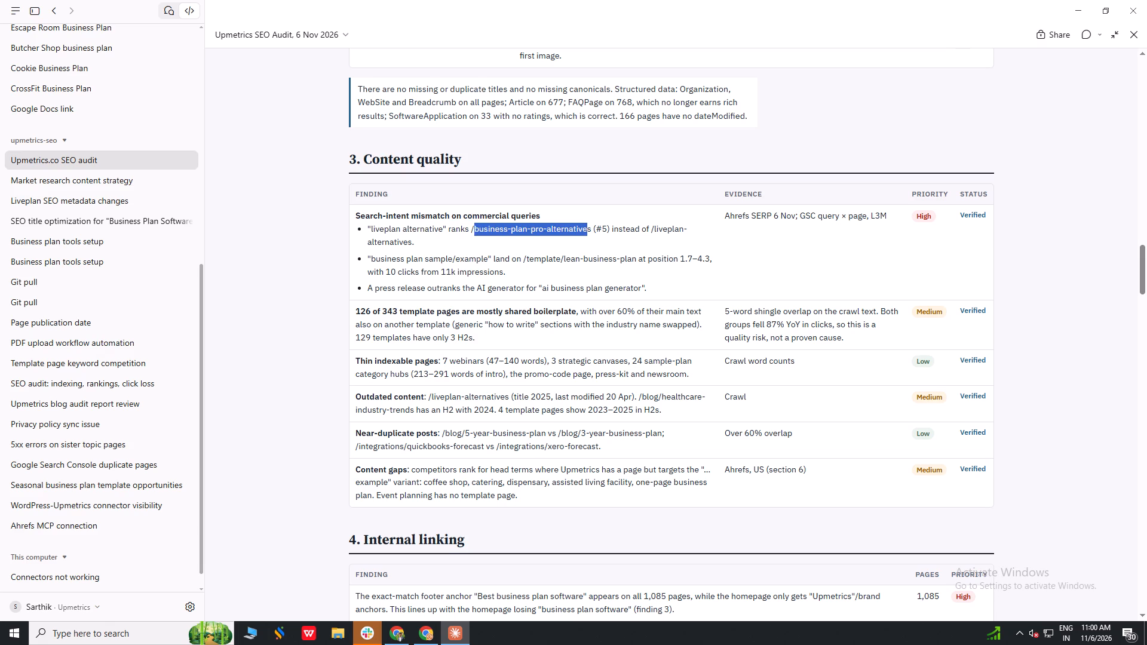
{"action": "left_click", "coordinate": [475, 229]}
{"action": "left_click_drag", "start_coordinate": [475, 229], "coordinate": [572, 232]}
{"action": "left_click", "coordinate": [646, 236]}
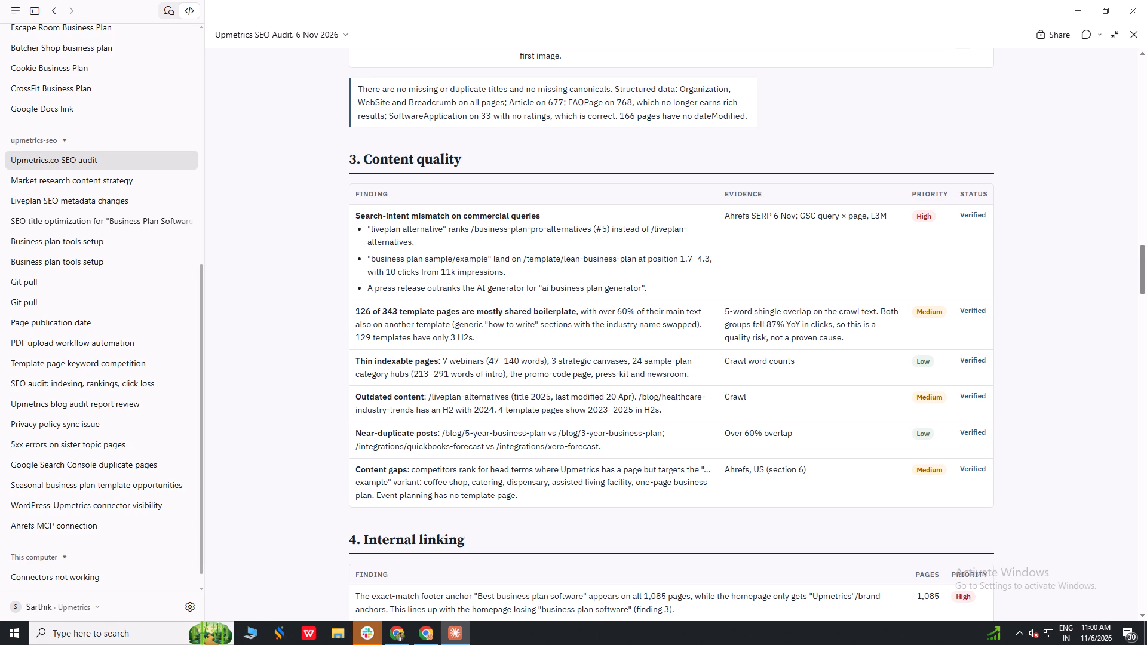
{"action": "left_click_drag", "start_coordinate": [813, 217], "coordinate": [849, 217]}
{"action": "left_click", "coordinate": [849, 217]}
{"action": "left_click_drag", "start_coordinate": [861, 217], "coordinate": [885, 219]}
{"action": "left_click", "coordinate": [885, 219]}
Copy the /business-plan-pro-alternatives path from the "liveplan alternative" bullet.
{"action": "left_click_drag", "start_coordinate": [474, 231], "coordinate": [492, 230]}
{"action": "left_click_drag", "start_coordinate": [492, 230], "coordinate": [523, 229]}
{"action": "left_click", "coordinate": [526, 229]}
{"action": "left_click_drag", "start_coordinate": [474, 230], "coordinate": [480, 230]}
{"action": "left_click_drag", "start_coordinate": [473, 232], "coordinate": [504, 232]}
{"action": "left_click", "coordinate": [507, 232]}
{"action": "left_click_drag", "start_coordinate": [472, 232], "coordinate": [510, 232]}
{"action": "left_click_drag", "start_coordinate": [510, 232], "coordinate": [591, 232]}
{"action": "key", "text": "ctrl+c"}
{"action": "key", "text": "ctrl+c"}
{"action": "key", "text": "ctrl+c"}
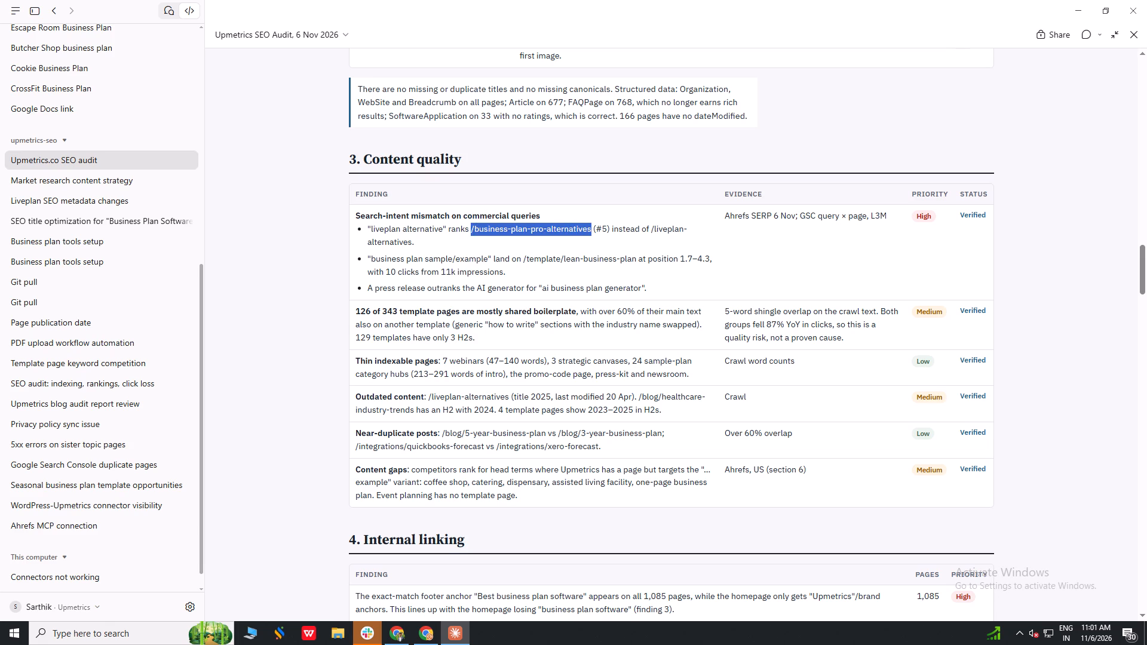
Switch to Chrome and load upmetrics.co/business-plan-pro-alternatives in the tab holding the junk removal Google search.
{"action": "key", "text": "alt+Tab"}
{"action": "key", "text": "alt+Tab"}
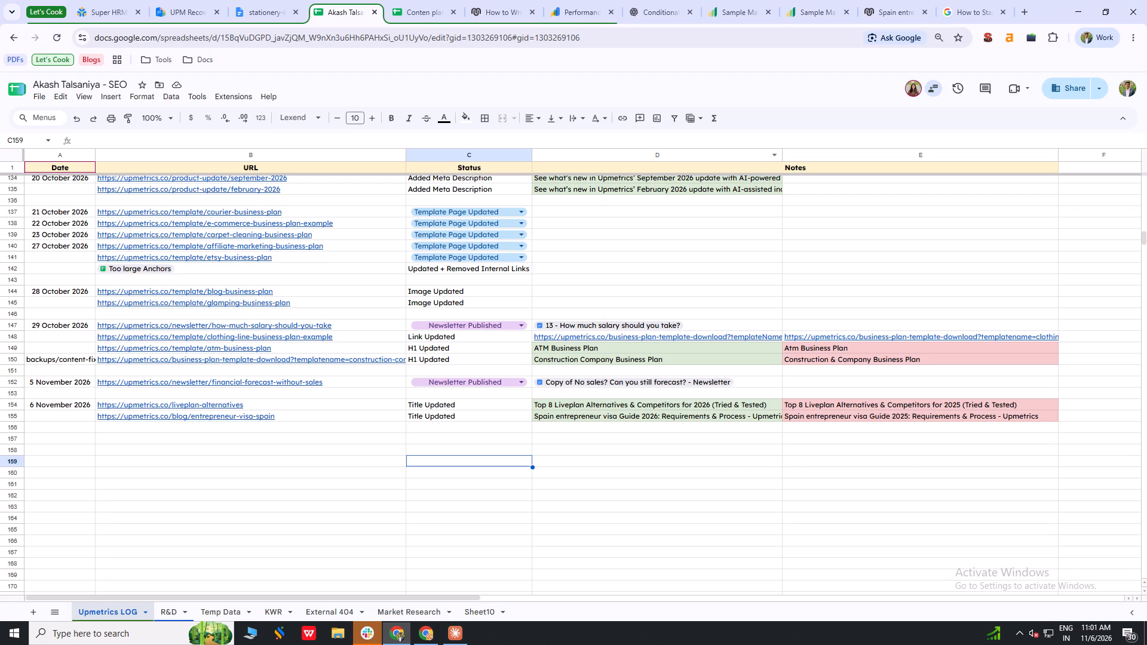
{"action": "left_click", "coordinate": [896, 0]}
{"action": "left_click", "coordinate": [217, 43]}
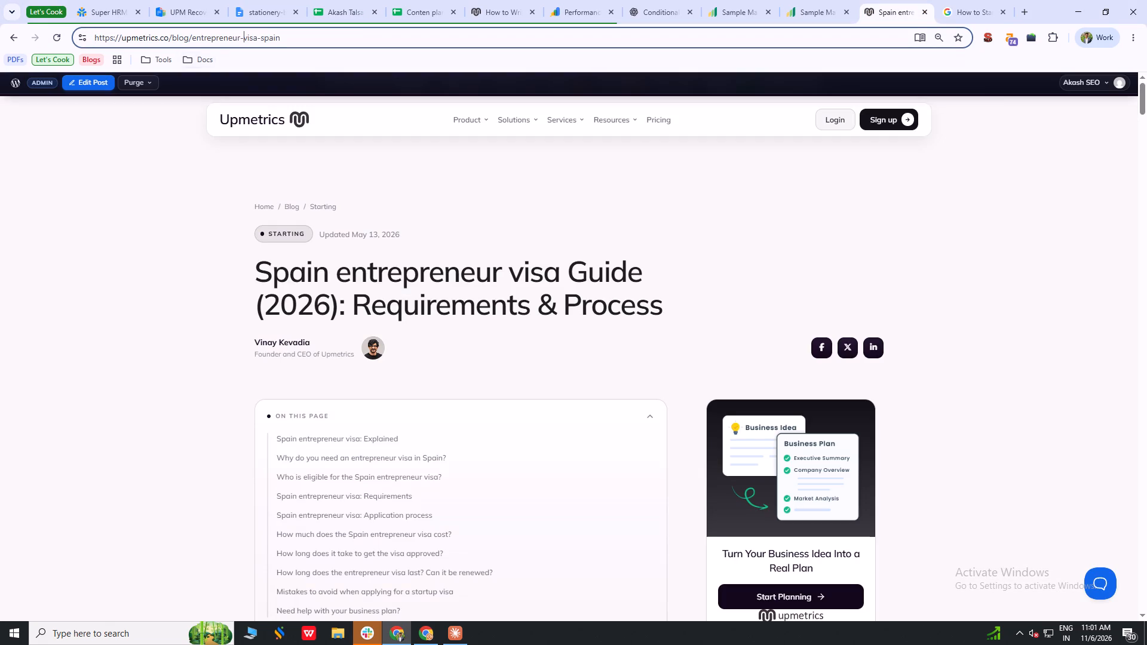
{"action": "left_click", "coordinate": [971, 1]}
{"action": "left_click", "coordinate": [798, 41]}
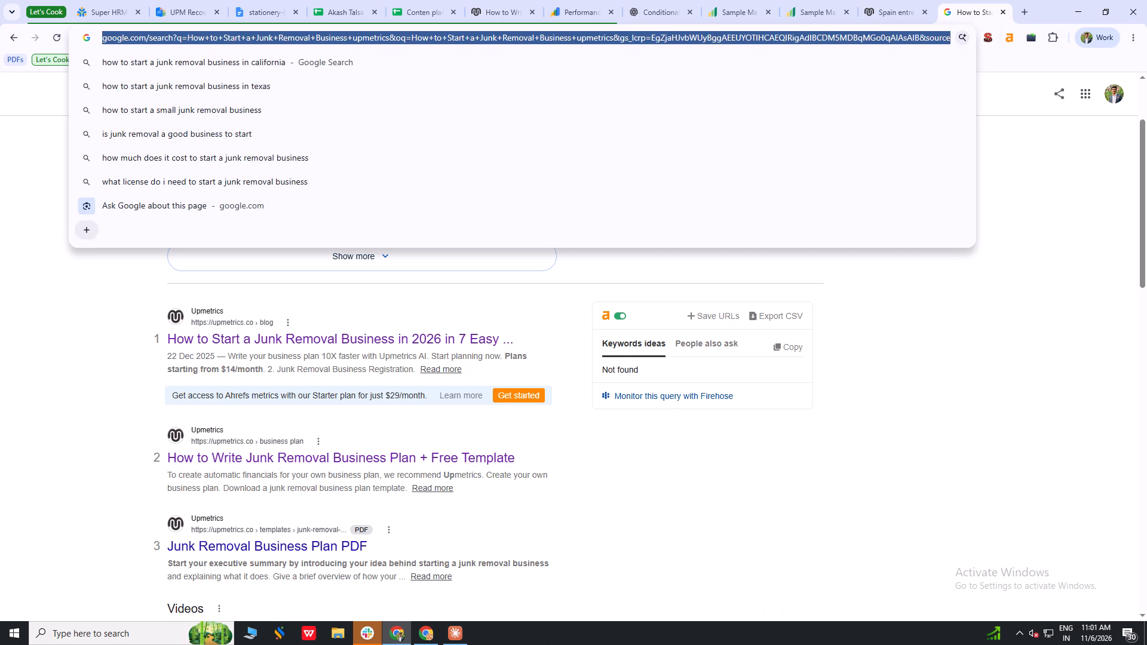
{"action": "type", "text": "up"}
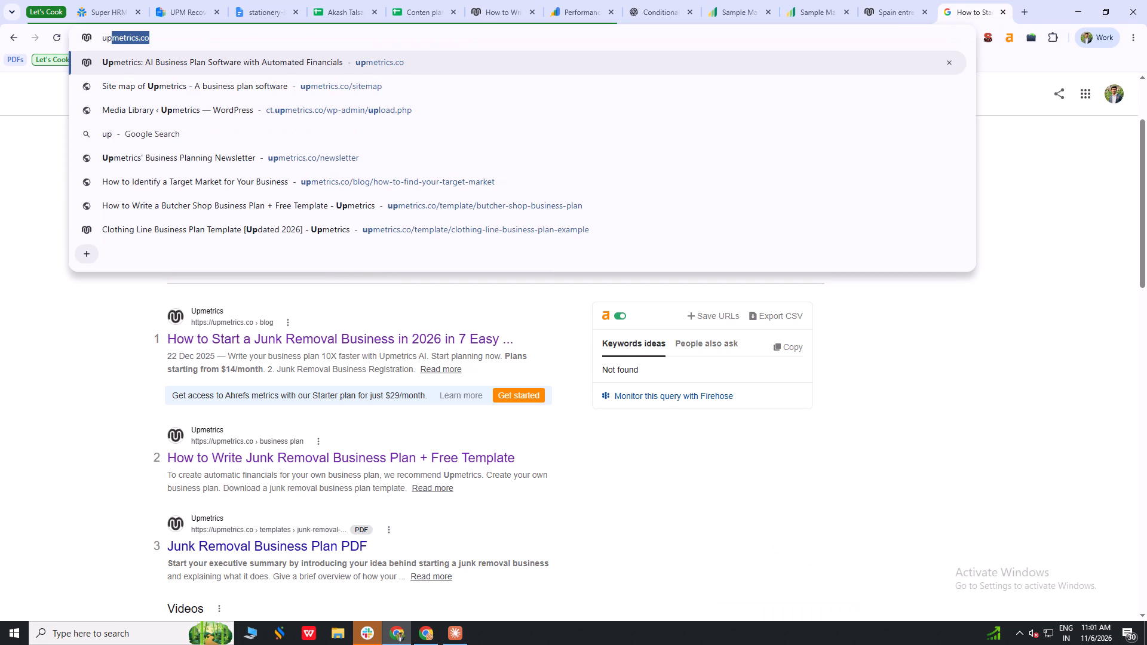
{"action": "key", "text": "Right"}
{"action": "key", "text": "ctrl+v"}
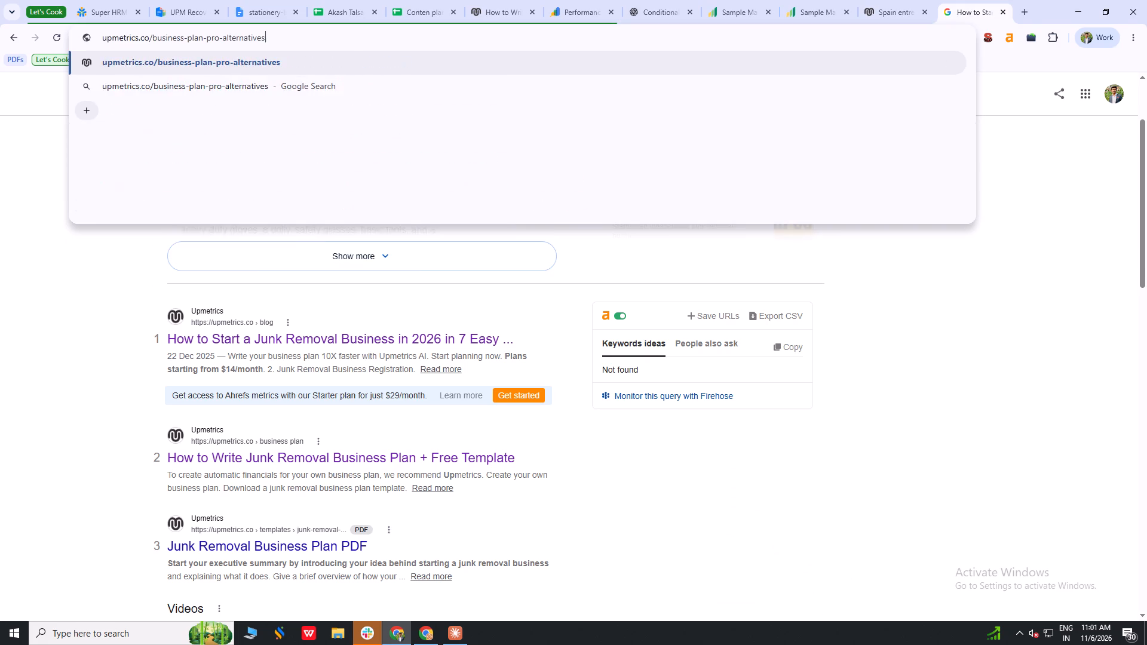
{"action": "key", "text": "Return"}
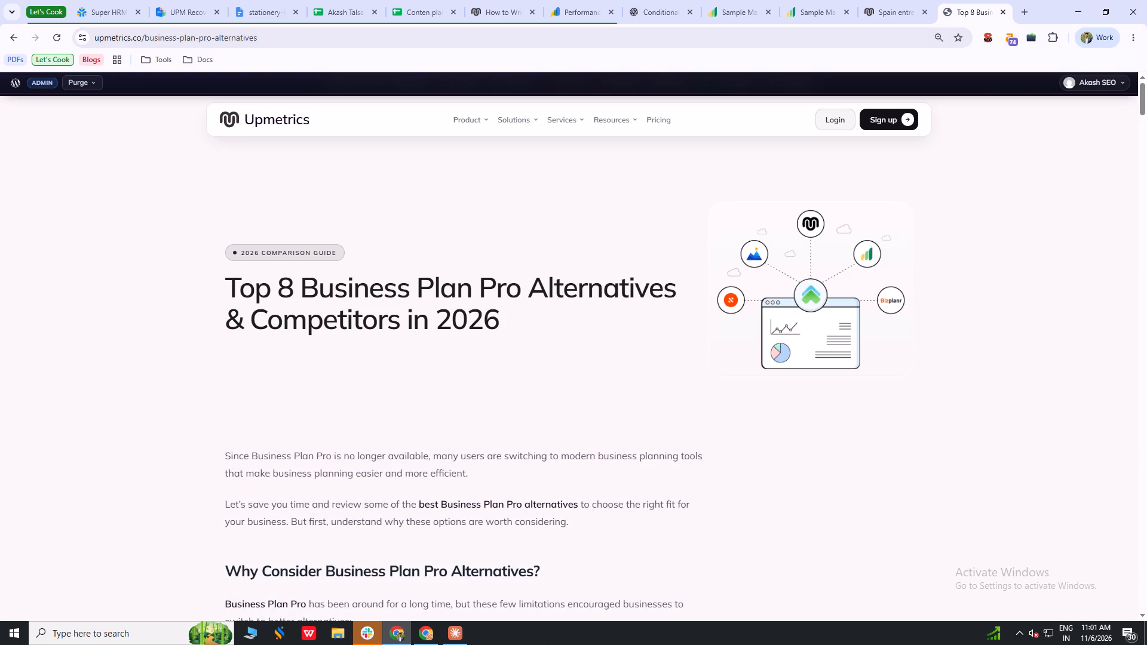
Examine the Business Plan Pro alternatives page's title, the Upmetrics entry's pricing cards and its feature comparison table.
{"action": "left_click_drag", "start_coordinate": [344, 295], "coordinate": [620, 295]}
{"action": "left_click", "coordinate": [622, 294]}
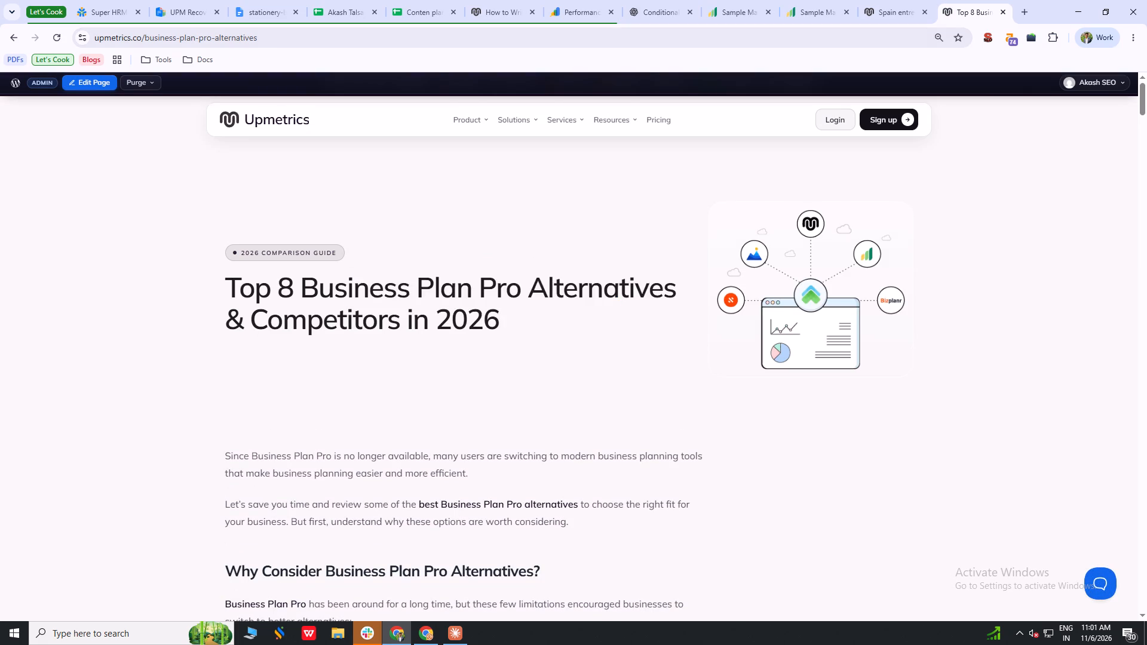
{"action": "scroll", "coordinate": [642, 277], "scroll_direction": "down", "scroll_amount": 11}
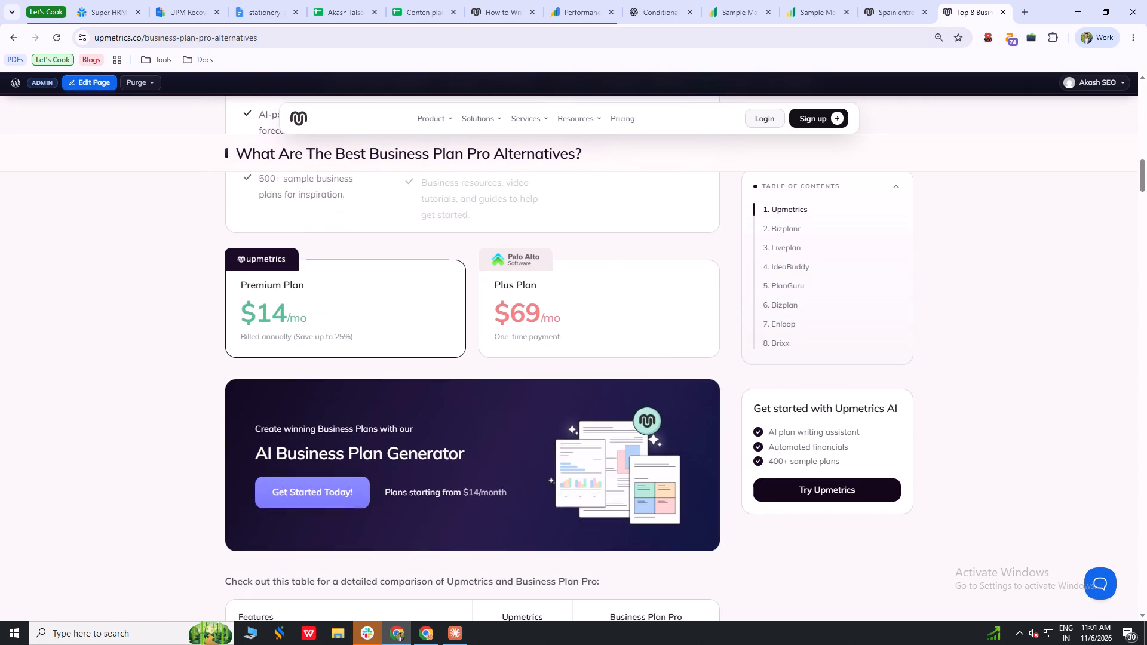
{"action": "scroll", "coordinate": [579, 260], "scroll_direction": "down", "scroll_amount": 1}
{"action": "scroll", "coordinate": [580, 260], "scroll_direction": "up", "scroll_amount": 2}
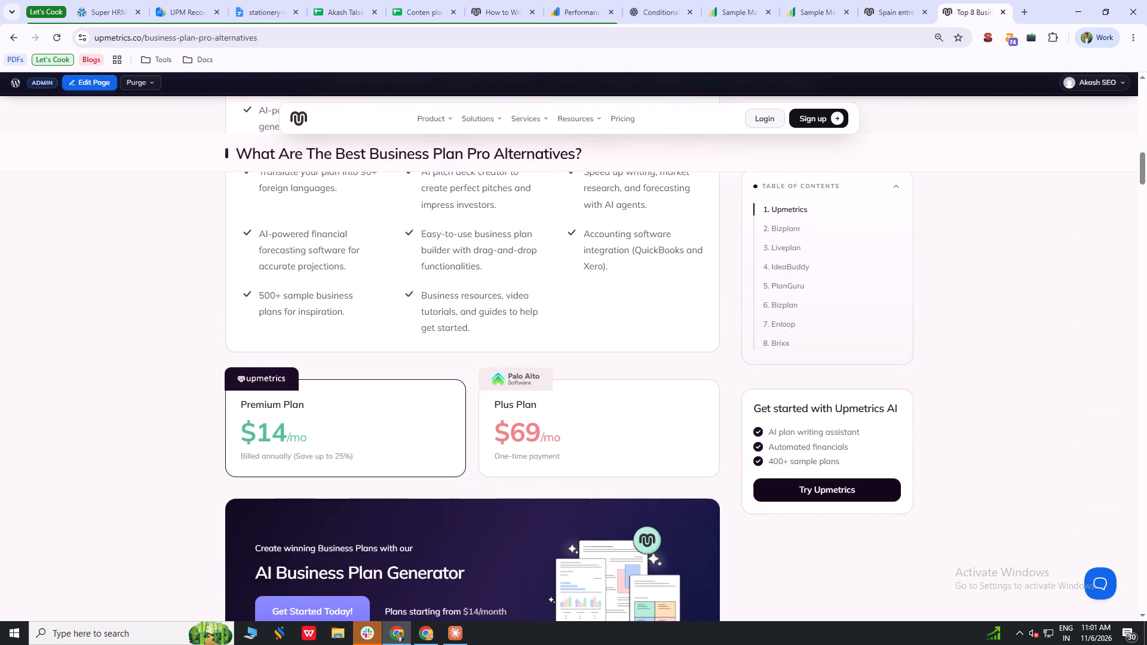
{"action": "scroll", "coordinate": [645, 357], "scroll_direction": "up", "scroll_amount": 3}
{"action": "scroll", "coordinate": [648, 358], "scroll_direction": "down", "scroll_amount": 6}
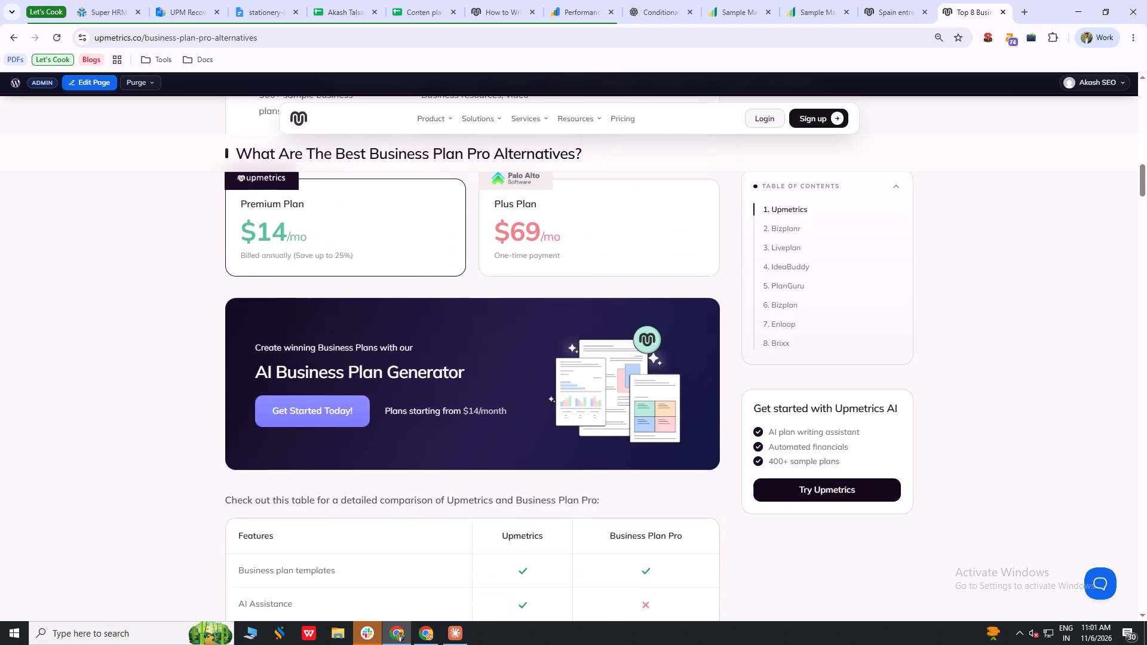
{"action": "scroll", "coordinate": [645, 359], "scroll_direction": "down", "scroll_amount": 4}
{"action": "scroll", "coordinate": [645, 359], "scroll_direction": "up", "scroll_amount": 3}
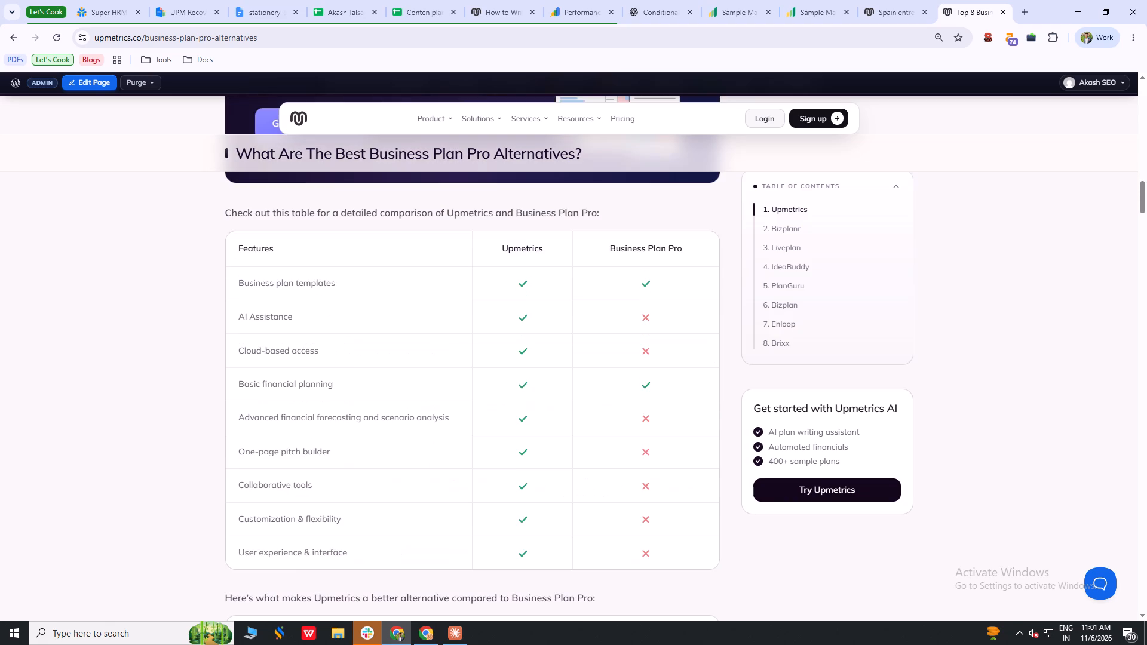
{"action": "scroll", "coordinate": [645, 359], "scroll_direction": "down", "scroll_amount": 7}
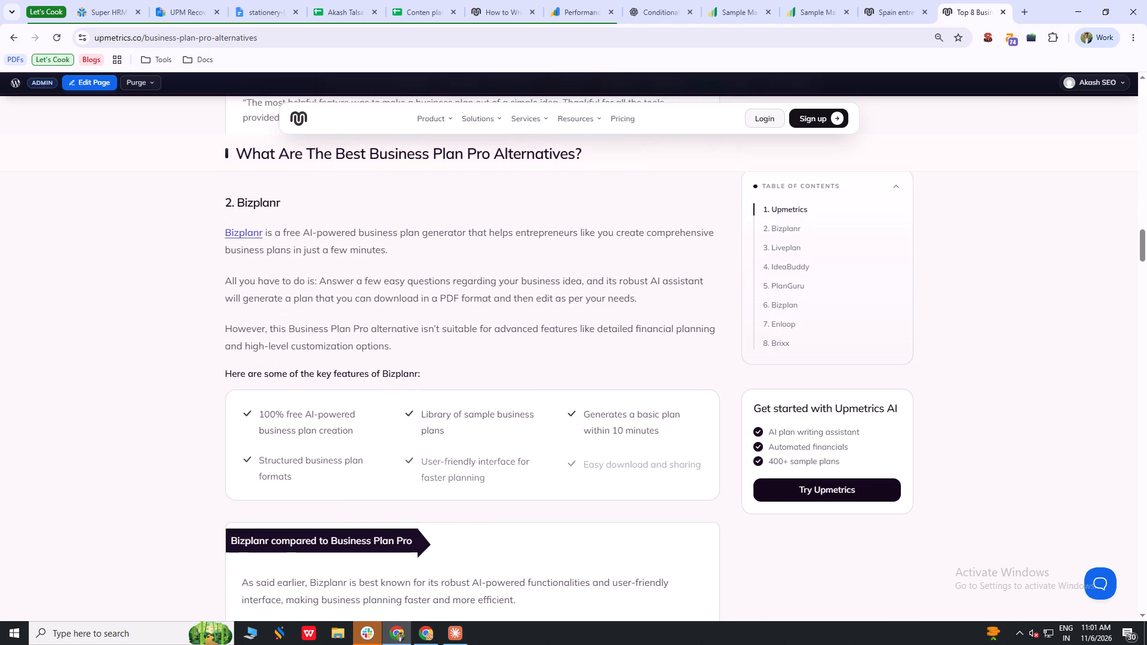
Examine the Bizplanr, LivePlan, IdeaBuddy and PlanGuru entries, including their comparisons with Business Plan Pro and pricing notes.
{"action": "scroll", "coordinate": [495, 298], "scroll_direction": "down", "scroll_amount": 9}
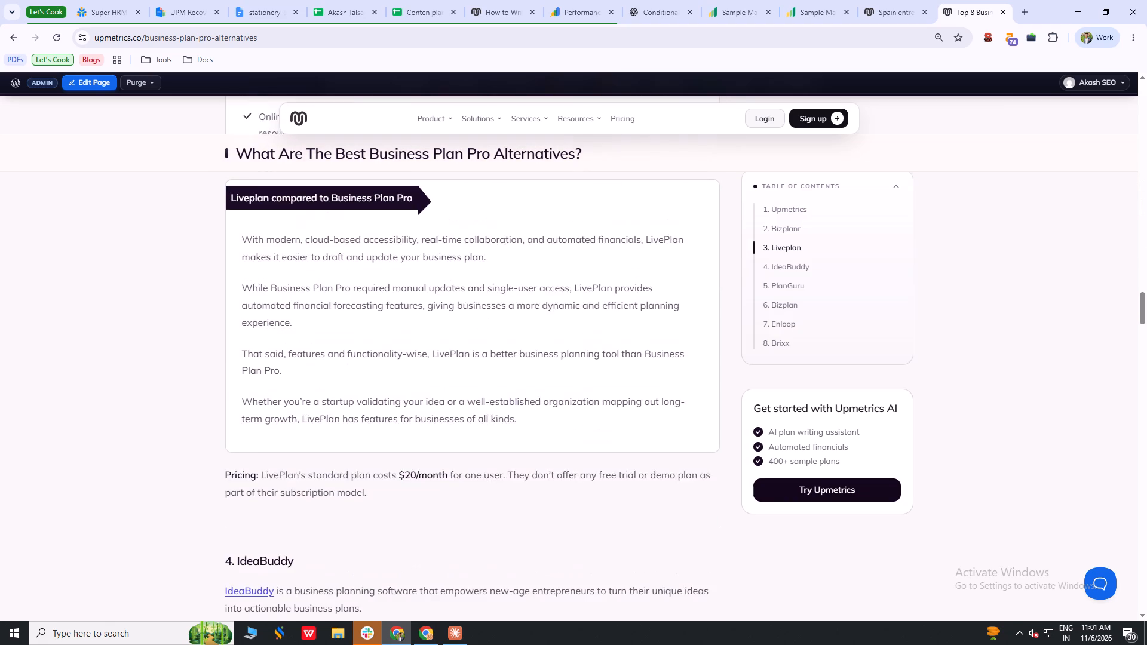
{"action": "scroll", "coordinate": [494, 297], "scroll_direction": "down", "scroll_amount": 4}
{"action": "left_click", "coordinate": [760, 252]}
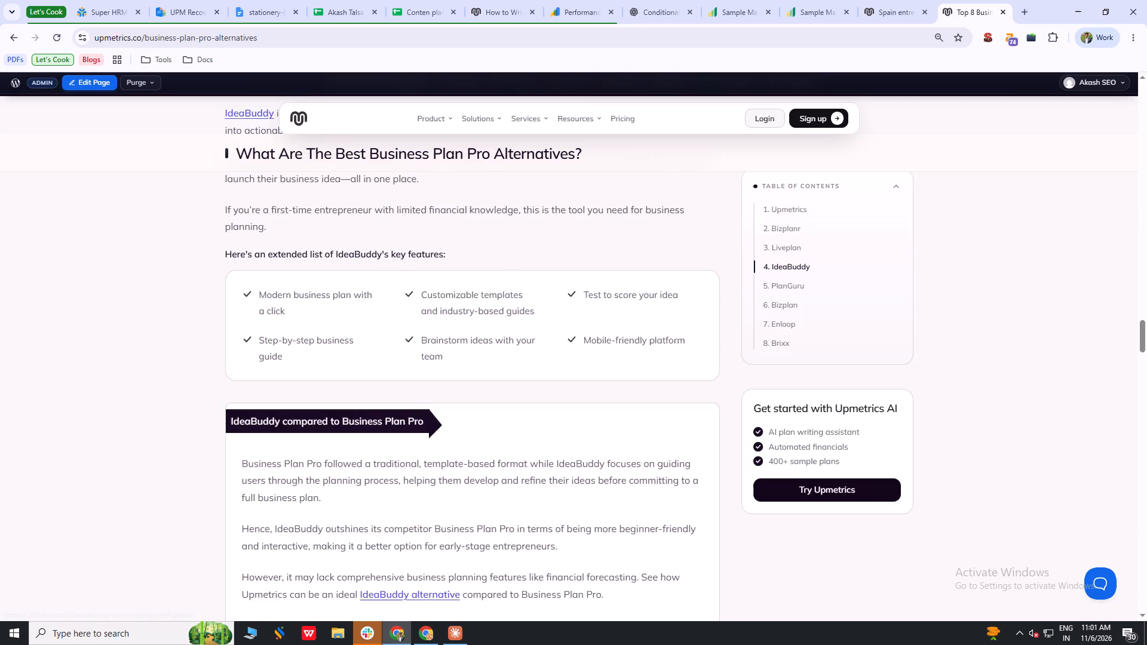
{"action": "scroll", "coordinate": [533, 271], "scroll_direction": "down", "scroll_amount": 3}
{"action": "scroll", "coordinate": [329, 294], "scroll_direction": "down", "scroll_amount": 2}
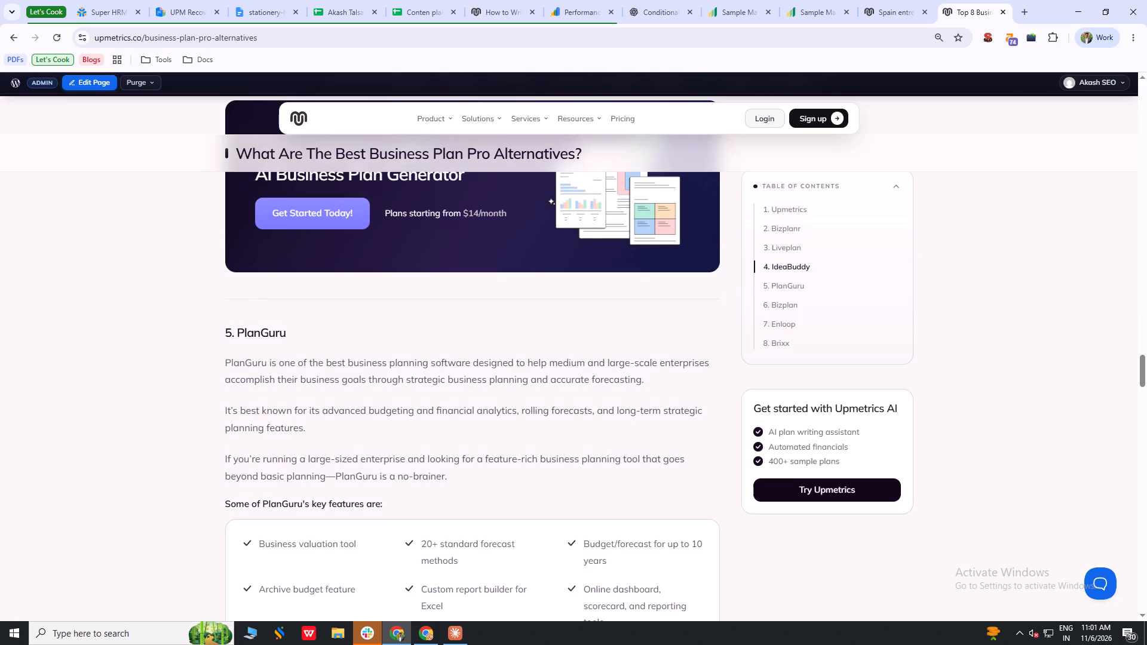
{"action": "scroll", "coordinate": [588, 282], "scroll_direction": "down", "scroll_amount": 3}
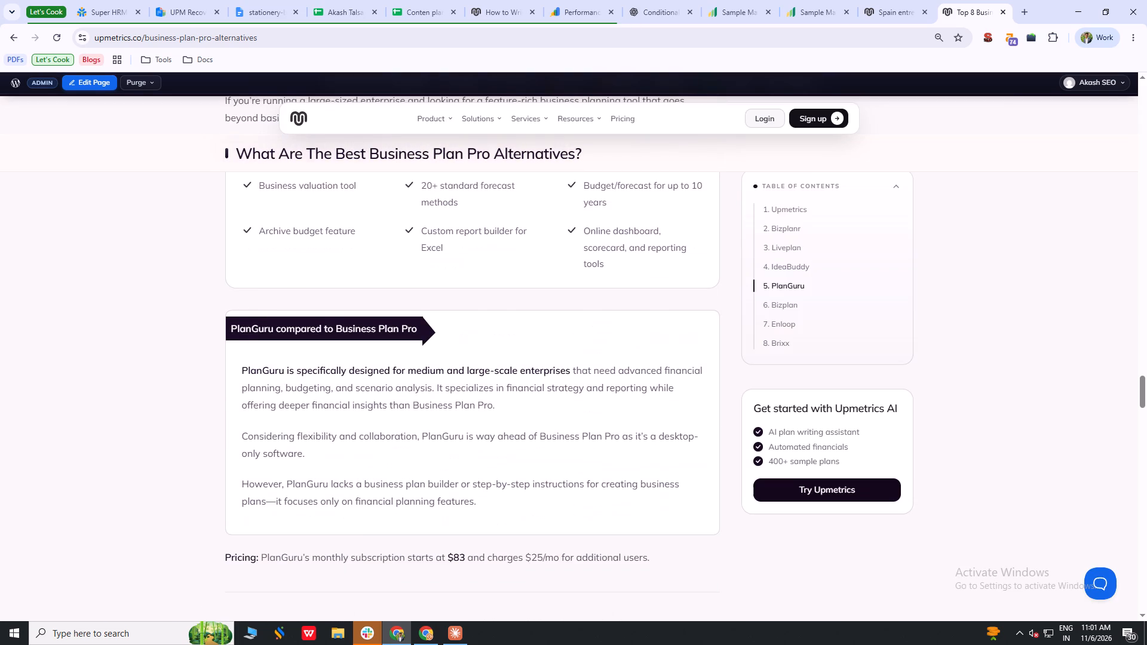
{"action": "scroll", "coordinate": [588, 279], "scroll_direction": "down", "scroll_amount": 5}
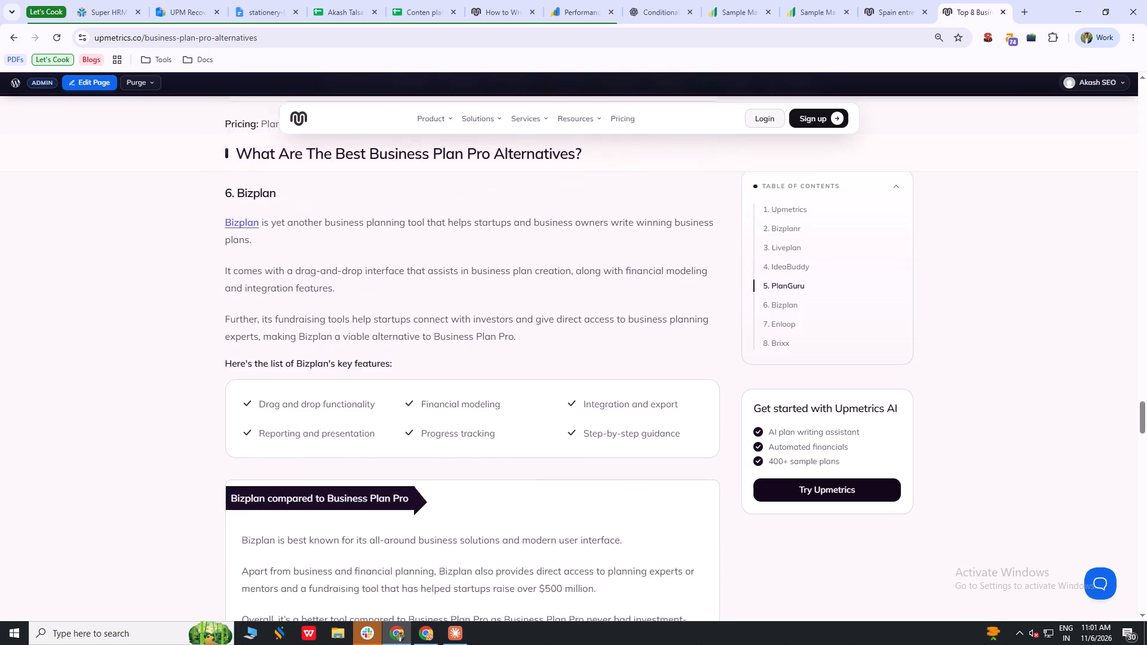
Examine the Bizplan, Enloop and Brixx entries and the conclusion of the Business Plan Pro alternatives page.
{"action": "scroll", "coordinate": [588, 279], "scroll_direction": "down", "scroll_amount": 3}
{"action": "scroll", "coordinate": [588, 279], "scroll_direction": "up", "scroll_amount": 3}
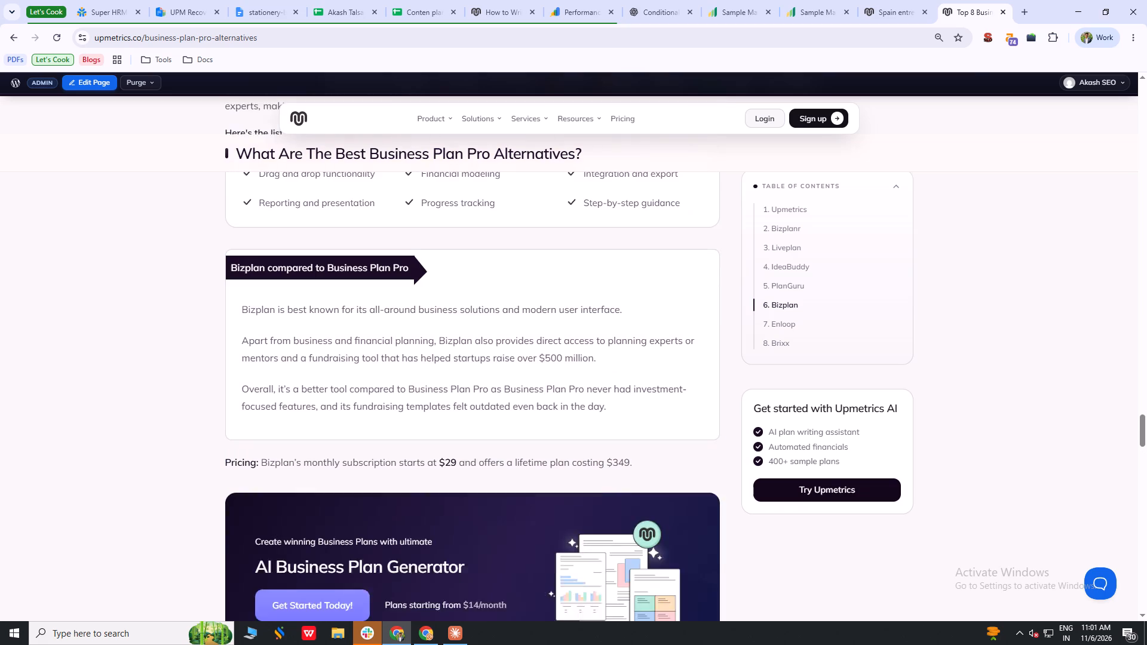
{"action": "left_click_drag", "start_coordinate": [222, 336], "coordinate": [470, 331]}
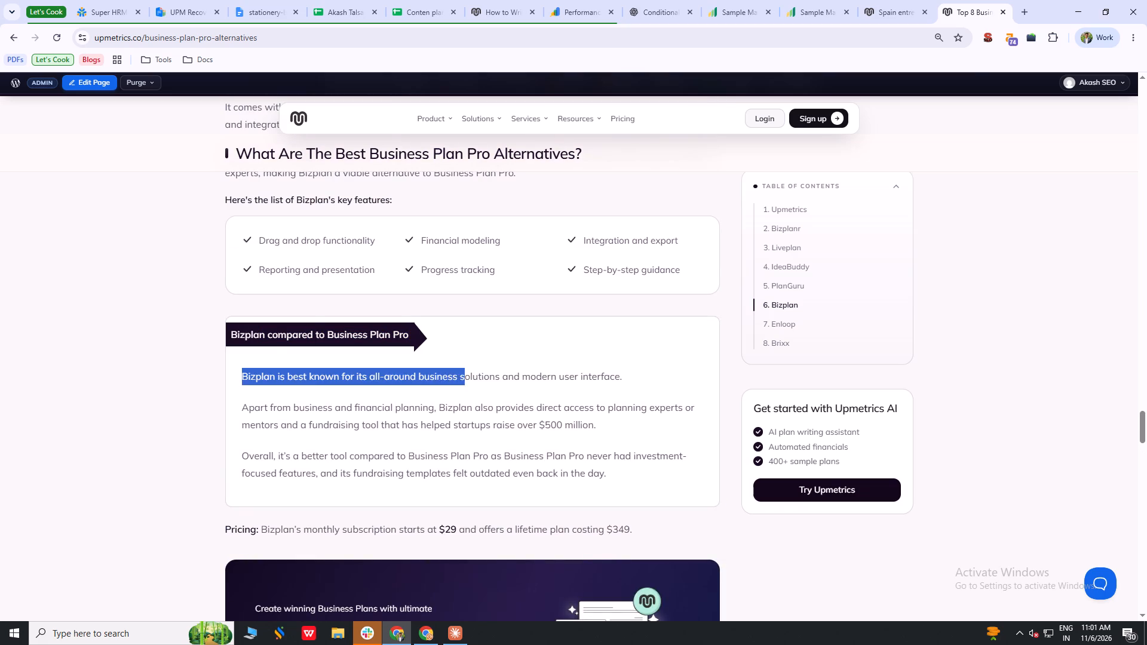
{"action": "left_click", "coordinate": [543, 325]}
{"action": "scroll", "coordinate": [544, 325], "scroll_direction": "down", "scroll_amount": 6}
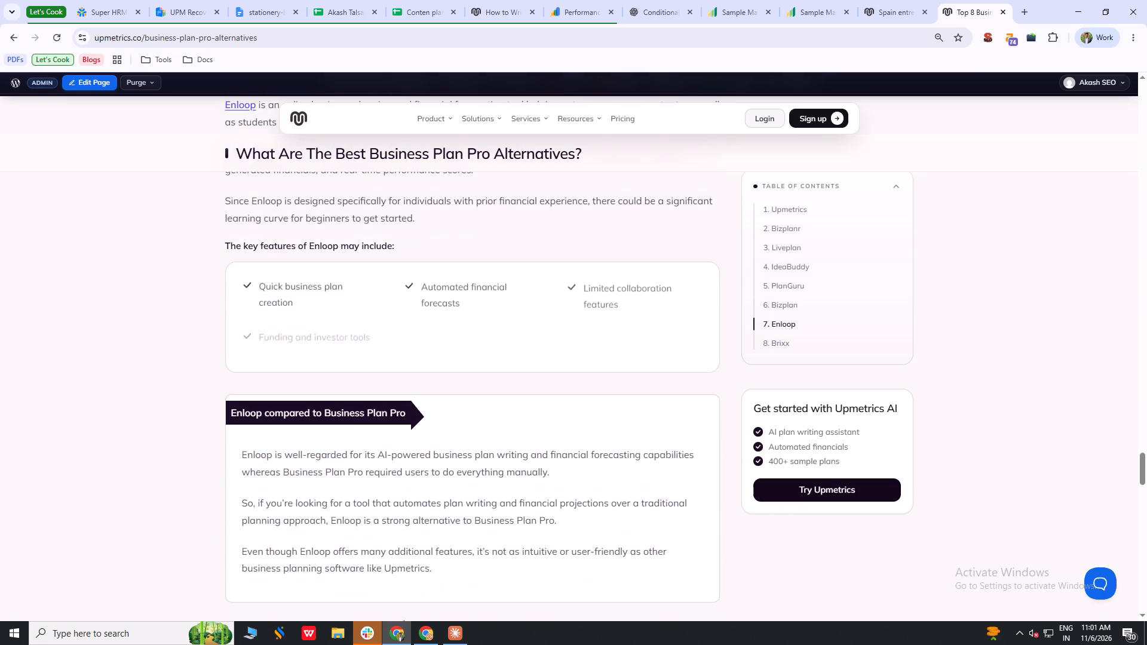
{"action": "scroll", "coordinate": [557, 279], "scroll_direction": "down", "scroll_amount": 4}
{"action": "scroll", "coordinate": [286, 319], "scroll_direction": "down", "scroll_amount": 6}
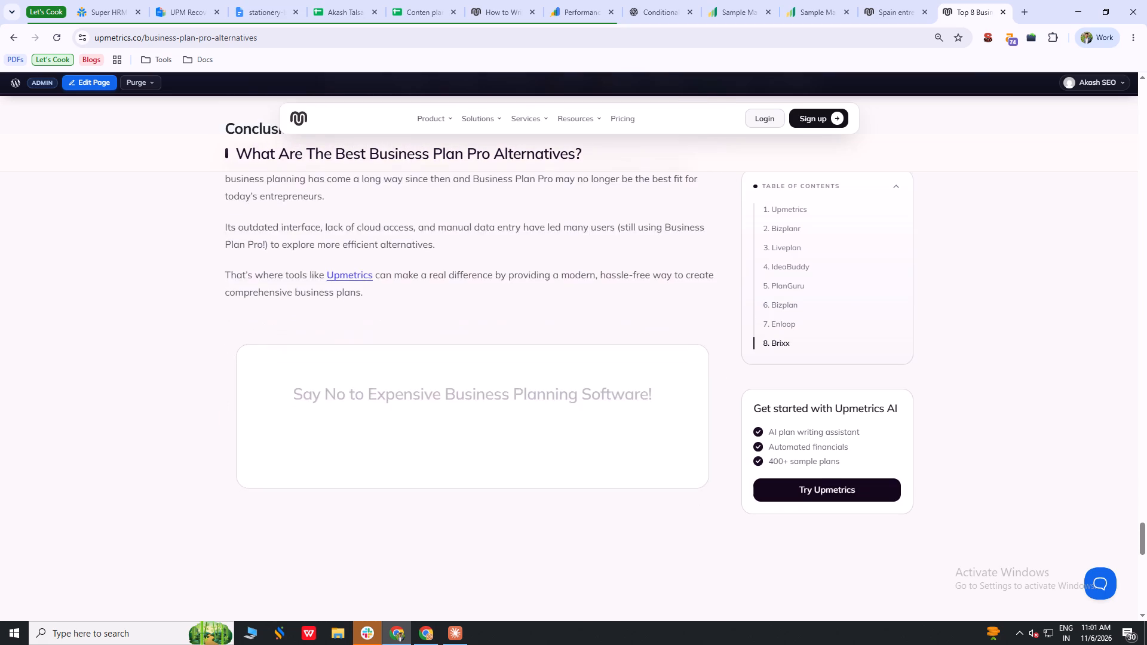
{"action": "scroll", "coordinate": [224, 322], "scroll_direction": "down", "scroll_amount": 3}
Return to the page's beginning and re-read the introduction and the opening of "Why Consider Business Plan Pro Alternatives?".
{"action": "middle_click_drag", "start_coordinate": [174, 438], "coordinate": [211, 198]}
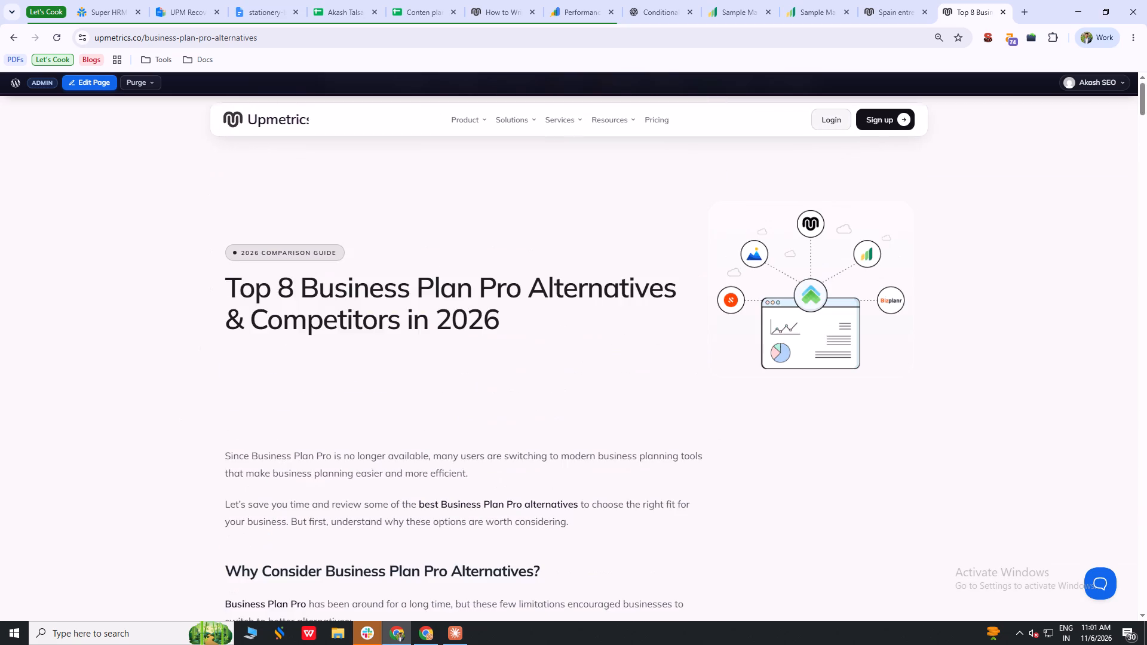
{"action": "scroll", "coordinate": [213, 241], "scroll_direction": "down", "scroll_amount": 2}
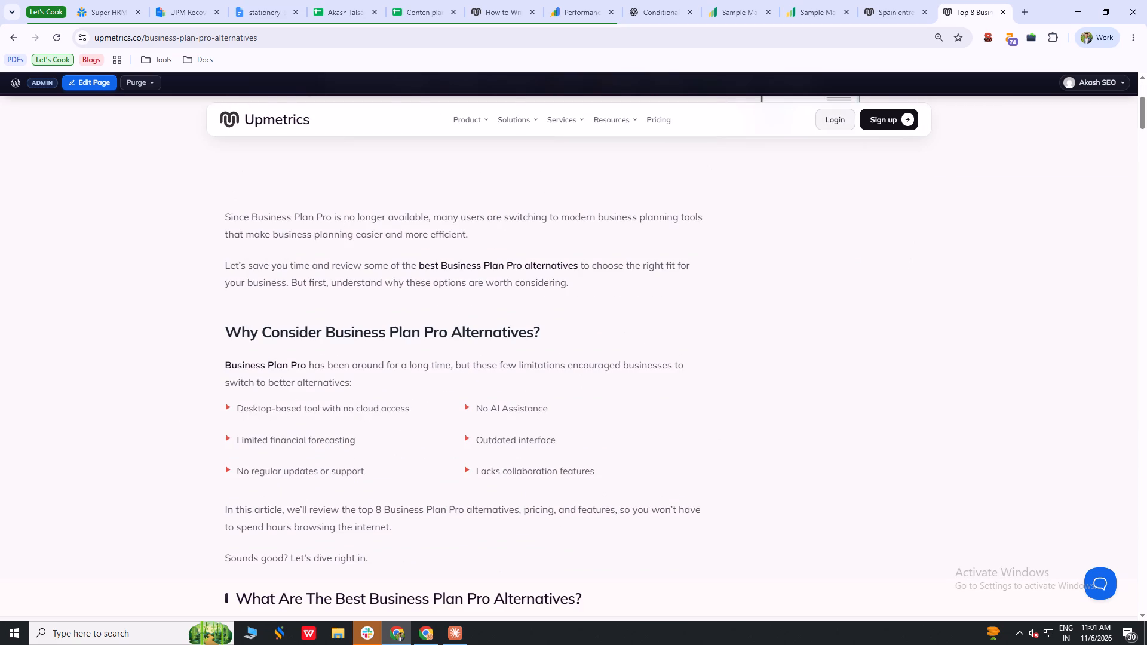
{"action": "left_click_drag", "start_coordinate": [359, 332], "coordinate": [518, 334]}
{"action": "left_click", "coordinate": [522, 334]}
{"action": "left_click_drag", "start_coordinate": [441, 264], "coordinate": [455, 265]}
{"action": "left_click_drag", "start_coordinate": [455, 265], "coordinate": [574, 265]}
{"action": "left_click", "coordinate": [574, 265]}
{"action": "scroll", "coordinate": [574, 265], "scroll_direction": "down", "scroll_amount": 1}
{"action": "left_click_drag", "start_coordinate": [234, 240], "coordinate": [316, 243]}
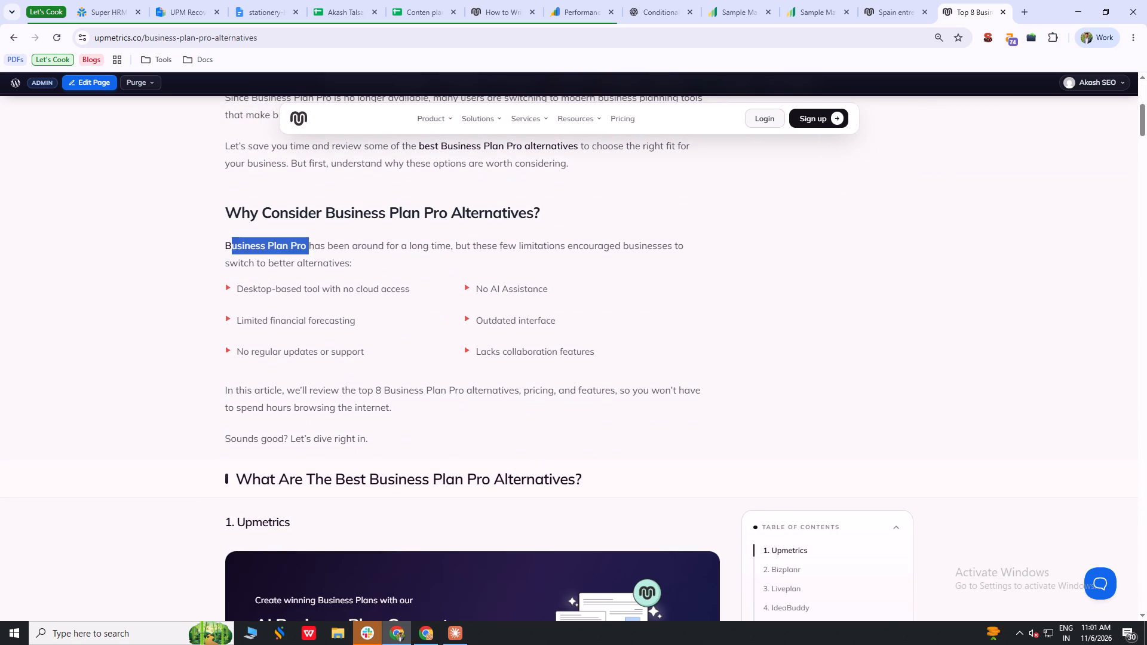
{"action": "left_click", "coordinate": [316, 243]}
{"action": "left_click_drag", "start_coordinate": [325, 245], "coordinate": [573, 246]}
{"action": "left_click", "coordinate": [598, 249]}
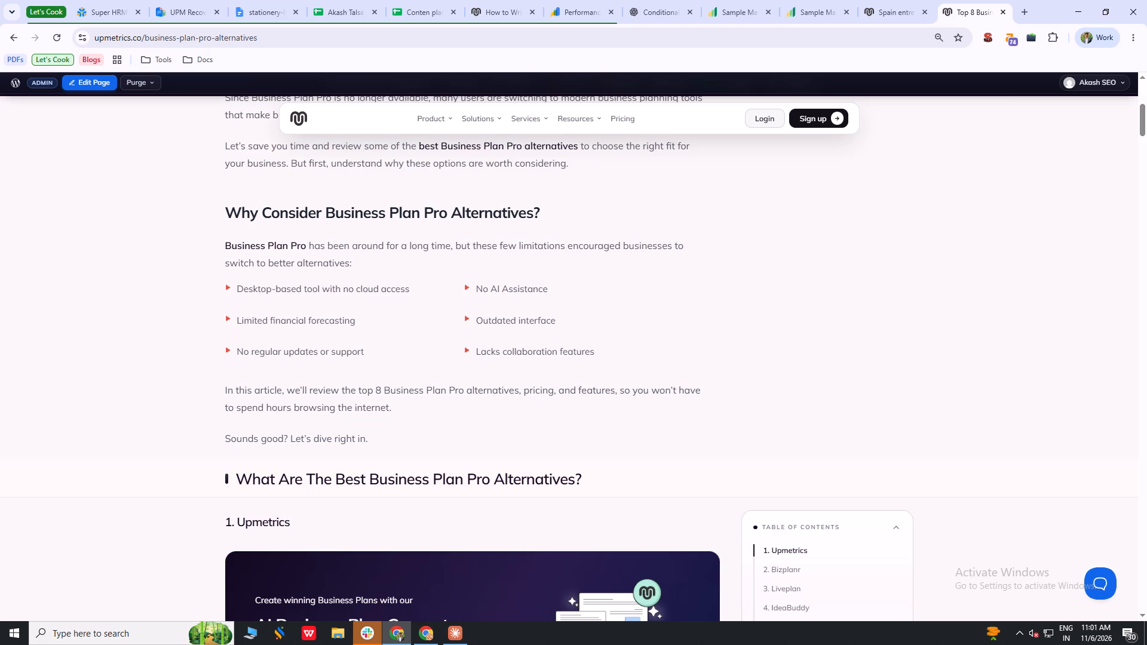
Read through the bulleted list of Business Plan Pro's limitations, from cloud access to collaboration features.
{"action": "left_click_drag", "start_coordinate": [256, 289], "coordinate": [423, 289]}
{"action": "left_click", "coordinate": [423, 289]}
{"action": "left_click_drag", "start_coordinate": [259, 321], "coordinate": [370, 318]}
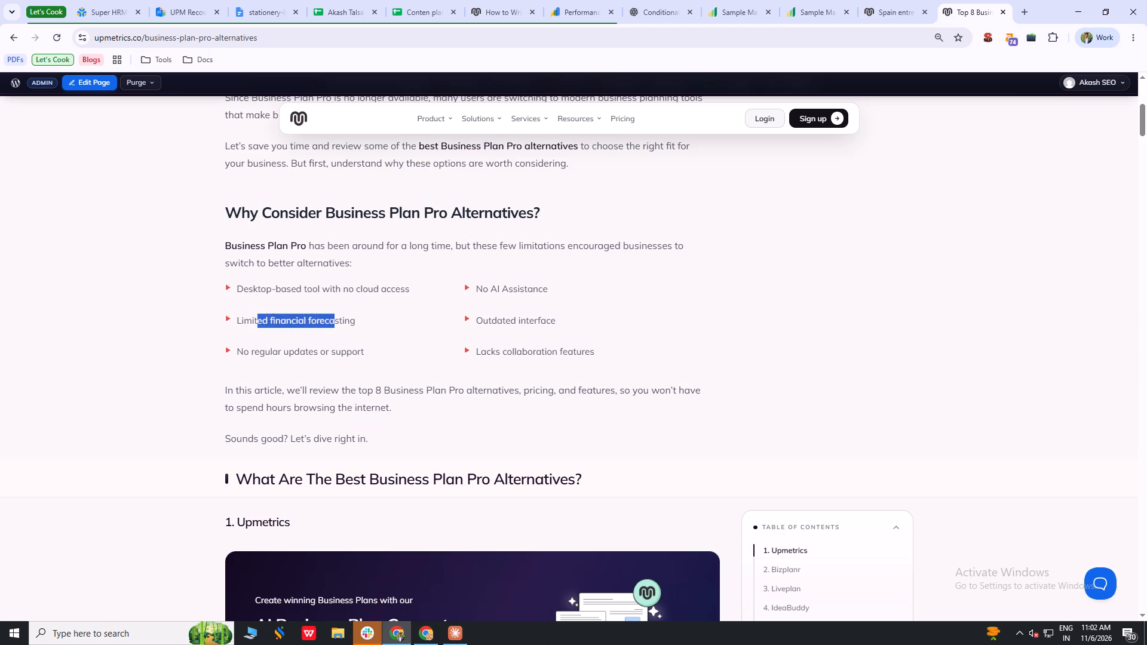
{"action": "left_click_drag", "start_coordinate": [248, 352], "coordinate": [382, 352]}
{"action": "left_click_drag", "start_coordinate": [526, 342], "coordinate": [592, 342]}
{"action": "left_click_drag", "start_coordinate": [511, 327], "coordinate": [567, 324]}
{"action": "left_click_drag", "start_coordinate": [487, 293], "coordinate": [573, 287]}
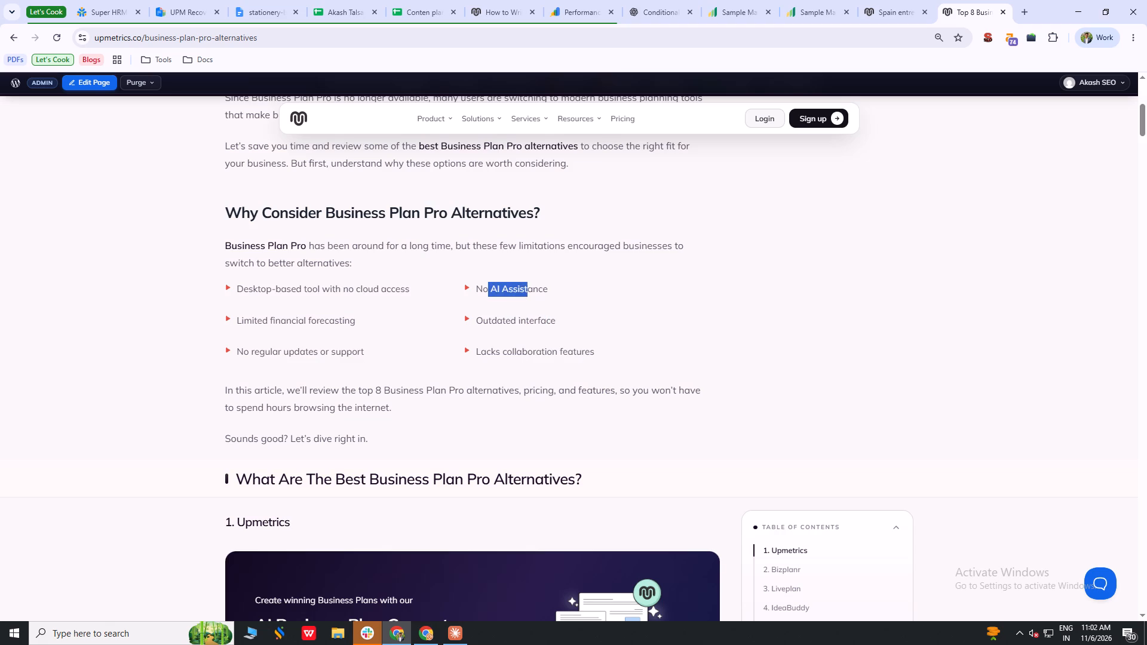
{"action": "left_click", "coordinate": [616, 339]}
{"action": "scroll", "coordinate": [607, 319], "scroll_direction": "down", "scroll_amount": 2}
{"action": "left_click_drag", "start_coordinate": [254, 244], "coordinate": [565, 262]}
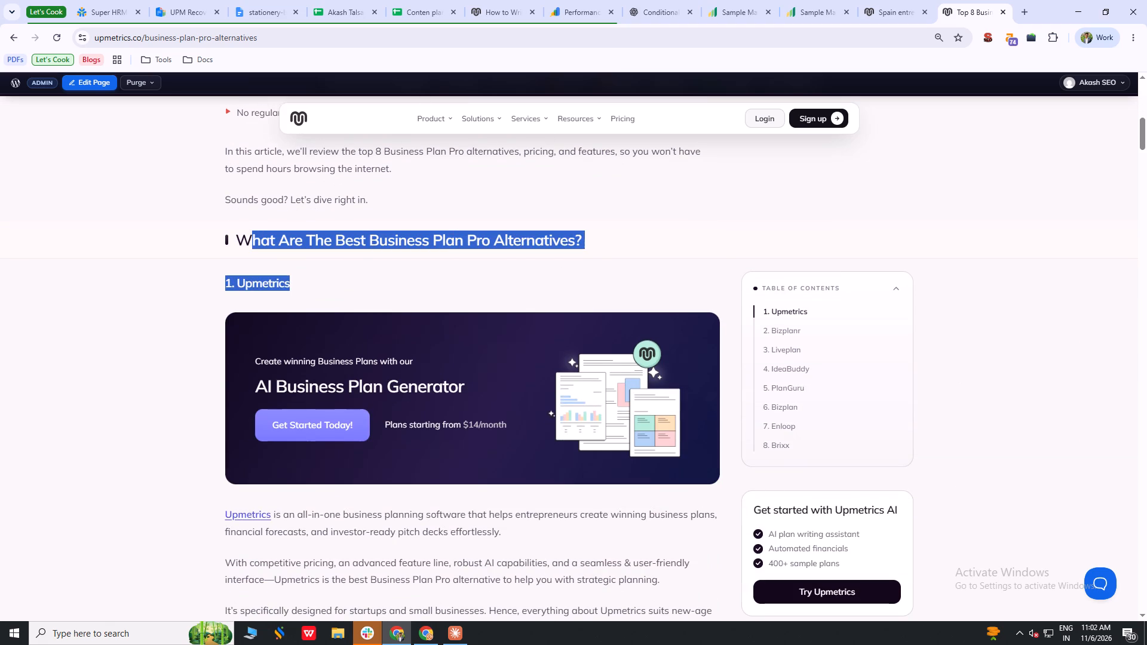
{"action": "left_click_drag", "start_coordinate": [565, 262], "coordinate": [586, 262]}
{"action": "left_click", "coordinate": [589, 262]}
{"action": "scroll", "coordinate": [589, 262], "scroll_direction": "down", "scroll_amount": 2}
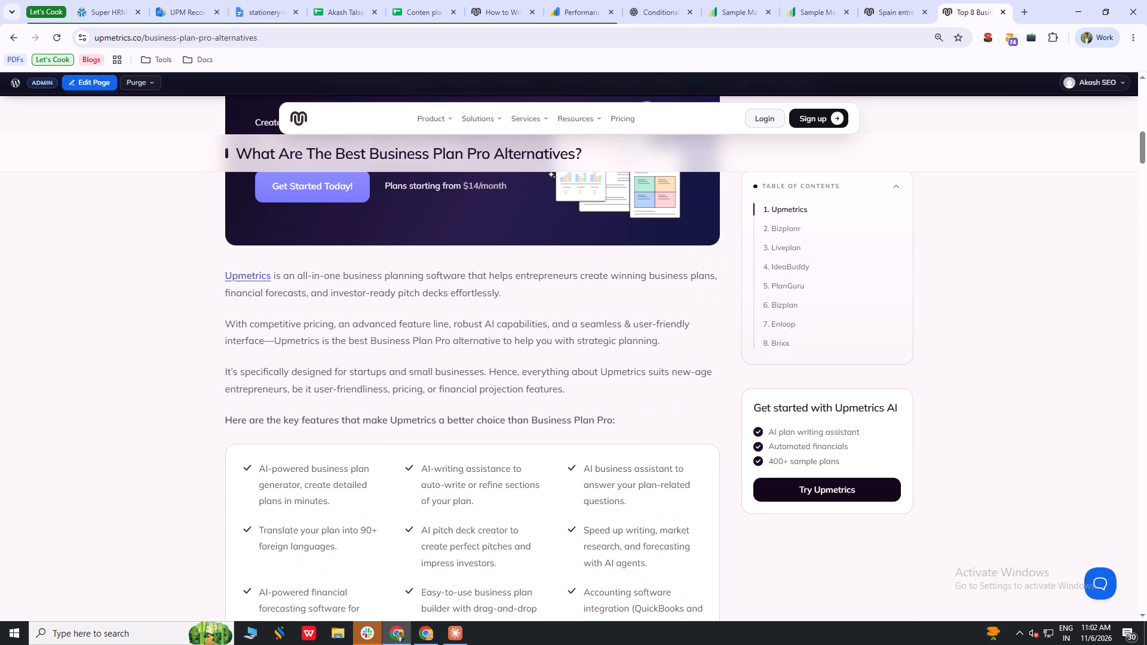
{"action": "scroll", "coordinate": [594, 264], "scroll_direction": "down", "scroll_amount": 2}
{"action": "scroll", "coordinate": [597, 263], "scroll_direction": "up", "scroll_amount": 2}
{"action": "scroll", "coordinate": [253, 280], "scroll_direction": "down", "scroll_amount": 3}
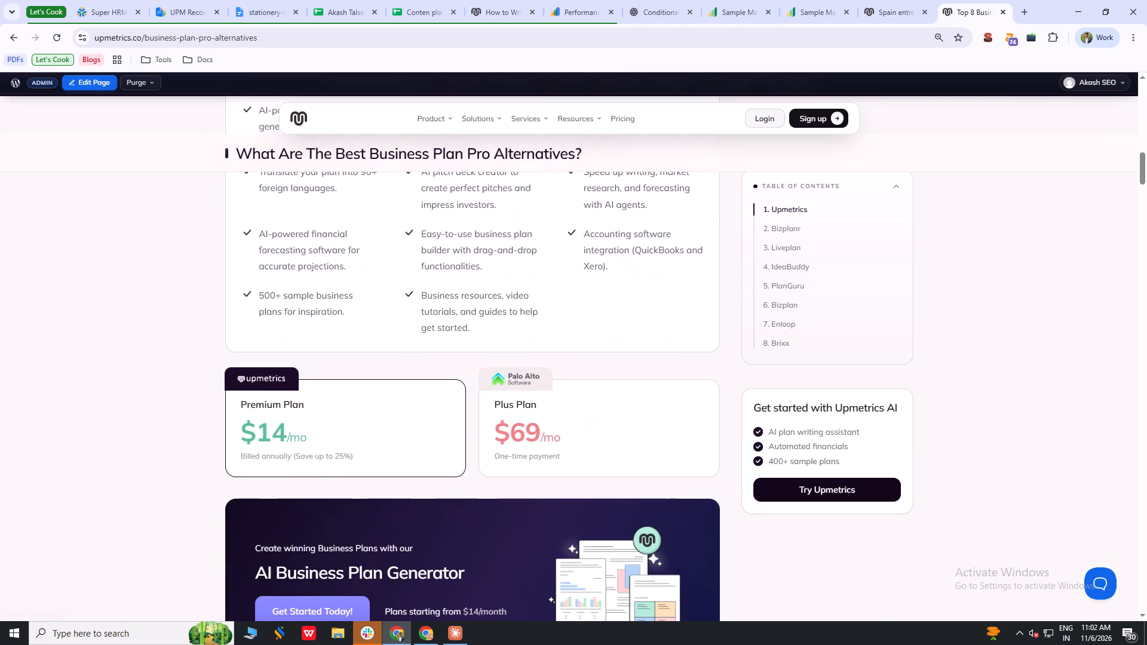
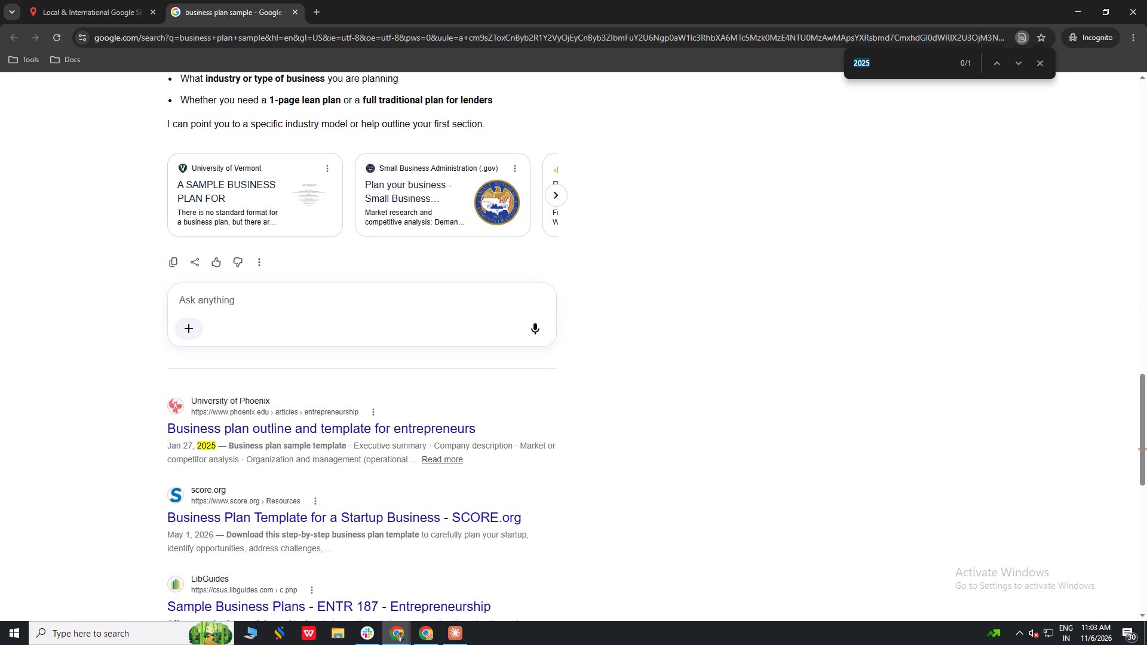
{"action": "type", "text": "upmetrics"}
{"action": "scroll", "coordinate": [587, 365], "scroll_direction": "down", "scroll_amount": 6}
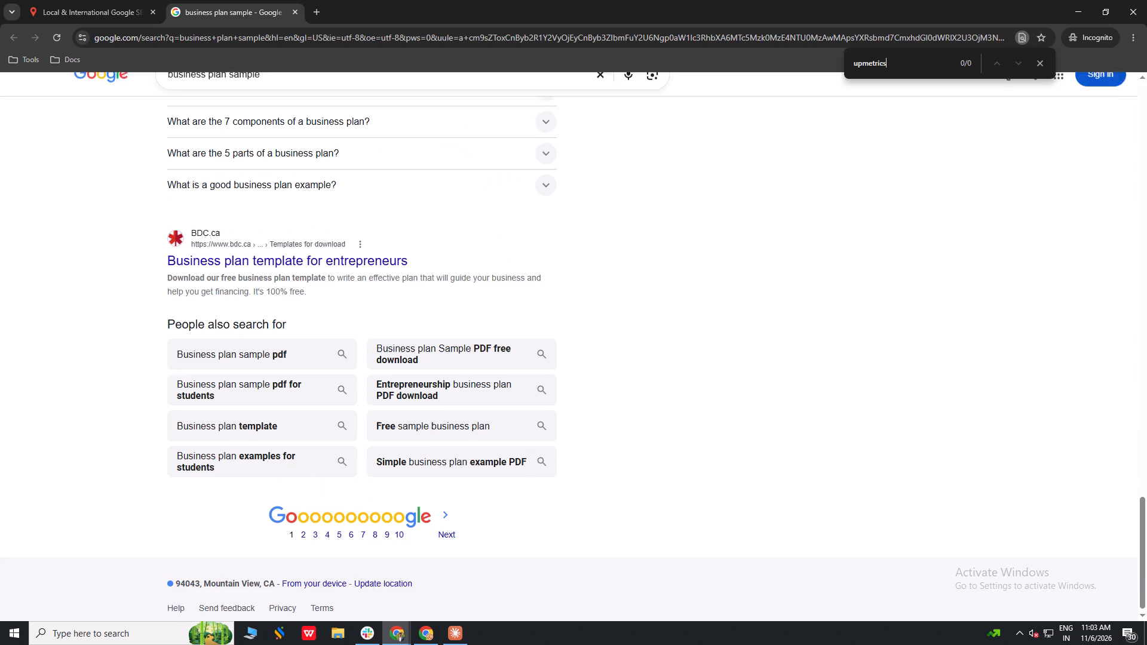
{"action": "scroll", "coordinate": [585, 364], "scroll_direction": "down", "scroll_amount": 3}
Look for "upmetrics" on the second results page and open its "7 Best Business Plan Examples" image result in a separate tab.
{"action": "left_click", "coordinate": [441, 529]}
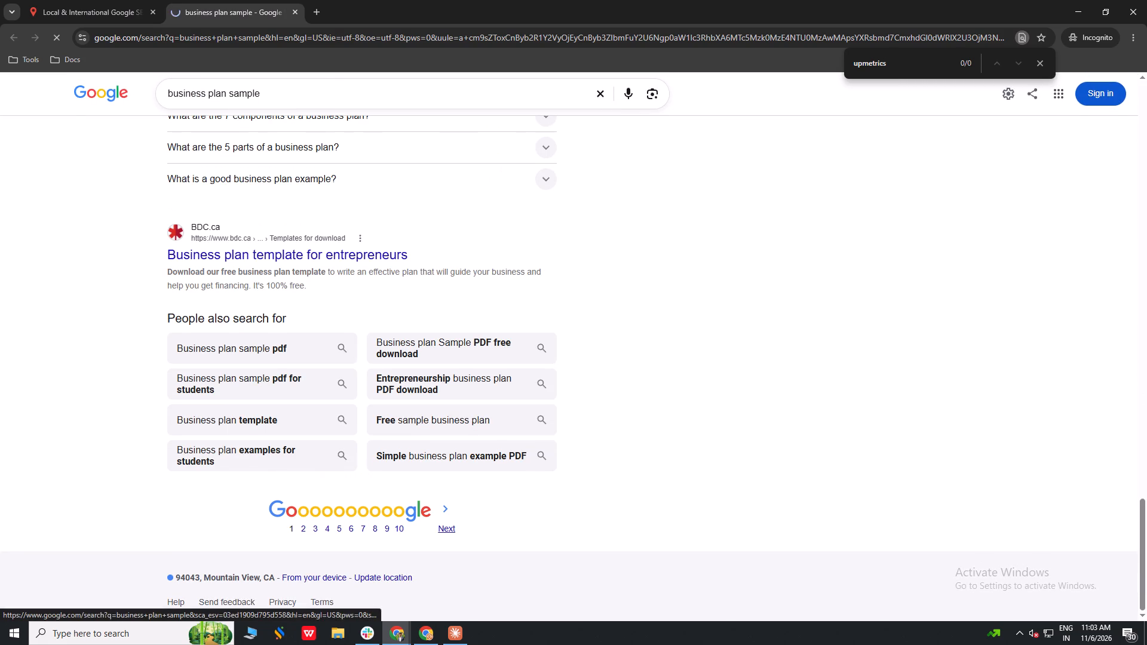
{"action": "key", "text": "ctrl+f"}
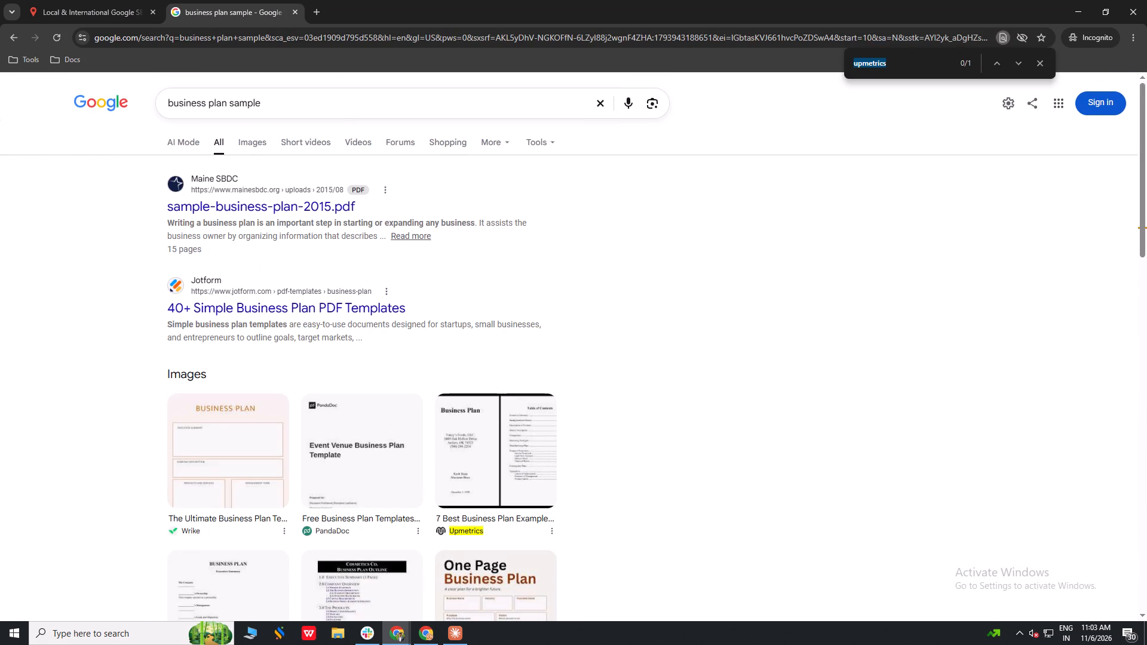
{"action": "scroll", "coordinate": [621, 378], "scroll_direction": "down", "scroll_amount": 1}
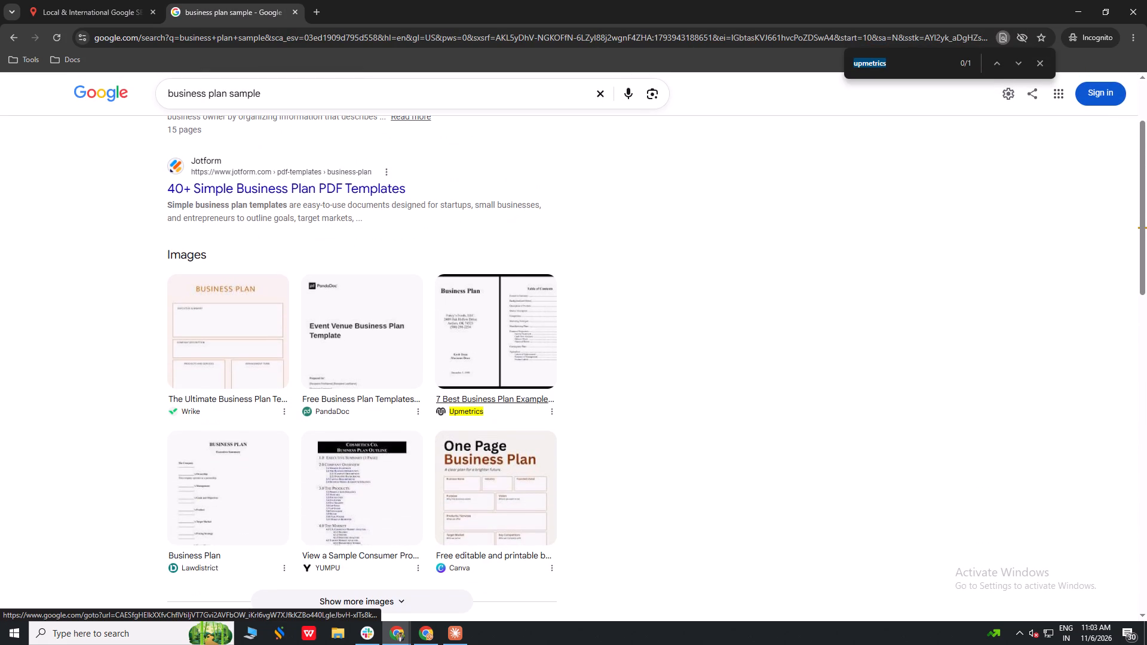
{"action": "middle_click", "coordinate": [476, 401]}
{"action": "left_click", "coordinate": [351, 0]}
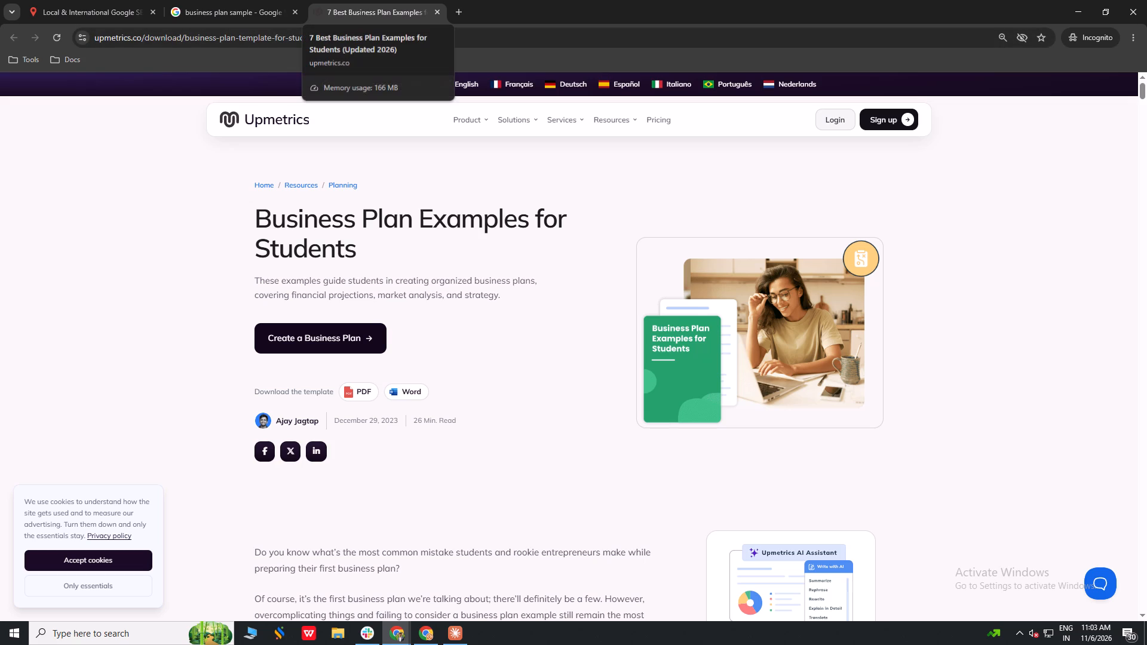
Review the Upmetrics "Business Plan Examples for Students" page from its introduction through the startup and lean plan examples.
{"action": "scroll", "coordinate": [488, 283], "scroll_direction": "down", "scroll_amount": 2}
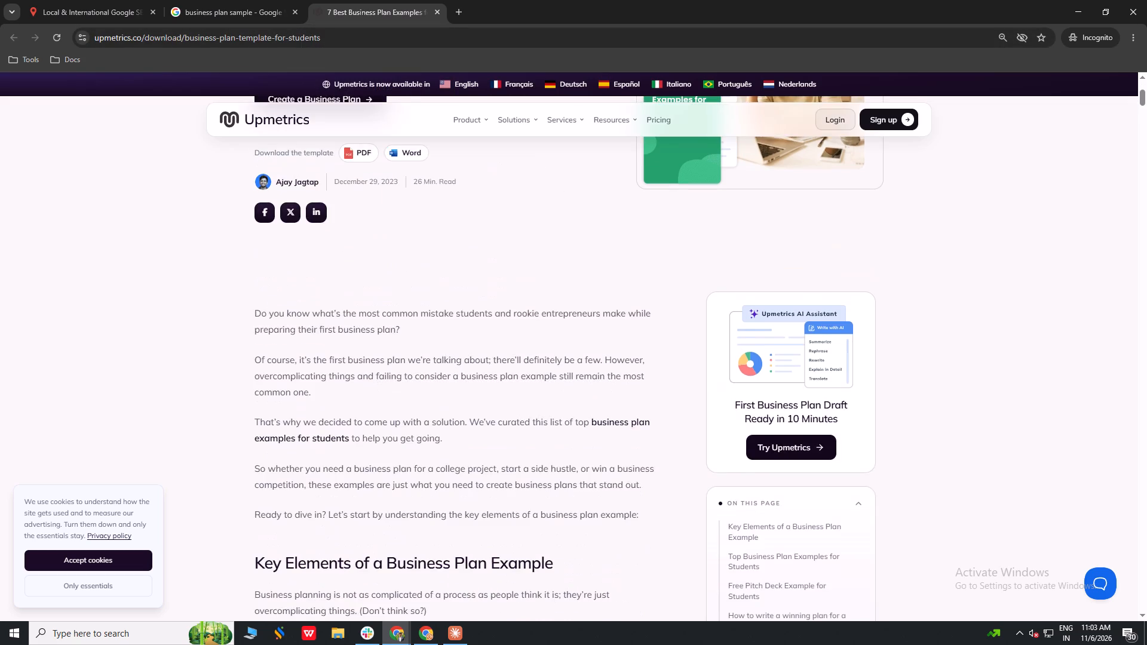
{"action": "scroll", "coordinate": [501, 277], "scroll_direction": "down", "scroll_amount": 7}
{"action": "scroll", "coordinate": [501, 275], "scroll_direction": "up", "scroll_amount": 1}
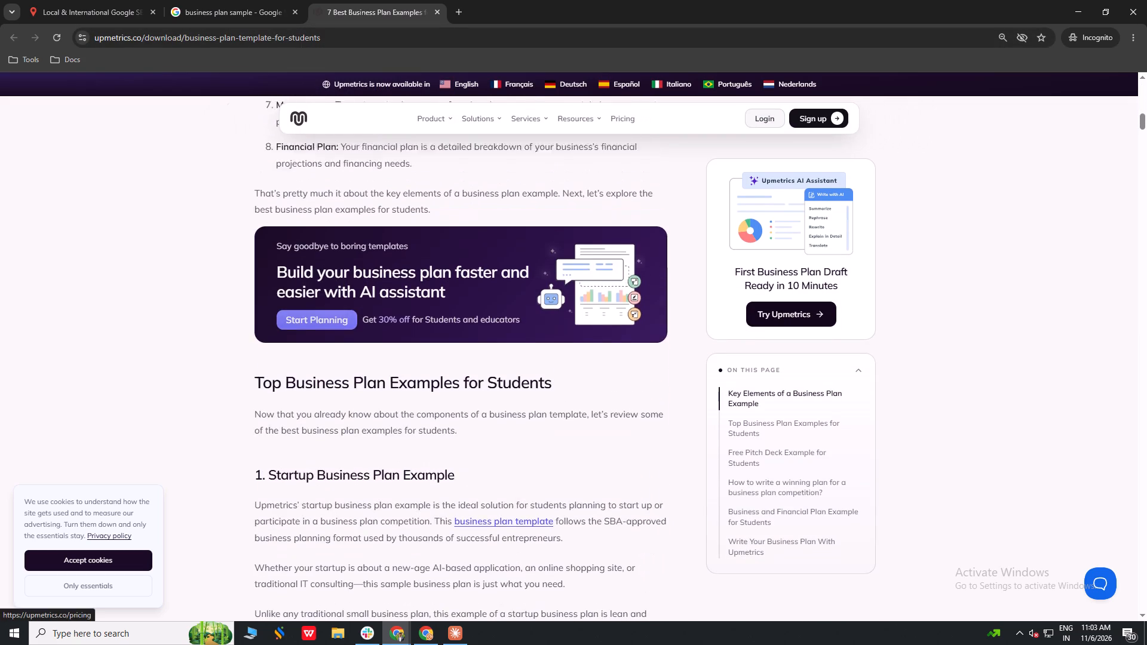
{"action": "scroll", "coordinate": [501, 275], "scroll_direction": "up", "scroll_amount": 1}
{"action": "scroll", "coordinate": [501, 265], "scroll_direction": "down", "scroll_amount": 6}
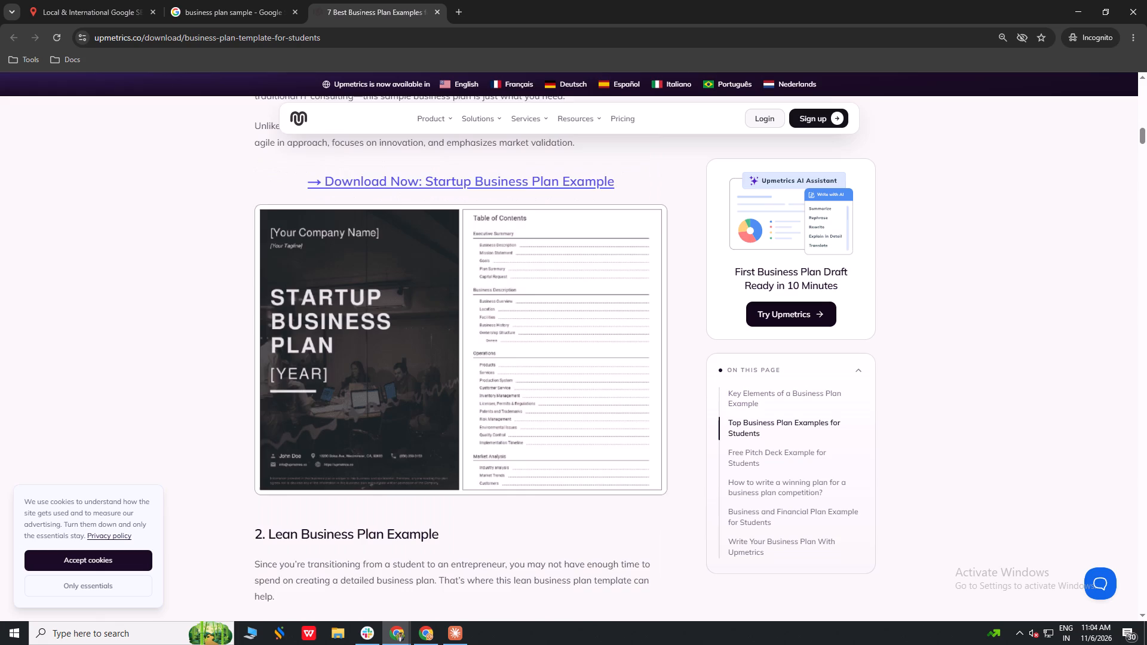
{"action": "scroll", "coordinate": [499, 268], "scroll_direction": "down", "scroll_amount": 6}
Return to the "business plan sample" search and check the remaining listings on the second results page.
{"action": "left_click", "coordinate": [218, 0]}
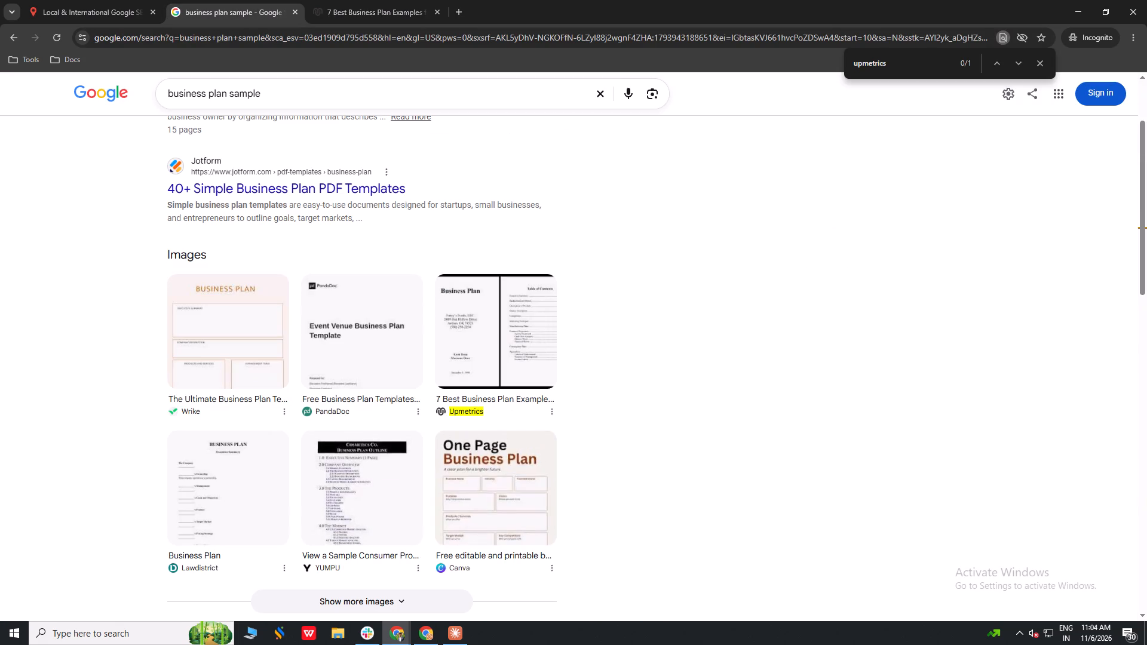
{"action": "scroll", "coordinate": [683, 463], "scroll_direction": "down", "scroll_amount": 3}
{"action": "scroll", "coordinate": [274, 205], "scroll_direction": "down", "scroll_amount": 2}
{"action": "scroll", "coordinate": [253, 333], "scroll_direction": "down", "scroll_amount": 2}
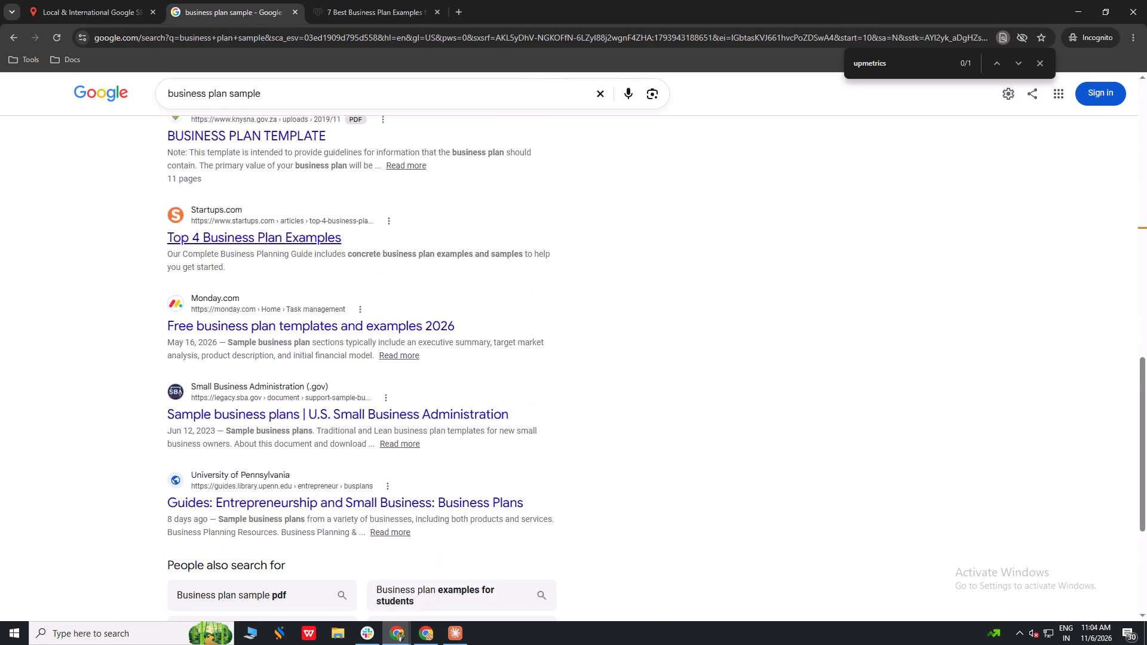
{"action": "scroll", "coordinate": [262, 334], "scroll_direction": "down", "scroll_amount": 2}
Search the third results page for "upmetrics" and check its listings.
{"action": "left_click", "coordinate": [461, 526]}
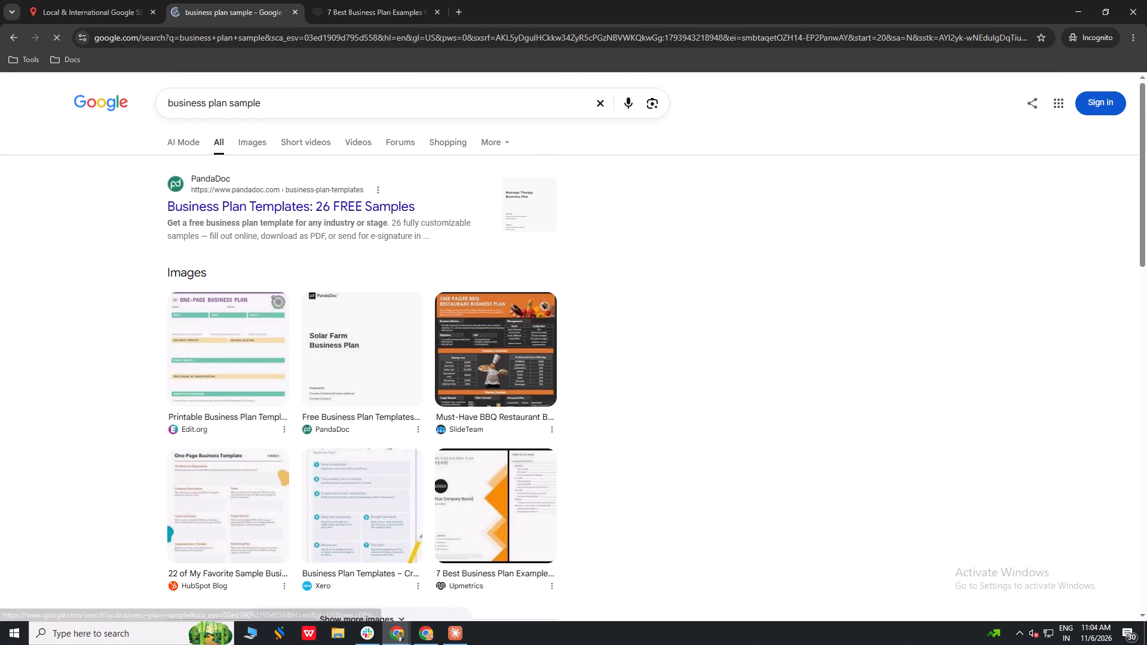
{"action": "key", "text": "ctrl+f"}
{"action": "scroll", "coordinate": [641, 397], "scroll_direction": "down", "scroll_amount": 1}
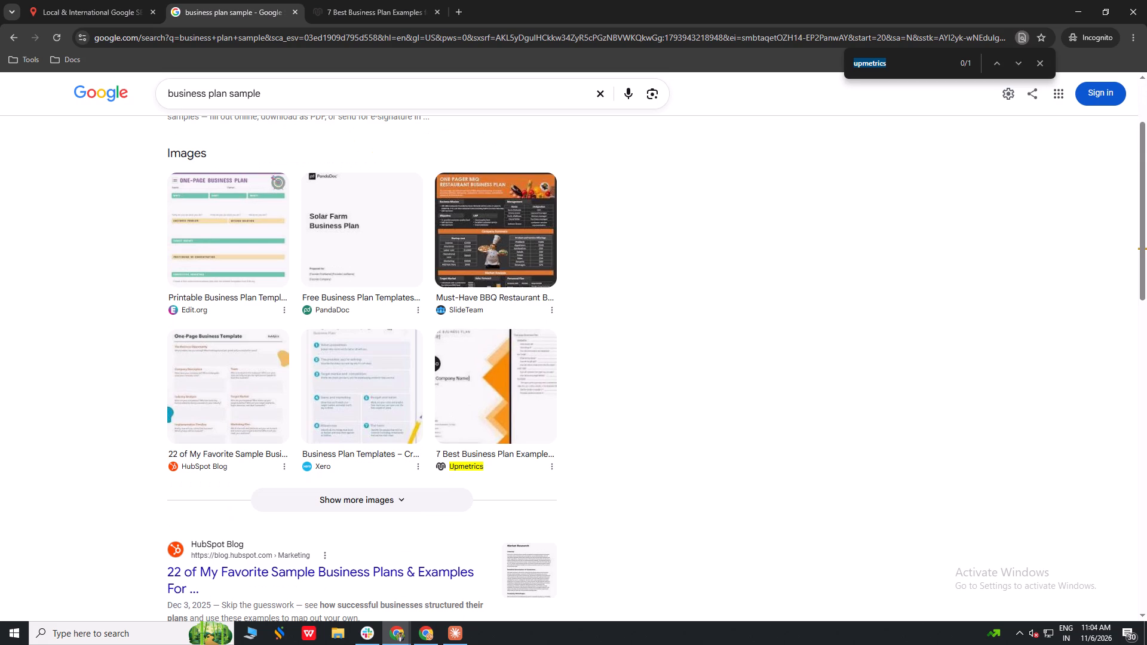
{"action": "scroll", "coordinate": [499, 447], "scroll_direction": "down", "scroll_amount": 6}
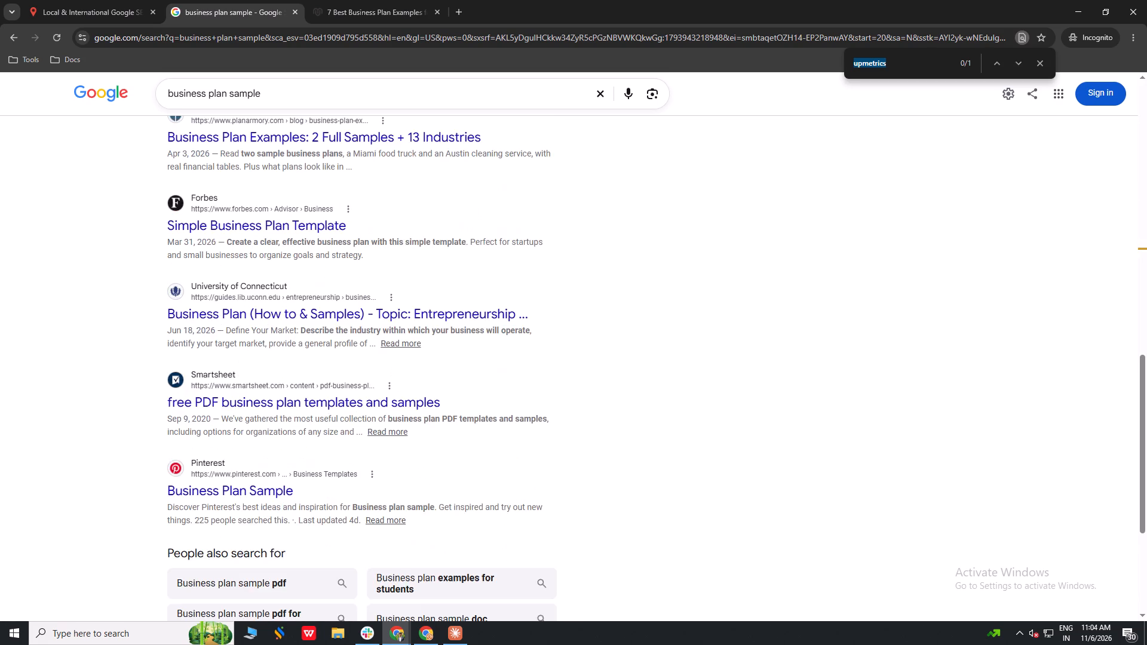
{"action": "scroll", "coordinate": [502, 445], "scroll_direction": "down", "scroll_amount": 6}
Search the fourth results page for "upmetrics" and check its listings.
{"action": "left_click", "coordinate": [471, 530]}
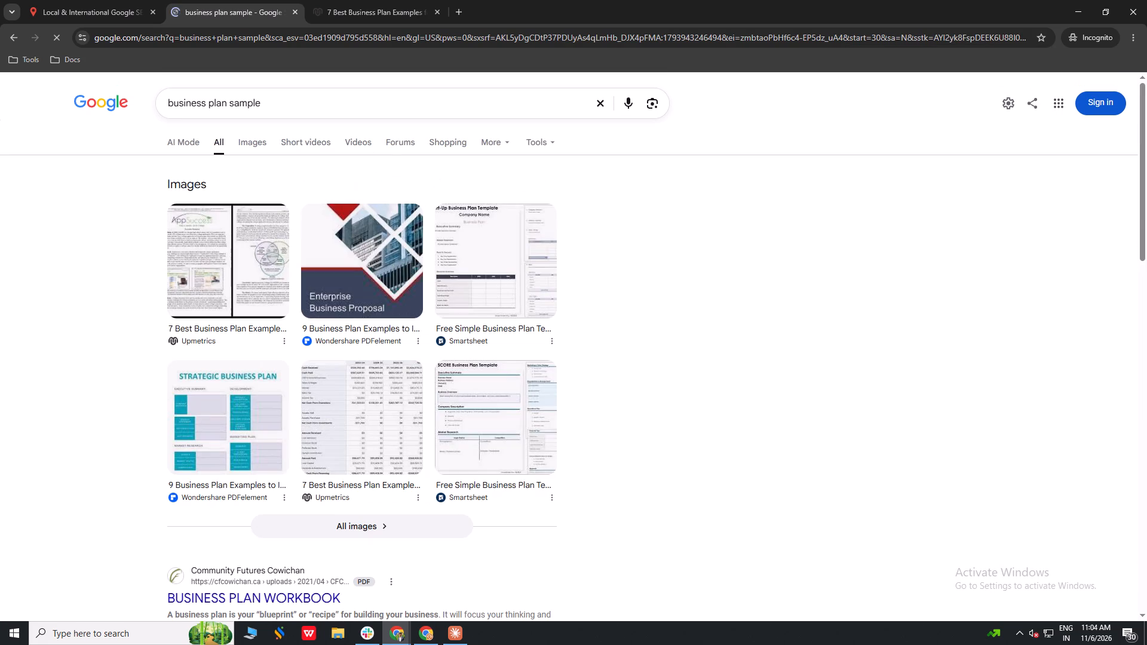
{"action": "key", "text": "ctrl+f"}
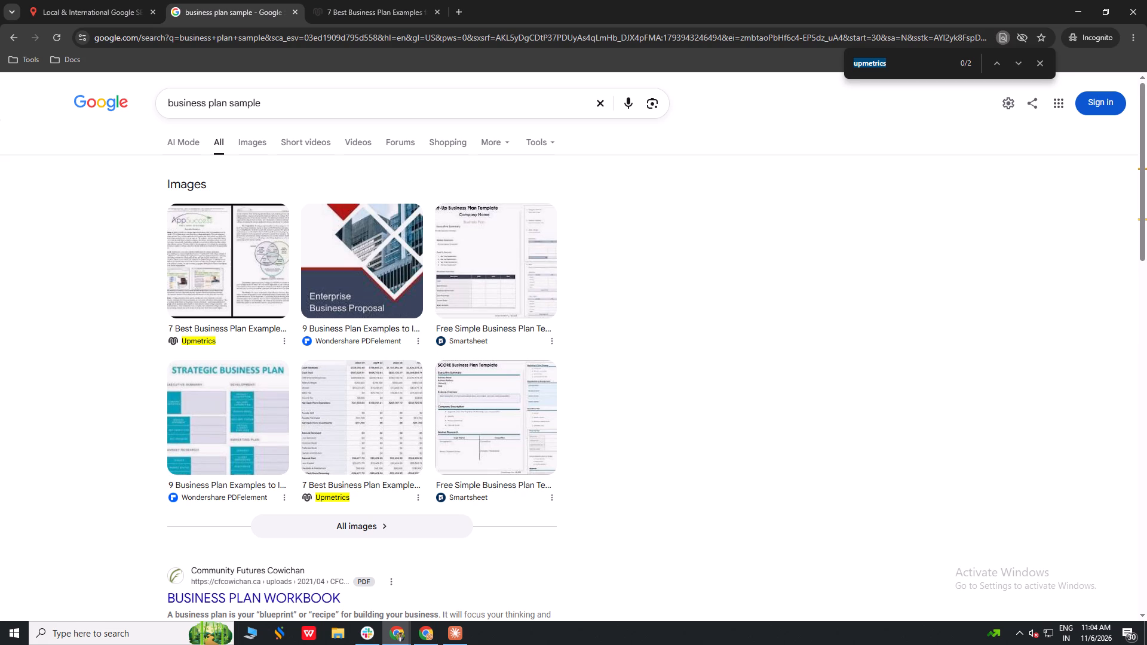
{"action": "scroll", "coordinate": [442, 436], "scroll_direction": "down", "scroll_amount": 2}
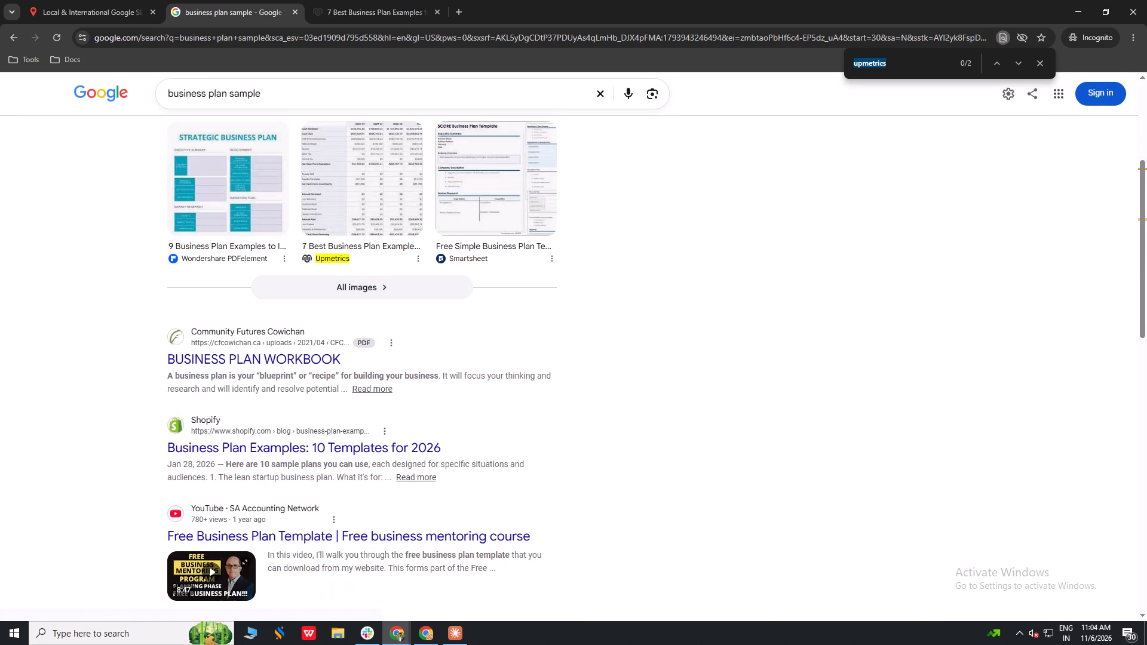
{"action": "scroll", "coordinate": [458, 460], "scroll_direction": "down", "scroll_amount": 10}
Search the fifth and sixth results pages for "upmetrics" and check their listings.
{"action": "left_click", "coordinate": [474, 528]}
{"action": "left_click", "coordinate": [470, 529]}
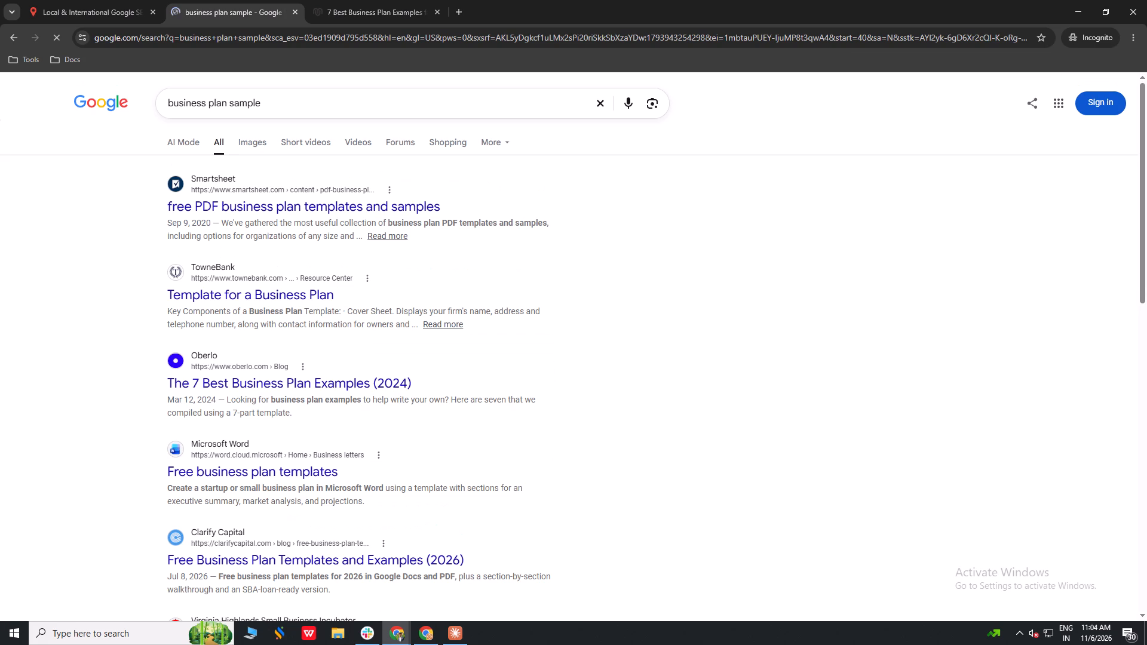
{"action": "key", "text": "ctrl+f"}
{"action": "scroll", "coordinate": [487, 266], "scroll_direction": "down", "scroll_amount": 8}
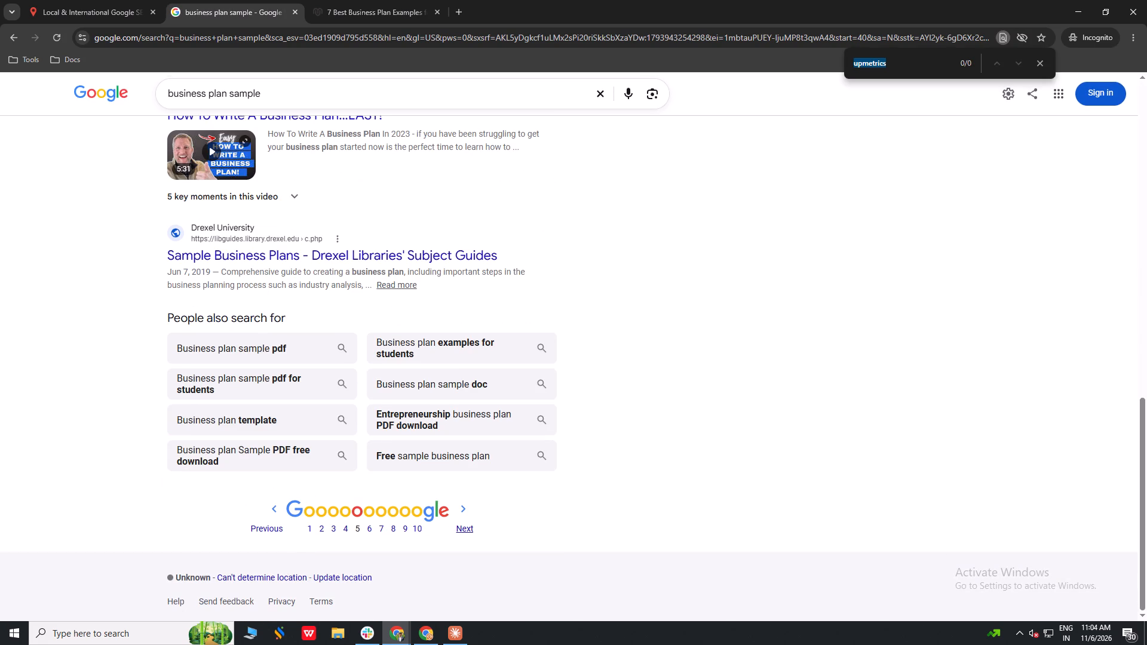
{"action": "left_click", "coordinate": [461, 535]}
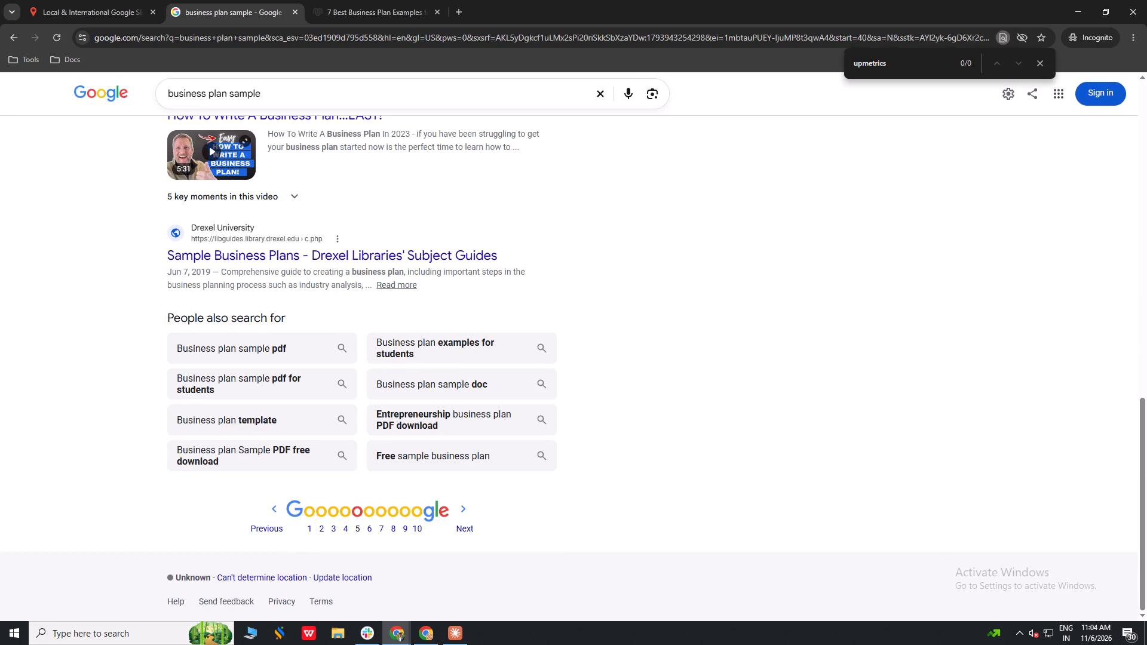
{"action": "left_click", "coordinate": [447, 533]}
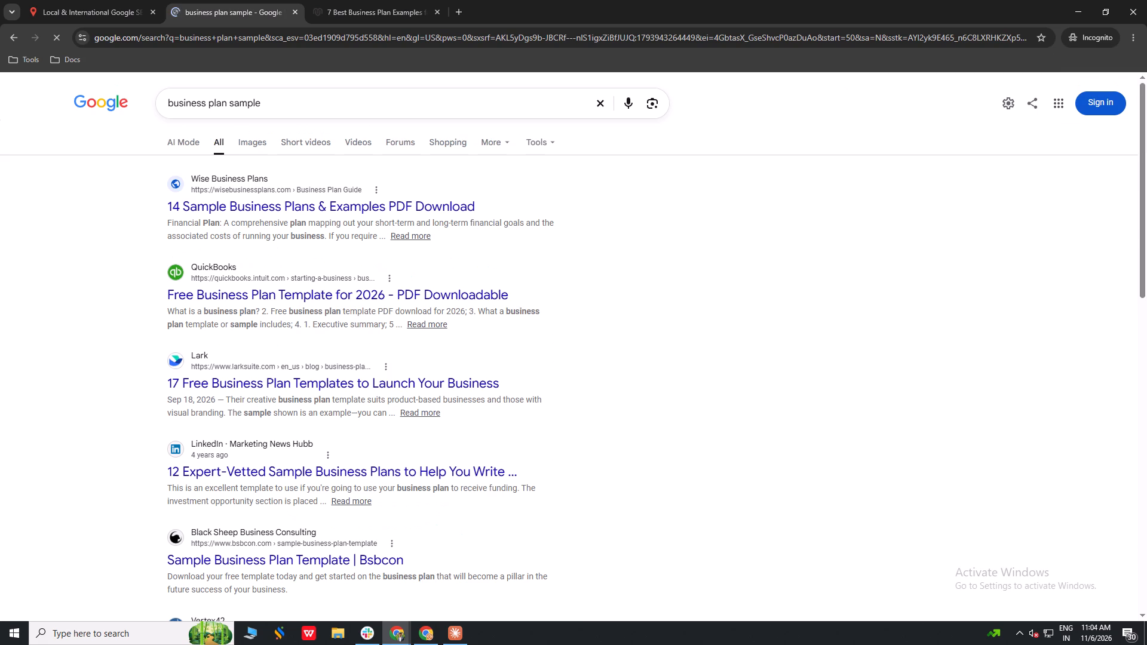
{"action": "key", "text": "ctrl+f"}
{"action": "scroll", "coordinate": [494, 211], "scroll_direction": "down", "scroll_amount": 6}
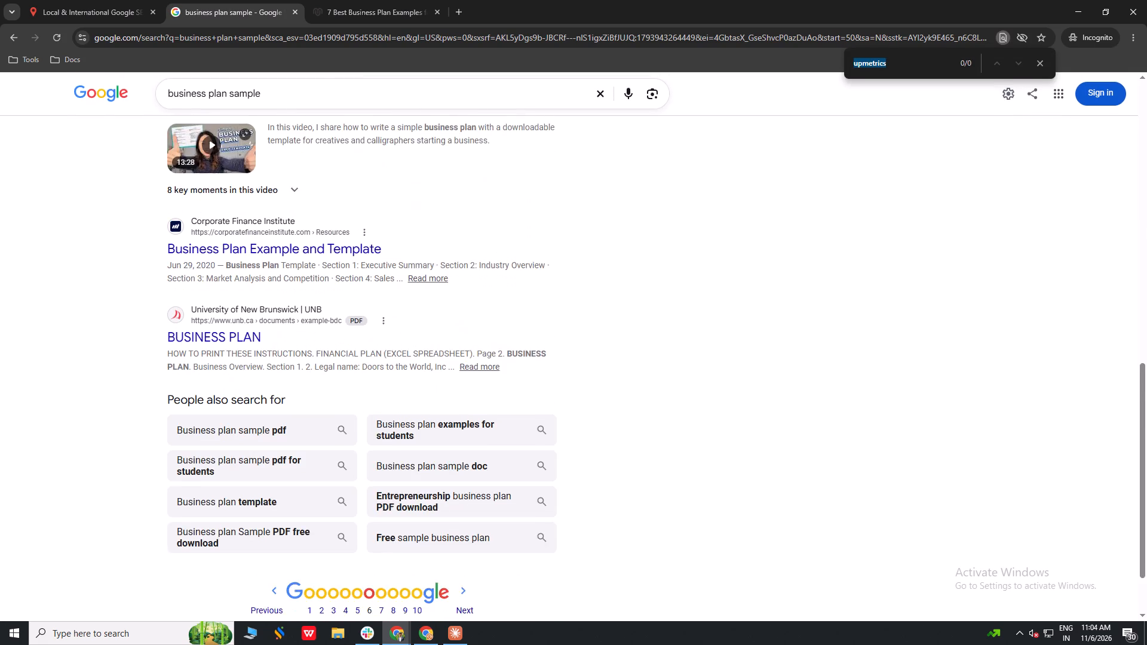
{"action": "scroll", "coordinate": [499, 220], "scroll_direction": "down", "scroll_amount": 5}
Search the seventh results page for "upmetrics" and check its listings.
{"action": "left_click", "coordinate": [459, 526]}
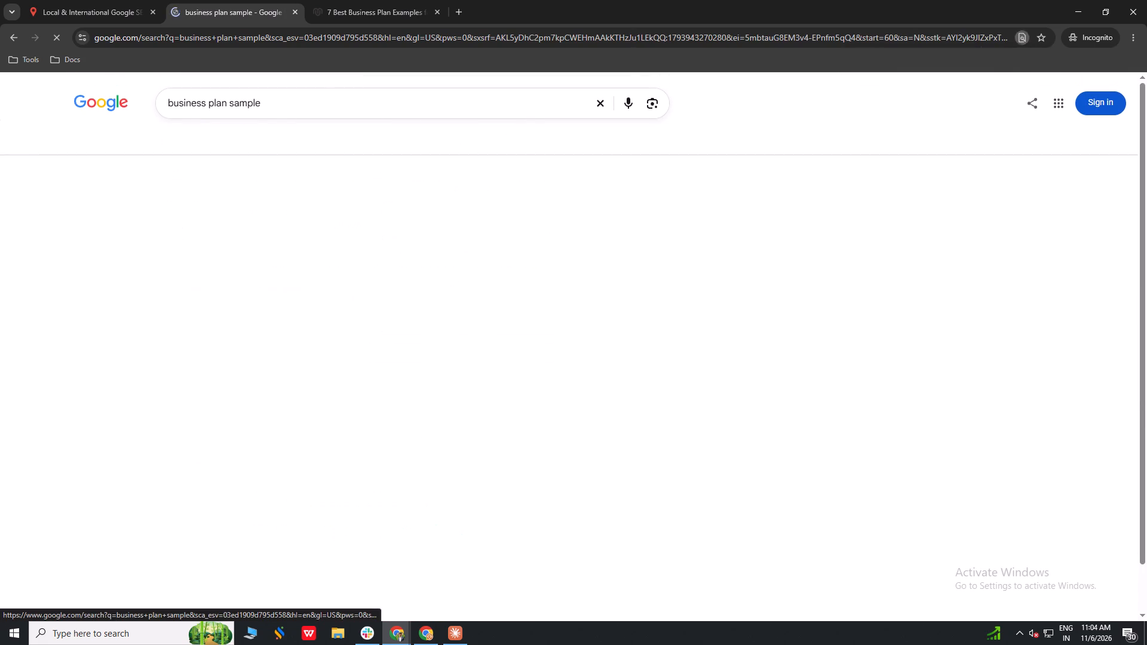
{"action": "key", "text": "ctrl+f"}
{"action": "scroll", "coordinate": [547, 267], "scroll_direction": "down", "scroll_amount": 2}
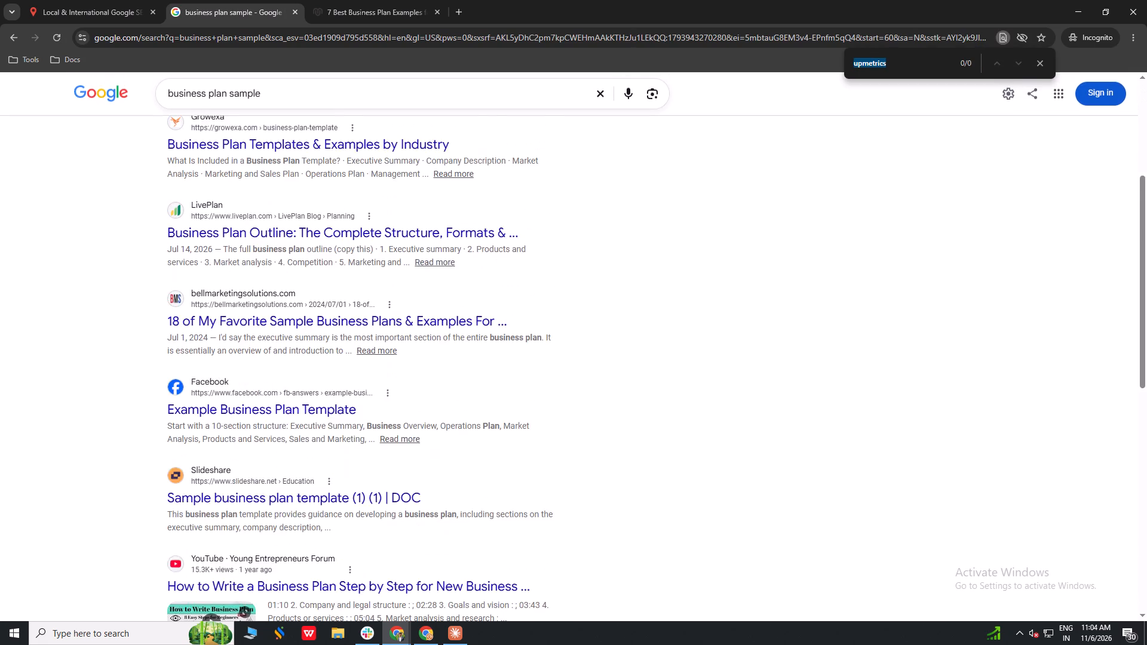
{"action": "scroll", "coordinate": [547, 268], "scroll_direction": "down", "scroll_amount": 5}
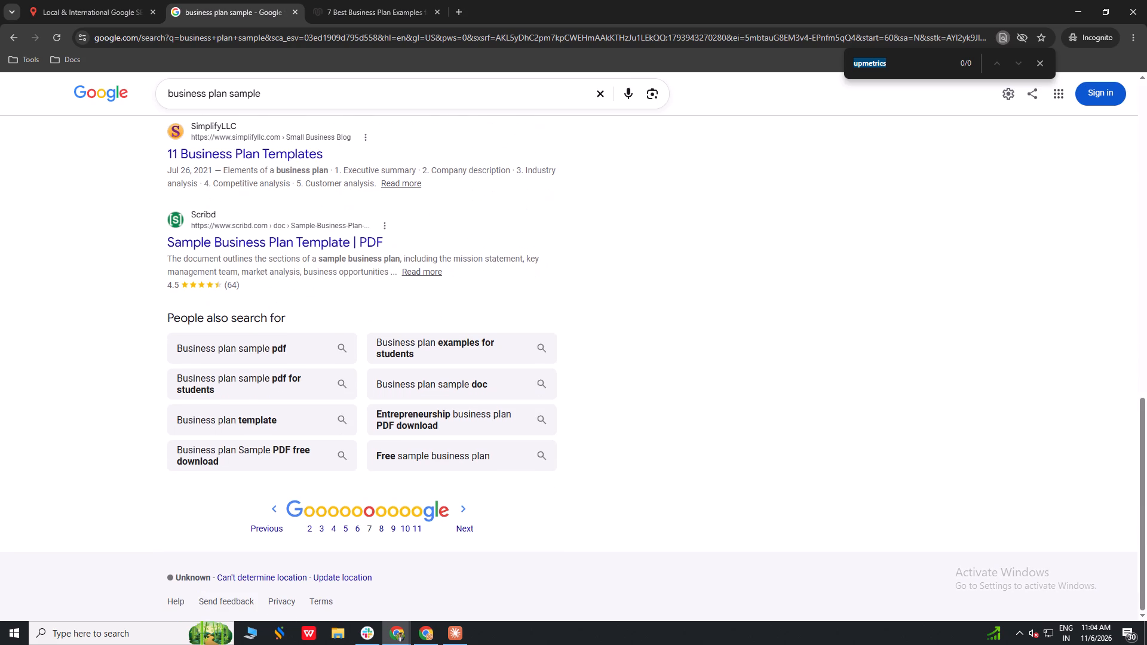
{"action": "scroll", "coordinate": [547, 268], "scroll_direction": "down", "scroll_amount": 5}
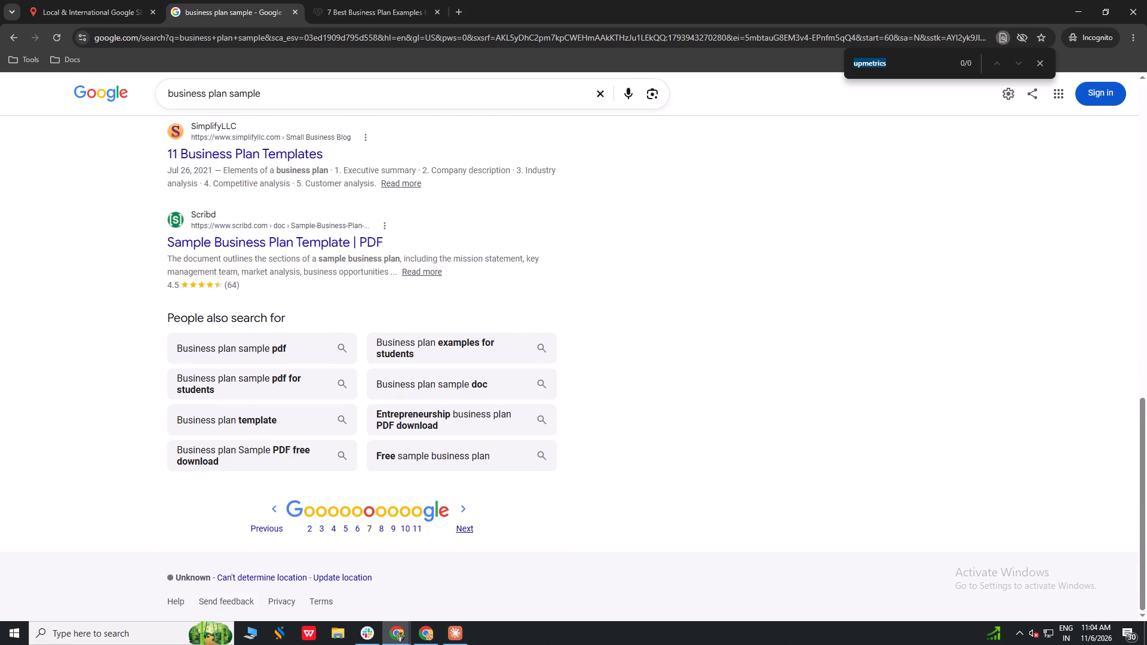
Search the eighth, ninth and tenth results pages for "upmetrics" and check their listings.
{"action": "left_click", "coordinate": [464, 524]}
{"action": "key", "text": "ctrl+f"}
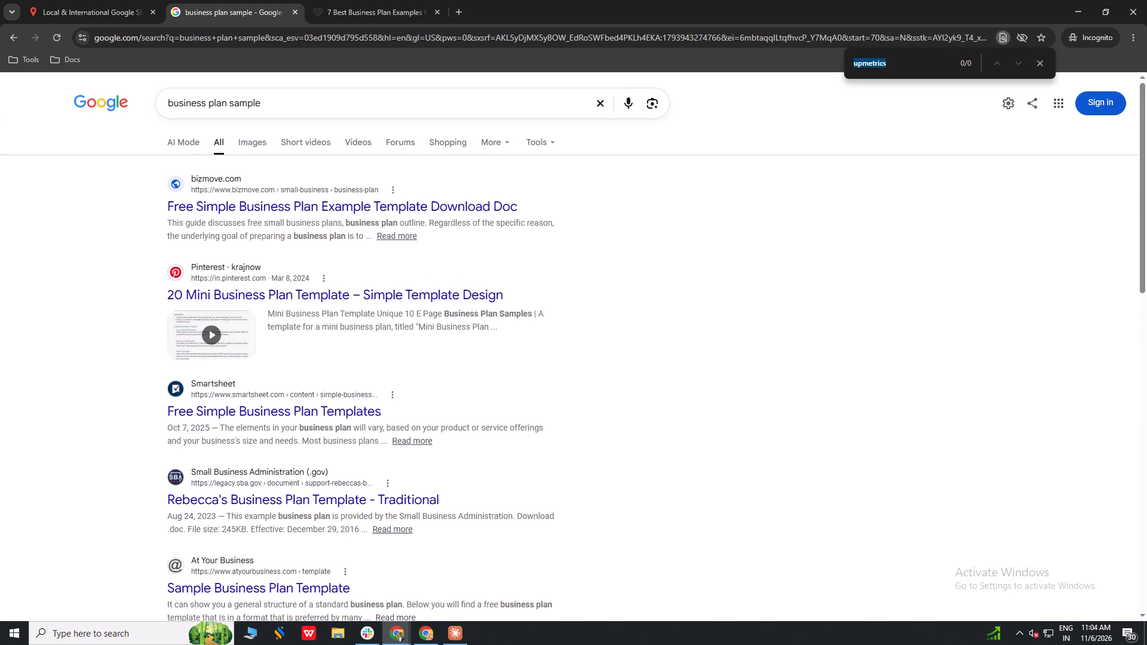
{"action": "scroll", "coordinate": [563, 252], "scroll_direction": "down", "scroll_amount": 10}
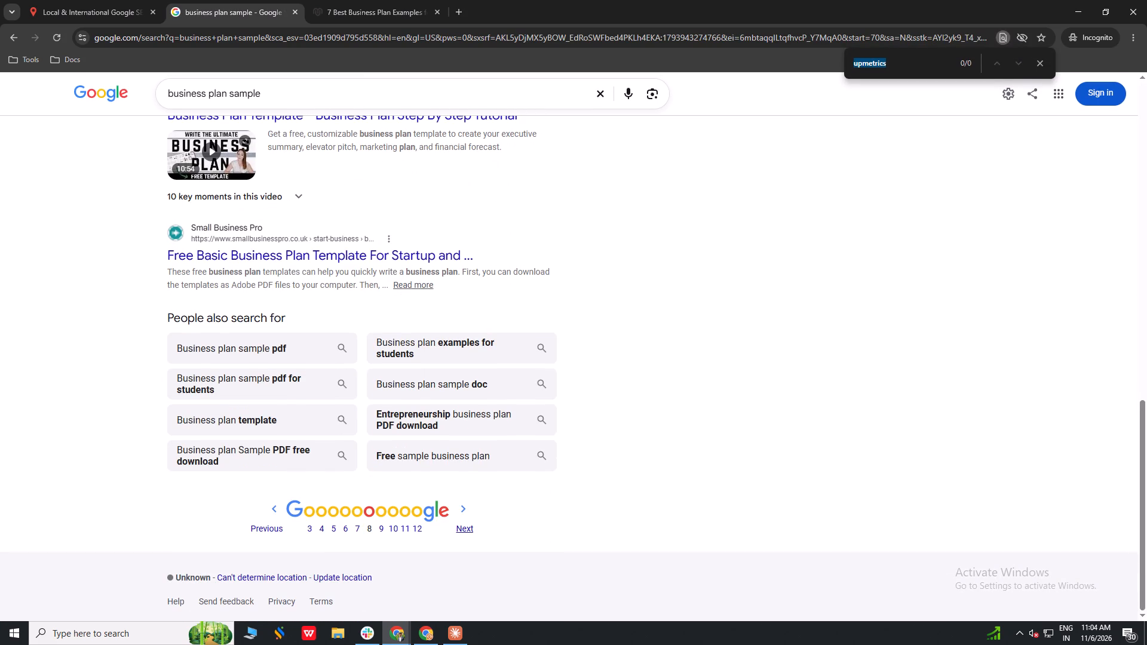
{"action": "left_click", "coordinate": [455, 532]}
{"action": "key", "text": "ctrl+f"}
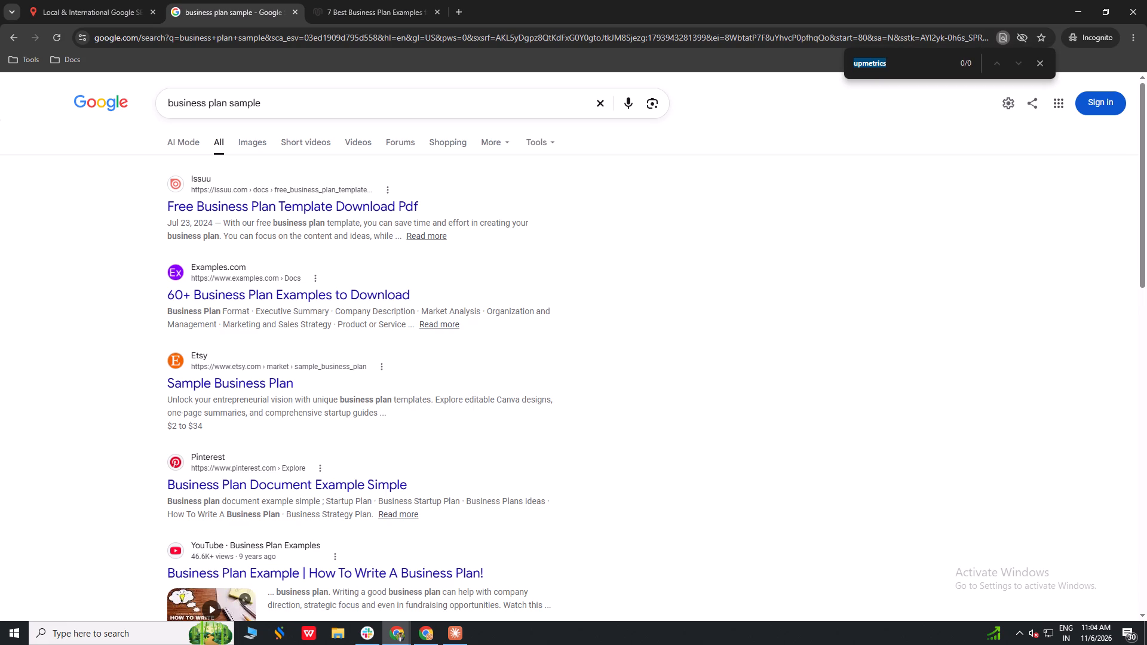
{"action": "scroll", "coordinate": [567, 241], "scroll_direction": "down", "scroll_amount": 12}
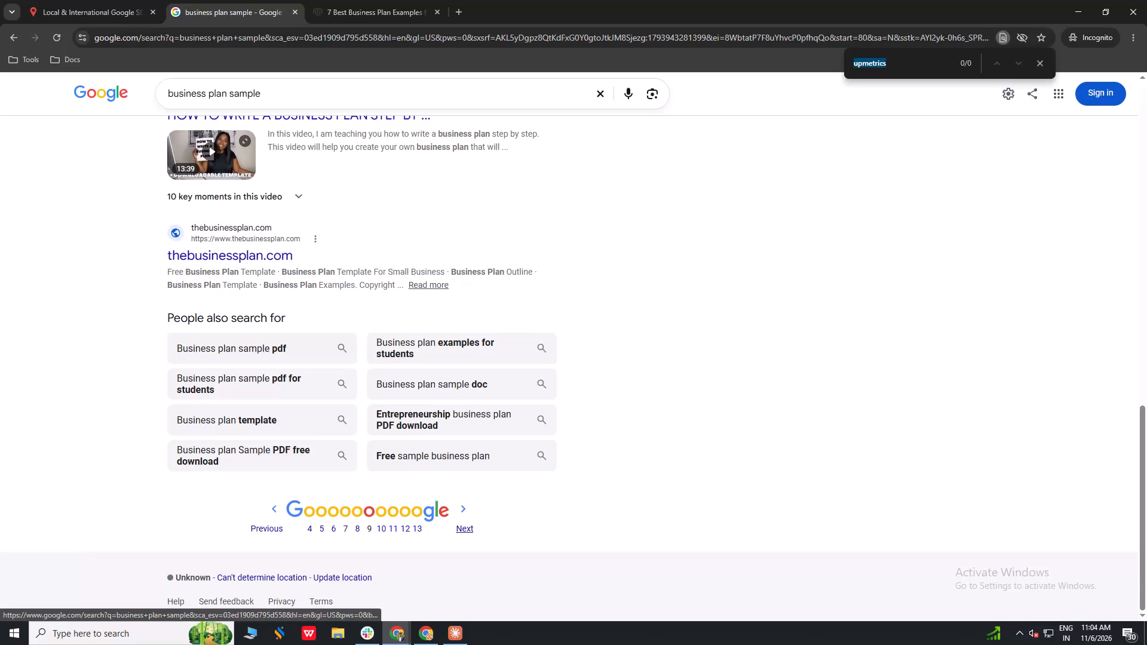
{"action": "left_click", "coordinate": [460, 522]}
{"action": "key", "text": "ctrl+f"}
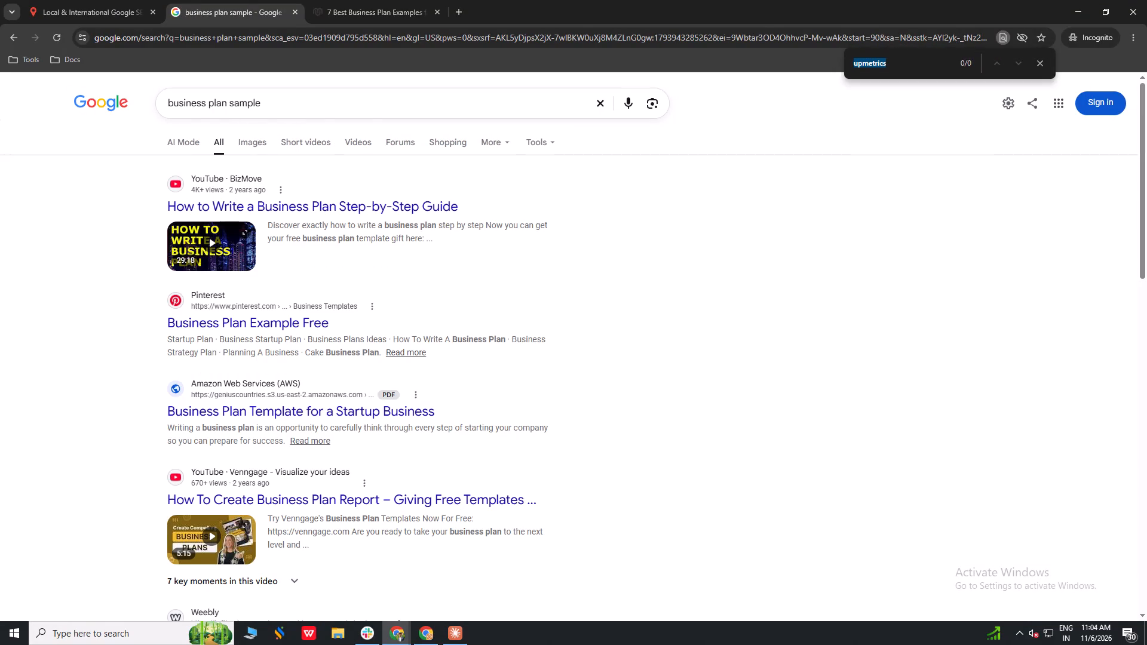
Change the query to "business plan example" and check the first results page for "upmetrics".
{"action": "double_click", "coordinate": [244, 105]}
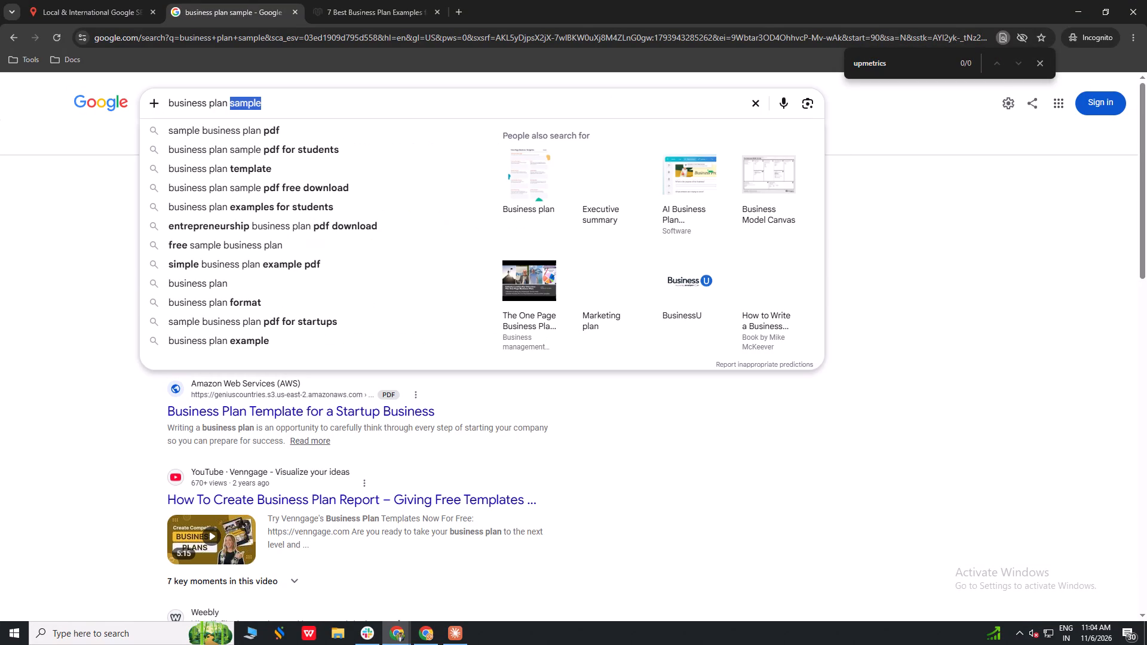
{"action": "type", "text": "example"}
{"action": "key", "text": "Return"}
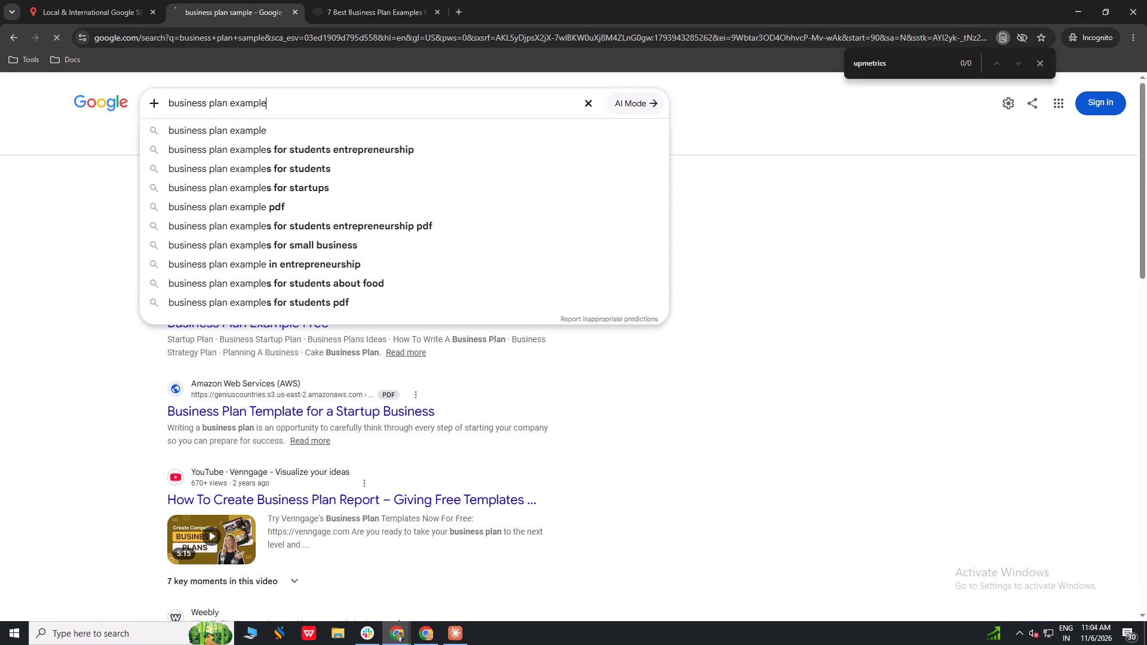
{"action": "key", "text": "ctrl+f"}
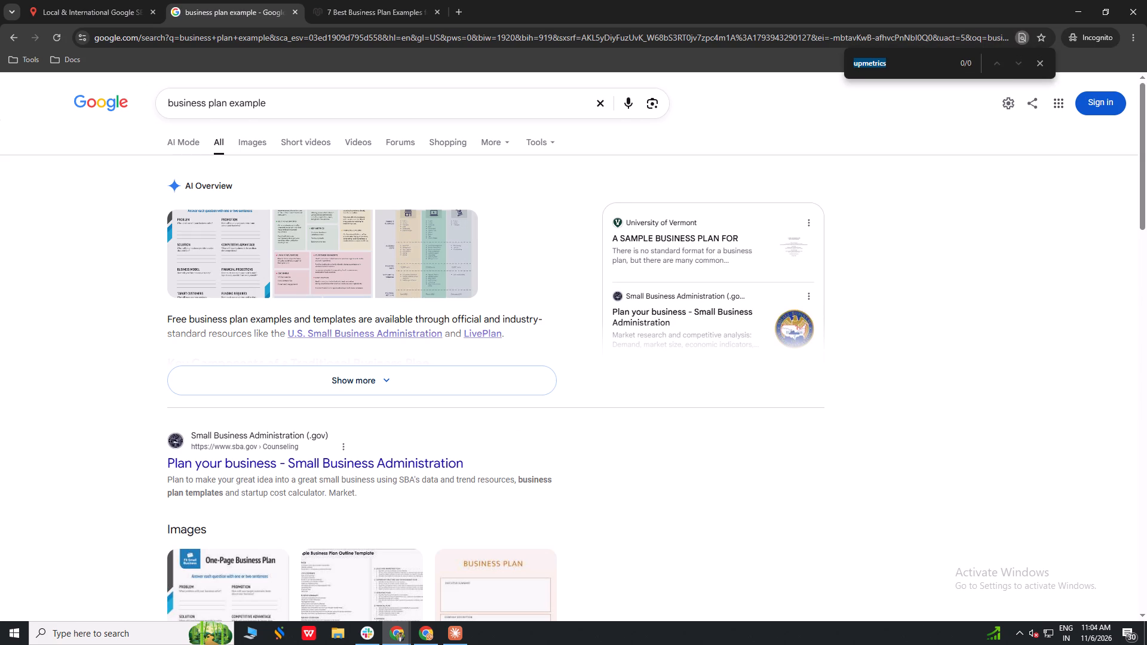
{"action": "scroll", "coordinate": [411, 284], "scroll_direction": "down", "scroll_amount": 7}
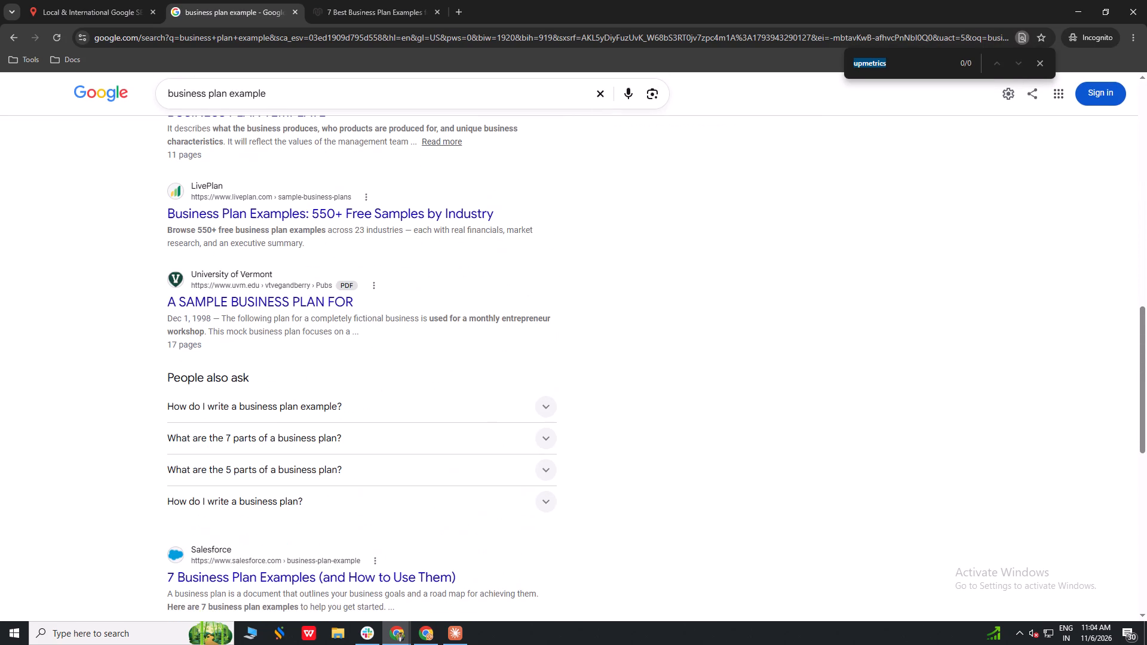
{"action": "scroll", "coordinate": [419, 220], "scroll_direction": "down", "scroll_amount": 2}
{"action": "scroll", "coordinate": [431, 344], "scroll_direction": "up", "scroll_amount": 2}
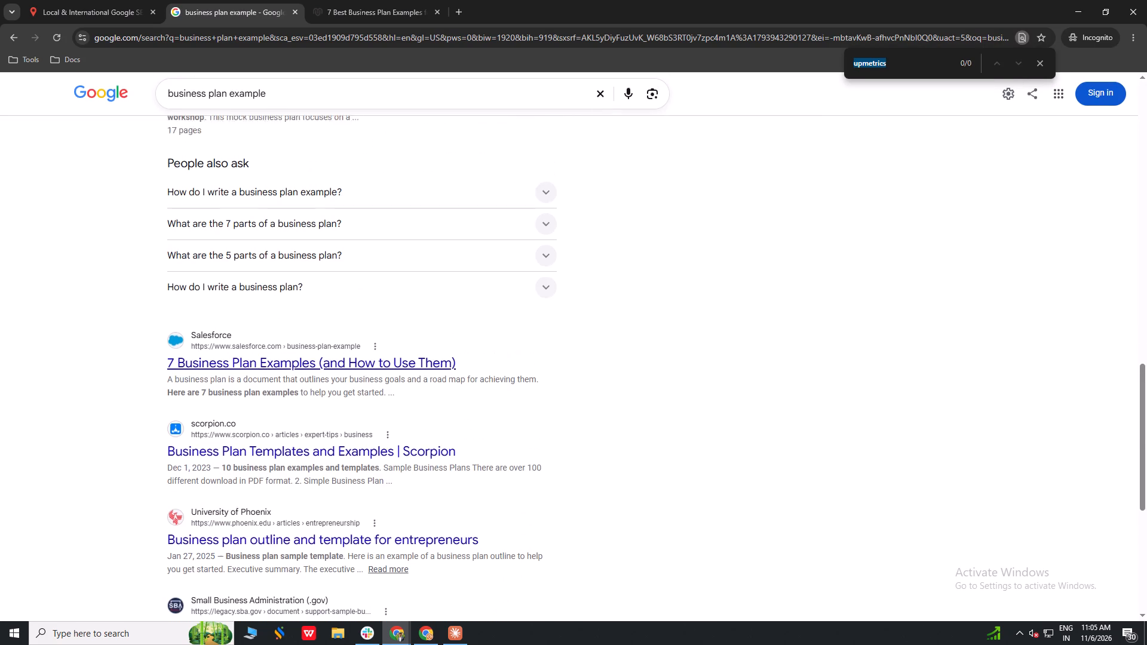
{"action": "scroll", "coordinate": [431, 344], "scroll_direction": "up", "scroll_amount": 1}
{"action": "scroll", "coordinate": [307, 336], "scroll_direction": "down", "scroll_amount": 4}
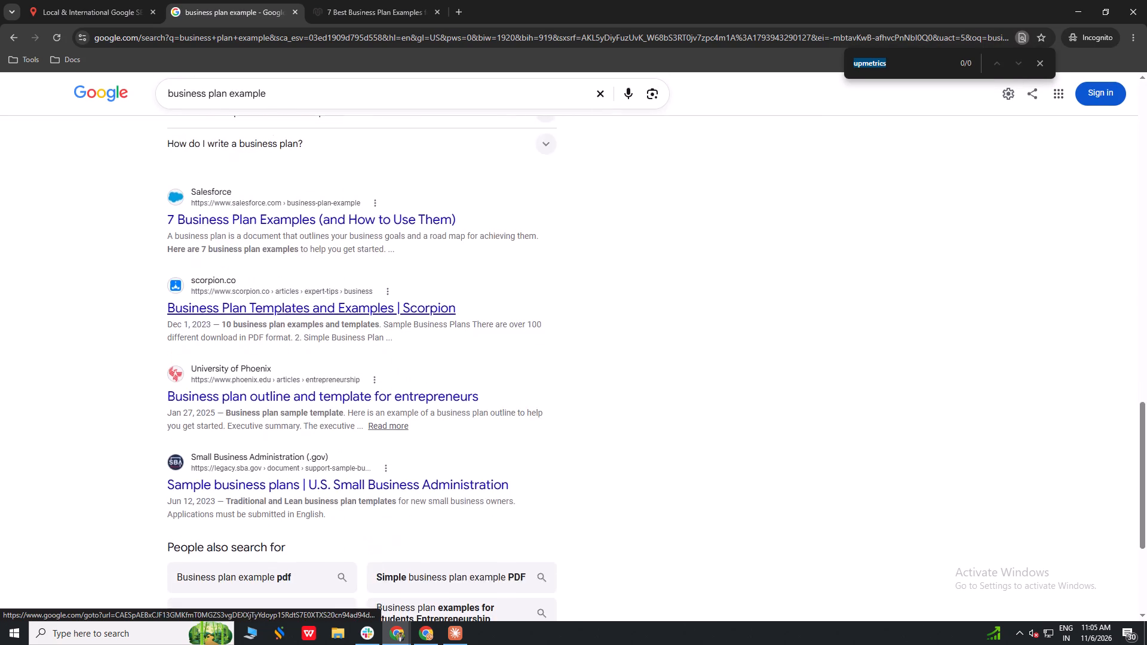
{"action": "scroll", "coordinate": [227, 309], "scroll_direction": "down", "scroll_amount": 6}
Search the second "business plan example" results page for "upmetrics" and check its listings.
{"action": "left_click", "coordinate": [441, 528]}
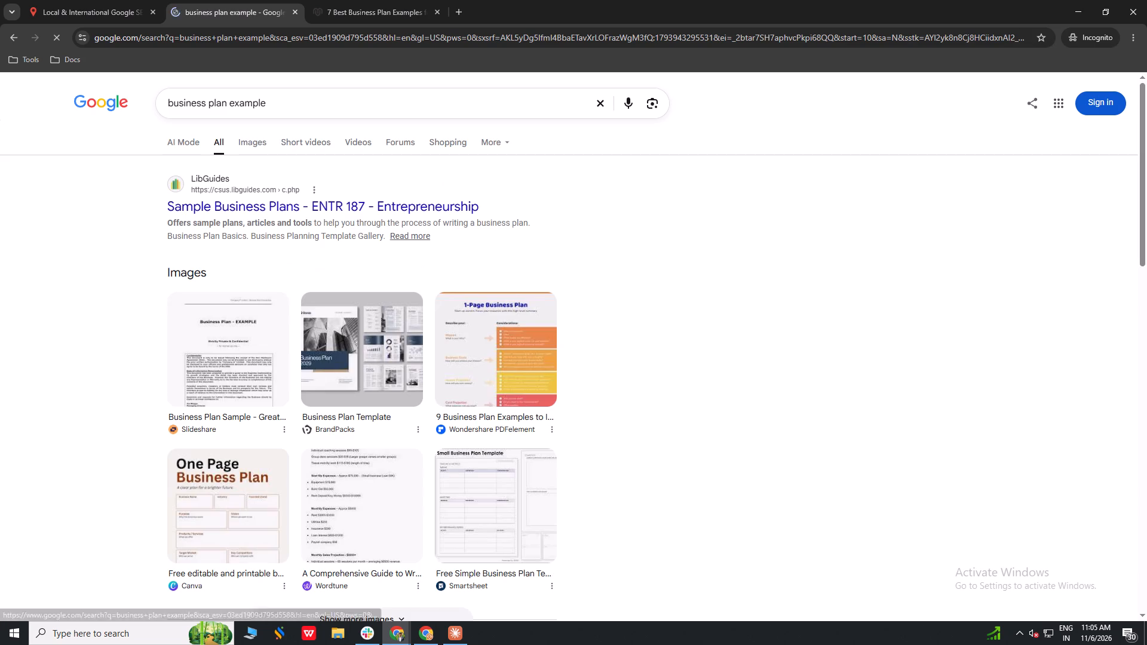
{"action": "key", "text": "ctrl+f"}
{"action": "scroll", "coordinate": [349, 168], "scroll_direction": "down", "scroll_amount": 2}
{"action": "scroll", "coordinate": [173, 231], "scroll_direction": "down", "scroll_amount": 1}
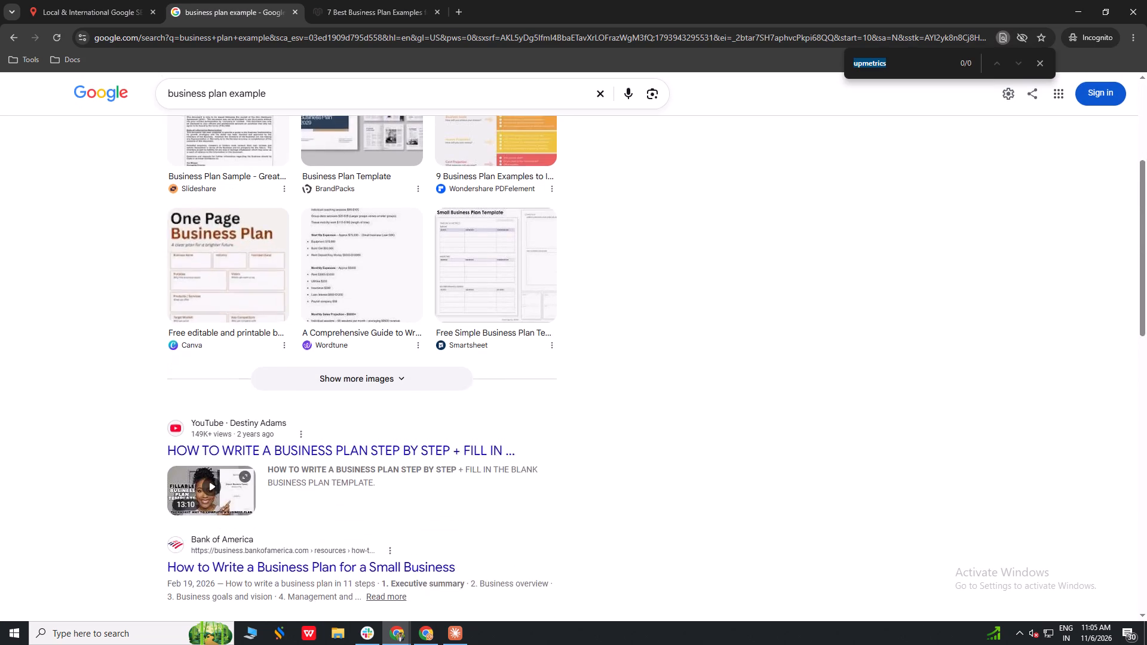
{"action": "scroll", "coordinate": [173, 235], "scroll_direction": "down", "scroll_amount": 2}
{"action": "scroll", "coordinate": [266, 253], "scroll_direction": "down", "scroll_amount": 6}
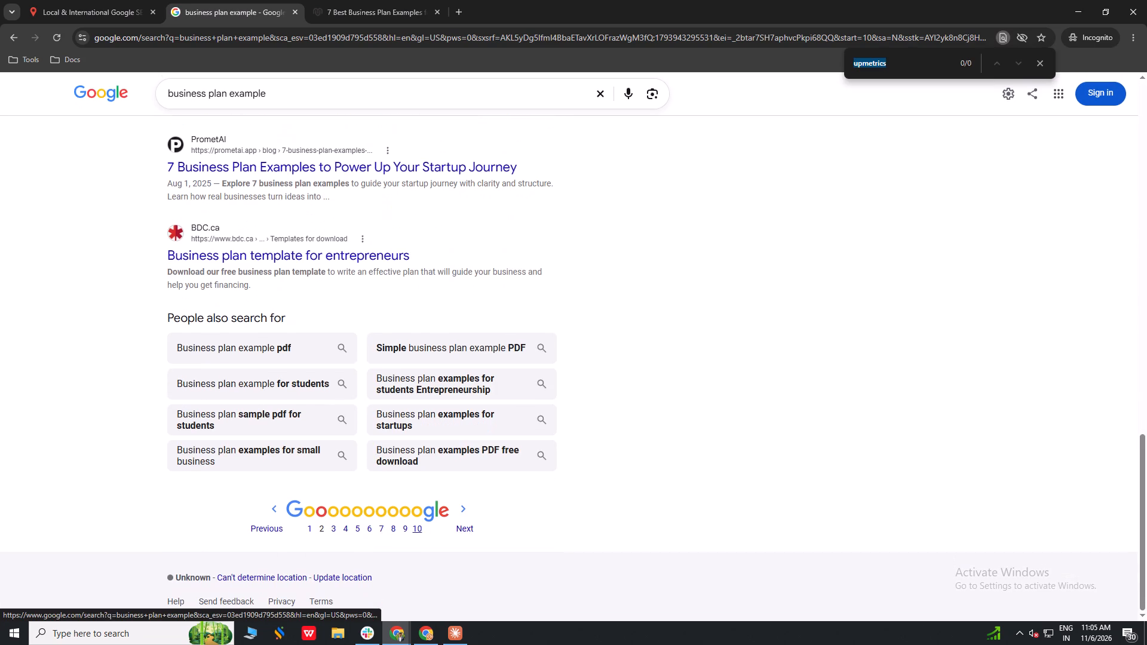
Search the third "business plan example" results page for "upmetrics" and check its listings.
{"action": "left_click", "coordinate": [462, 524]}
{"action": "key", "text": "ctrl+f"}
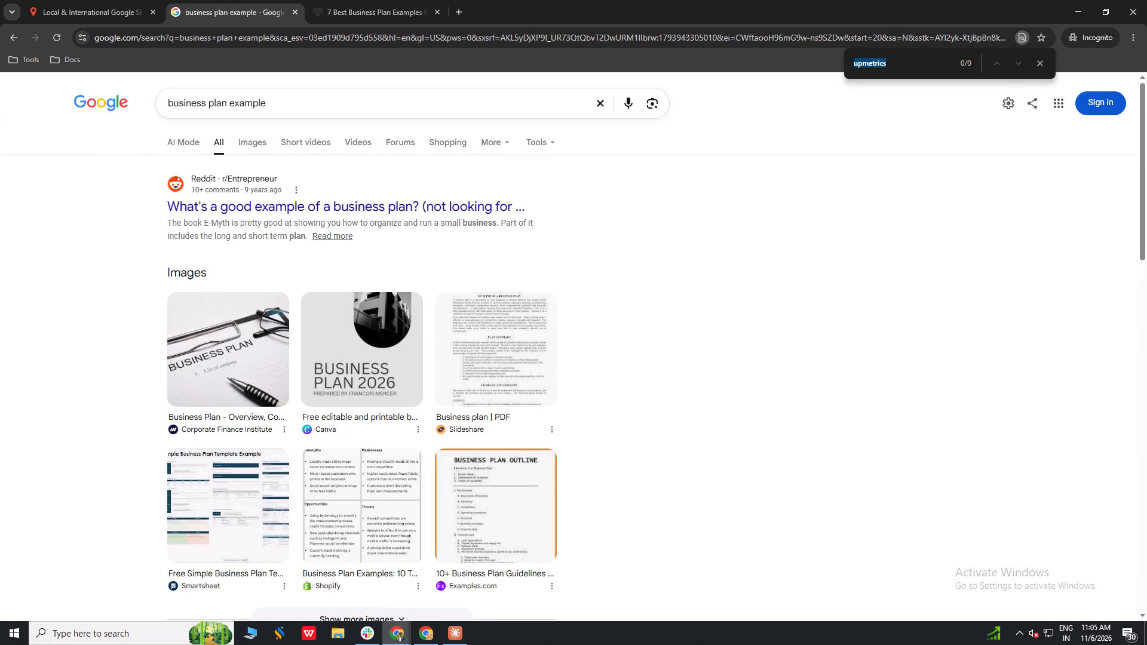
{"action": "scroll", "coordinate": [398, 216], "scroll_direction": "down", "scroll_amount": 3}
{"action": "scroll", "coordinate": [232, 238], "scroll_direction": "down", "scroll_amount": 6}
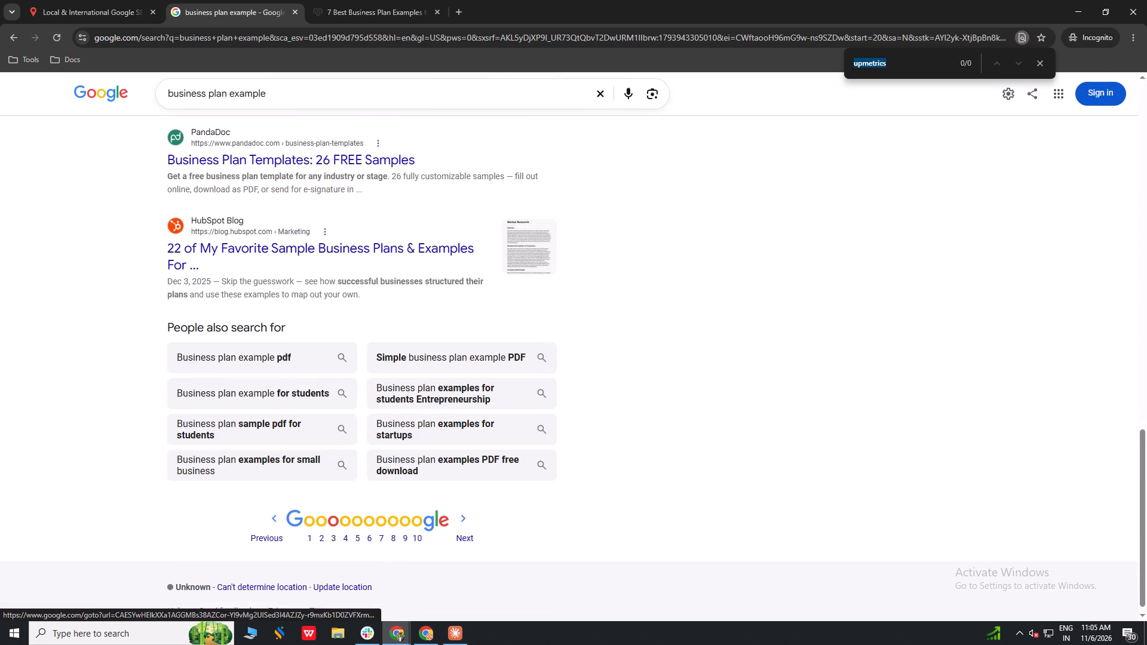
{"action": "scroll", "coordinate": [265, 277], "scroll_direction": "down", "scroll_amount": 2}
Search the fourth "business plan example" results page for "upmetrics" and check its listings.
{"action": "left_click", "coordinate": [465, 531]}
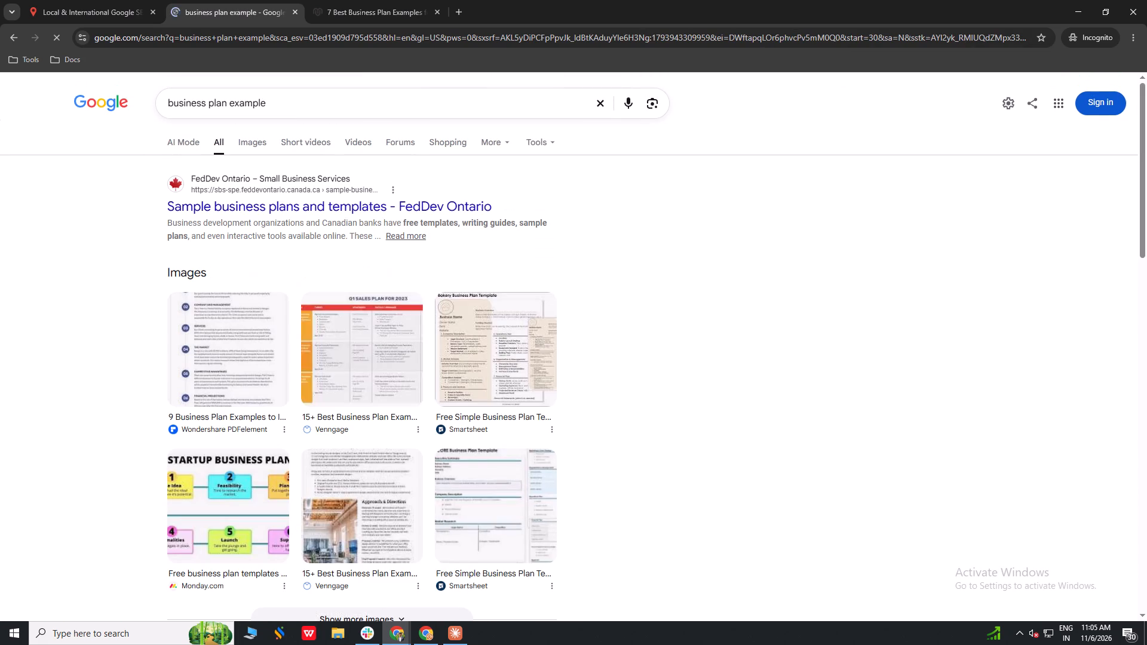
{"action": "key", "text": "ctrl+f"}
{"action": "scroll", "coordinate": [423, 229], "scroll_direction": "down", "scroll_amount": 2}
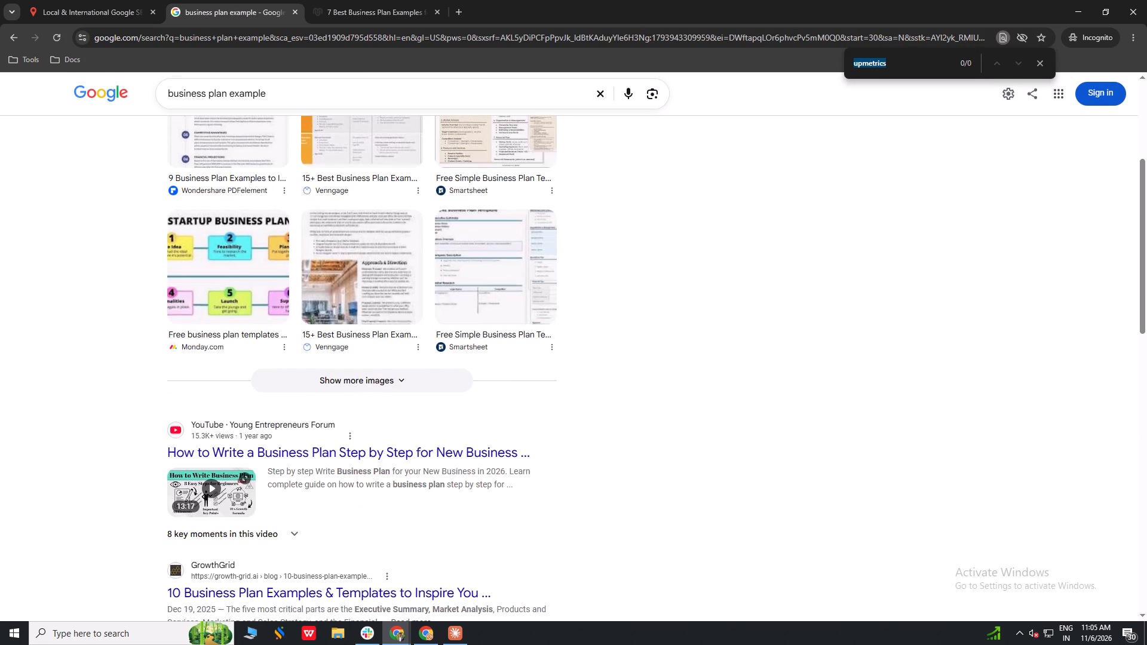
{"action": "scroll", "coordinate": [609, 315], "scroll_direction": "down", "scroll_amount": 1}
{"action": "scroll", "coordinate": [266, 329], "scroll_direction": "down", "scroll_amount": 6}
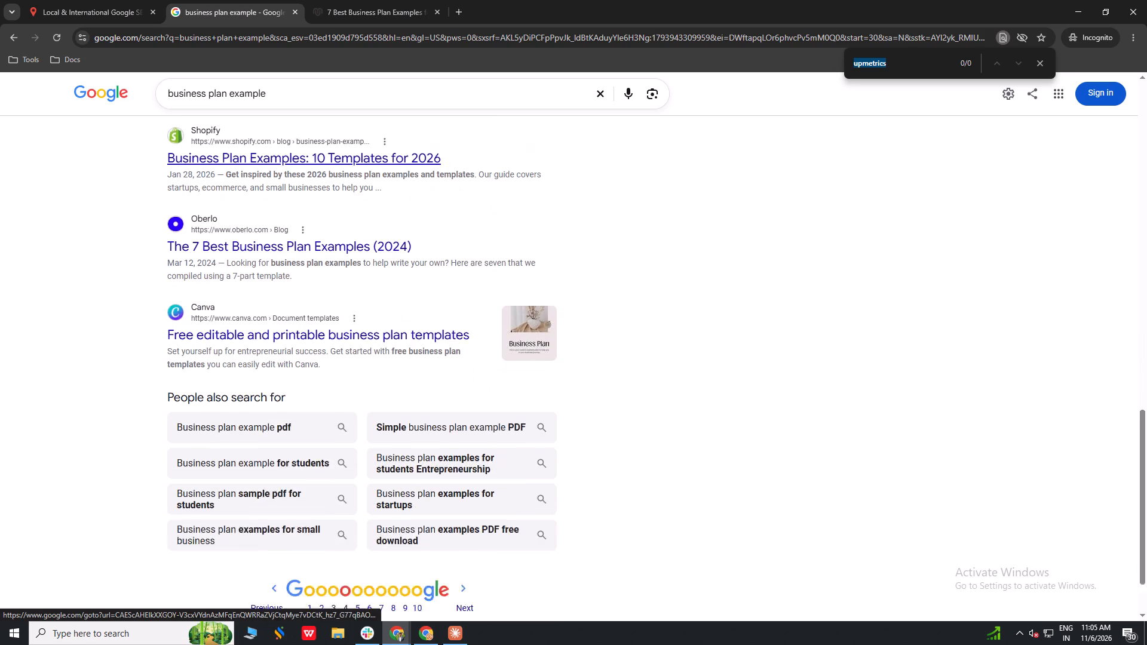
{"action": "scroll", "coordinate": [513, 304], "scroll_direction": "up", "scroll_amount": 1}
{"action": "scroll", "coordinate": [601, 312], "scroll_direction": "down", "scroll_amount": 4}
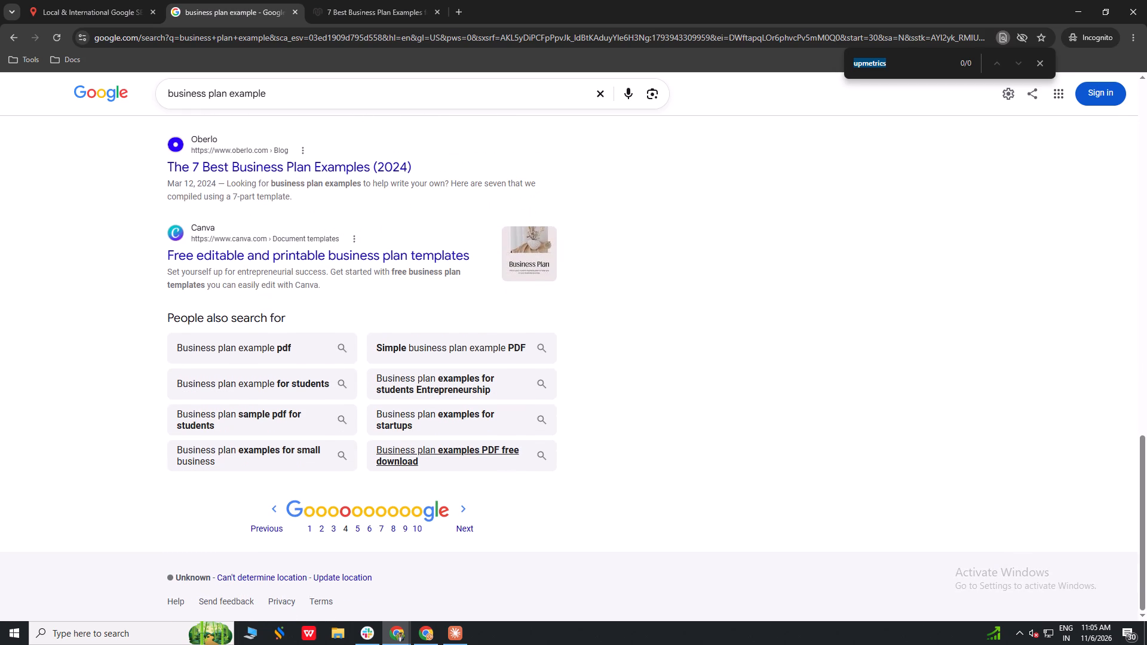
Search the fifth "business plan example" results page for "upmetrics" and check its listings.
{"action": "left_click", "coordinate": [468, 521]}
{"action": "key", "text": "ctrl+f"}
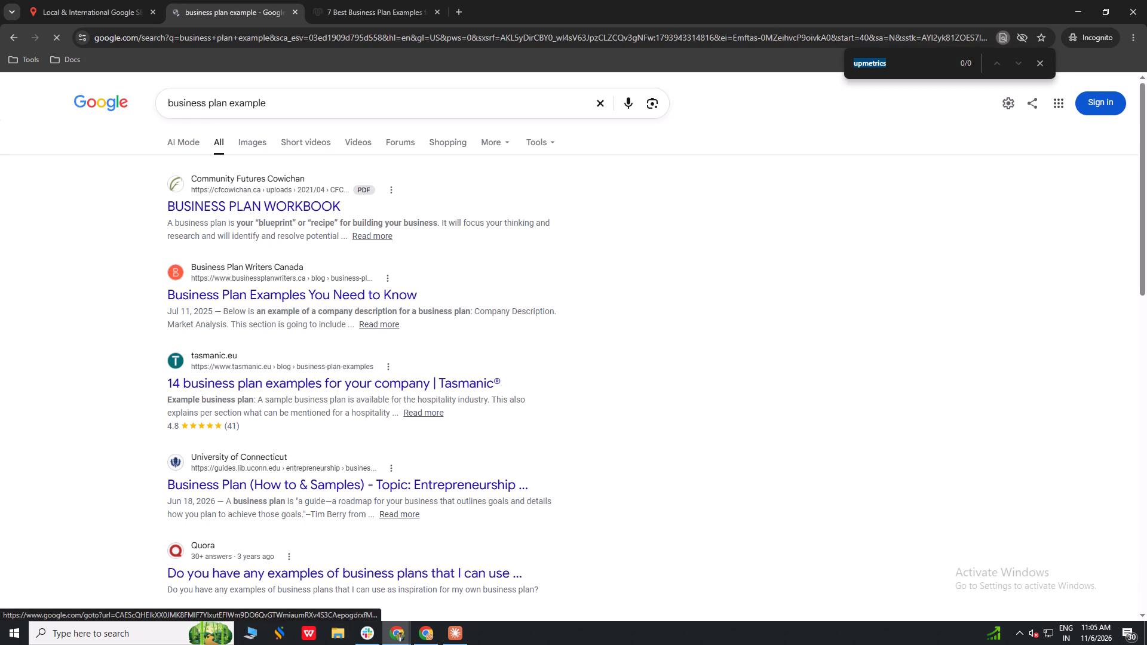
{"action": "scroll", "coordinate": [255, 312], "scroll_direction": "down", "scroll_amount": 6}
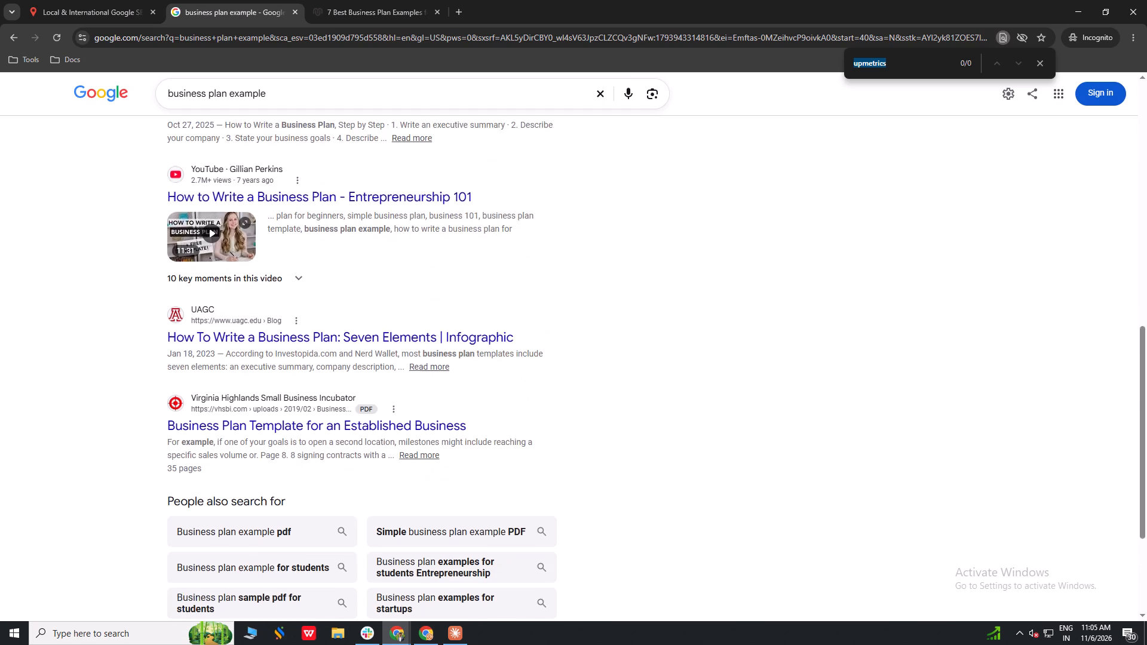
{"action": "scroll", "coordinate": [304, 288], "scroll_direction": "down", "scroll_amount": 3}
Search the sixth "business plan example" results page for "upmetrics" and check its listings.
{"action": "left_click", "coordinate": [459, 529]}
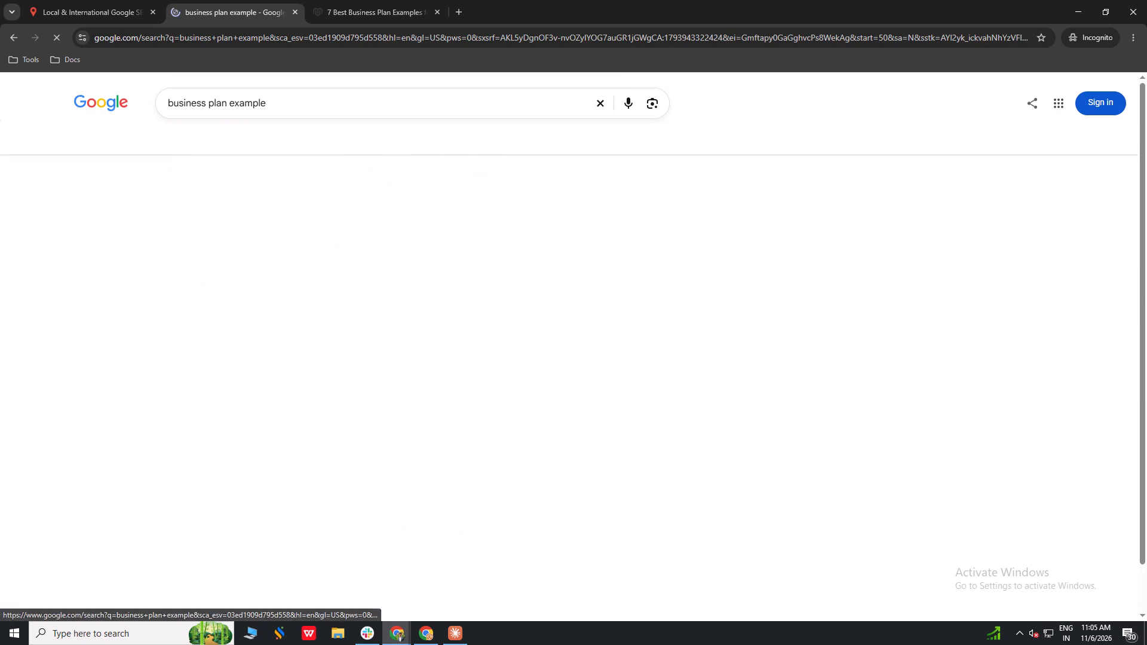
{"action": "key", "text": "ctrl+f"}
{"action": "scroll", "coordinate": [256, 275], "scroll_direction": "down", "scroll_amount": 1}
{"action": "scroll", "coordinate": [329, 305], "scroll_direction": "down", "scroll_amount": 1}
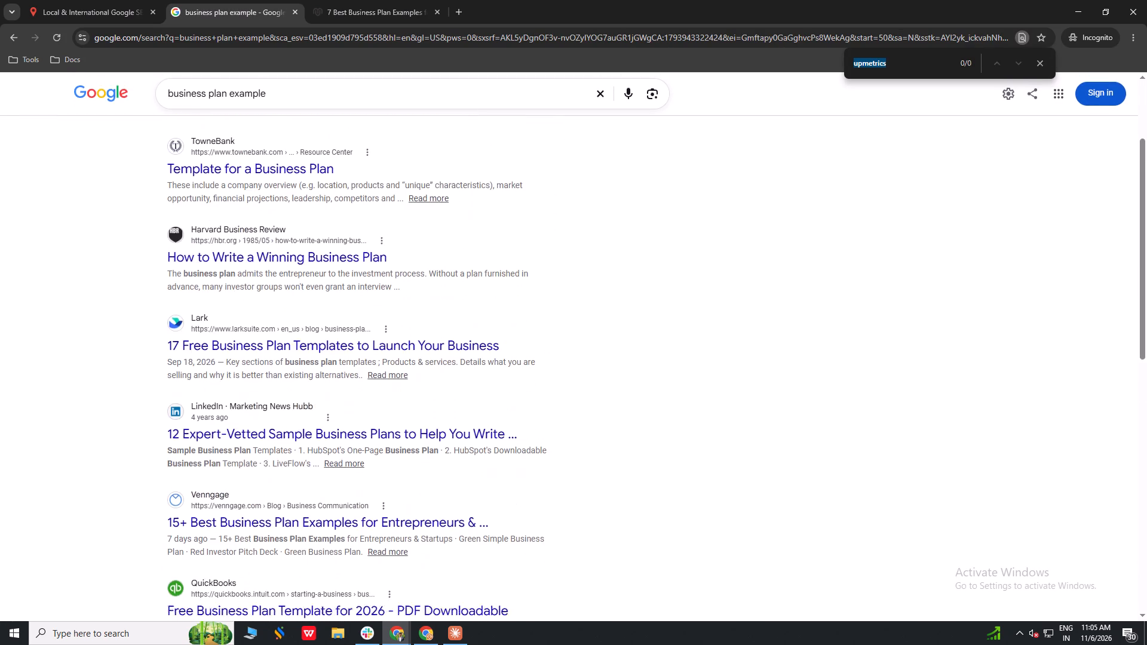
{"action": "scroll", "coordinate": [357, 303], "scroll_direction": "down", "scroll_amount": 6}
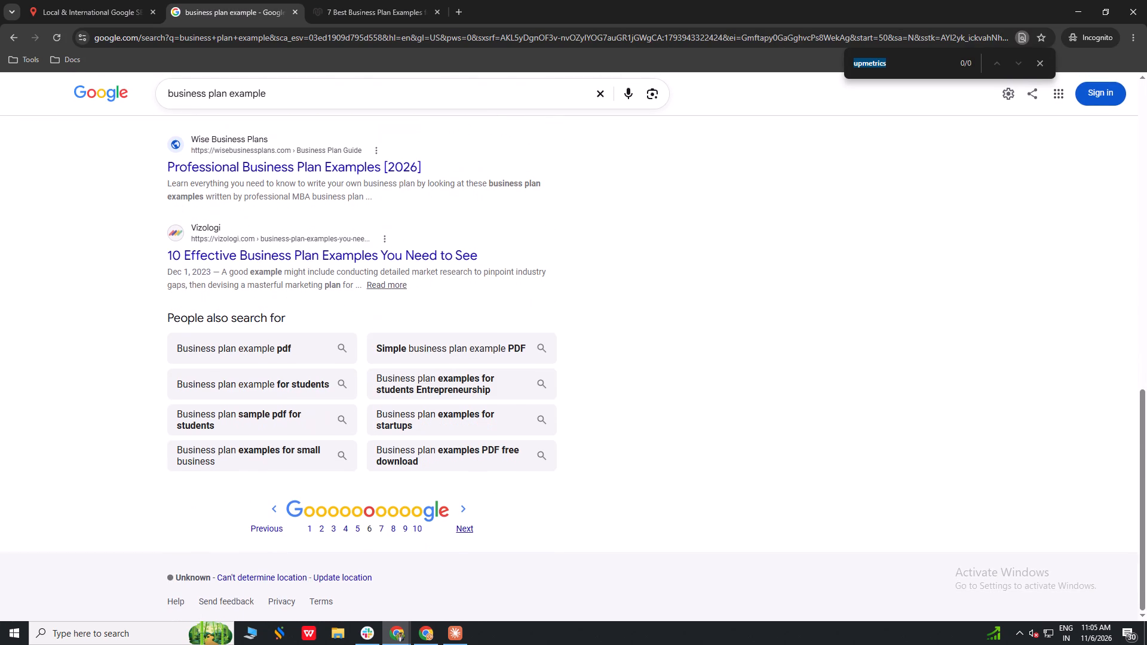
Search the seventh "business plan example" results page for "upmetrics" and look back over its listings.
{"action": "left_click", "coordinate": [464, 524]}
{"action": "key", "text": "ctrl+f"}
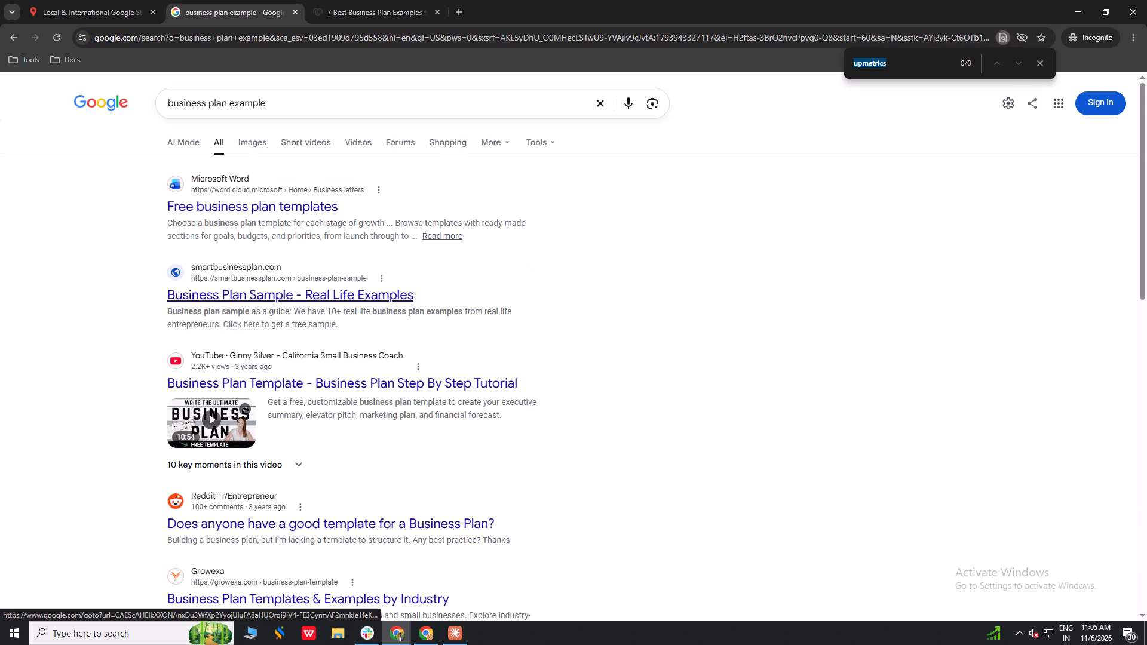
{"action": "scroll", "coordinate": [311, 294], "scroll_direction": "down", "scroll_amount": 7}
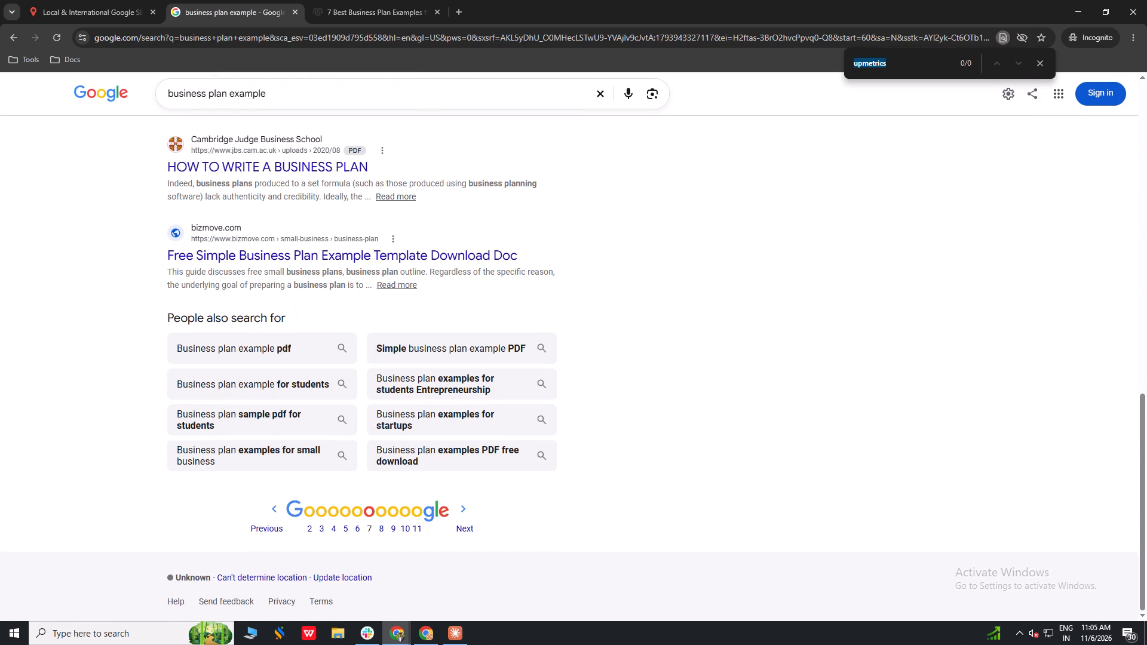
{"action": "left_click", "coordinate": [345, 13]}
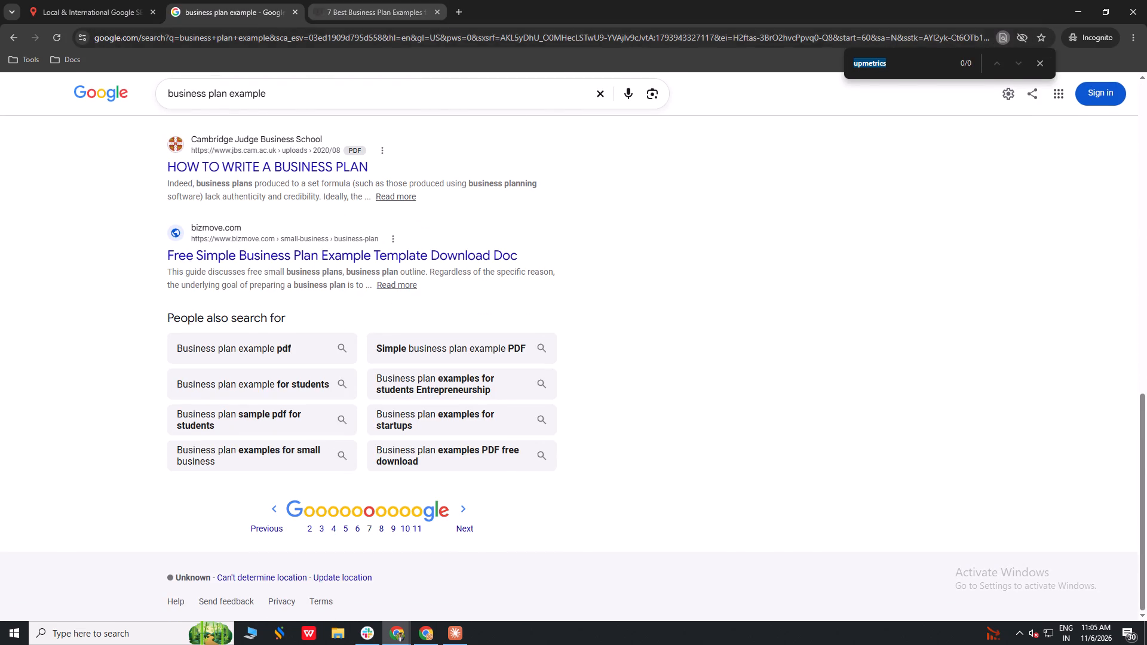
{"action": "left_click", "coordinate": [265, 0]}
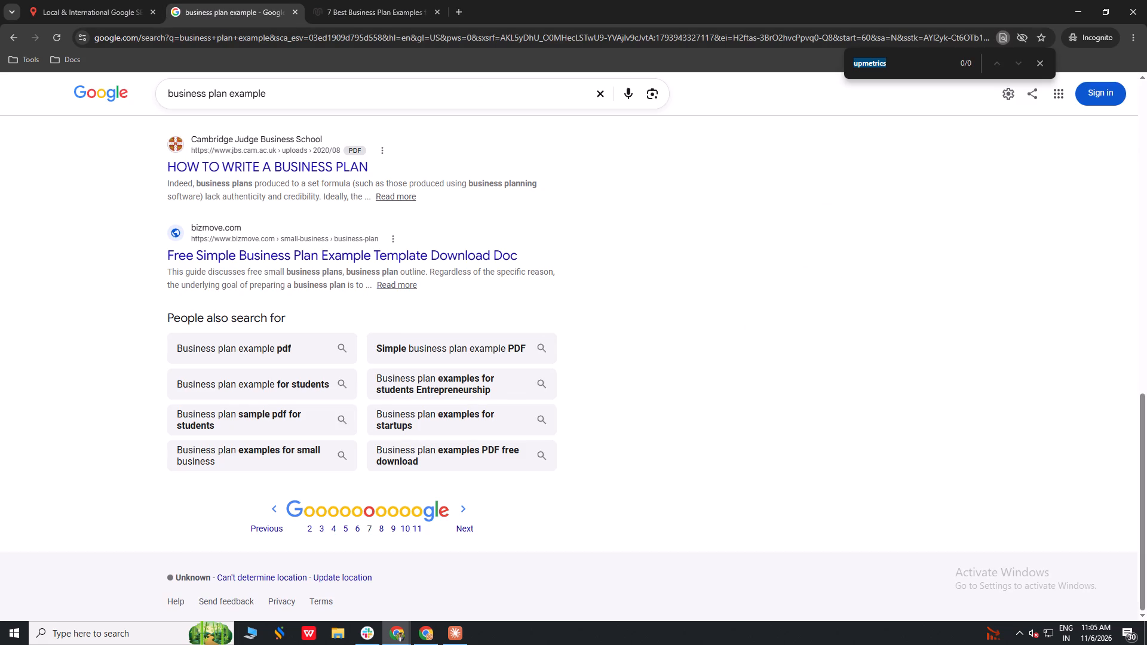
{"action": "scroll", "coordinate": [179, 242], "scroll_direction": "up", "scroll_amount": 4}
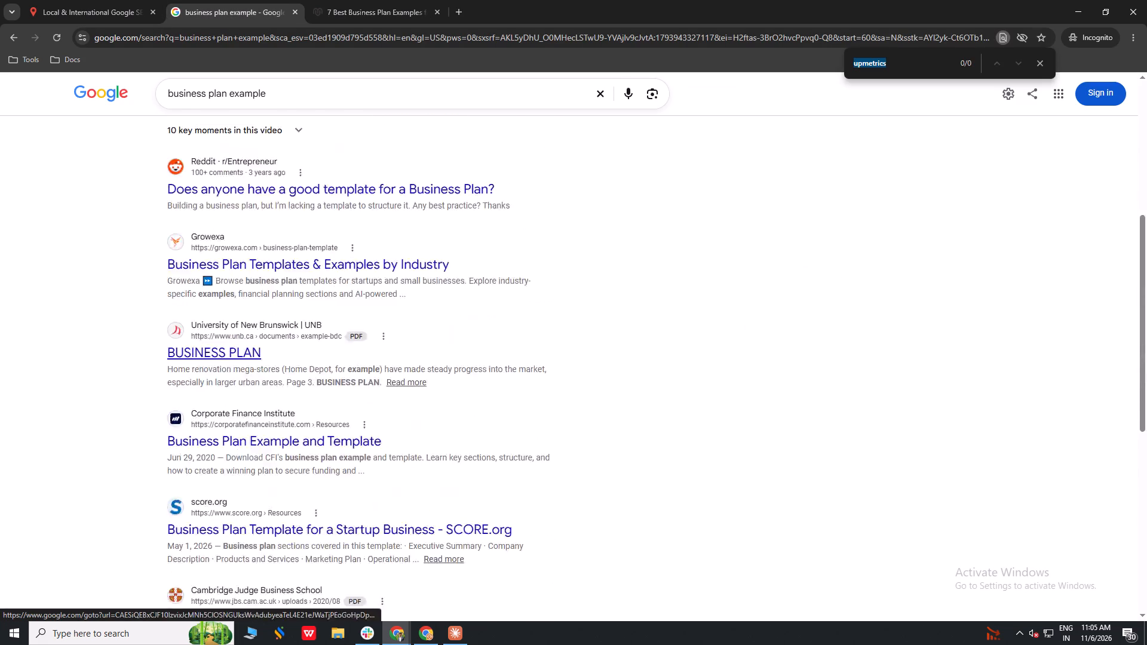
{"action": "scroll", "coordinate": [228, 279], "scroll_direction": "up", "scroll_amount": 7}
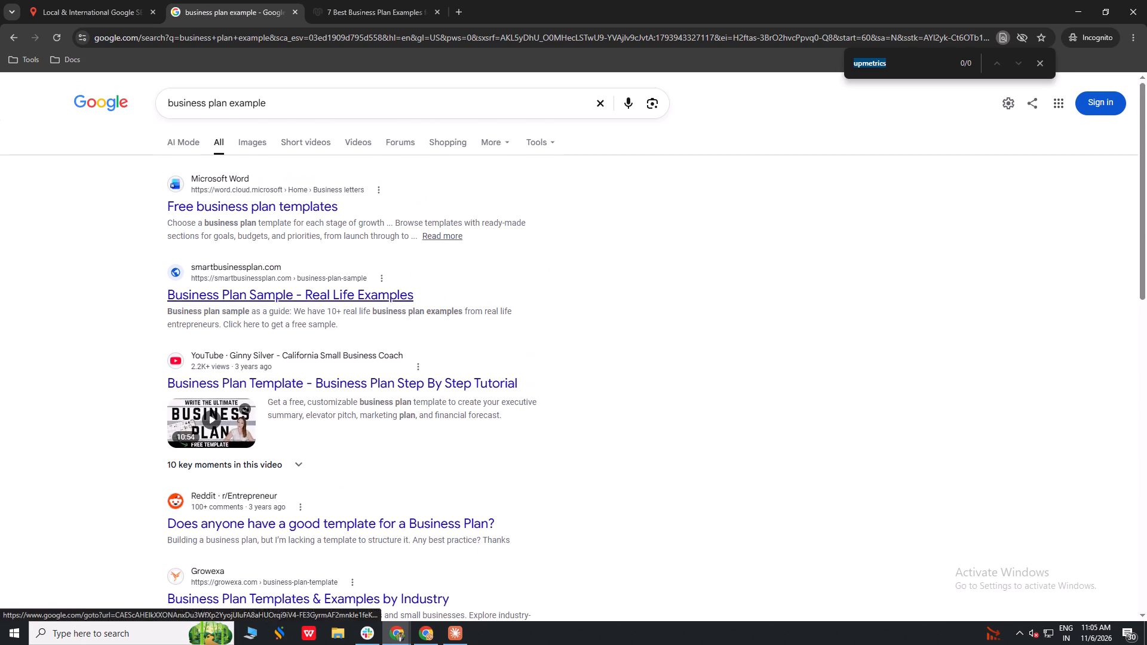
Close the "business plan example" results and the "7 Best Business Plan Examples" article, leaving the SERP checker open.
{"action": "middle_click", "coordinate": [248, 10]}
{"action": "middle_click", "coordinate": [247, 14]}
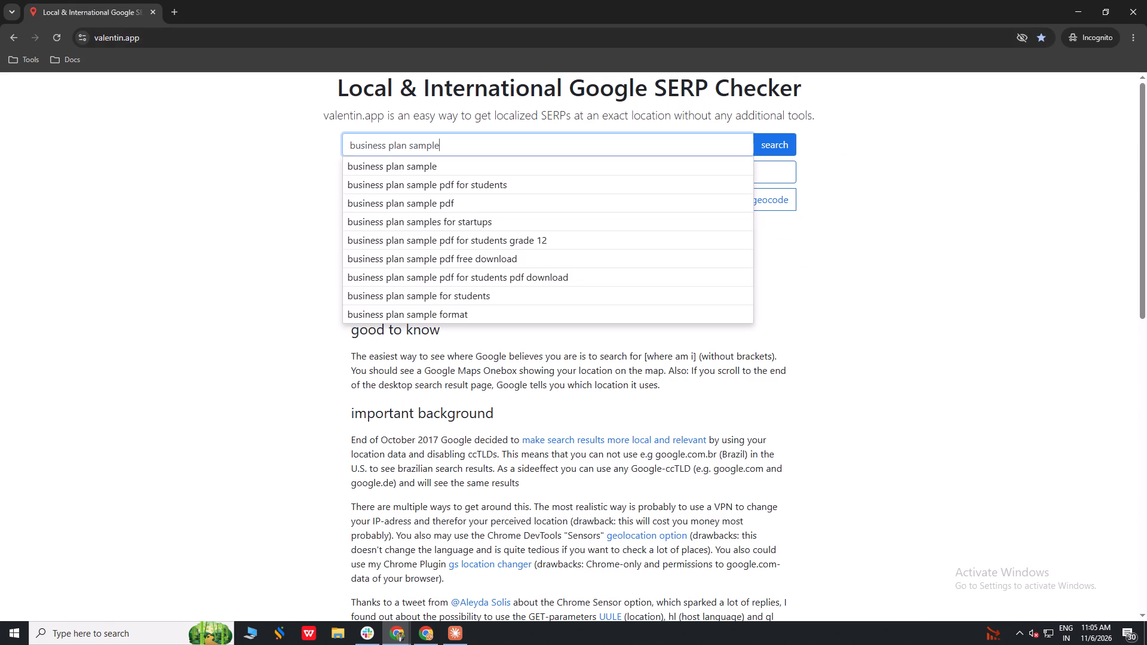
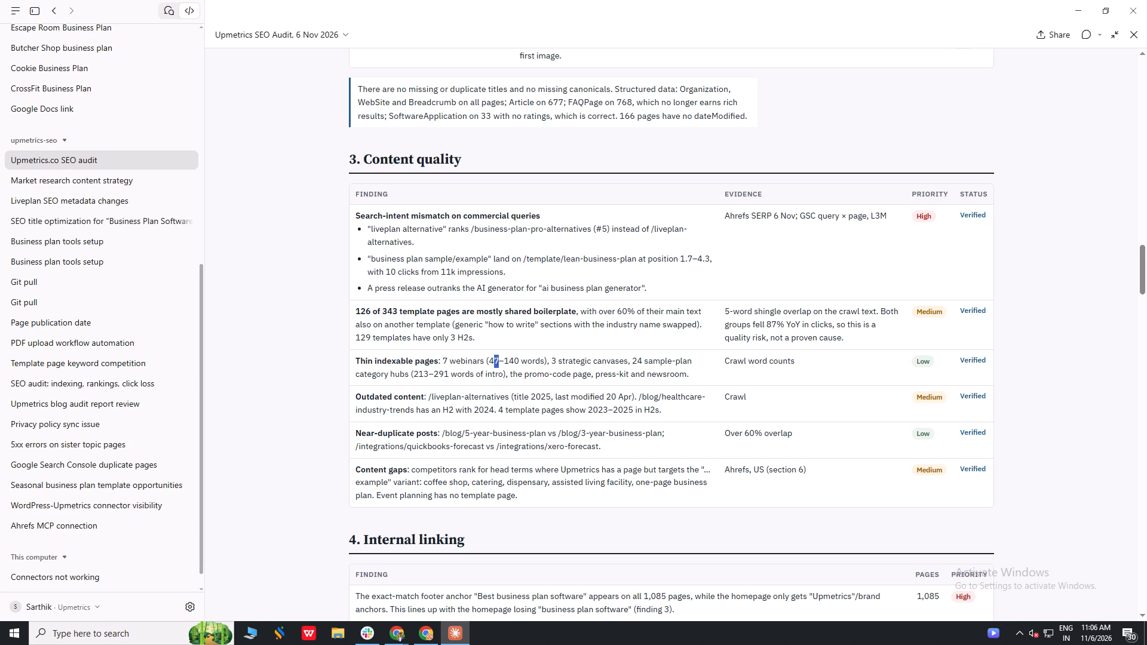
{"action": "left_click_drag", "start_coordinate": [497, 358], "coordinate": [528, 358]}
{"action": "left_click_drag", "start_coordinate": [560, 363], "coordinate": [600, 363]}
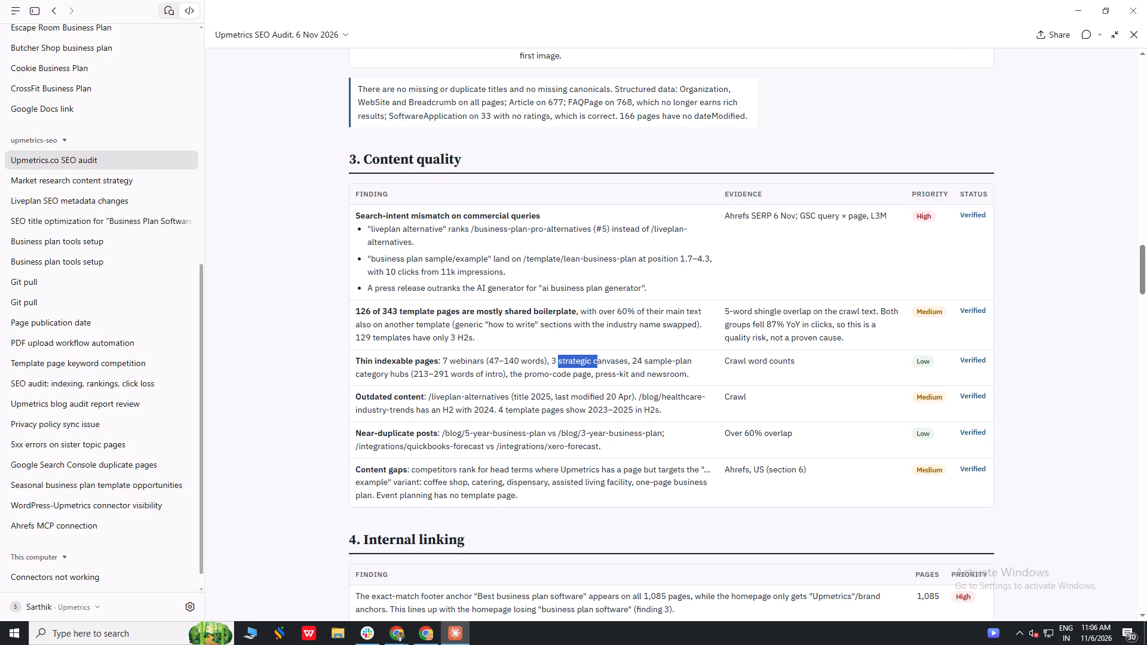
{"action": "left_click_drag", "start_coordinate": [600, 363], "coordinate": [622, 361]}
{"action": "left_click", "coordinate": [622, 361]}
{"action": "left_click_drag", "start_coordinate": [660, 361], "coordinate": [692, 364]}
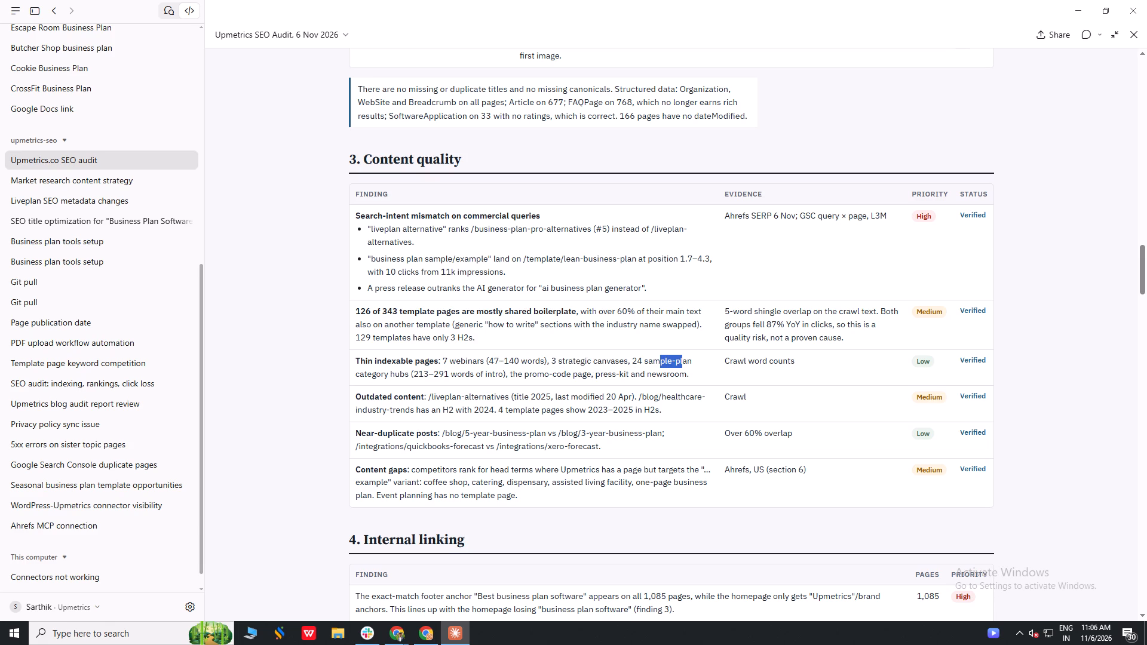
{"action": "left_click_drag", "start_coordinate": [367, 377], "coordinate": [400, 374]}
{"action": "left_click_drag", "start_coordinate": [418, 374], "coordinate": [440, 374]}
{"action": "left_click_drag", "start_coordinate": [458, 376], "coordinate": [497, 376]}
{"action": "left_click", "coordinate": [497, 376]}
{"action": "left_click_drag", "start_coordinate": [522, 372], "coordinate": [578, 378]}
{"action": "left_click_drag", "start_coordinate": [615, 374], "coordinate": [665, 374]}
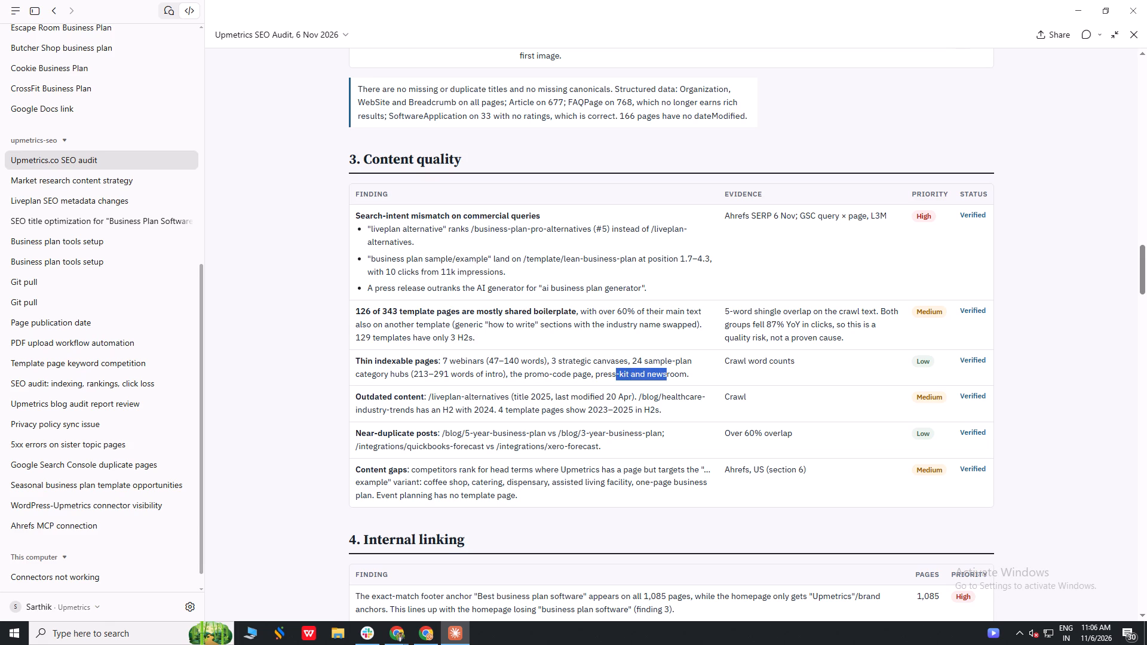
{"action": "left_click", "coordinate": [665, 374]}
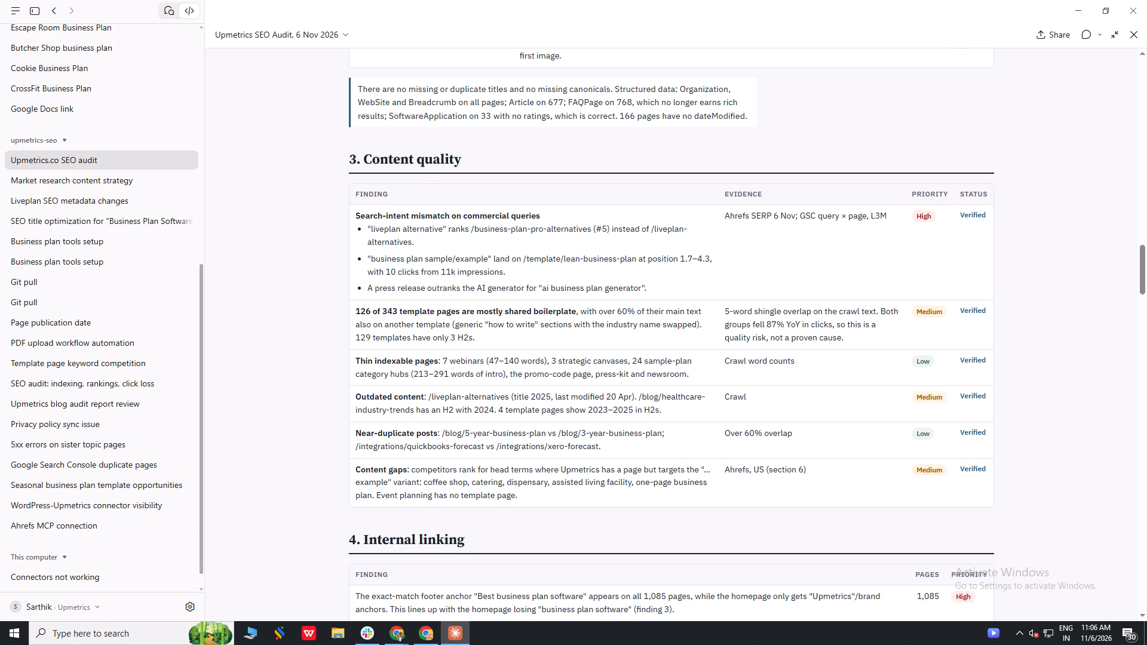
{"action": "left_click_drag", "start_coordinate": [446, 361], "coordinate": [488, 364]}
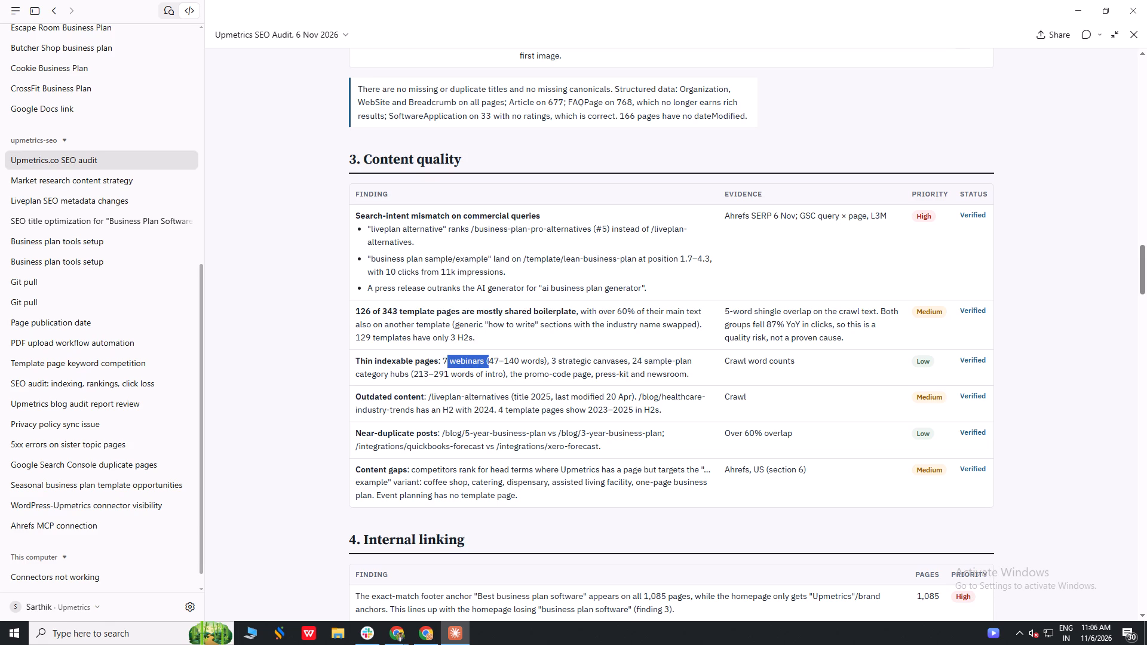
{"action": "left_click_drag", "start_coordinate": [548, 365], "coordinate": [611, 365]}
{"action": "left_click", "coordinate": [612, 365]}
{"action": "left_click_drag", "start_coordinate": [643, 363], "coordinate": [662, 363]}
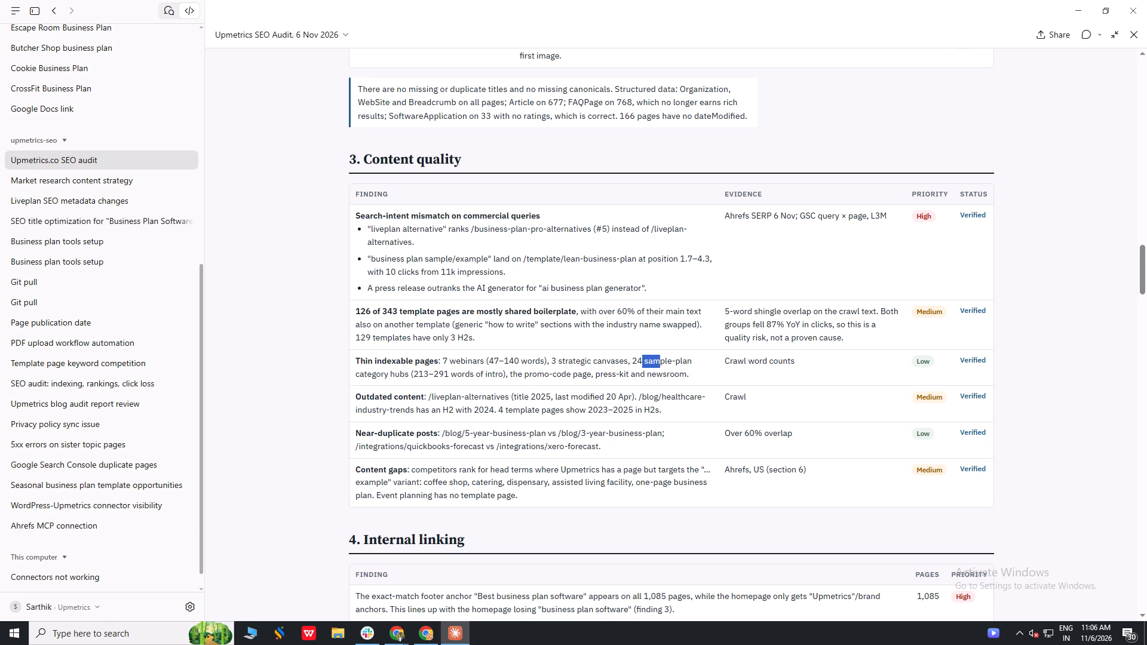
{"action": "left_click_drag", "start_coordinate": [662, 363], "coordinate": [676, 363]}
{"action": "left_click", "coordinate": [679, 363]}
Examine the Internal linking finding on bottom-funnel pages with few in-content links, including its /compare/ page examples.
{"action": "scroll", "coordinate": [602, 352], "scroll_direction": "down", "scroll_amount": 3}
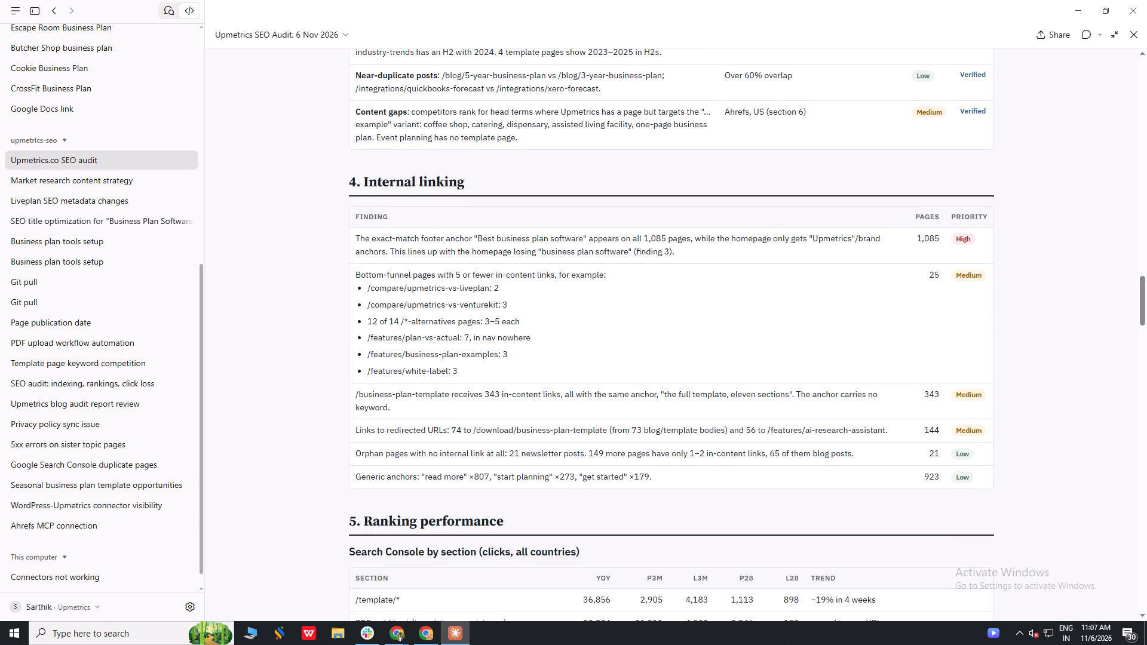
{"action": "left_click_drag", "start_coordinate": [384, 273], "coordinate": [443, 278]}
{"action": "left_click_drag", "start_coordinate": [459, 278], "coordinate": [490, 278]}
{"action": "left_click_drag", "start_coordinate": [510, 274], "coordinate": [563, 274]}
{"action": "left_click_drag", "start_coordinate": [573, 274], "coordinate": [605, 274]}
{"action": "left_click", "coordinate": [608, 274]}
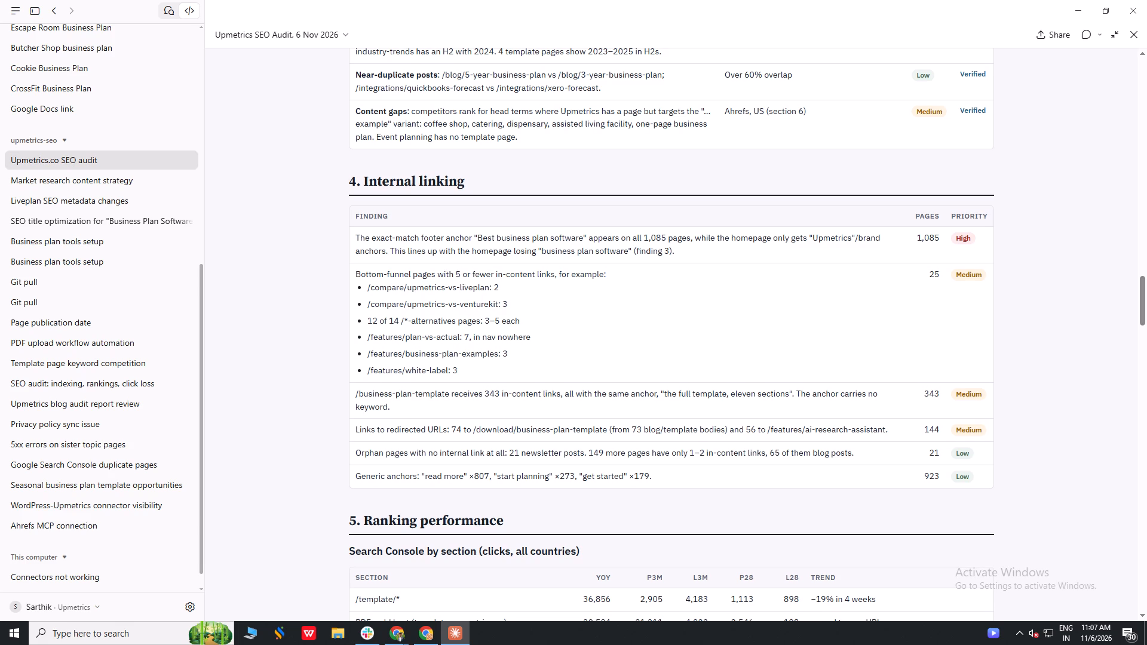
{"action": "left_click_drag", "start_coordinate": [411, 289], "coordinate": [490, 289]}
{"action": "left_click", "coordinate": [492, 289]}
{"action": "left_click_drag", "start_coordinate": [492, 289], "coordinate": [417, 289]}
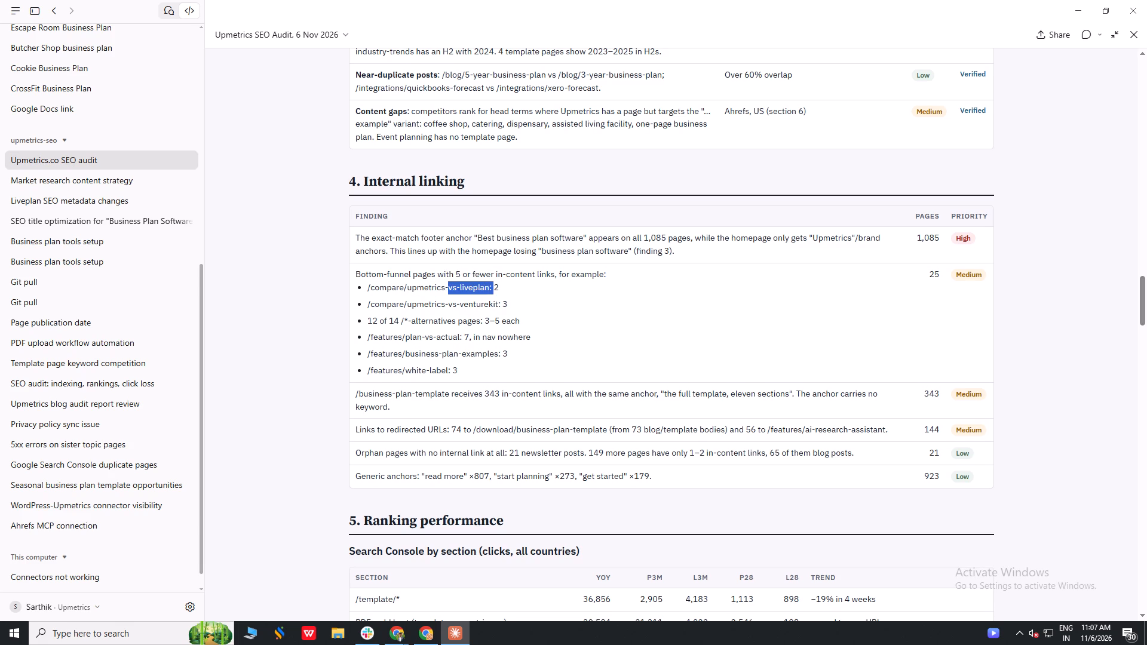
{"action": "left_click_drag", "start_coordinate": [417, 289], "coordinate": [413, 289]}
{"action": "left_click", "coordinate": [431, 309]}
{"action": "left_click_drag", "start_coordinate": [404, 308], "coordinate": [479, 308]}
{"action": "left_click", "coordinate": [479, 308]}
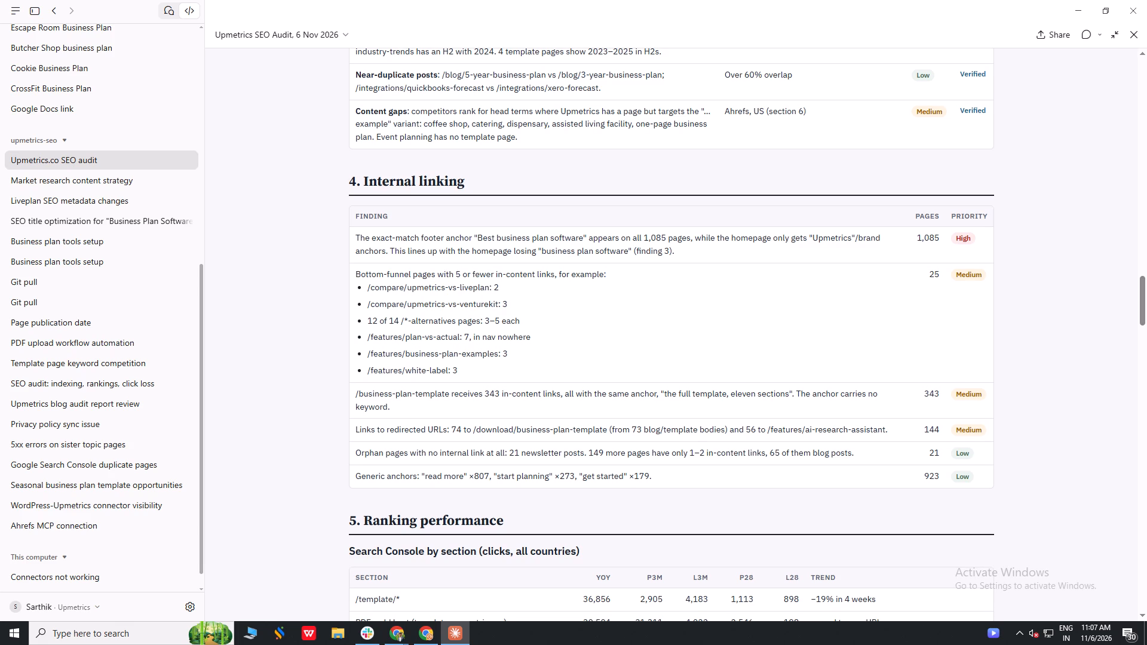
{"action": "left_click_drag", "start_coordinate": [363, 271], "coordinate": [435, 275]}
{"action": "left_click", "coordinate": [435, 275]}
{"action": "left_click_drag", "start_coordinate": [444, 275], "coordinate": [459, 279]}
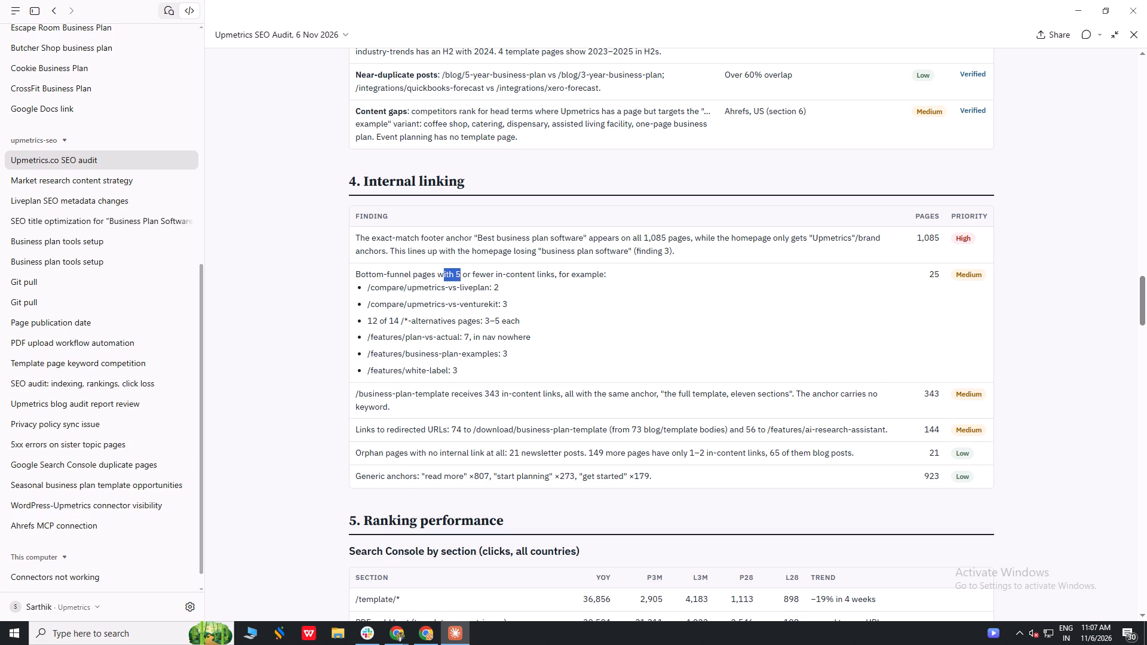
{"action": "left_click_drag", "start_coordinate": [482, 277], "coordinate": [549, 275]}
{"action": "left_click_drag", "start_coordinate": [573, 275], "coordinate": [617, 275]}
{"action": "left_click", "coordinate": [617, 275]}
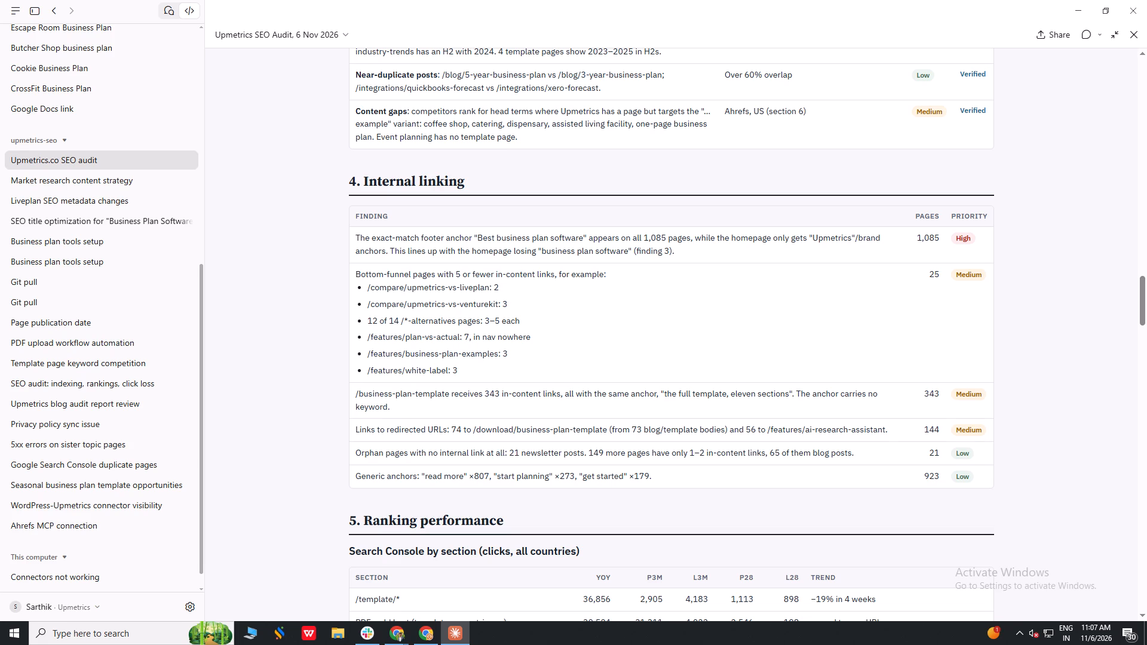
Read the Internal linking finding about the exact-match footer anchor "Best business plan software" and the homepage's anchors.
{"action": "left_click_drag", "start_coordinate": [395, 238], "coordinate": [458, 234]}
{"action": "left_click_drag", "start_coordinate": [490, 235], "coordinate": [570, 235]}
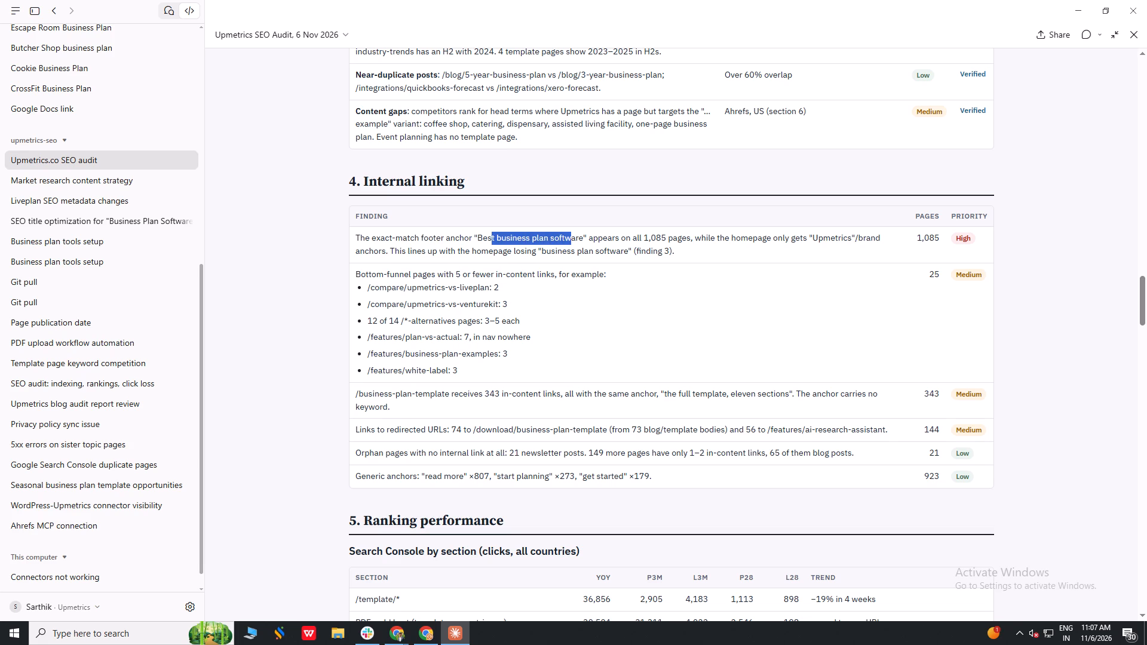
{"action": "left_click_drag", "start_coordinate": [570, 235], "coordinate": [571, 235]}
{"action": "left_click", "coordinate": [571, 235]}
{"action": "left_click_drag", "start_coordinate": [599, 238], "coordinate": [623, 239]}
{"action": "left_click_drag", "start_coordinate": [654, 238], "coordinate": [685, 238]}
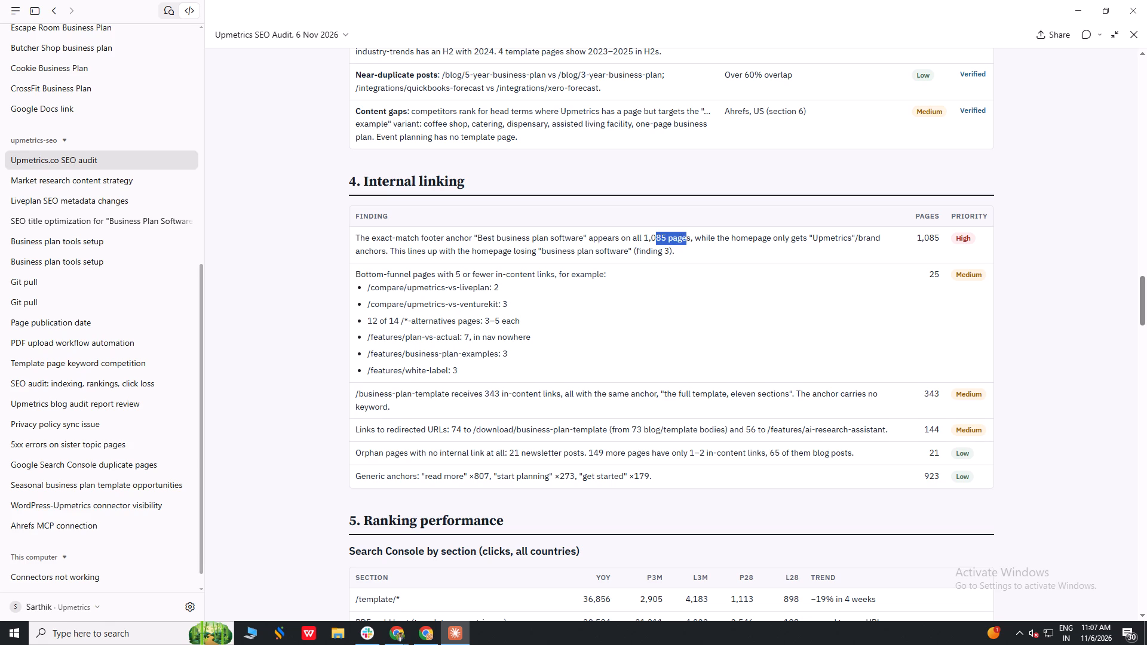
{"action": "left_click_drag", "start_coordinate": [726, 236], "coordinate": [799, 236]}
{"action": "left_click", "coordinate": [814, 235]}
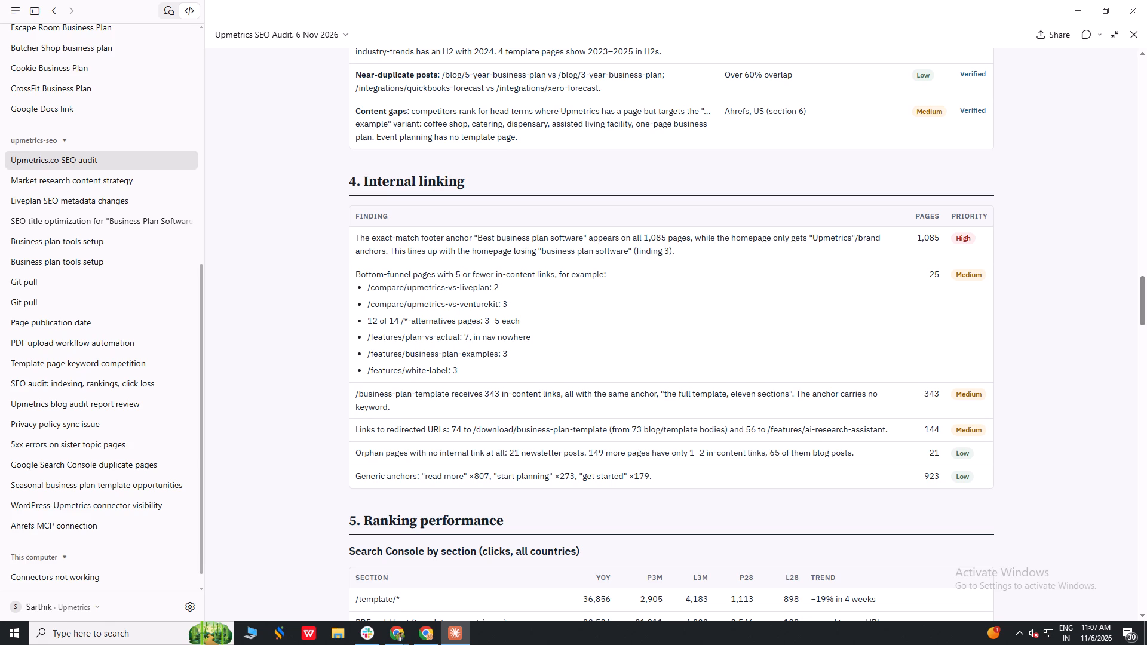
{"action": "left_click_drag", "start_coordinate": [819, 239], "coordinate": [844, 239]}
{"action": "left_click_drag", "start_coordinate": [396, 253], "coordinate": [473, 253]}
{"action": "left_click_drag", "start_coordinate": [489, 250], "coordinate": [526, 250]}
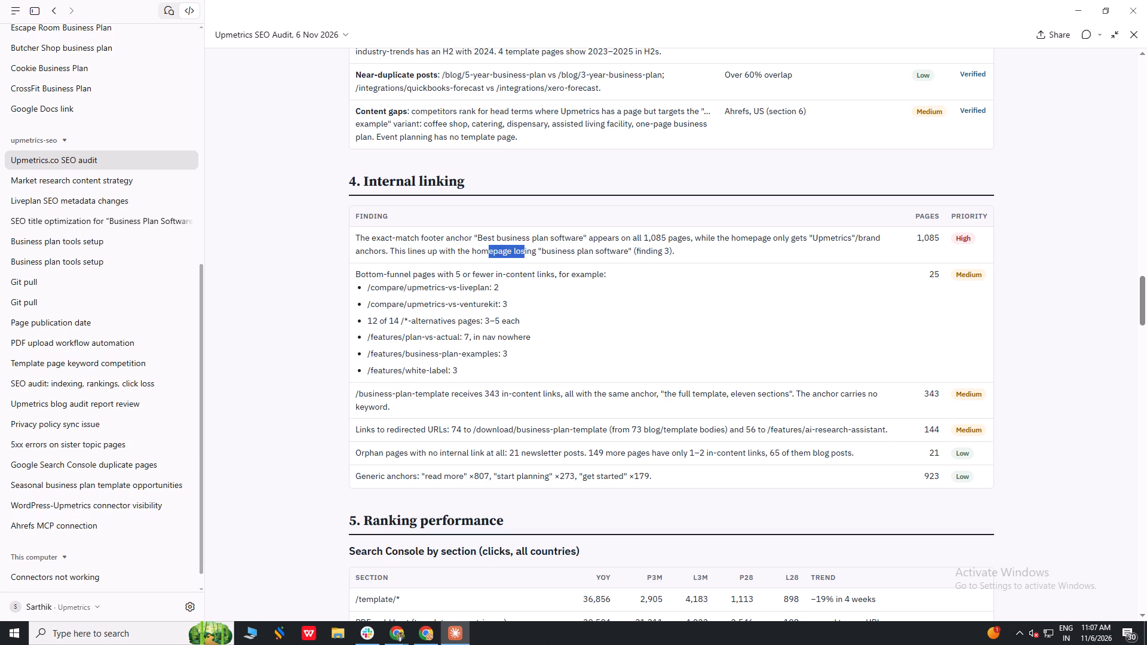
{"action": "left_click_drag", "start_coordinate": [526, 250], "coordinate": [528, 250]}
{"action": "left_click_drag", "start_coordinate": [560, 250], "coordinate": [586, 250]}
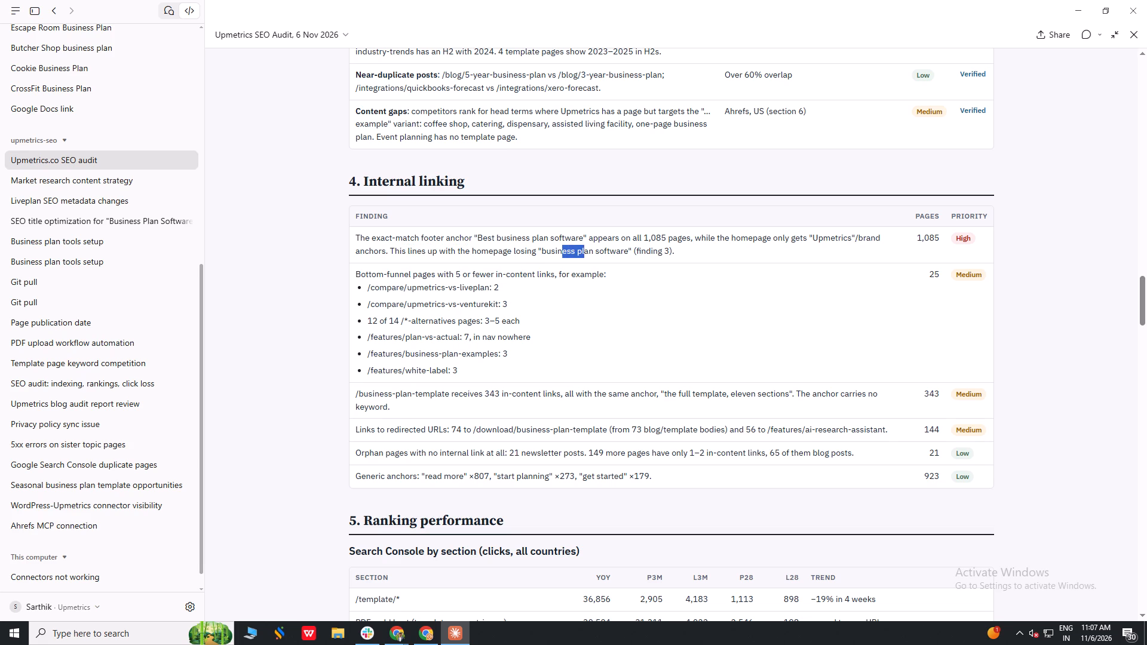
{"action": "left_click_drag", "start_coordinate": [586, 250], "coordinate": [622, 250]}
{"action": "left_click", "coordinate": [622, 250]}
{"action": "left_click_drag", "start_coordinate": [623, 249], "coordinate": [569, 249]}
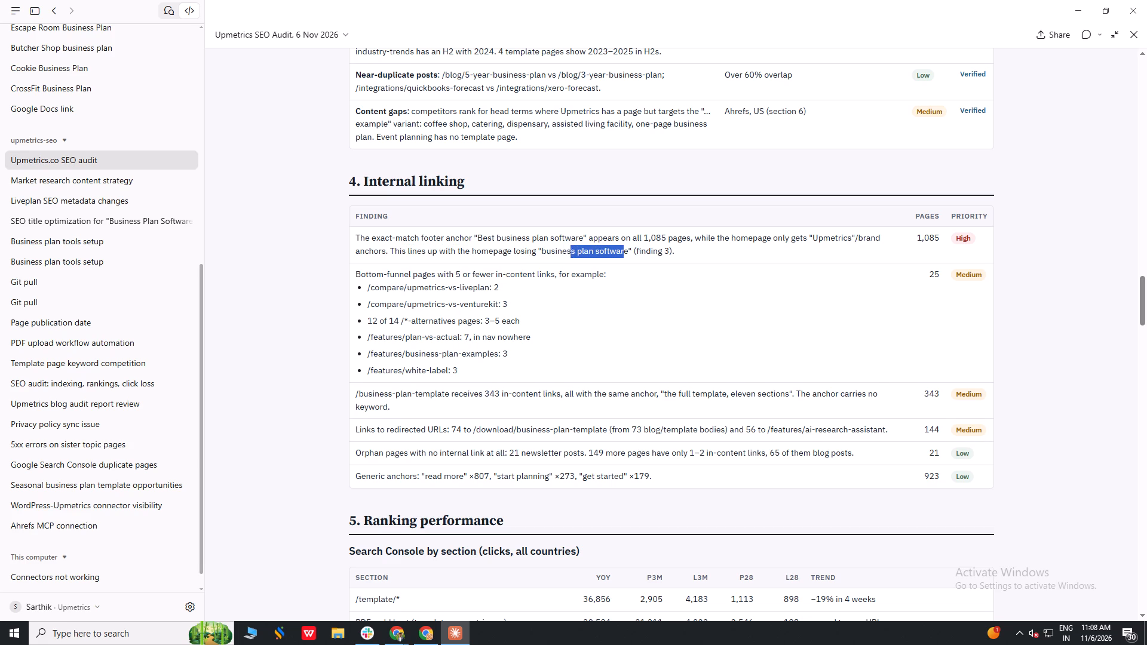
{"action": "left_click_drag", "start_coordinate": [569, 249], "coordinate": [541, 251]}
{"action": "left_click", "coordinate": [573, 251]}
{"action": "left_click_drag", "start_coordinate": [556, 251], "coordinate": [621, 251]}
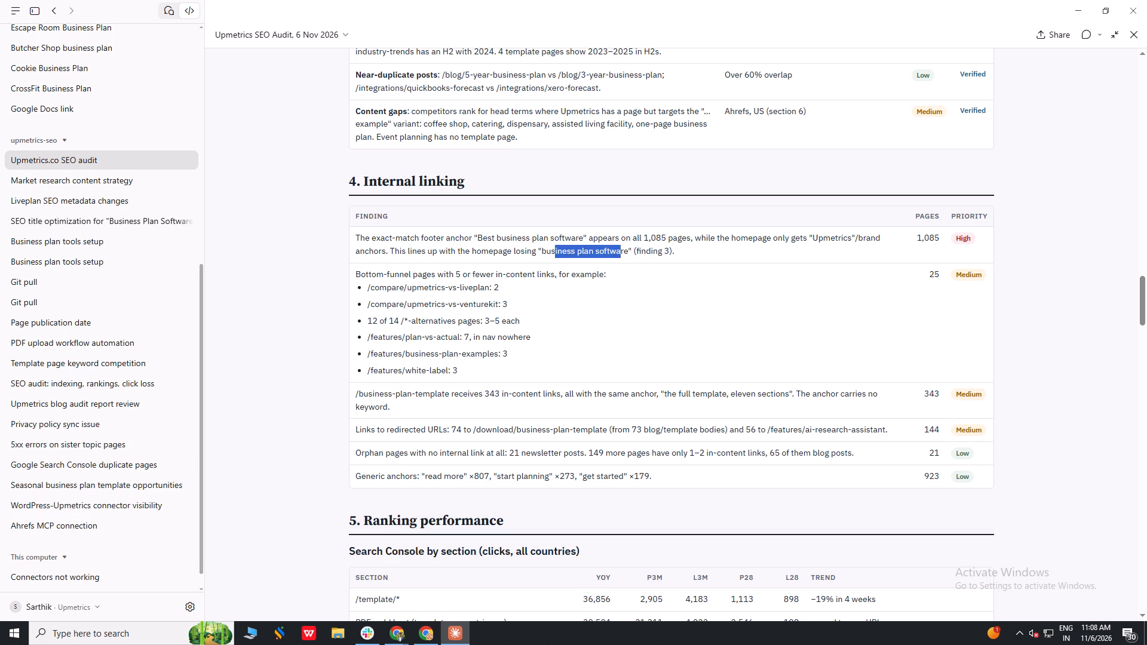
Examine the remaining bottom-funnel page examples in the Internal linking finding, covering the venturekit comparison, /*-alternatives and /features/ pages.
{"action": "left_click", "coordinate": [621, 251]}
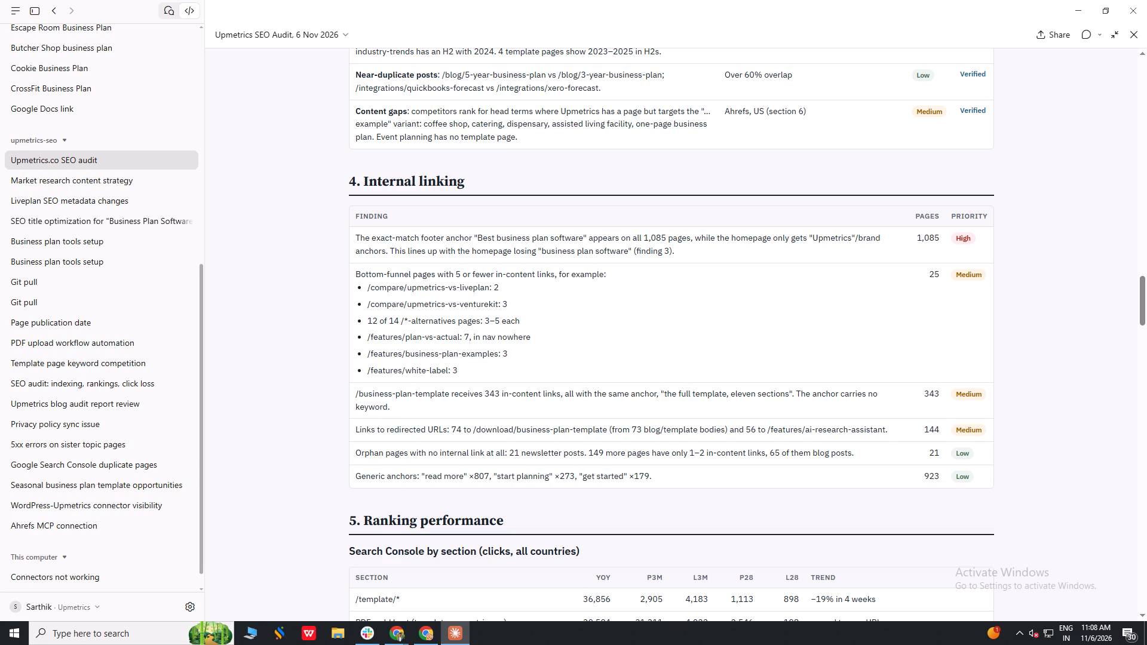
{"action": "left_click_drag", "start_coordinate": [388, 303], "coordinate": [487, 302]}
{"action": "left_click", "coordinate": [490, 302]}
{"action": "left_click_drag", "start_coordinate": [377, 323], "coordinate": [473, 324]}
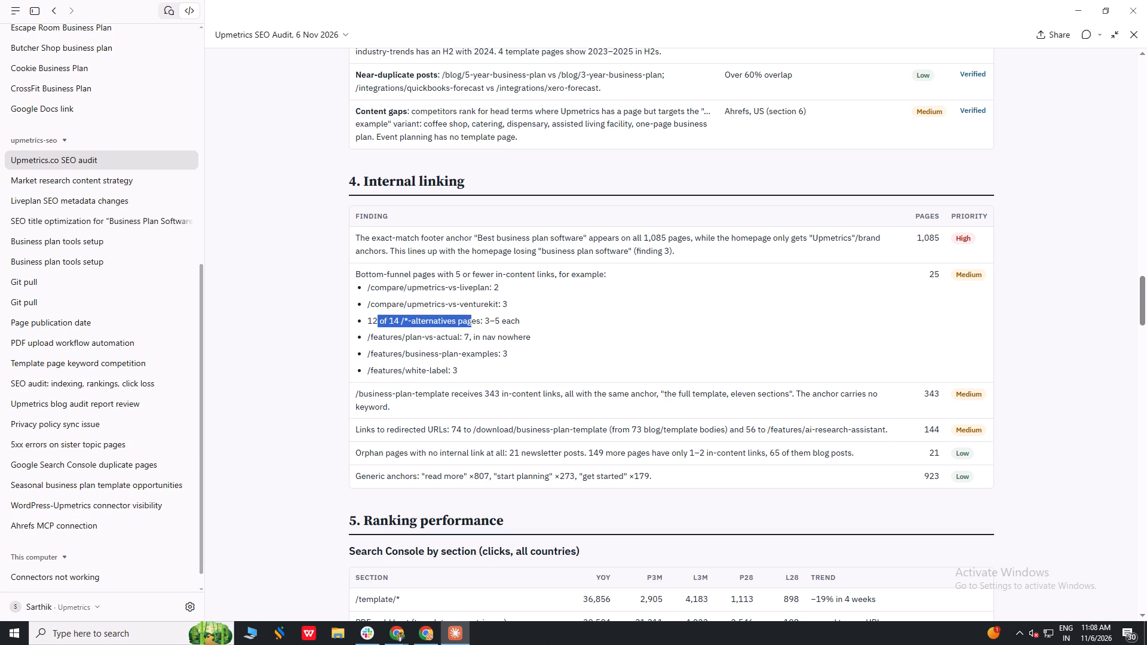
{"action": "left_click", "coordinate": [473, 324]}
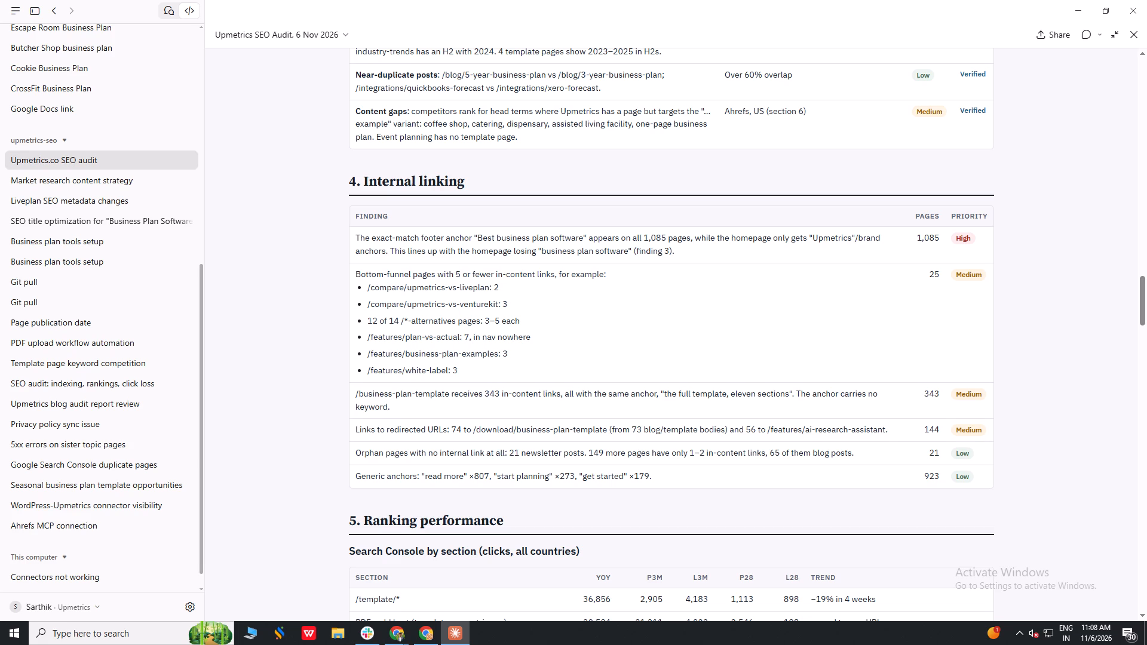
{"action": "left_click_drag", "start_coordinate": [523, 338], "coordinate": [490, 337]}
{"action": "left_click_drag", "start_coordinate": [490, 337], "coordinate": [490, 337]}
{"action": "left_click_drag", "start_coordinate": [487, 339], "coordinate": [525, 339]}
{"action": "left_click_drag", "start_coordinate": [412, 354], "coordinate": [441, 354]}
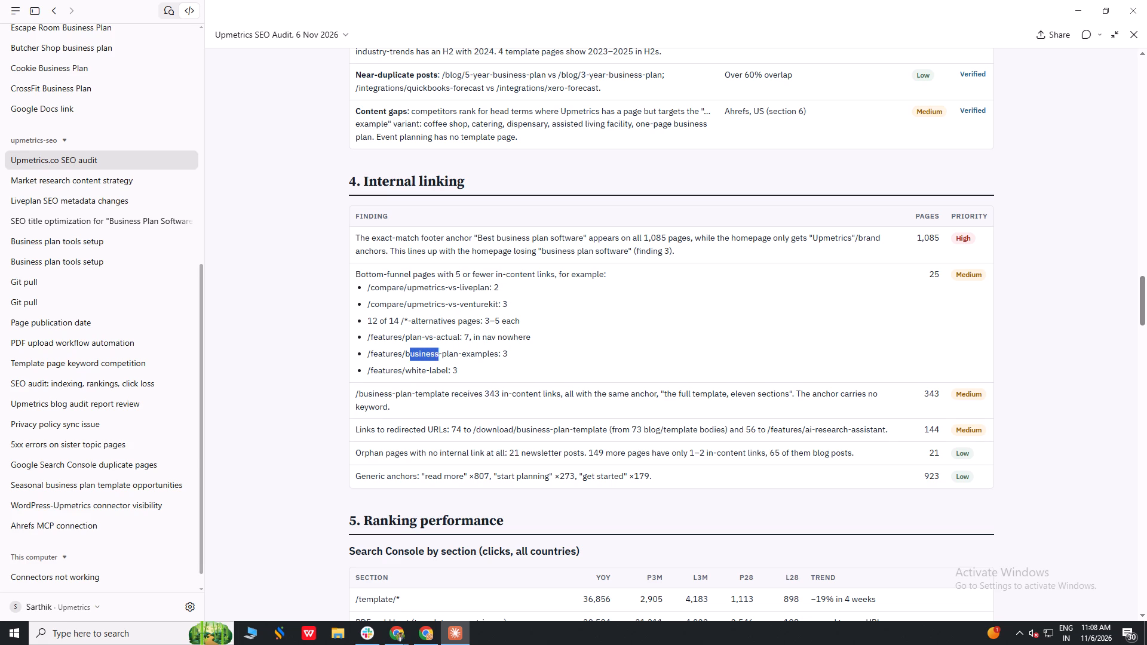
{"action": "left_click_drag", "start_coordinate": [441, 354], "coordinate": [493, 354]}
{"action": "left_click", "coordinate": [511, 353]}
Read the Internal linking finding about in-content links to /business-plan-template and the anchor text they use.
{"action": "left_click_drag", "start_coordinate": [373, 392], "coordinate": [450, 396]}
{"action": "left_click_drag", "start_coordinate": [467, 396], "coordinate": [483, 394]}
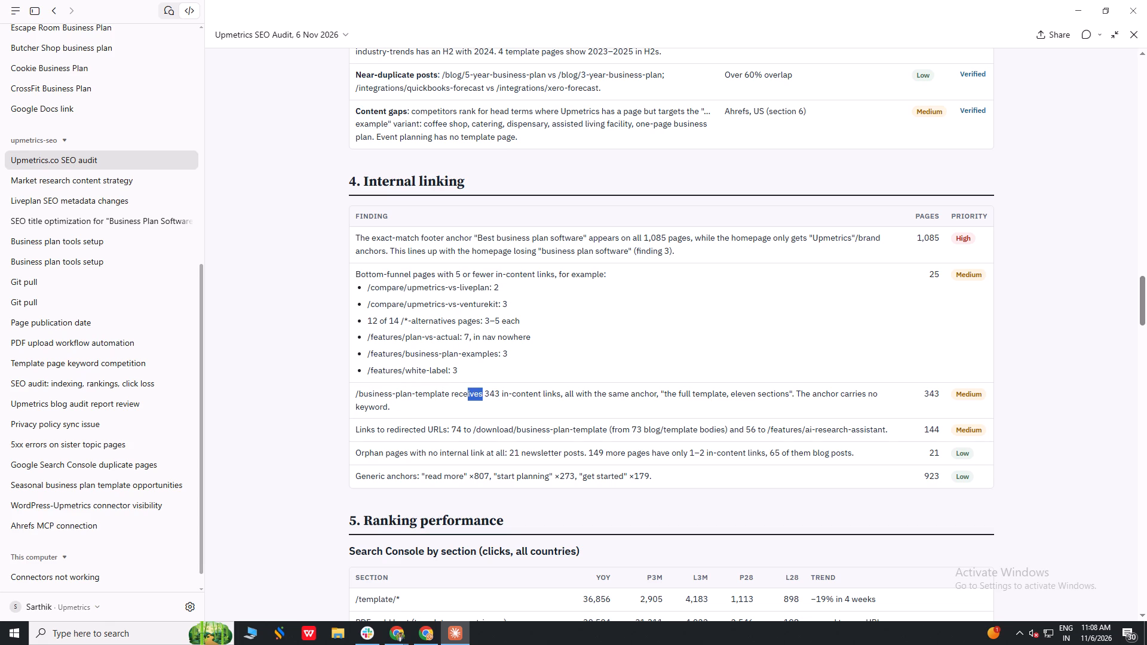
{"action": "left_click_drag", "start_coordinate": [496, 391], "coordinate": [563, 390]}
{"action": "left_click", "coordinate": [563, 390]}
{"action": "left_click_drag", "start_coordinate": [571, 391], "coordinate": [657, 394]}
{"action": "left_click", "coordinate": [657, 394]}
{"action": "left_click_drag", "start_coordinate": [679, 394], "coordinate": [723, 395]}
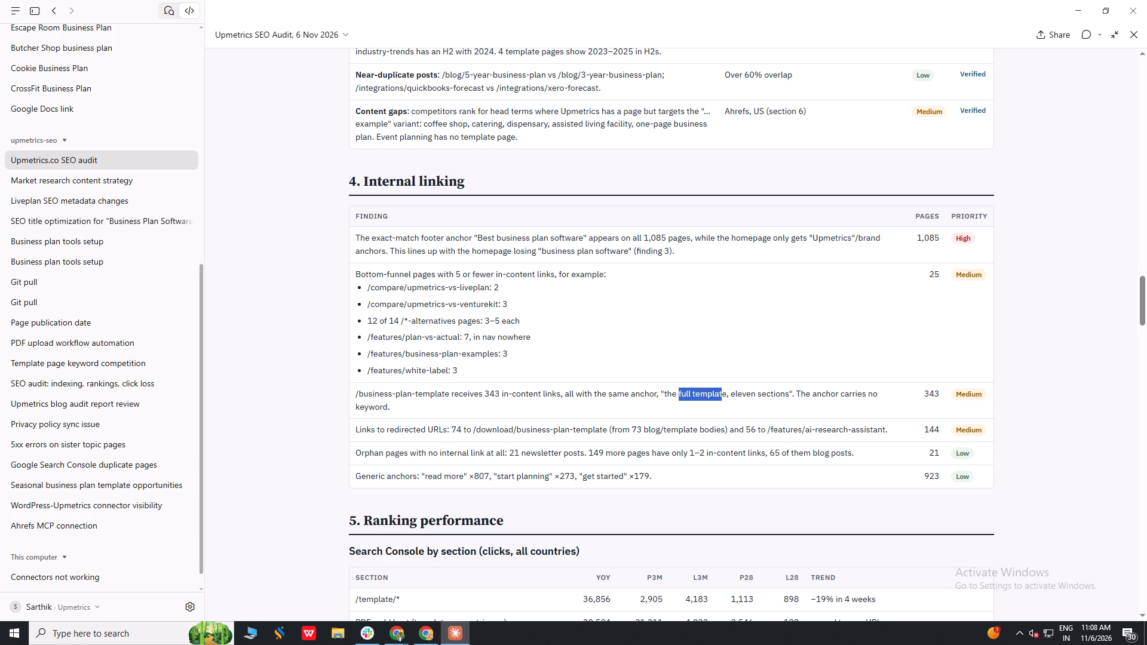
{"action": "left_click_drag", "start_coordinate": [742, 394], "coordinate": [774, 394]}
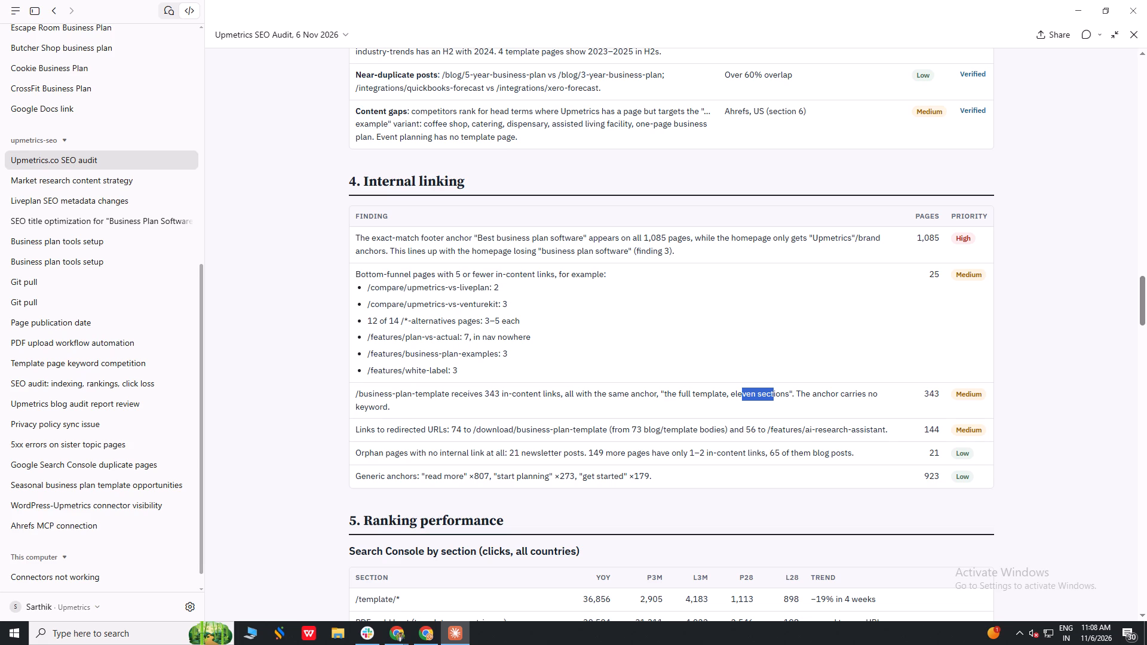
{"action": "left_click", "coordinate": [660, 404]}
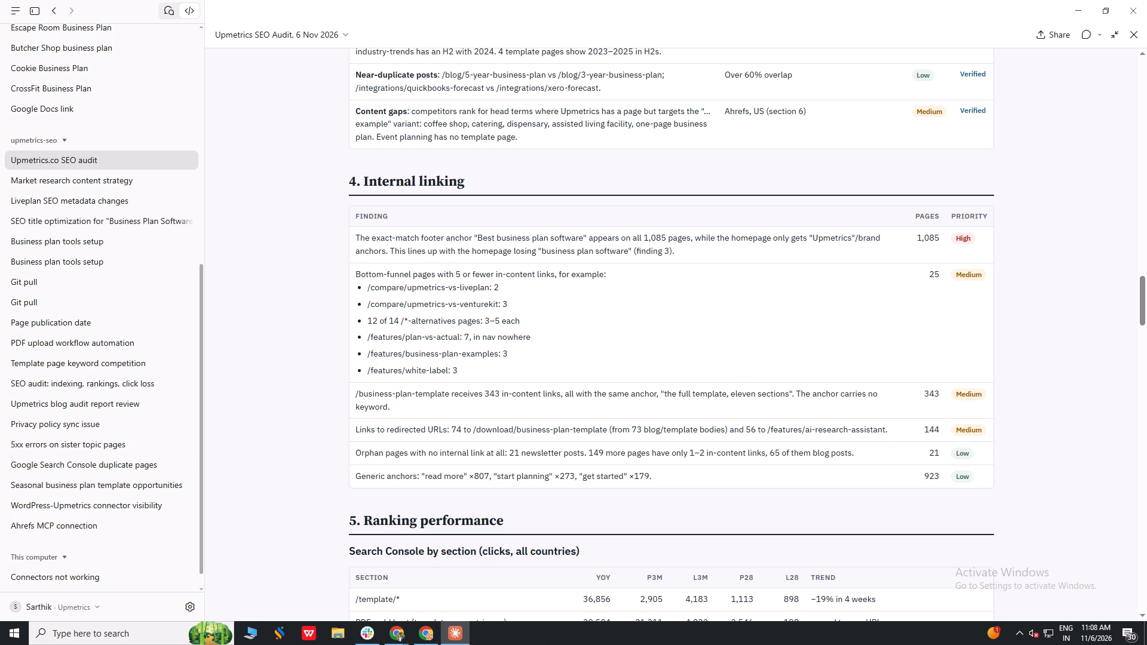
Select the full /business-plan-template path in the Internal linking finding.
{"action": "left_click_drag", "start_coordinate": [368, 389], "coordinate": [427, 391]}
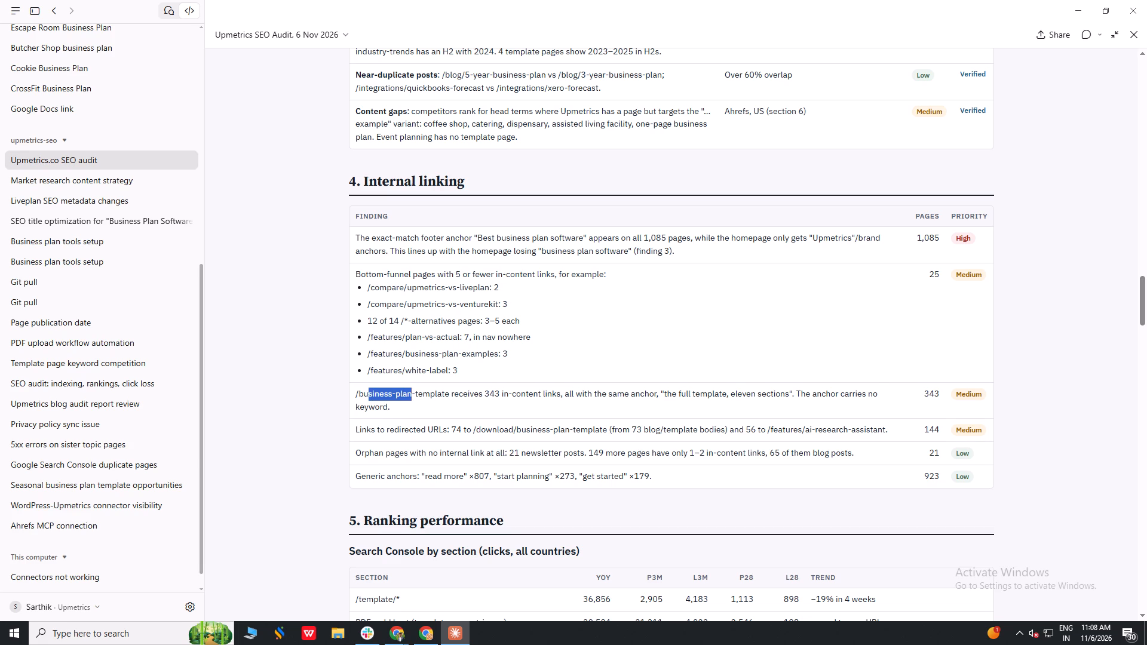
{"action": "left_click_drag", "start_coordinate": [427, 391], "coordinate": [428, 391]}
{"action": "left_click", "coordinate": [443, 393]}
{"action": "left_click_drag", "start_coordinate": [450, 394], "coordinate": [379, 394]}
{"action": "left_click_drag", "start_coordinate": [379, 394], "coordinate": [352, 394]}
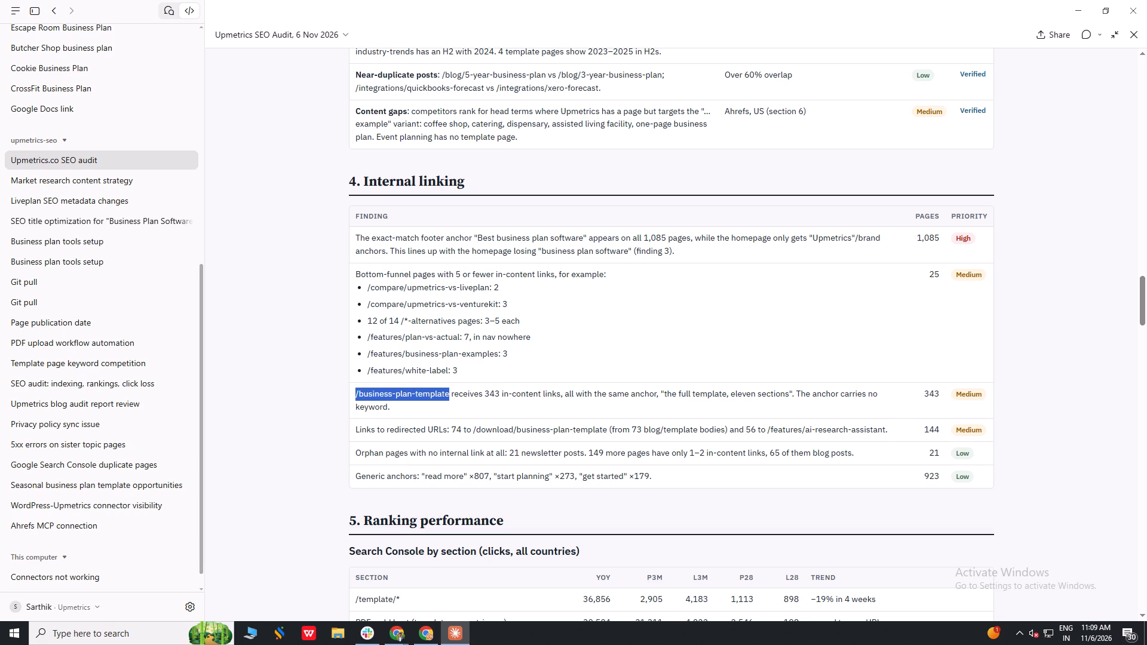
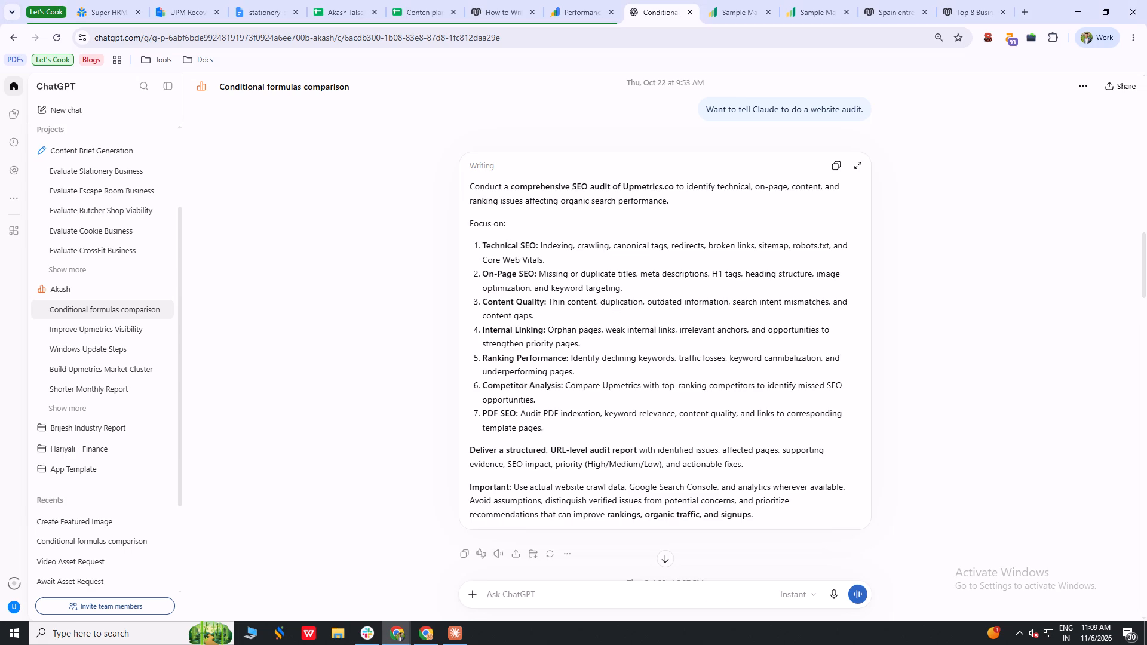
Open upmetrics.co/business-plan-template in place of the Business Plan Pro alternatives page.
{"action": "left_click", "coordinate": [963, 0]}
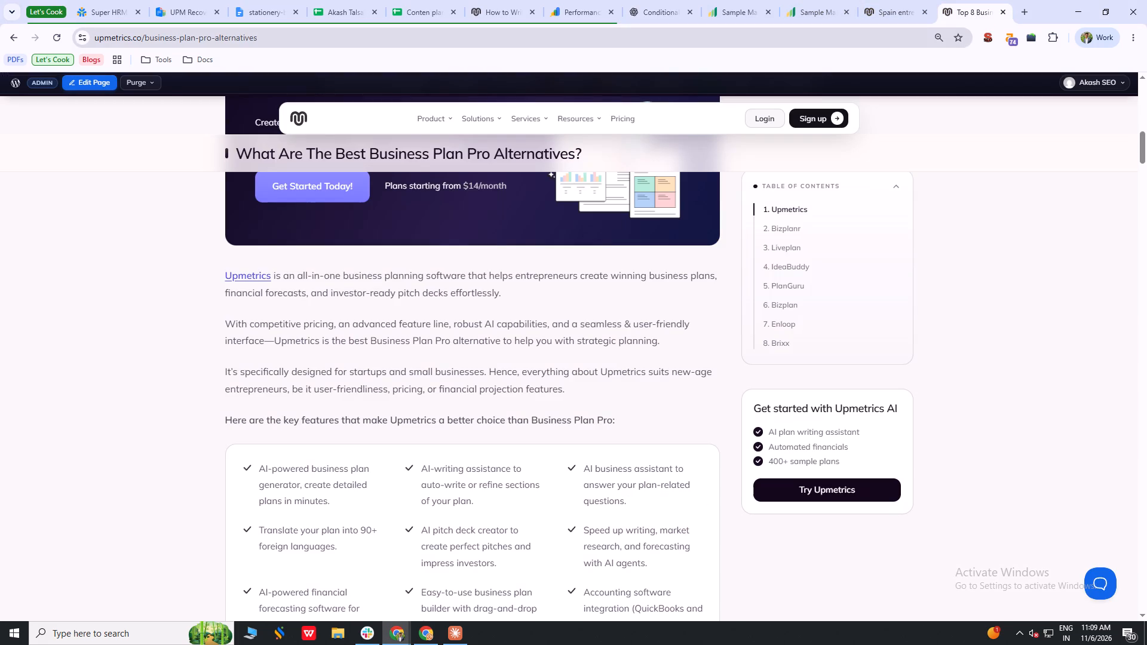
{"action": "left_click_drag", "start_coordinate": [141, 35], "coordinate": [378, 36]}
{"action": "key", "text": "ctrl+v"}
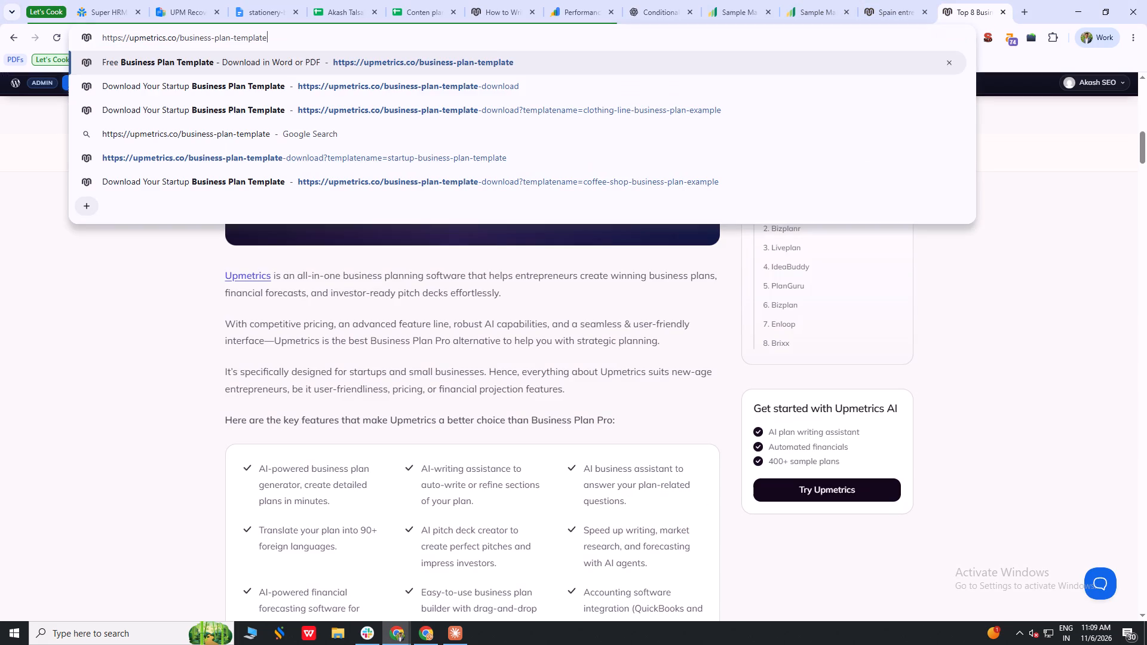
{"action": "key", "text": "Return"}
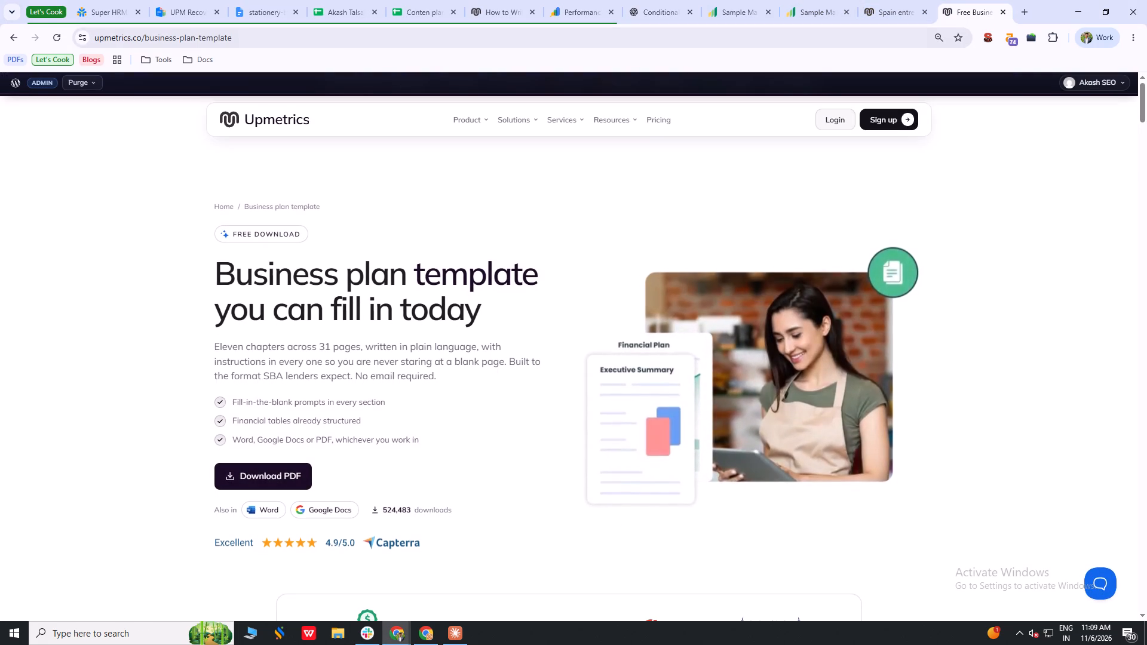
Examine the business plan template page's main heading, its SEO title, description and canonical summary, and its chapter content.
{"action": "left_click_drag", "start_coordinate": [216, 254], "coordinate": [467, 285]}
{"action": "left_click", "coordinate": [477, 285]}
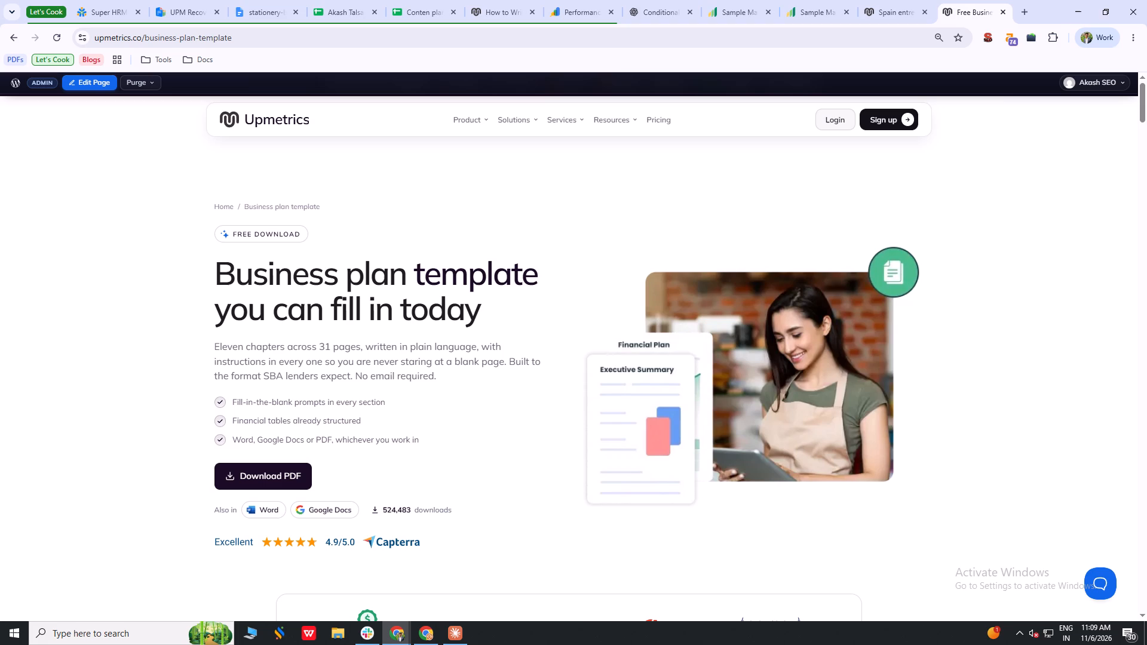
{"action": "left_click", "coordinate": [993, 40]}
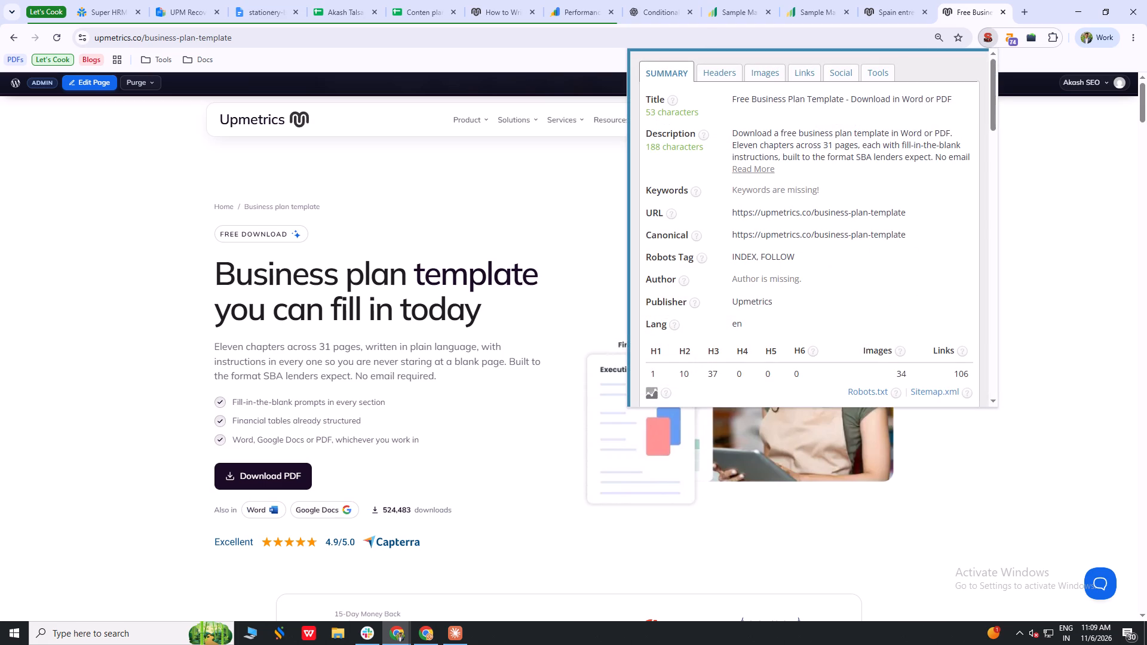
{"action": "left_click", "coordinate": [1068, 229]}
{"action": "scroll", "coordinate": [581, 244], "scroll_direction": "down", "scroll_amount": 2}
{"action": "scroll", "coordinate": [449, 246], "scroll_direction": "down", "scroll_amount": 5}
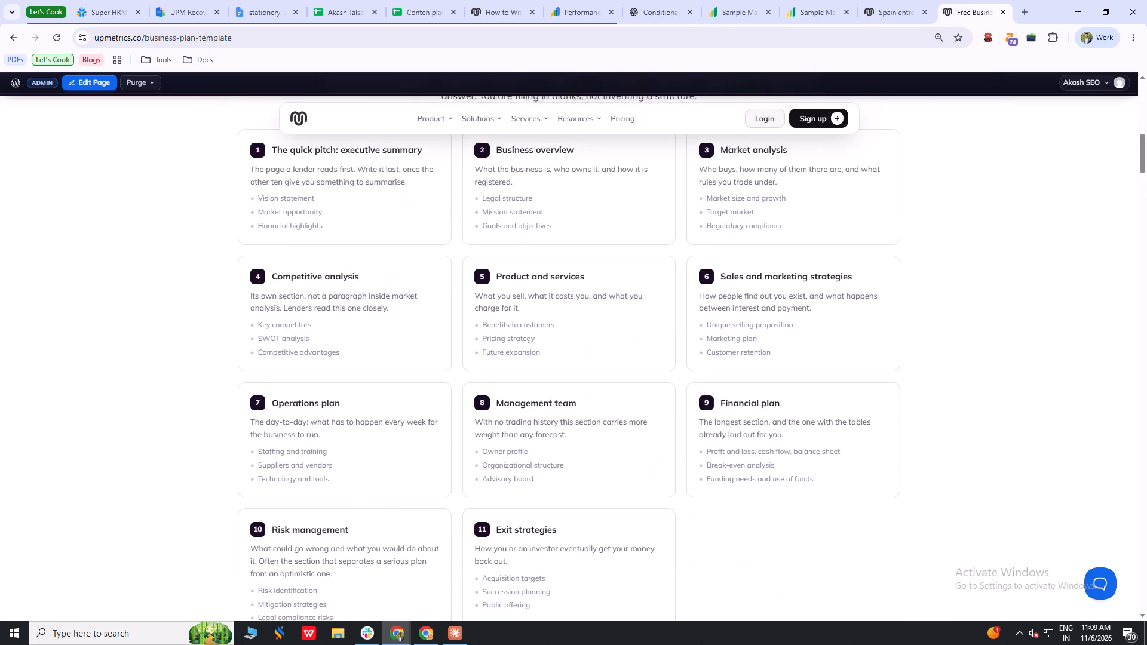
Open upmetrics.co/sample-business-plans and check its main heading.
{"action": "left_click", "coordinate": [266, 34]}
{"action": "left_click", "coordinate": [309, 32]}
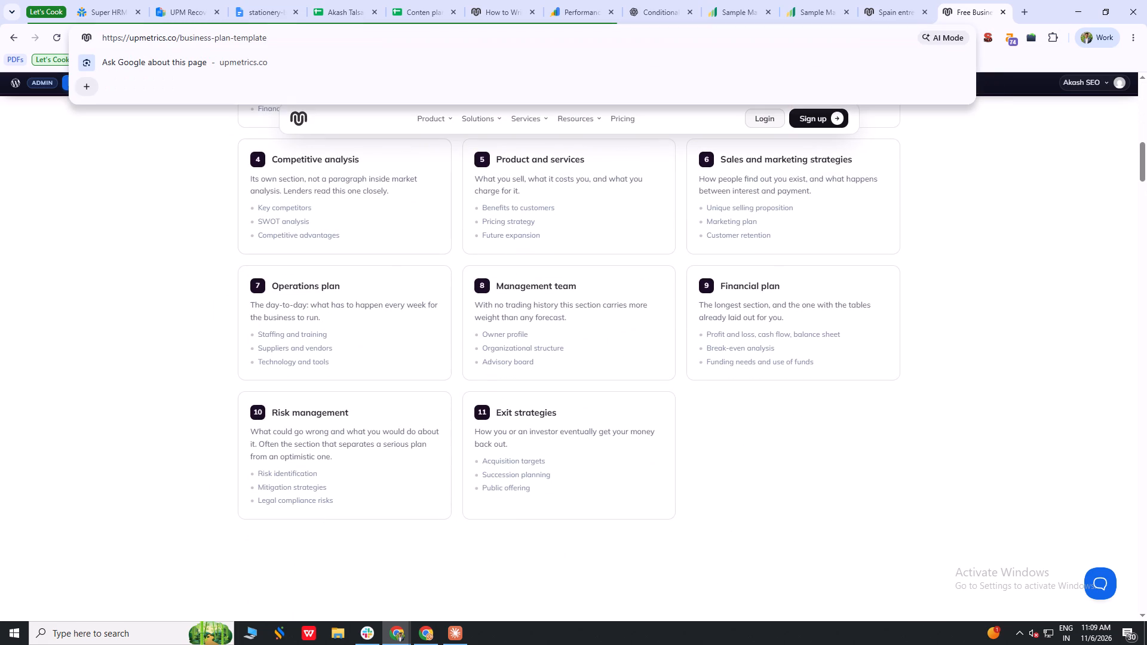
{"action": "key", "text": "s"}
{"action": "key", "text": "Return"}
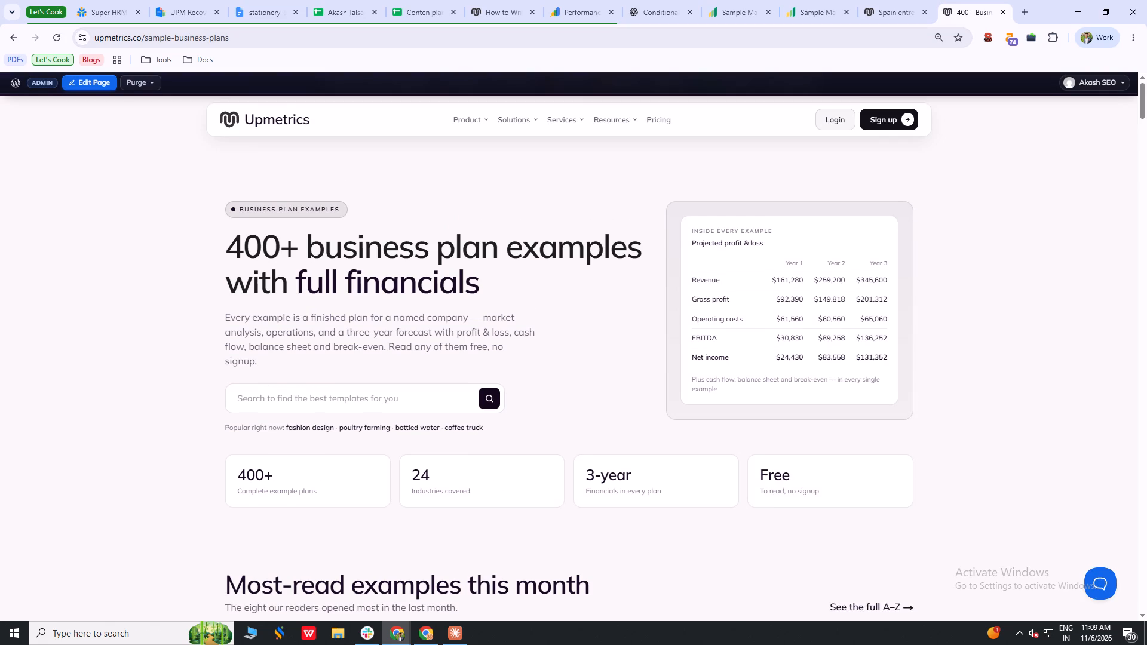
{"action": "left_click_drag", "start_coordinate": [217, 253], "coordinate": [495, 277]}
{"action": "left_click", "coordinate": [495, 277]}
{"action": "left_click_drag", "start_coordinate": [500, 278], "coordinate": [99, 273]}
{"action": "left_click", "coordinate": [99, 273]}
Switch to the incognito window and run a United States - English localized Google search for "business plan samples".
{"action": "left_click", "coordinate": [404, 637]}
{"action": "left_click", "coordinate": [447, 594]}
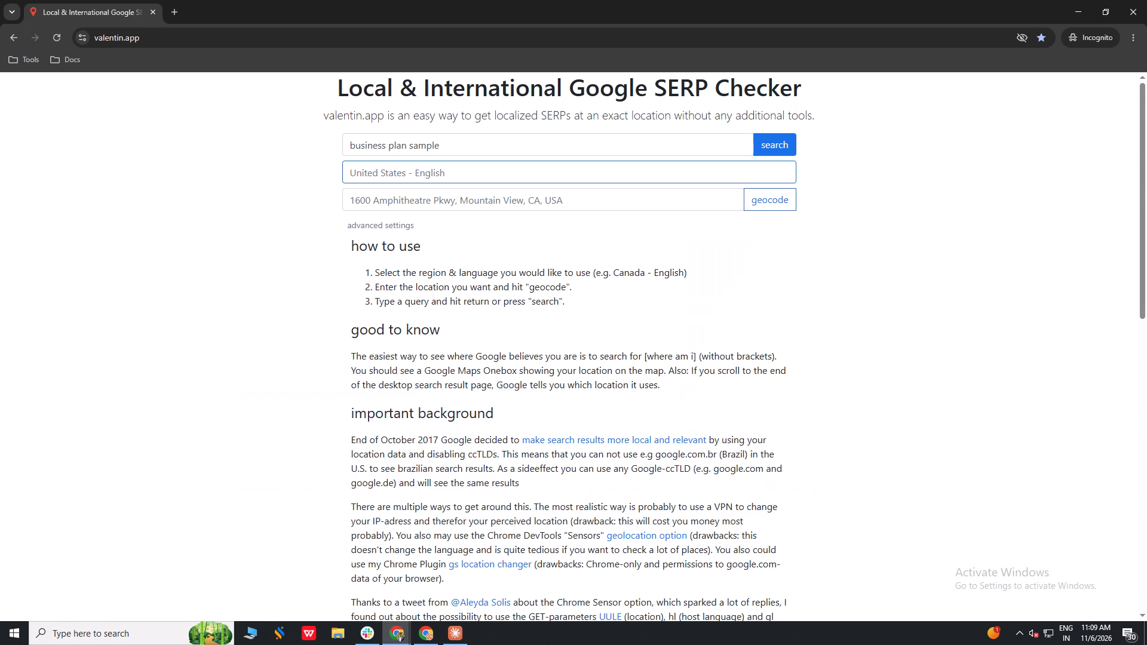
{"action": "left_click", "coordinate": [477, 146]}
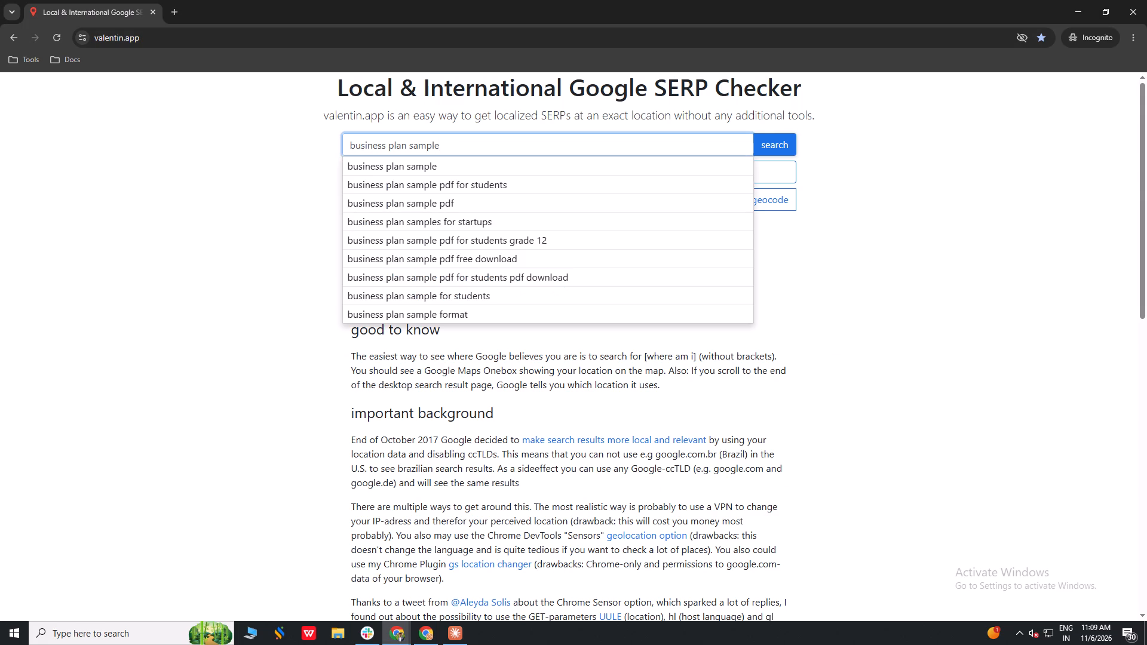
{"action": "key", "text": "s"}
{"action": "key", "text": "Return"}
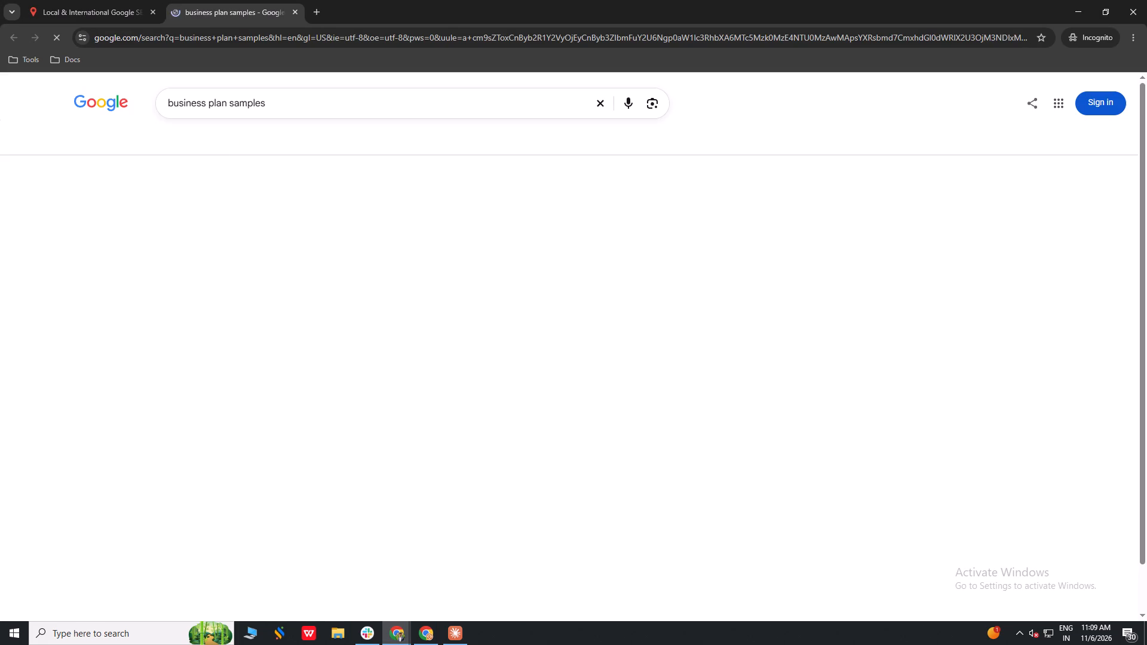
Look for "upmetrics" on the first page of the "business plan samples" Google results.
{"action": "key", "text": "ctrl+f"}
{"action": "scroll", "coordinate": [697, 294], "scroll_direction": "down", "scroll_amount": 1}
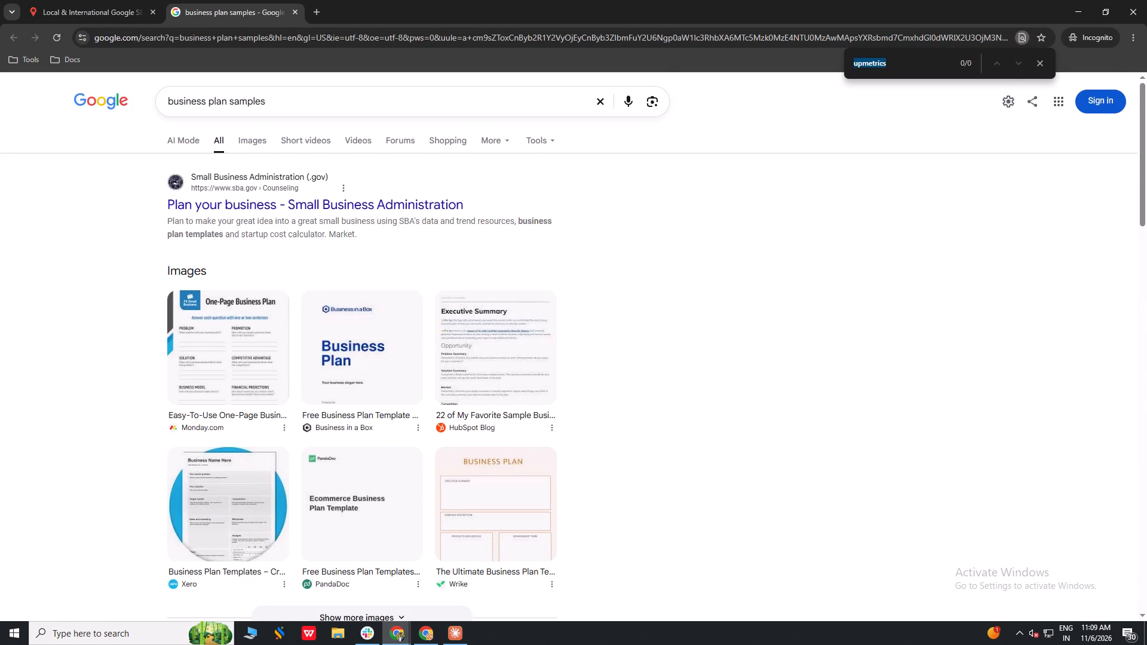
{"action": "scroll", "coordinate": [697, 294], "scroll_direction": "down", "scroll_amount": 2}
{"action": "scroll", "coordinate": [249, 237], "scroll_direction": "down", "scroll_amount": 2}
{"action": "scroll", "coordinate": [210, 342], "scroll_direction": "down", "scroll_amount": 2}
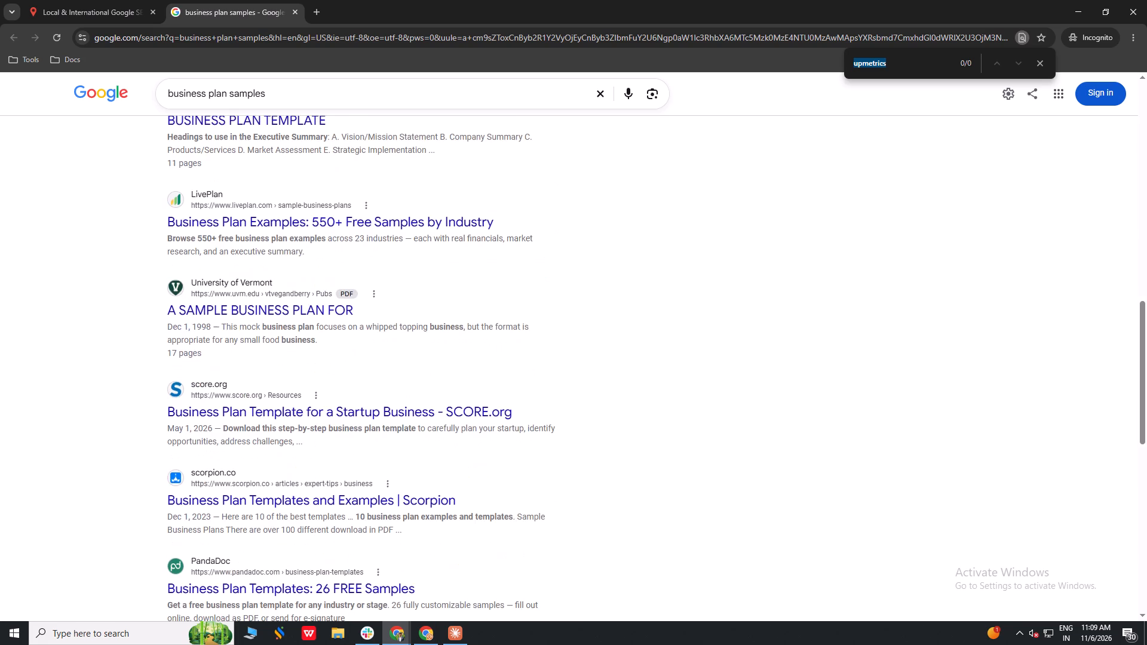
{"action": "scroll", "coordinate": [290, 234], "scroll_direction": "down", "scroll_amount": 1}
{"action": "scroll", "coordinate": [216, 257], "scroll_direction": "down", "scroll_amount": 4}
{"action": "scroll", "coordinate": [345, 462], "scroll_direction": "down", "scroll_amount": 3}
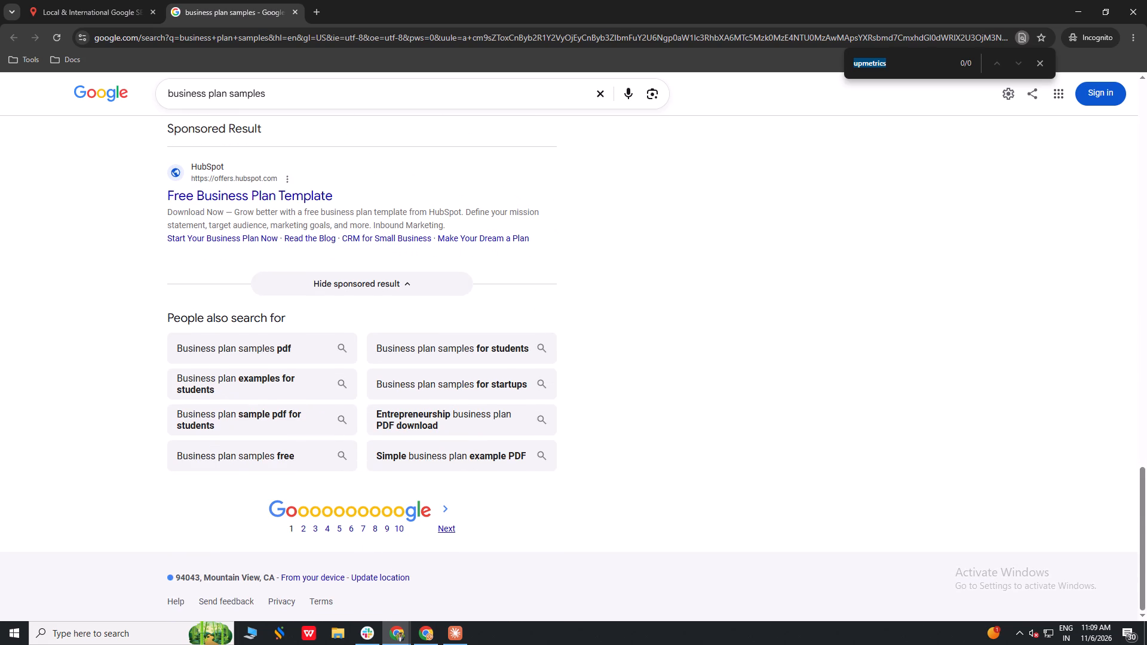
Look for "upmetrics" on the second and third pages of the "business plan samples" results.
{"action": "left_click", "coordinate": [441, 524]}
{"action": "key", "text": "ctrl+f"}
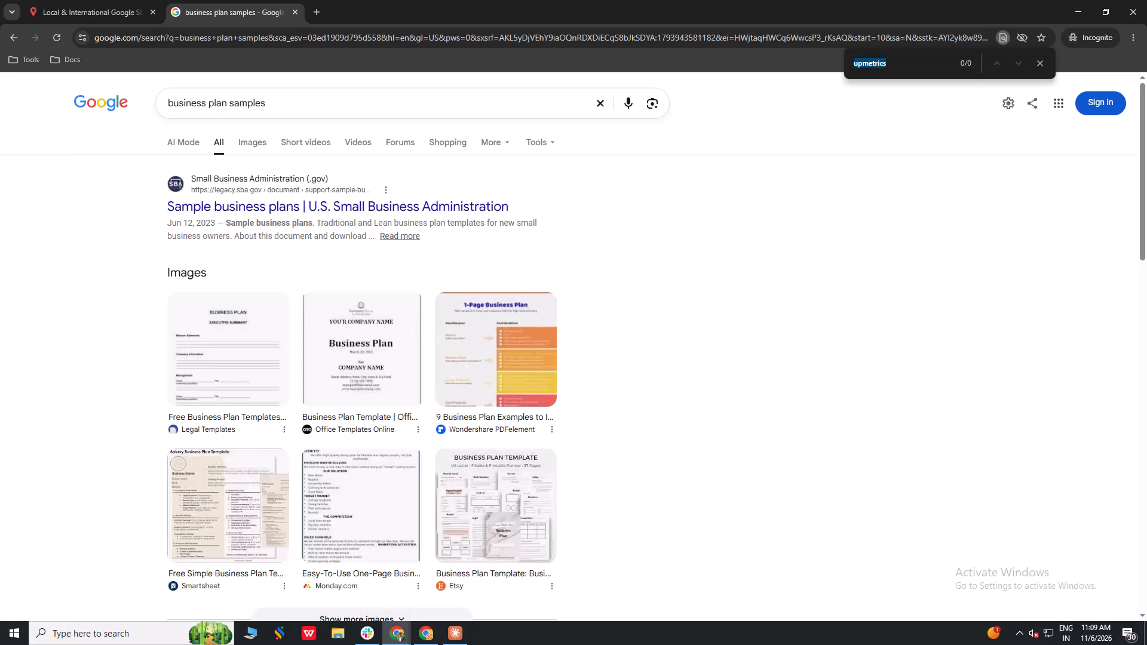
{"action": "scroll", "coordinate": [241, 265], "scroll_direction": "down", "scroll_amount": 2}
{"action": "scroll", "coordinate": [384, 244], "scroll_direction": "down", "scroll_amount": 2}
{"action": "scroll", "coordinate": [266, 259], "scroll_direction": "down", "scroll_amount": 7}
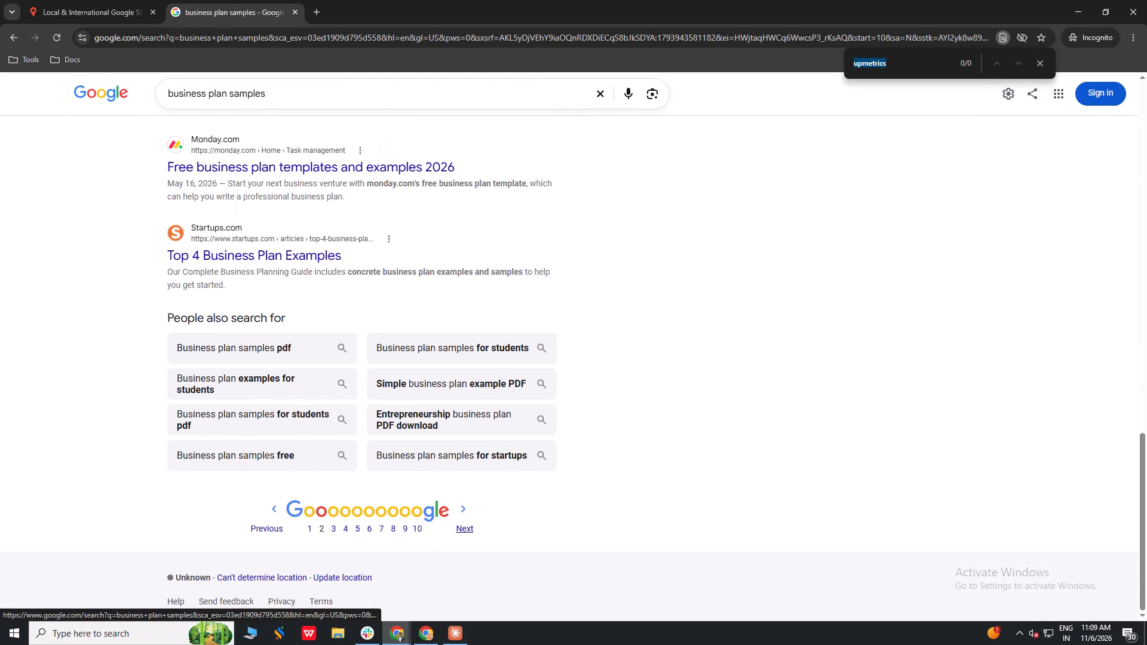
{"action": "left_click", "coordinate": [468, 522]}
{"action": "key", "text": "ctrl+f"}
{"action": "scroll", "coordinate": [220, 272], "scroll_direction": "down", "scroll_amount": 1}
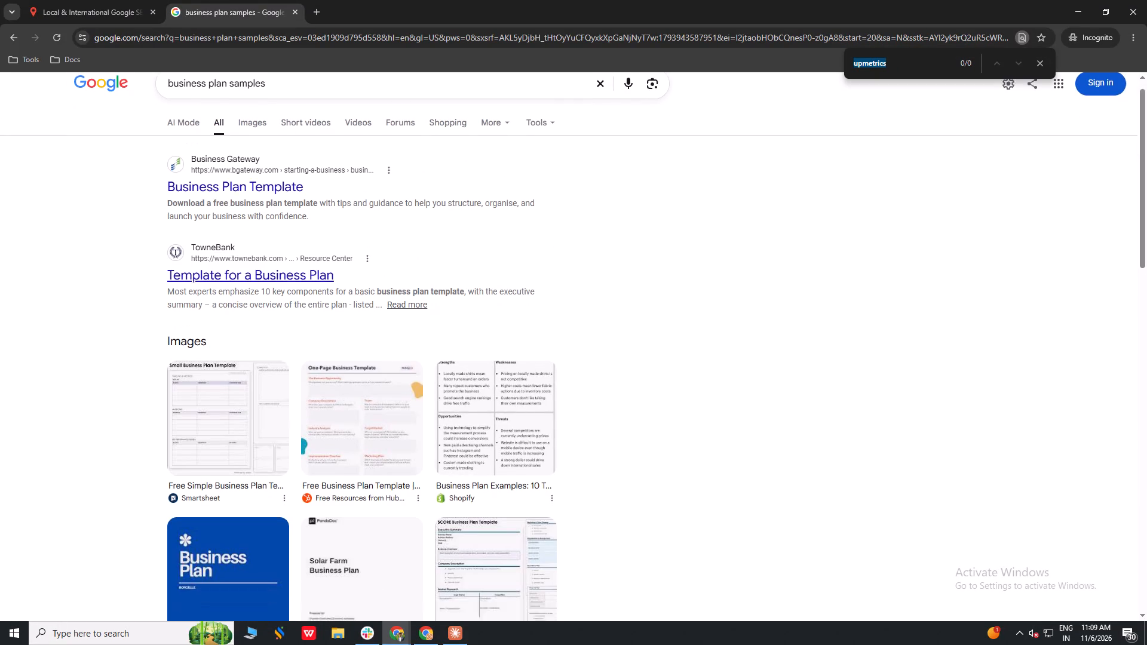
{"action": "scroll", "coordinate": [244, 272], "scroll_direction": "down", "scroll_amount": 3}
{"action": "scroll", "coordinate": [501, 246], "scroll_direction": "down", "scroll_amount": 2}
{"action": "scroll", "coordinate": [260, 275], "scroll_direction": "down", "scroll_amount": 5}
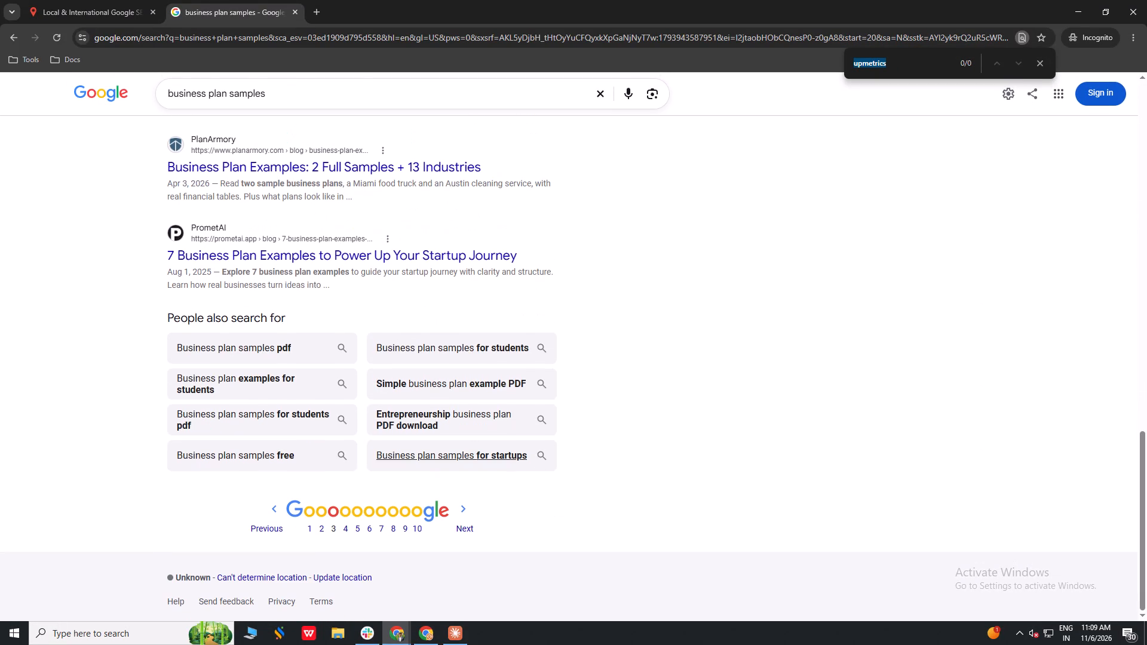
Look for "upmetrics" on the fourth page of the "business plan samples" results.
{"action": "left_click", "coordinate": [464, 528]}
{"action": "key", "text": "ctrl+f"}
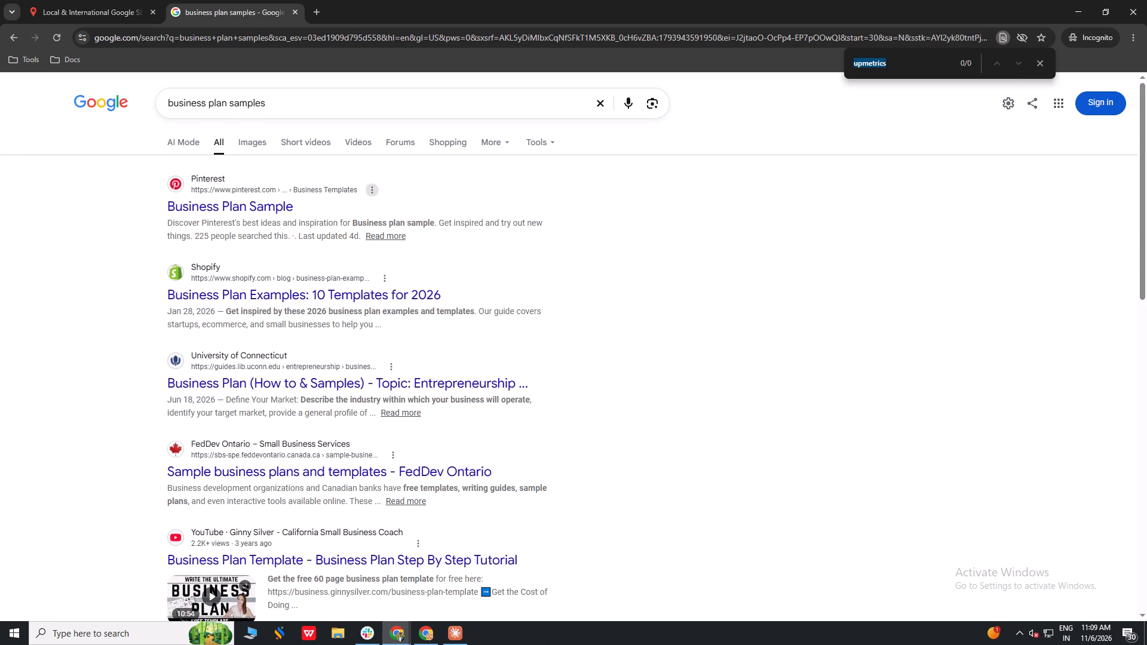
{"action": "scroll", "coordinate": [265, 193], "scroll_direction": "down", "scroll_amount": 12}
Look for "upmetrics" on the fifth results page and review the listings around any match.
{"action": "left_click", "coordinate": [463, 525]}
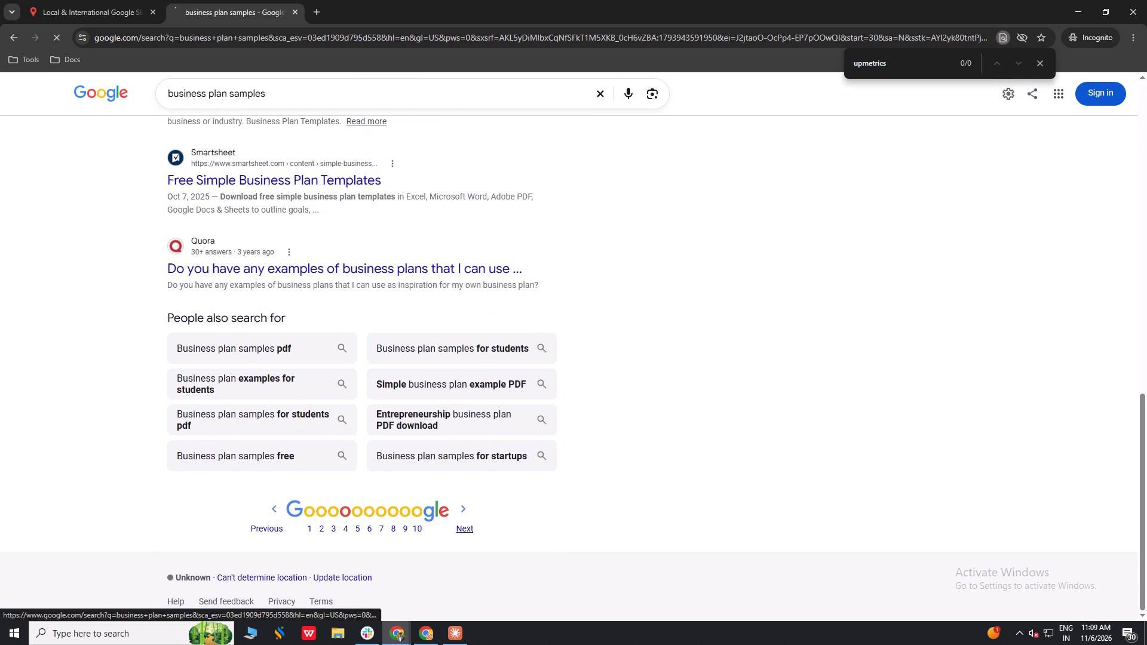
{"action": "key", "text": "ctrl+f"}
{"action": "scroll", "coordinate": [323, 210], "scroll_direction": "down", "scroll_amount": 5}
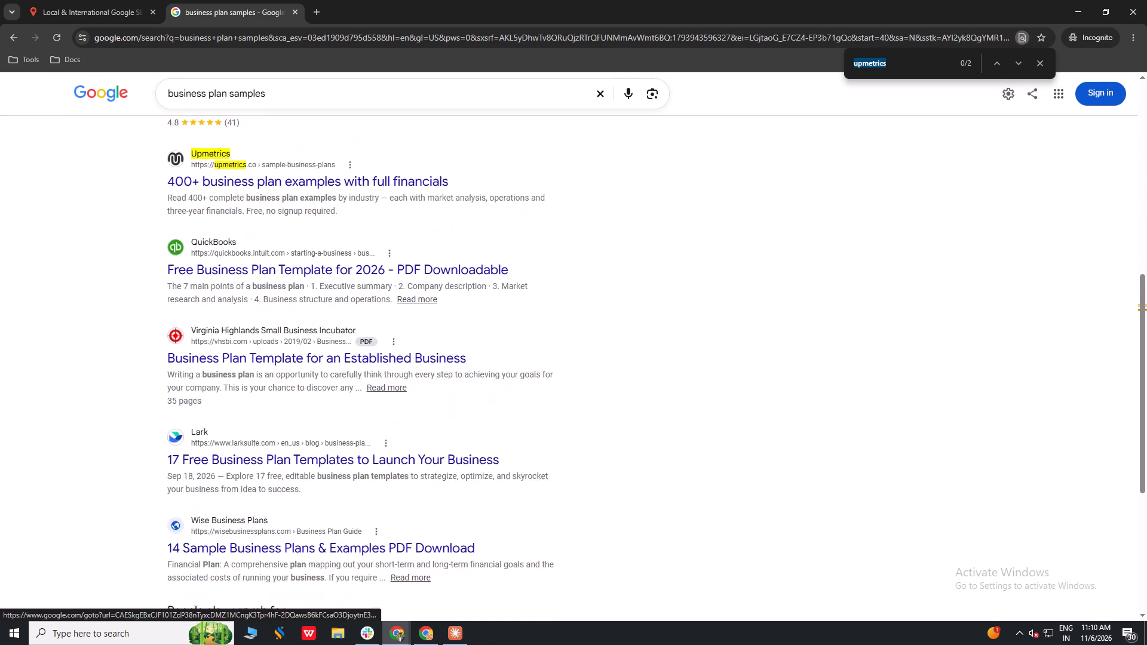
{"action": "scroll", "coordinate": [323, 210], "scroll_direction": "up", "scroll_amount": 2}
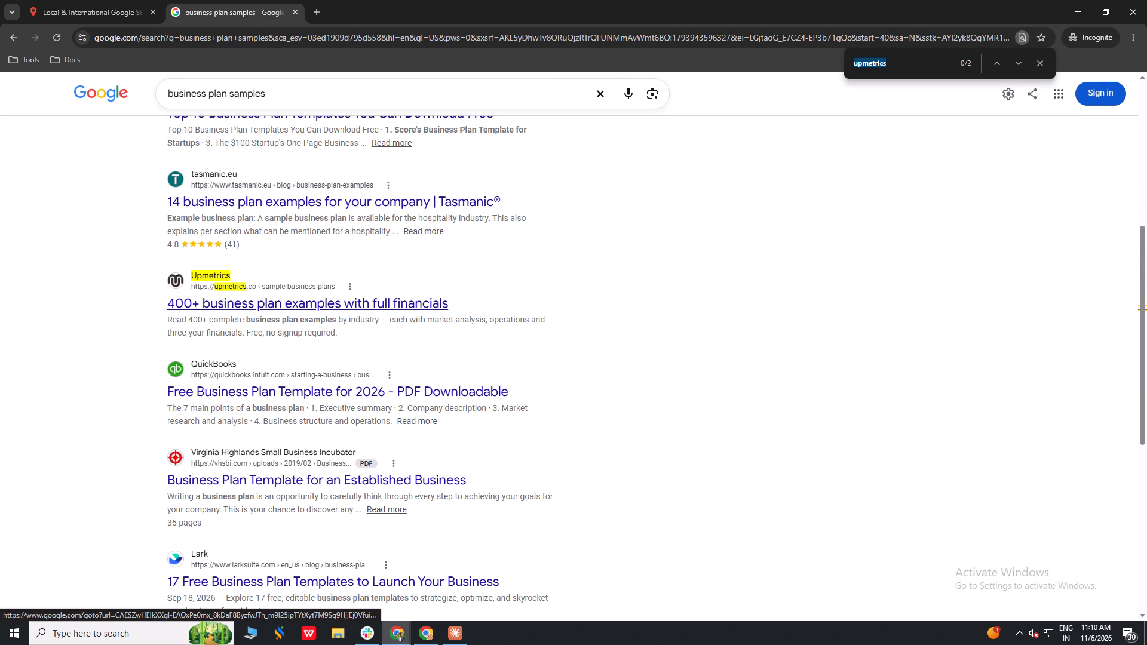
{"action": "scroll", "coordinate": [284, 302], "scroll_direction": "down", "scroll_amount": 7}
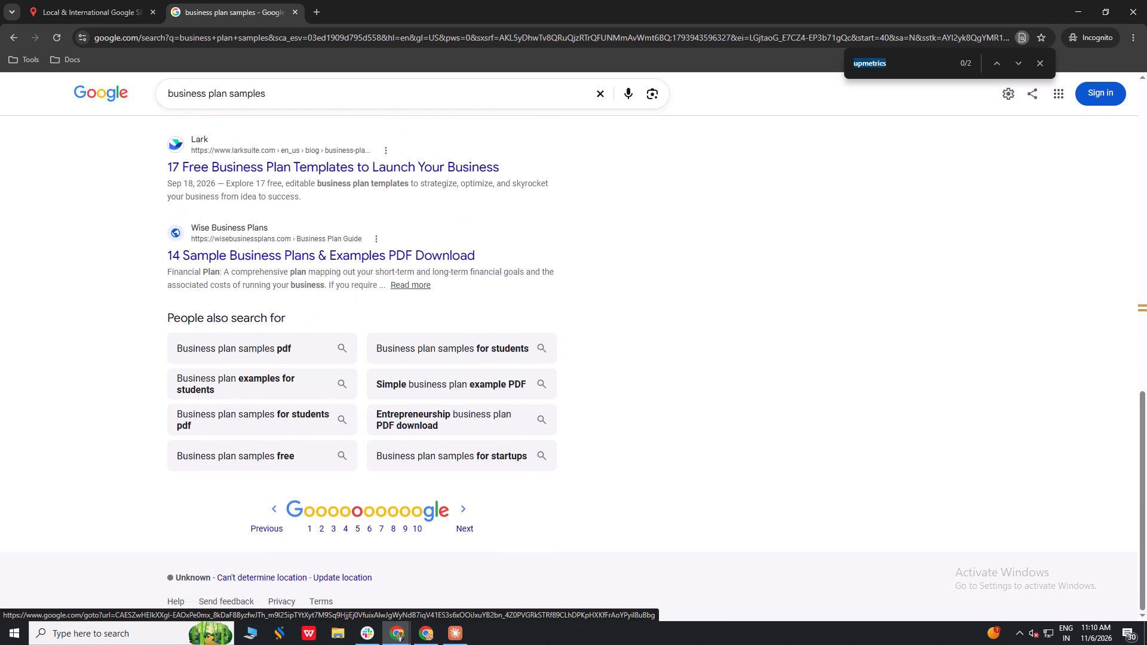
{"action": "scroll", "coordinate": [330, 429], "scroll_direction": "up", "scroll_amount": 6}
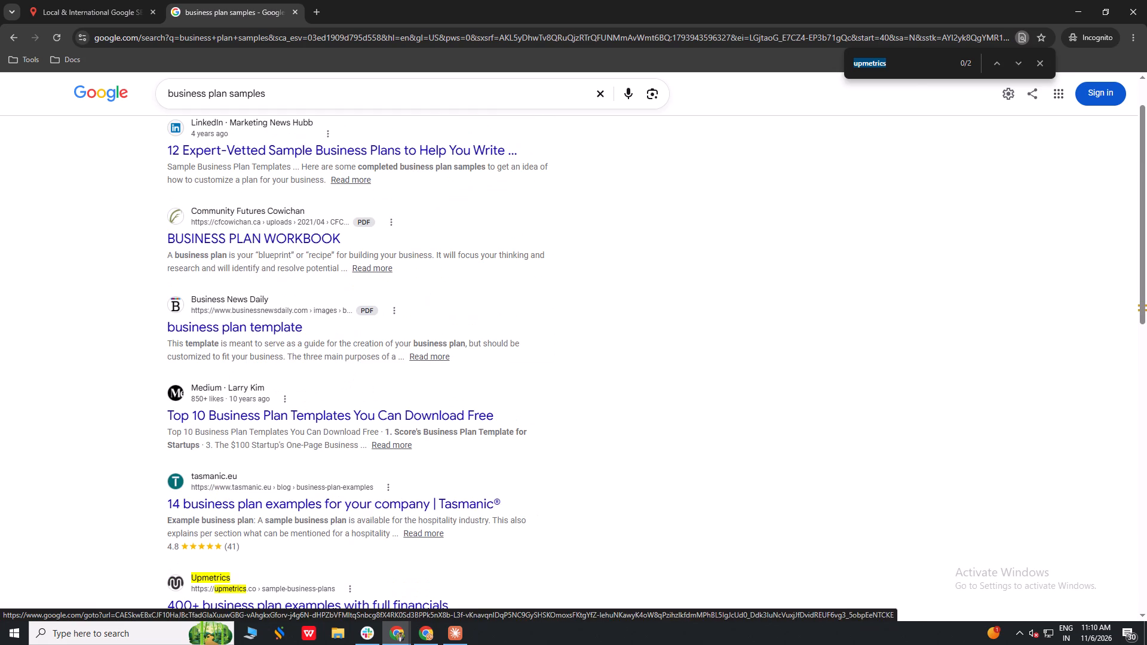
{"action": "scroll", "coordinate": [246, 443], "scroll_direction": "down", "scroll_amount": 2}
Open the Upmetrics "400+ business plan examples with full financials" result in a new tab and switch to it.
{"action": "middle_click_drag", "start_coordinate": [223, 363], "coordinate": [223, 364]}
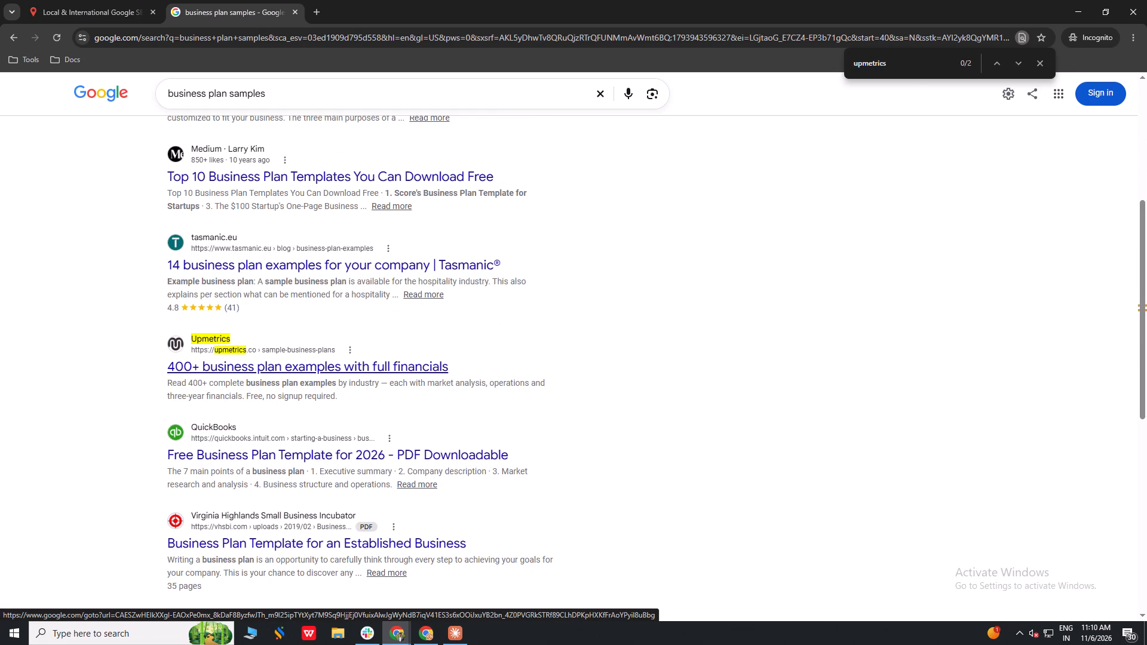
{"action": "middle_click_drag", "start_coordinate": [223, 364], "coordinate": [226, 355]}
{"action": "left_click", "coordinate": [364, 0]}
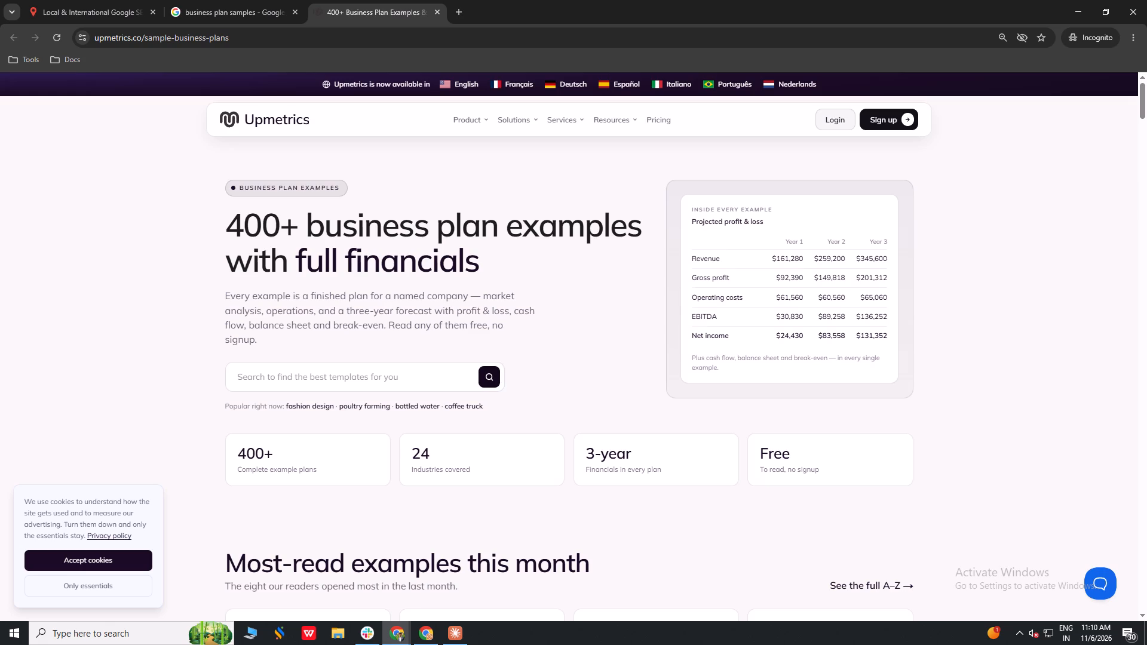
Examine the sample business plans page's most-read examples, Browse by industry cards and A–Z example list.
{"action": "scroll", "coordinate": [548, 267], "scroll_direction": "down", "scroll_amount": 3}
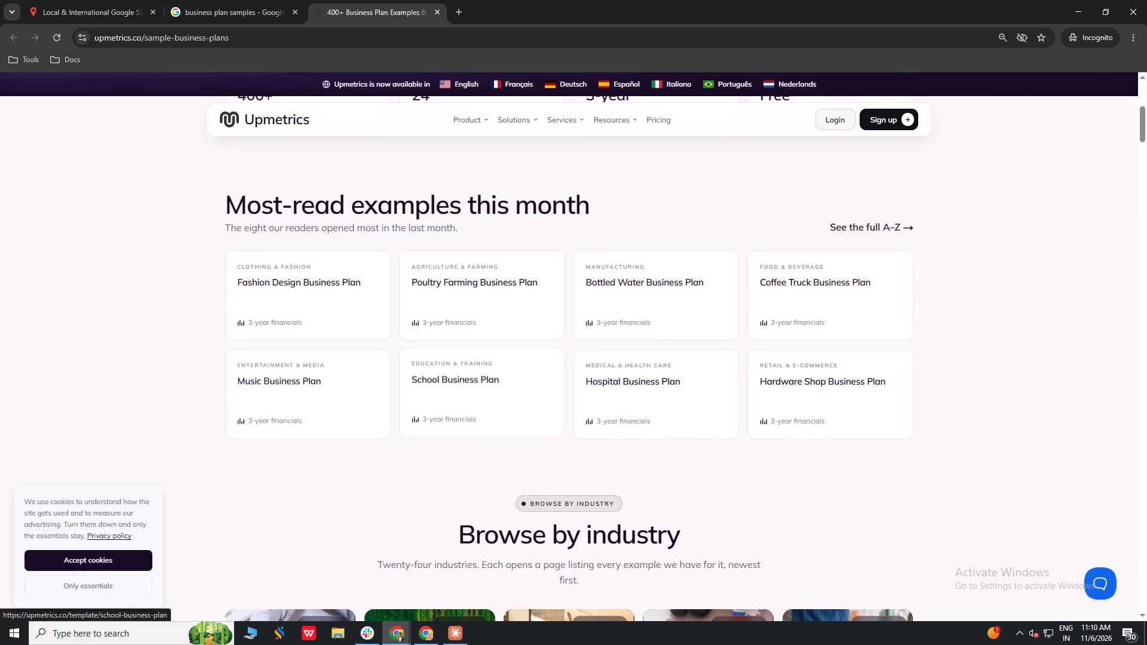
{"action": "scroll", "coordinate": [902, 355], "scroll_direction": "down", "scroll_amount": 2}
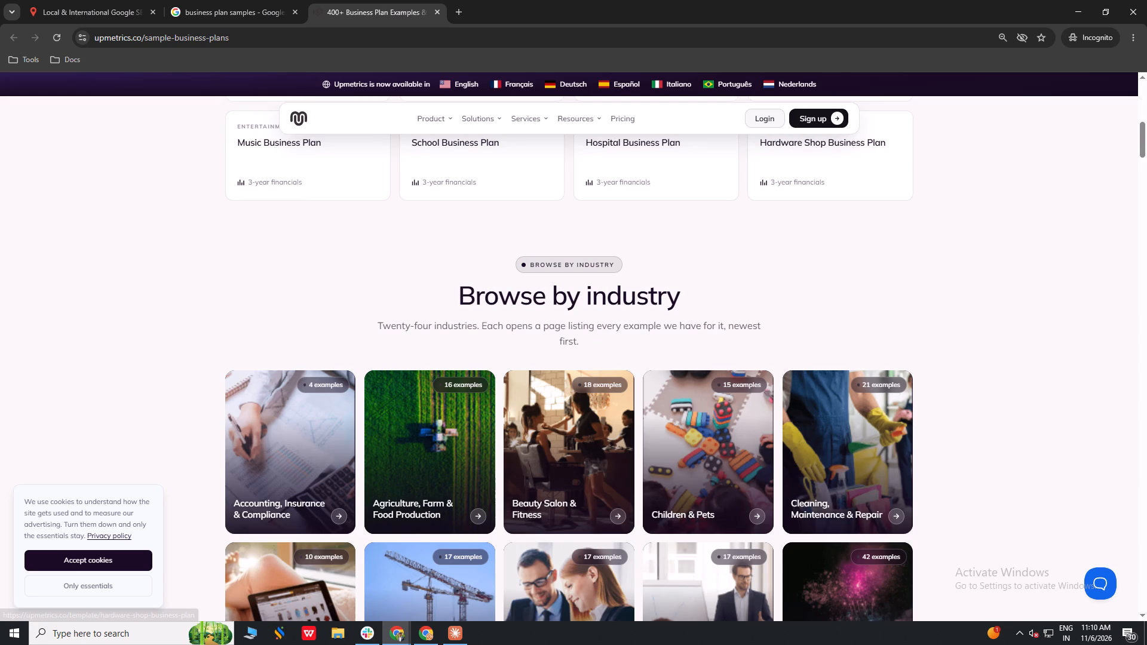
{"action": "left_click_drag", "start_coordinate": [517, 259], "coordinate": [659, 273]}
{"action": "left_click", "coordinate": [660, 273]}
{"action": "left_click", "coordinate": [661, 273]}
{"action": "scroll", "coordinate": [762, 258], "scroll_direction": "up", "scroll_amount": 1}
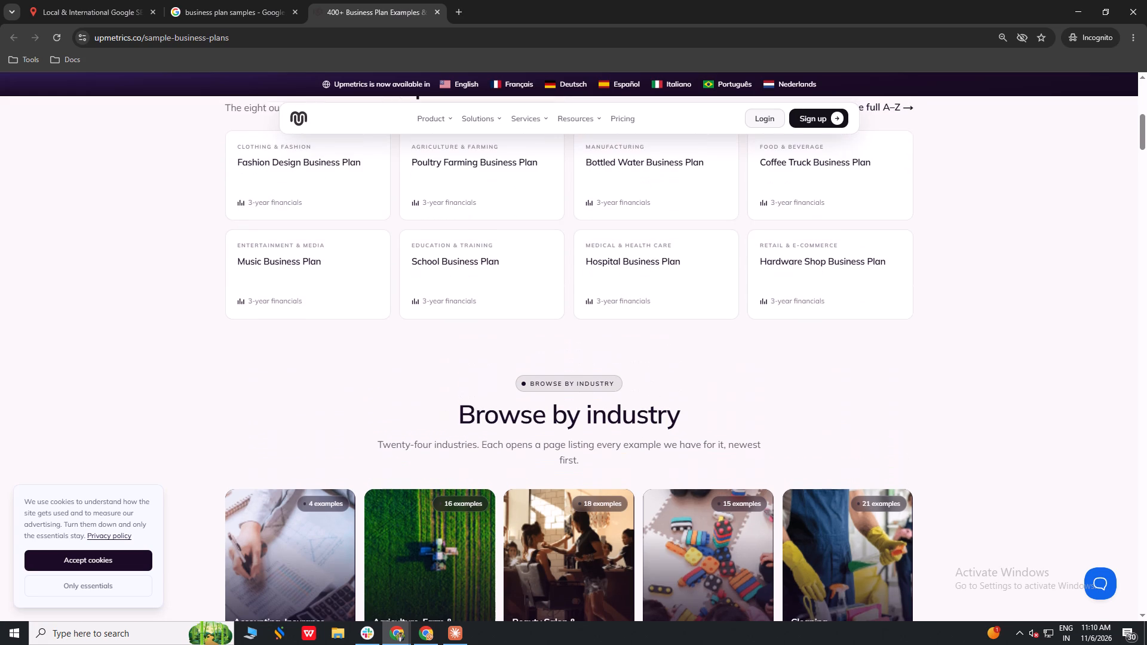
{"action": "scroll", "coordinate": [425, 332], "scroll_direction": "down", "scroll_amount": 3}
{"action": "scroll", "coordinate": [454, 309], "scroll_direction": "up", "scroll_amount": 1}
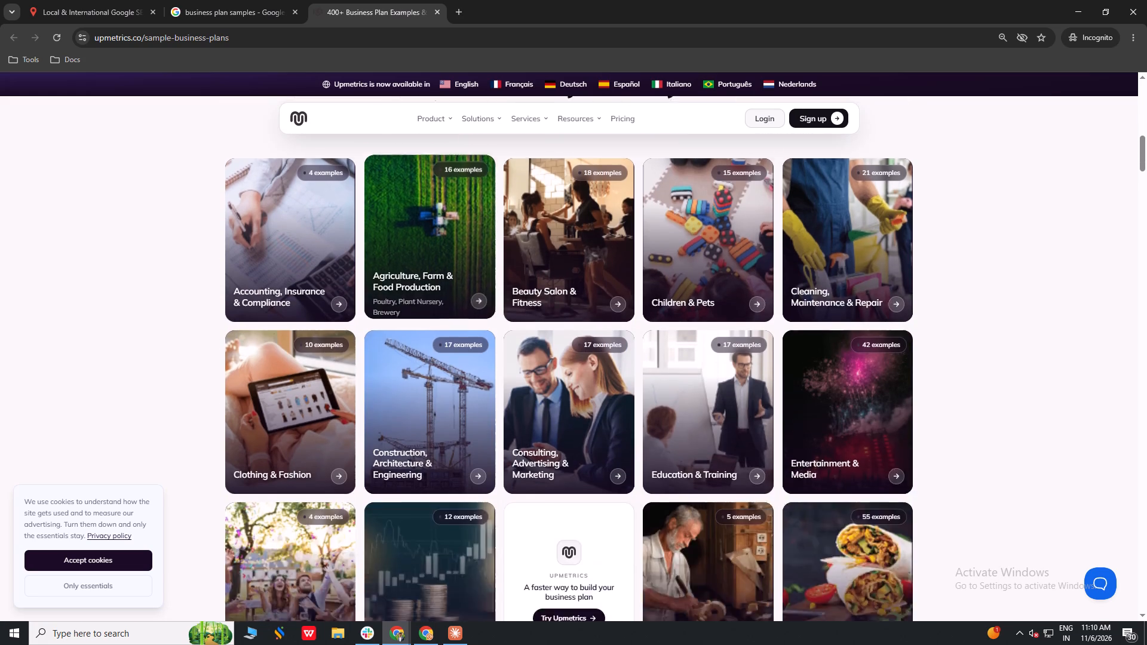
{"action": "scroll", "coordinate": [584, 460], "scroll_direction": "down", "scroll_amount": 1}
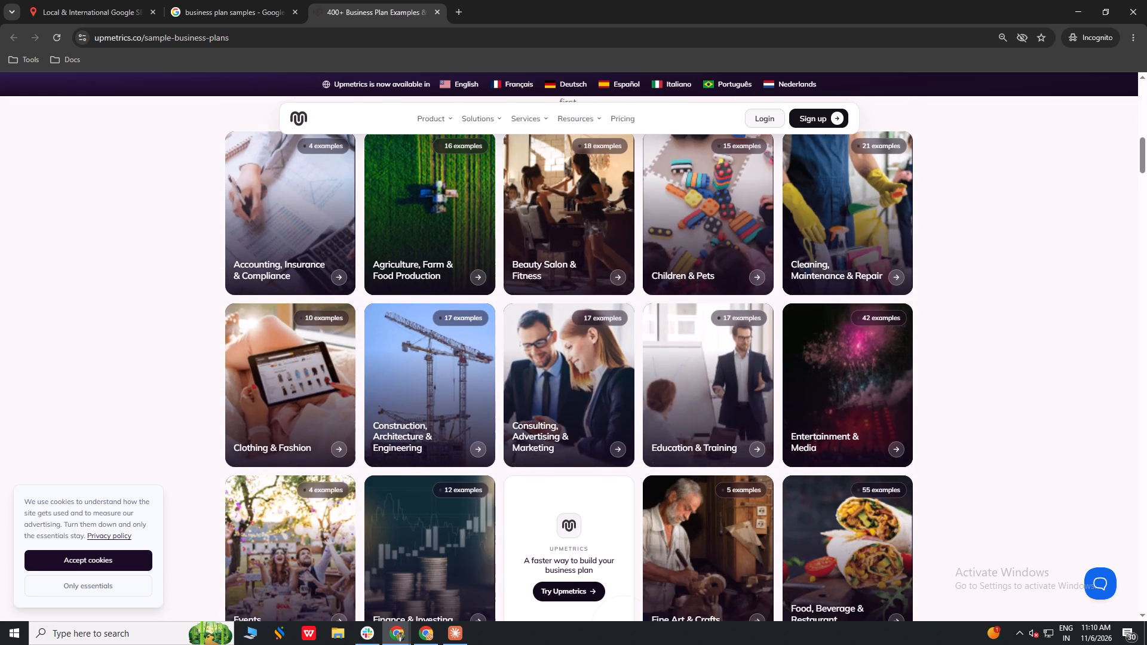
{"action": "scroll", "coordinate": [585, 389], "scroll_direction": "down", "scroll_amount": 2}
{"action": "scroll", "coordinate": [844, 364], "scroll_direction": "down", "scroll_amount": 1}
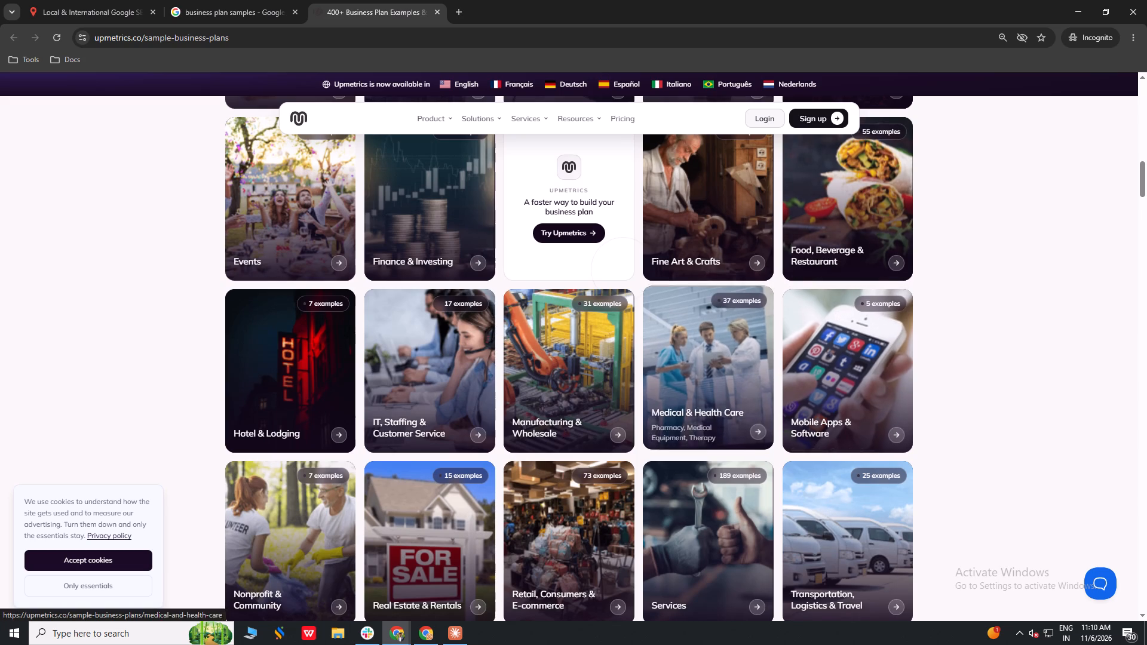
{"action": "scroll", "coordinate": [311, 377], "scroll_direction": "down", "scroll_amount": 2}
{"action": "scroll", "coordinate": [930, 293], "scroll_direction": "down", "scroll_amount": 2}
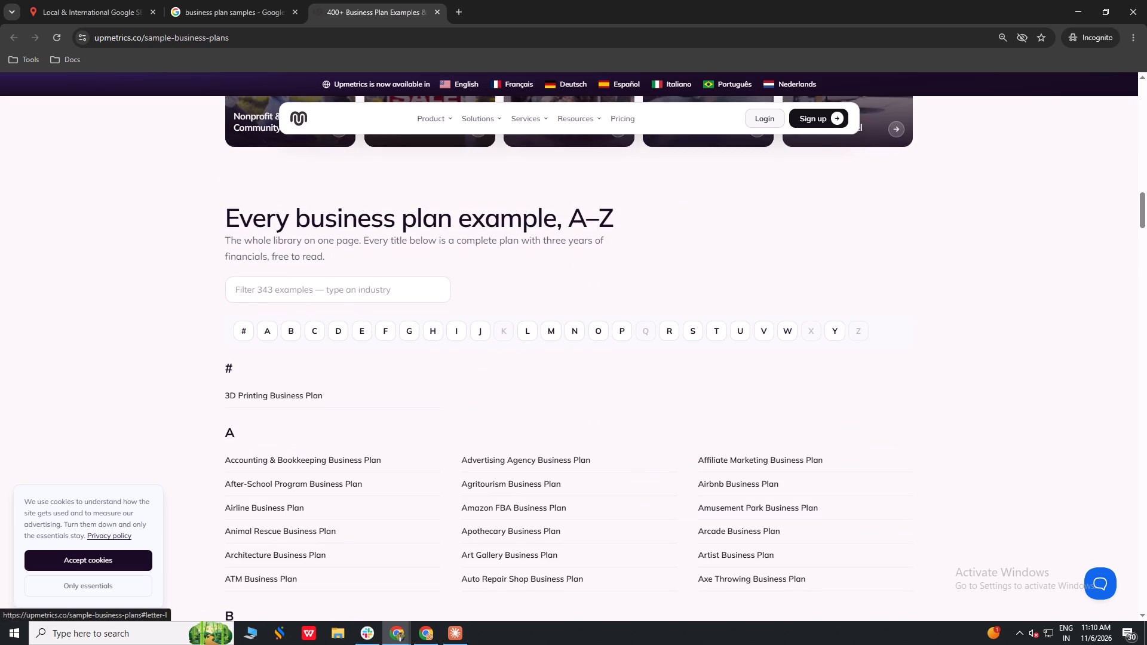
Search Google in a new tab for "zoo business plan" and skim the top organic results.
{"action": "left_click", "coordinate": [459, 17]}
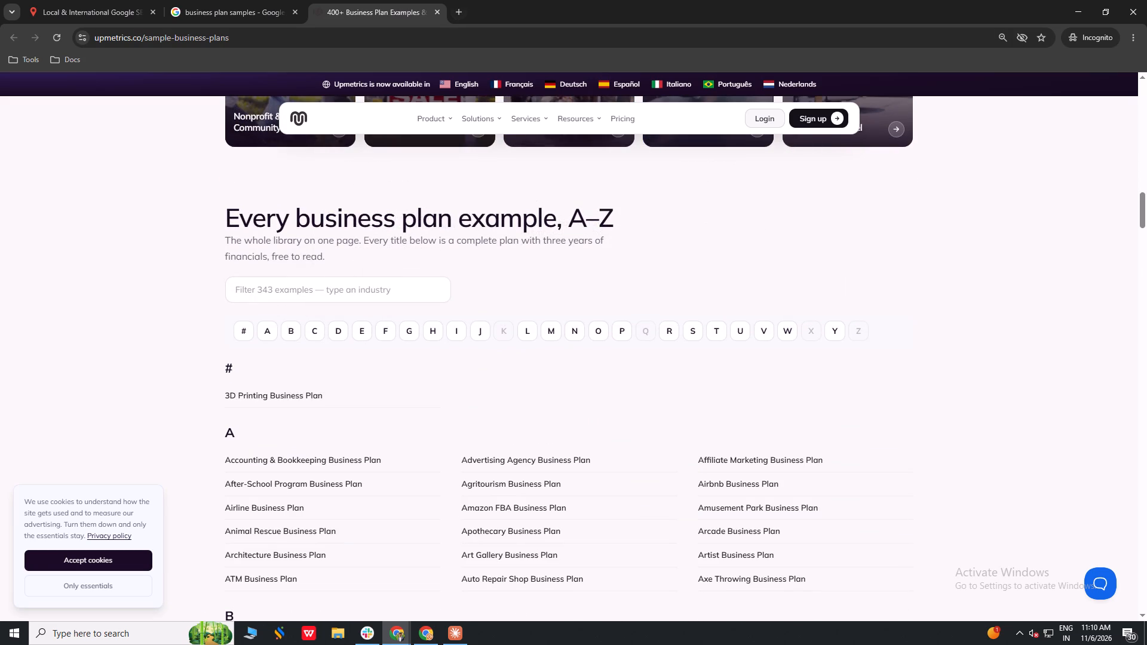
{"action": "type", "text": "Zoo"}
{"action": "key", "text": "ctrl+t"}
{"action": "type", "text": "xz"}
{"action": "key", "text": "BackSpace"}
{"action": "key", "text": "BackSpace"}
{"action": "key", "text": "BackSpace"}
{"action": "type", "text": "zoo bui"}
{"action": "key", "text": "BackSpace"}
{"action": "key", "text": "s"}
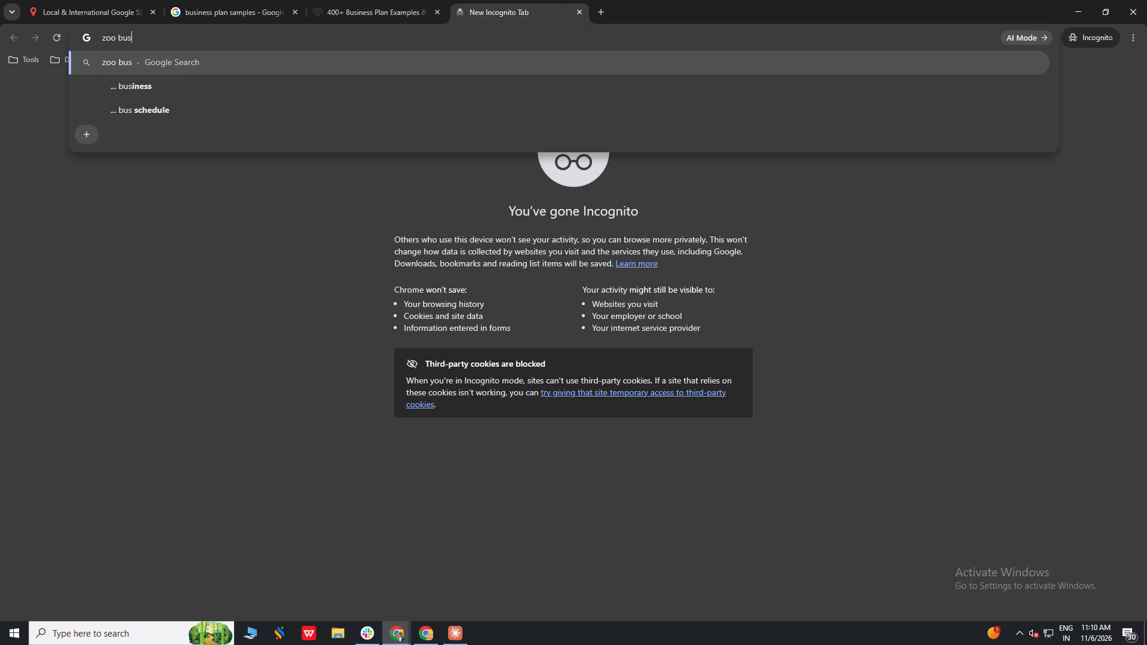
{"action": "type", "text": "iness"}
{"action": "key", "text": "space"}
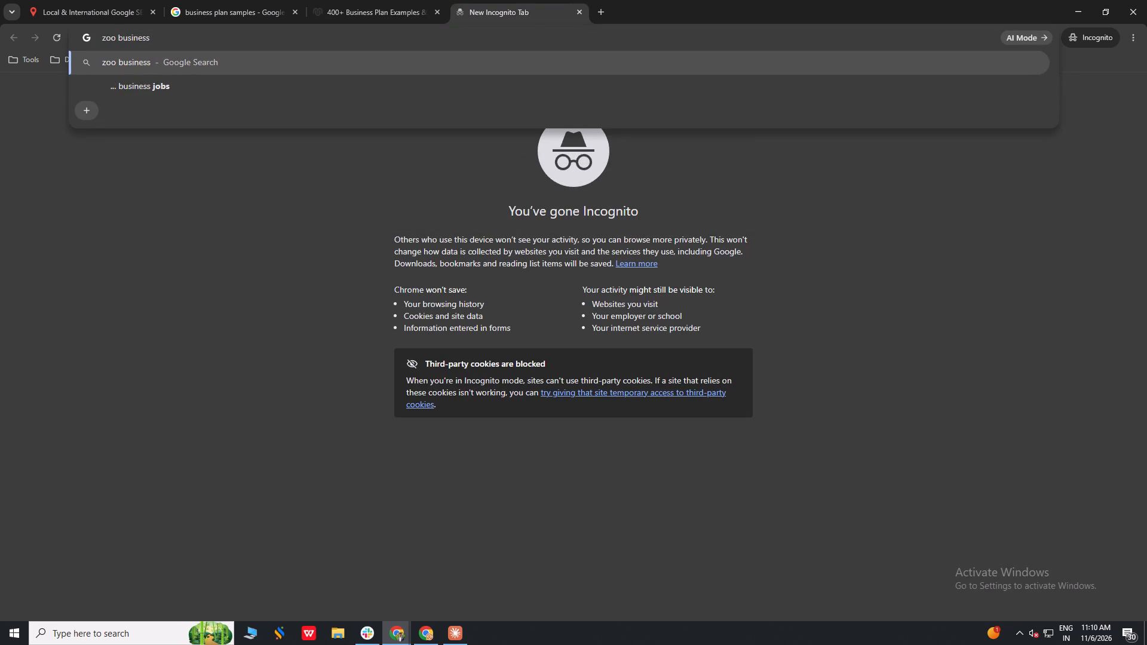
{"action": "type", "text": "plan"}
{"action": "key", "text": "Return"}
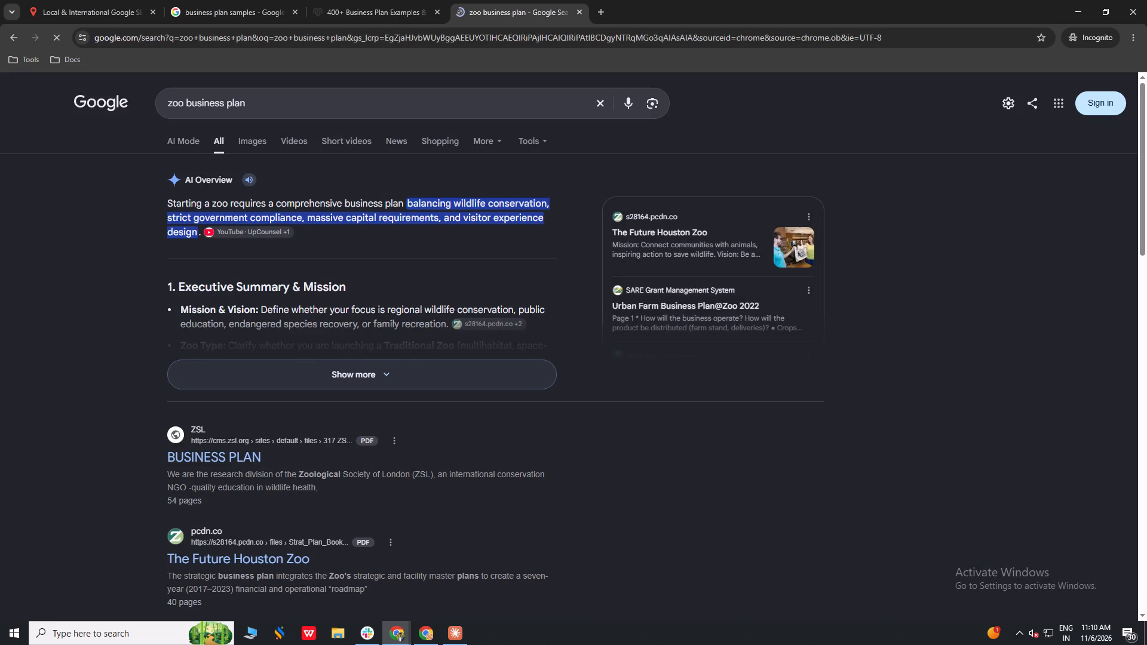
{"action": "scroll", "coordinate": [334, 236], "scroll_direction": "down", "scroll_amount": 2}
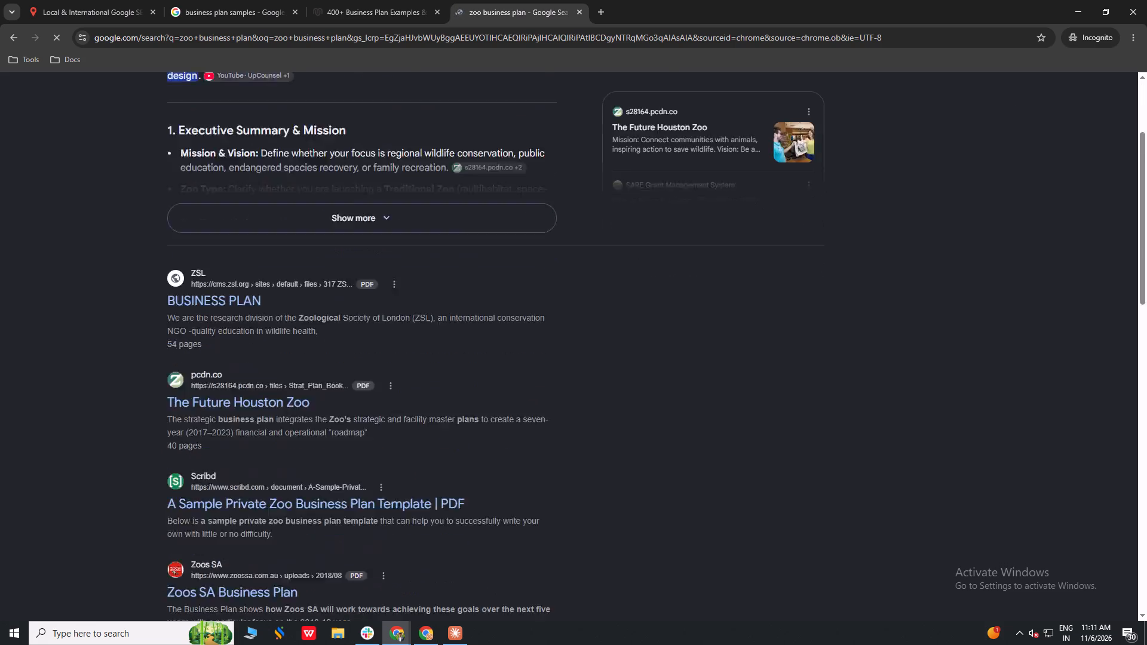
{"action": "scroll", "coordinate": [336, 239], "scroll_direction": "down", "scroll_amount": 1}
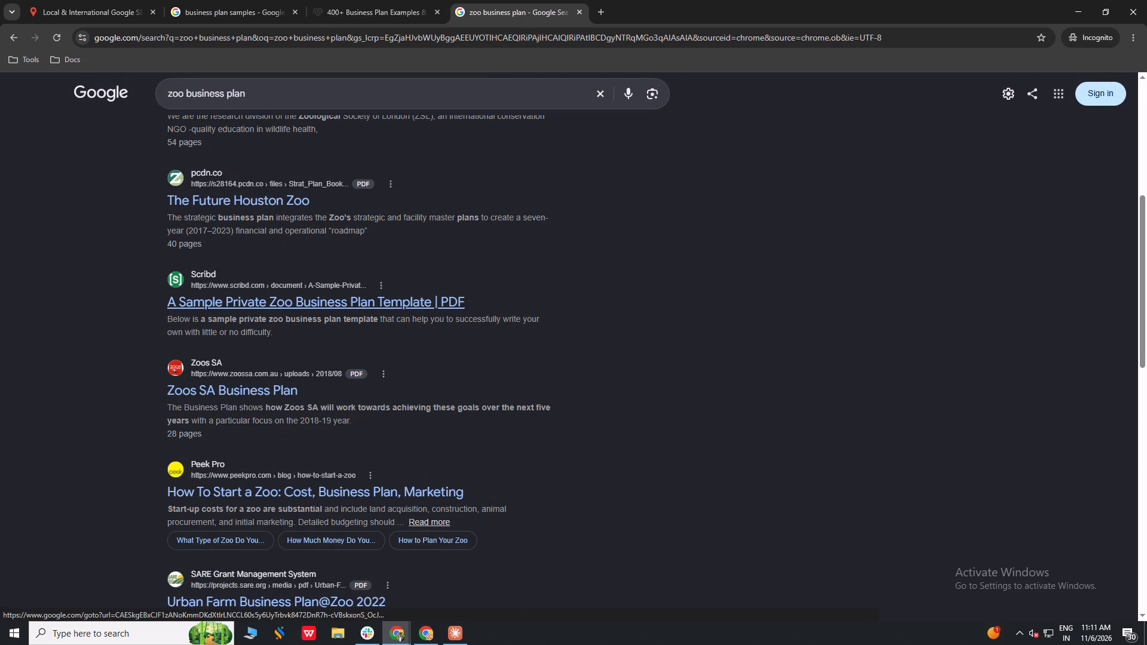
Switch to Ahrefs Keywords Explorer and look up matching terms for "zoo business plan" in the United States.
{"action": "left_click", "coordinate": [437, 644]}
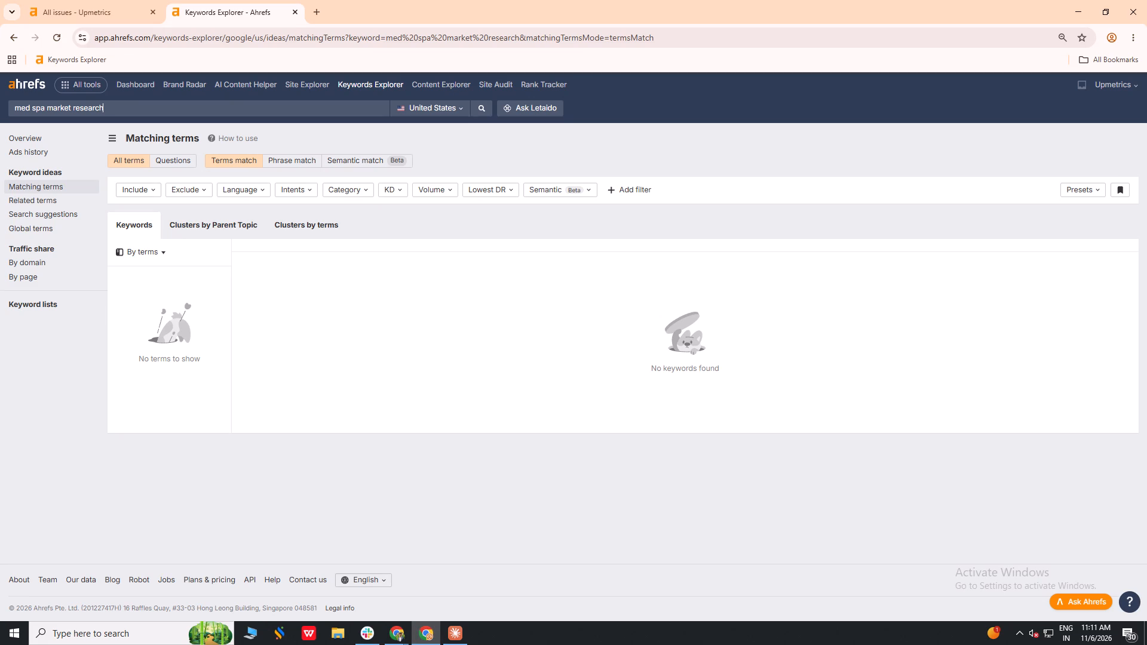
{"action": "key", "text": "ctrl+a"}
{"action": "type", "text": "zoo business plan"}
{"action": "key", "text": "Return"}
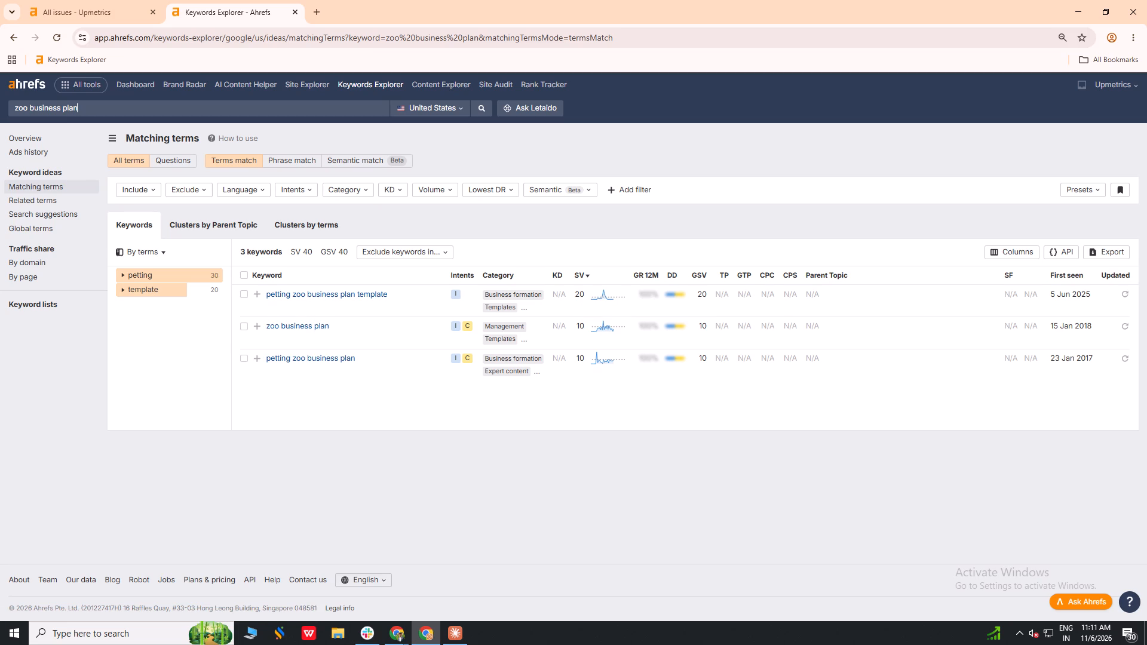
Return to the Google results for "zoo business plan" and review the rest of the first page.
{"action": "key", "text": "alt+Tab"}
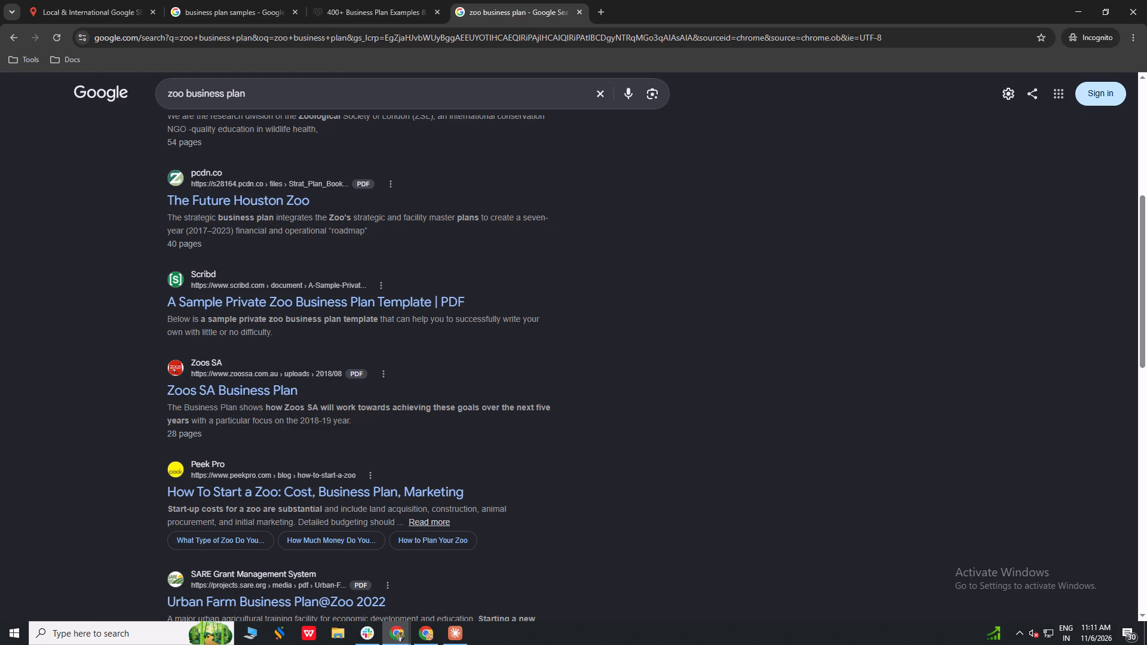
{"action": "scroll", "coordinate": [540, 382], "scroll_direction": "down", "scroll_amount": 1}
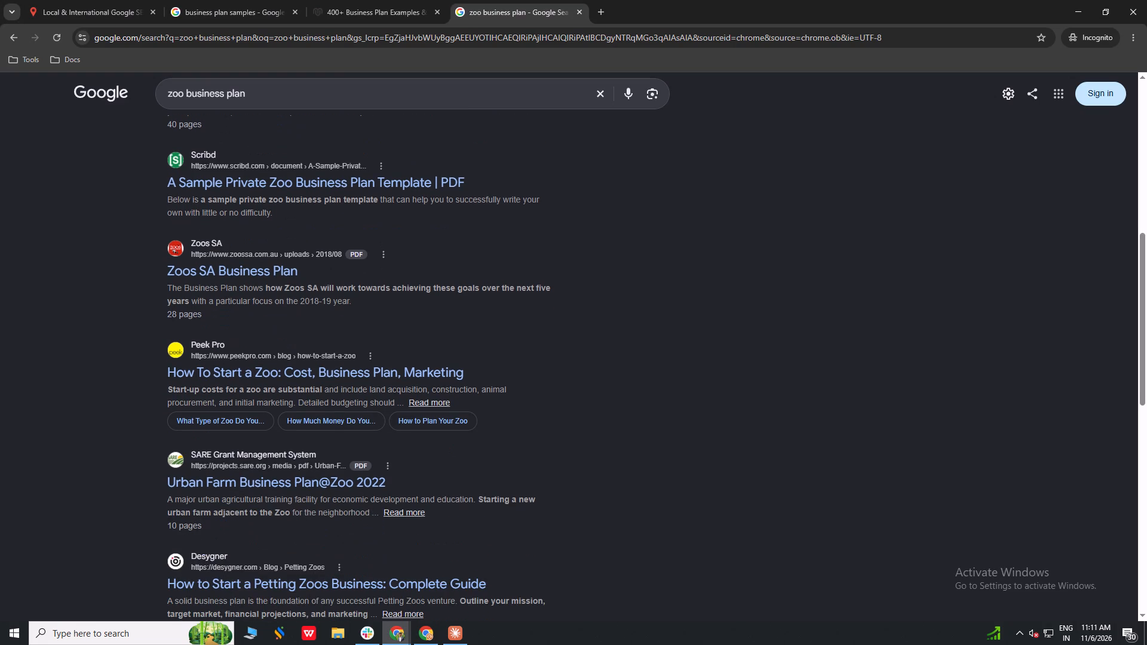
{"action": "scroll", "coordinate": [544, 389], "scroll_direction": "down", "scroll_amount": 3}
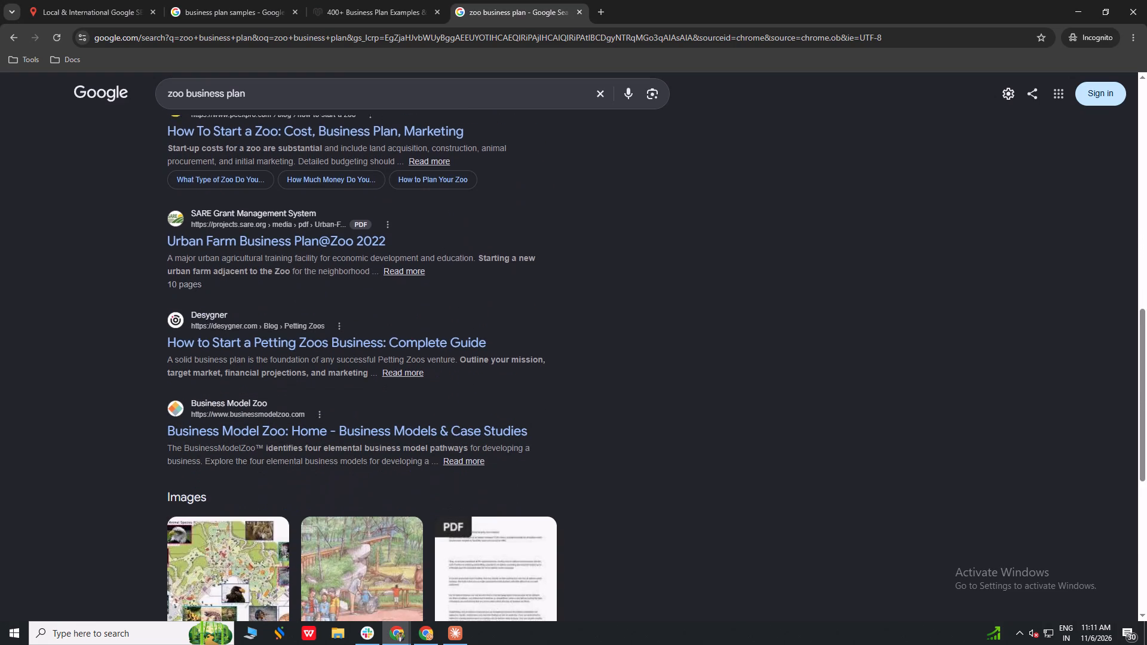
{"action": "scroll", "coordinate": [550, 389], "scroll_direction": "down", "scroll_amount": 1}
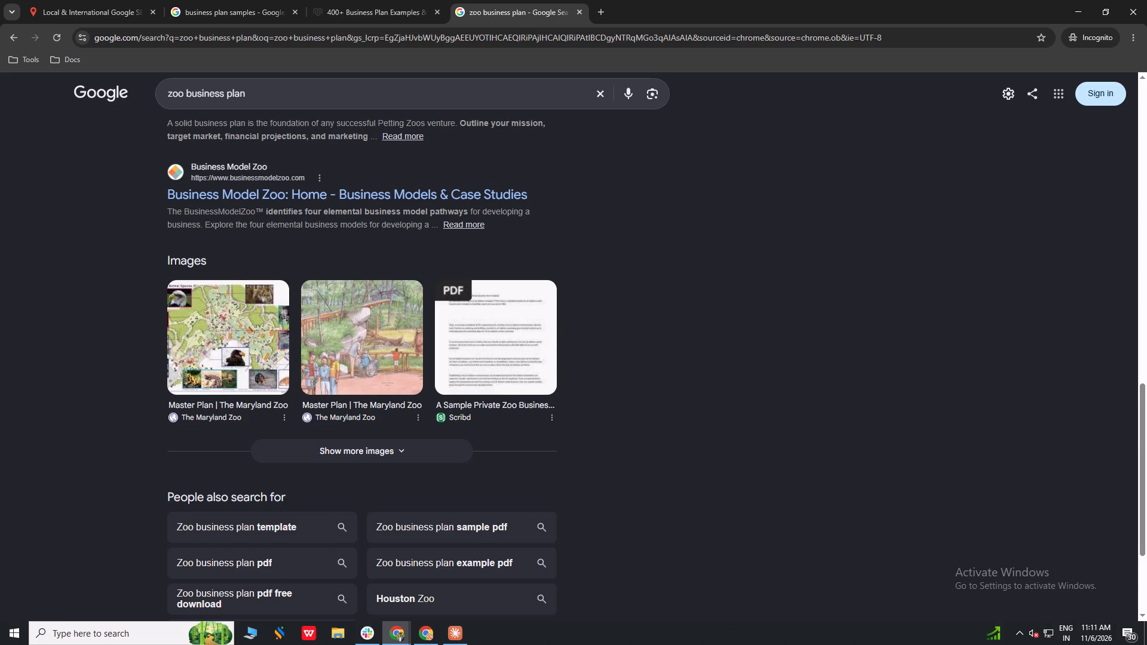
{"action": "scroll", "coordinate": [637, 346], "scroll_direction": "down", "scroll_amount": 4}
Open the second page of the "zoo business plan" results and check which sites are listed.
{"action": "left_click", "coordinate": [449, 532]}
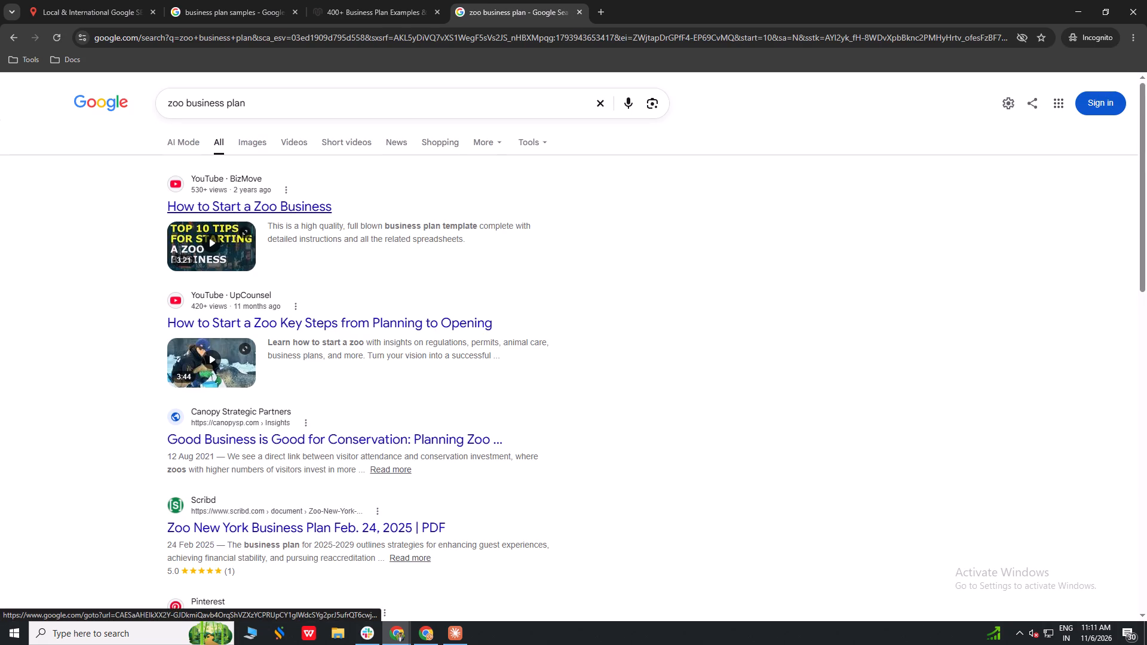
{"action": "scroll", "coordinate": [376, 322], "scroll_direction": "down", "scroll_amount": 2}
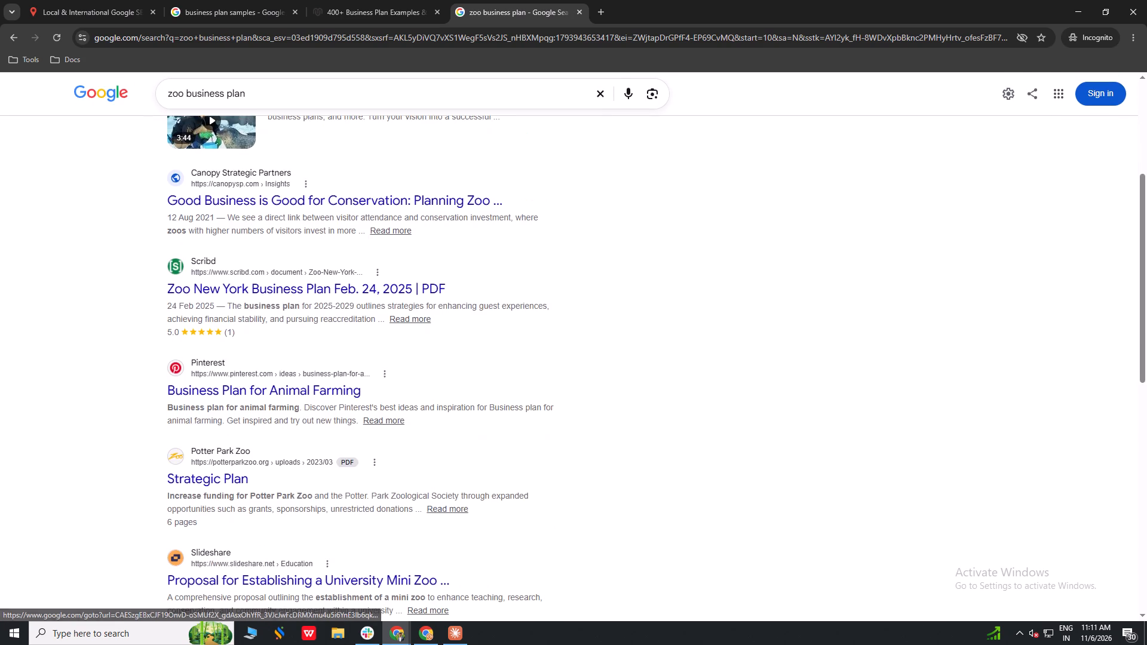
{"action": "scroll", "coordinate": [283, 298], "scroll_direction": "down", "scroll_amount": 7}
{"action": "scroll", "coordinate": [462, 480], "scroll_direction": "up", "scroll_amount": 5}
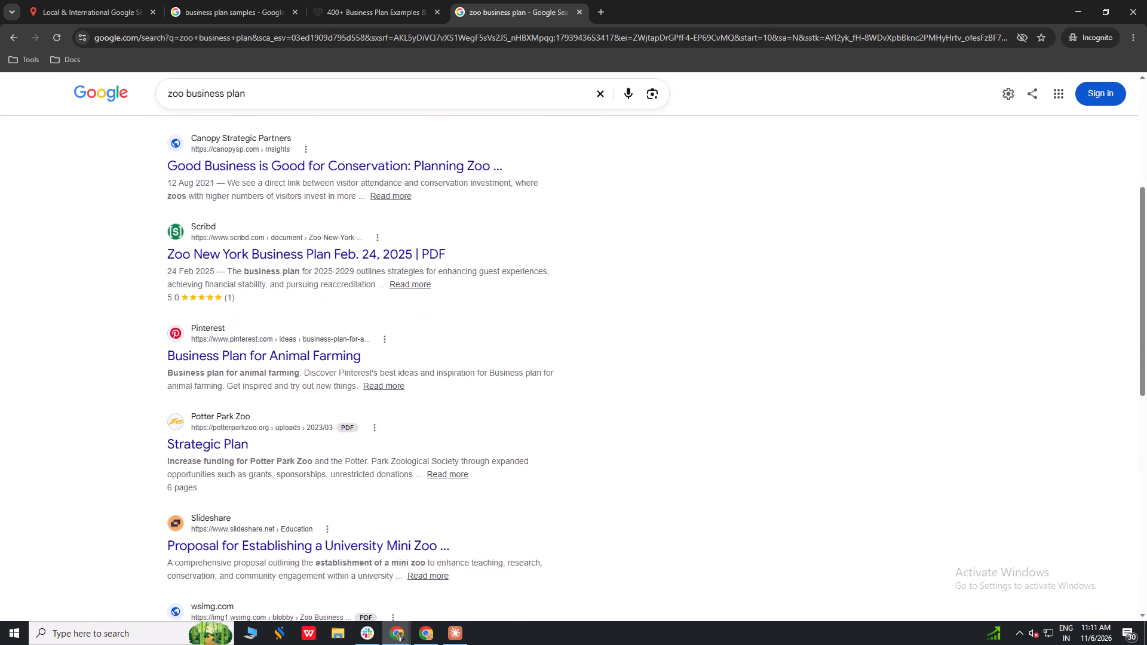
{"action": "scroll", "coordinate": [244, 306], "scroll_direction": "up", "scroll_amount": 4}
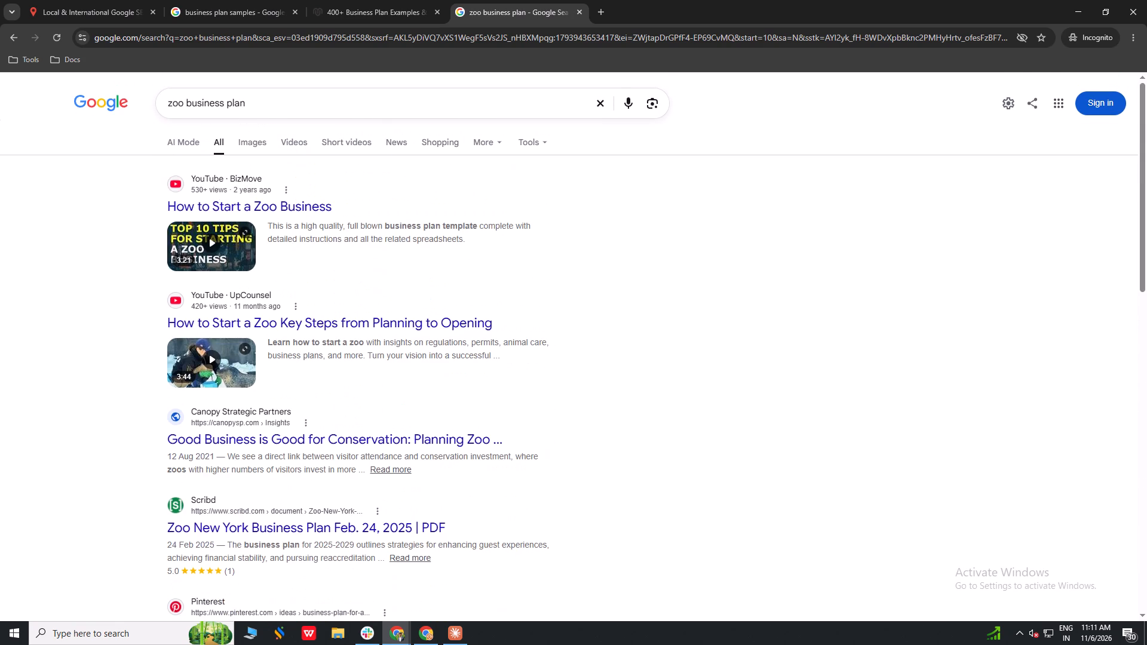
Switch back to Ahrefs Keywords Explorer and replace "zoo" in the keyword query with "nature pa".
{"action": "key", "text": "alt+Tab"}
{"action": "double_click", "coordinate": [17, 108]}
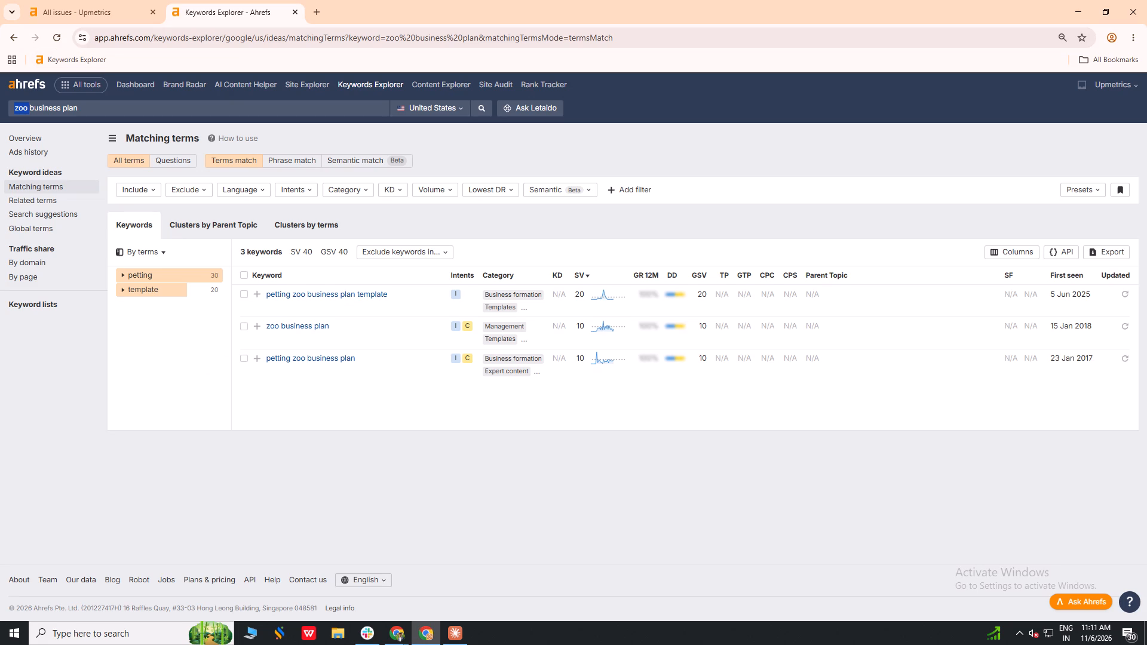
{"action": "type", "text": "nature pa"}
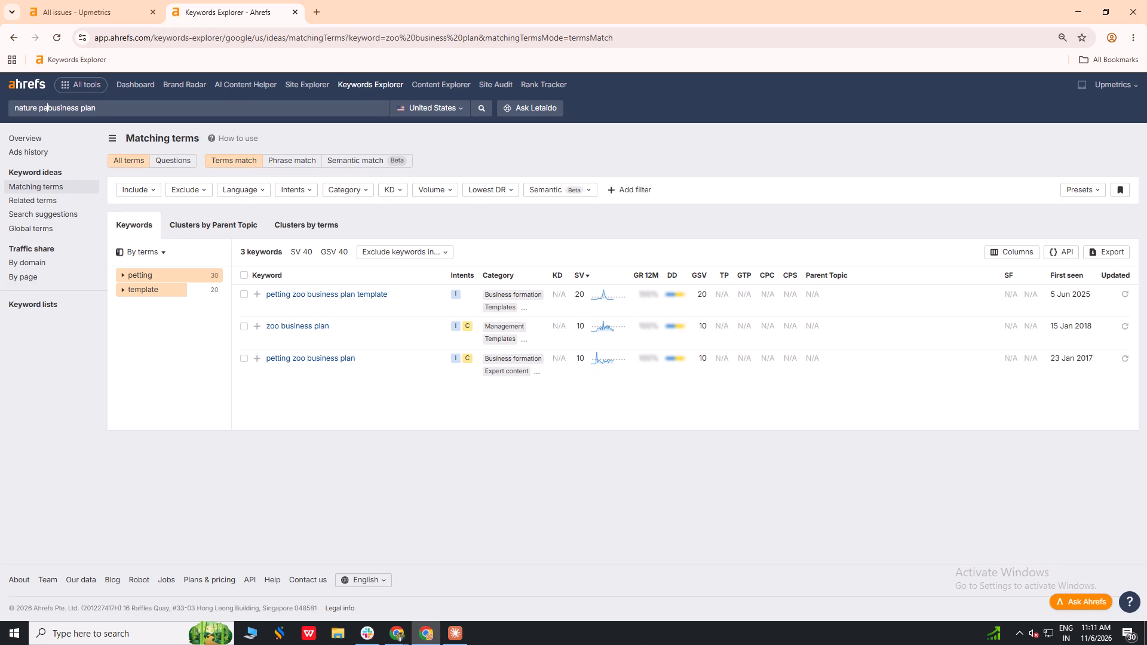